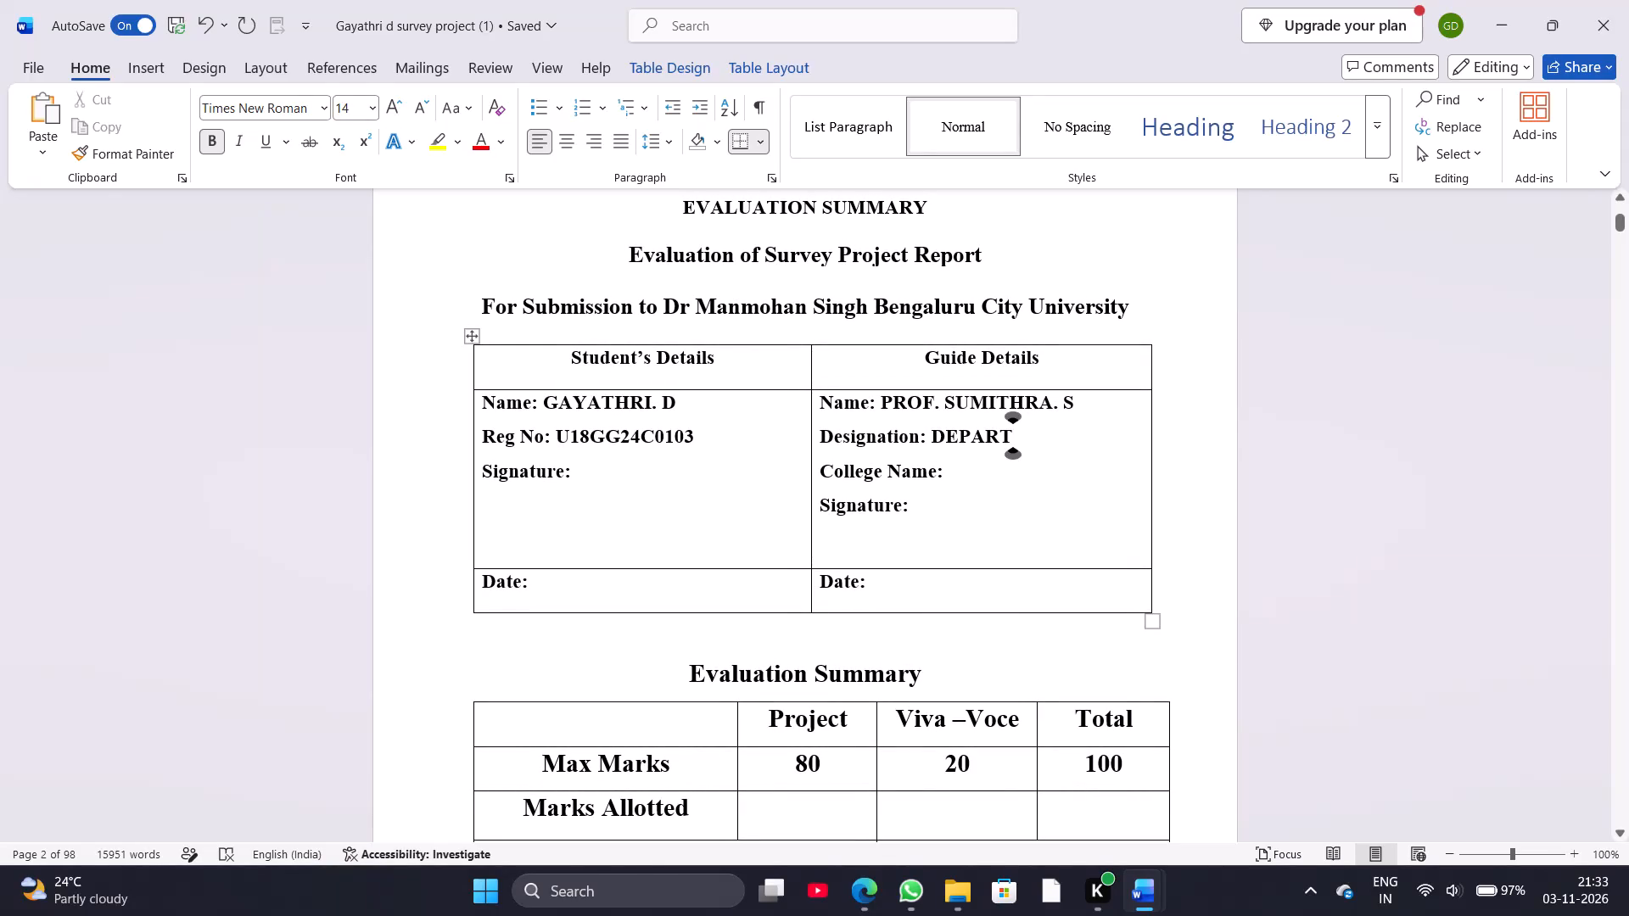
Complete the guide's designation in the Guide Details cell as DEPARTMENT OF COMMERCE AND MANAGEMENT, in capitals.
text(ment)
key(space)
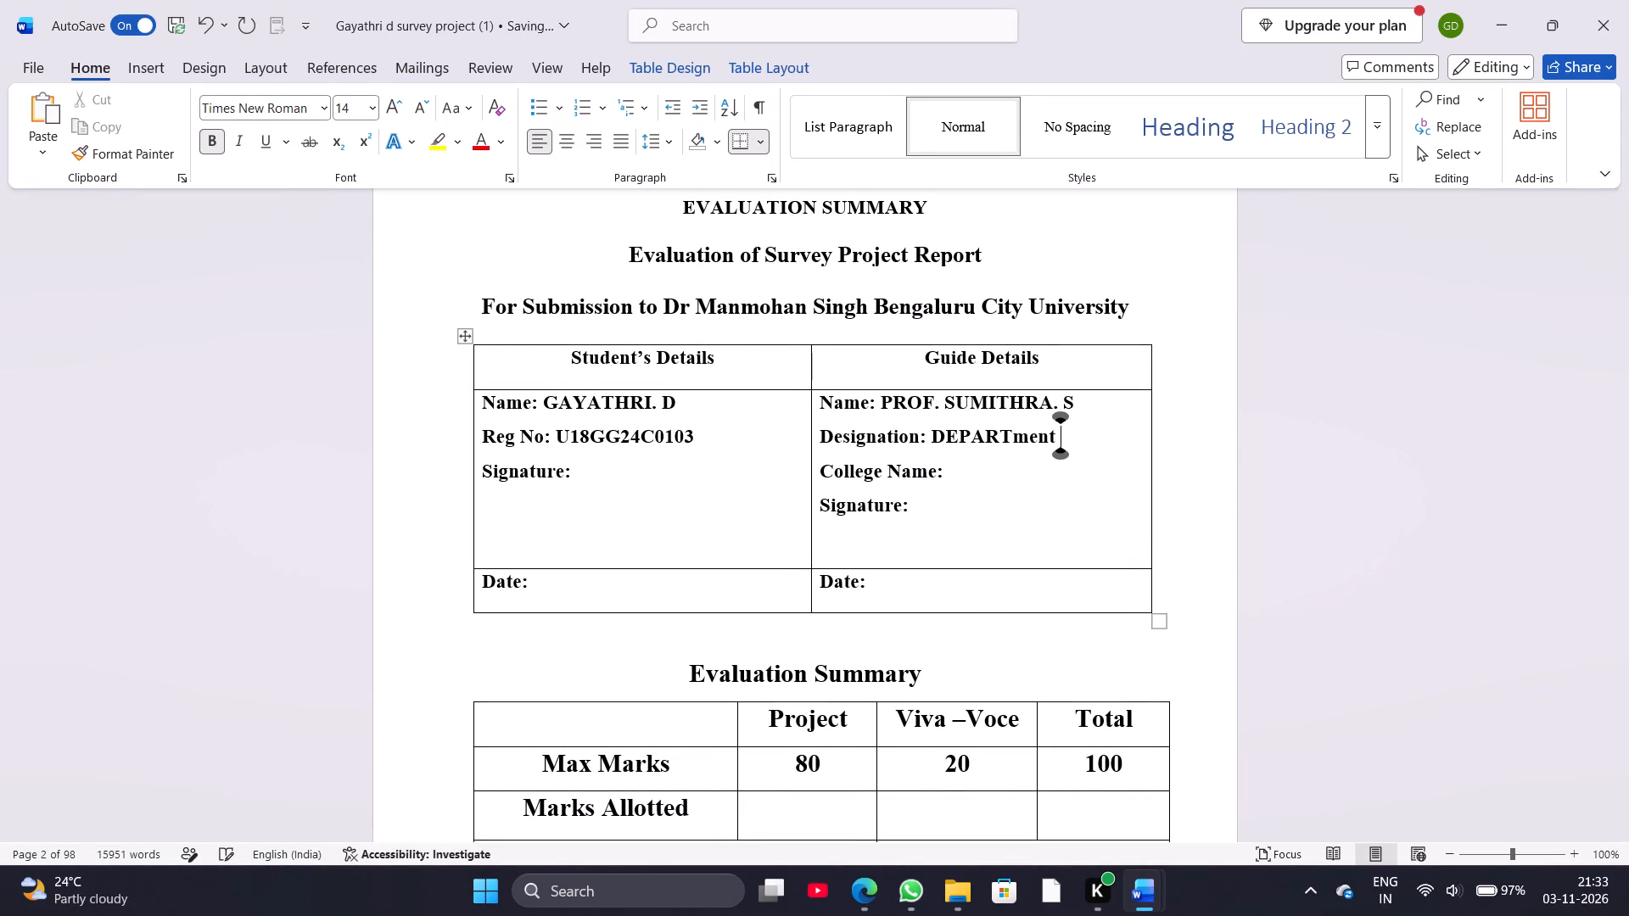
key(BackSpace)
key(BackSpace)
key(BackSpace)
key(BackSpace)
key(BackSpace)
text(MENT OF)
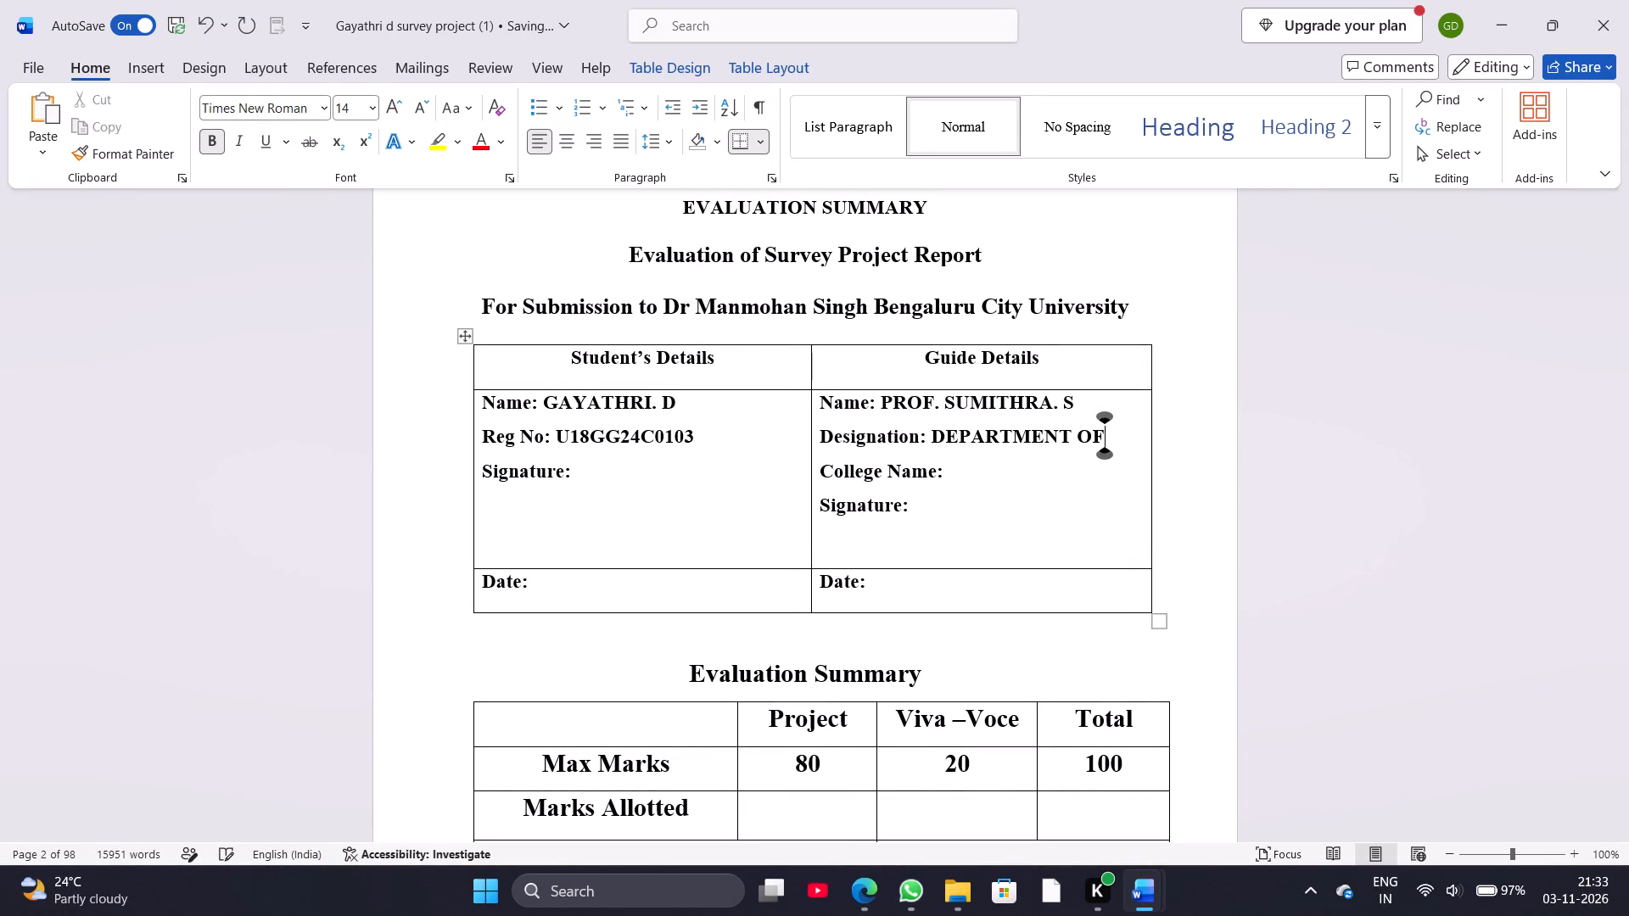
key(space)
text(COMMERCE AND MANAGEMENT)
key(space)
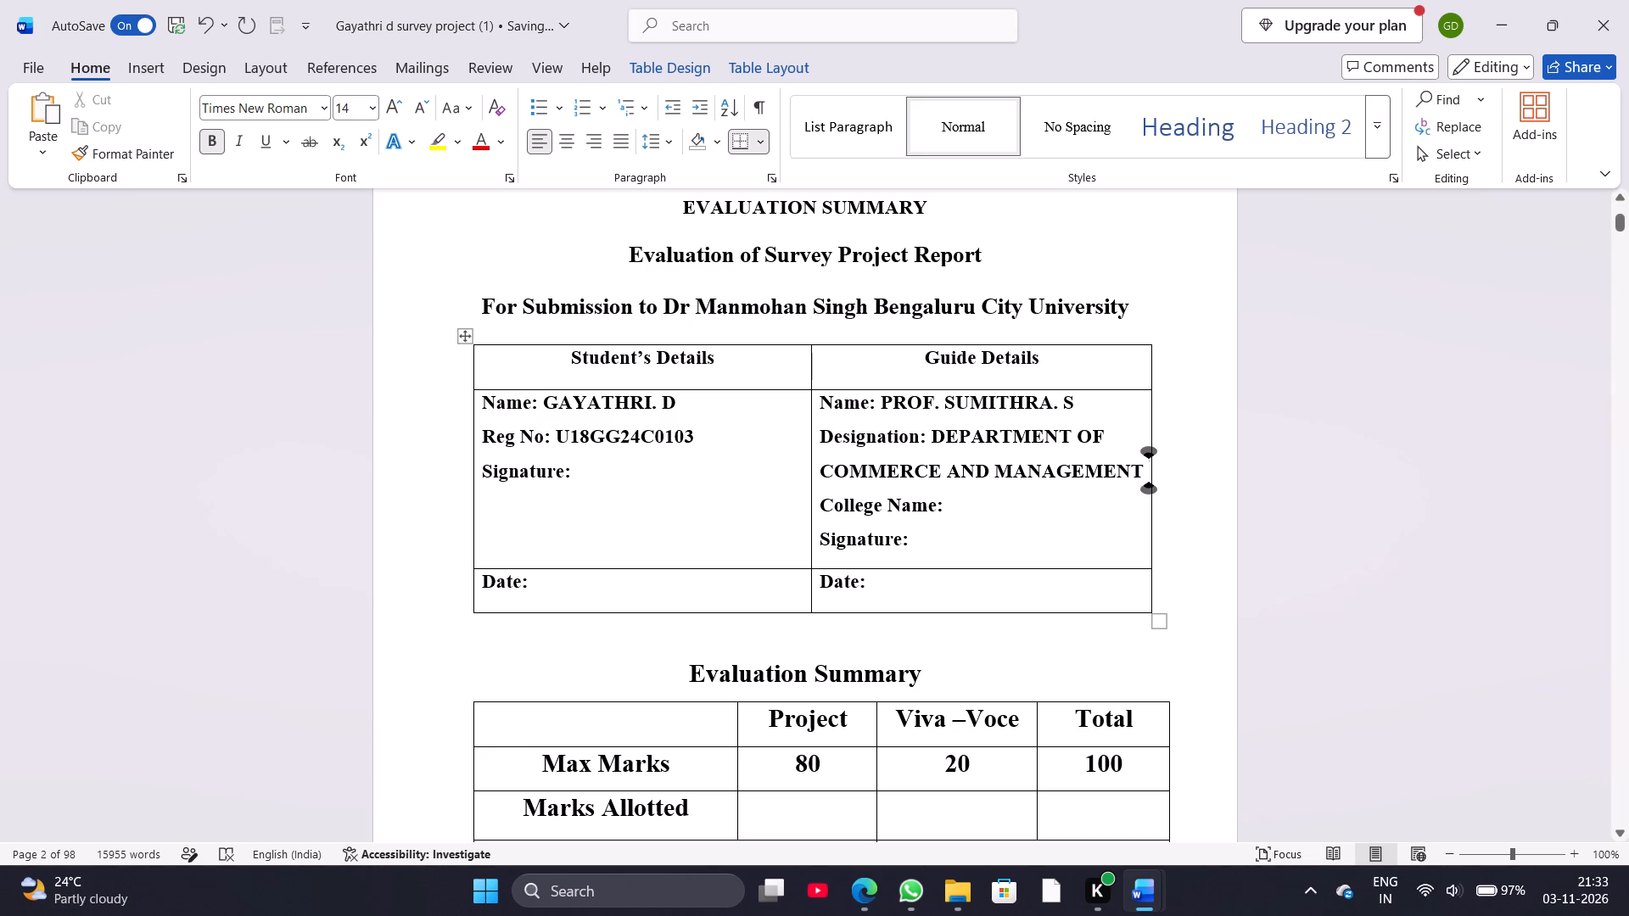
Set the font size of the student's name value in the Student's Details cell to 12.
click(537, 405)
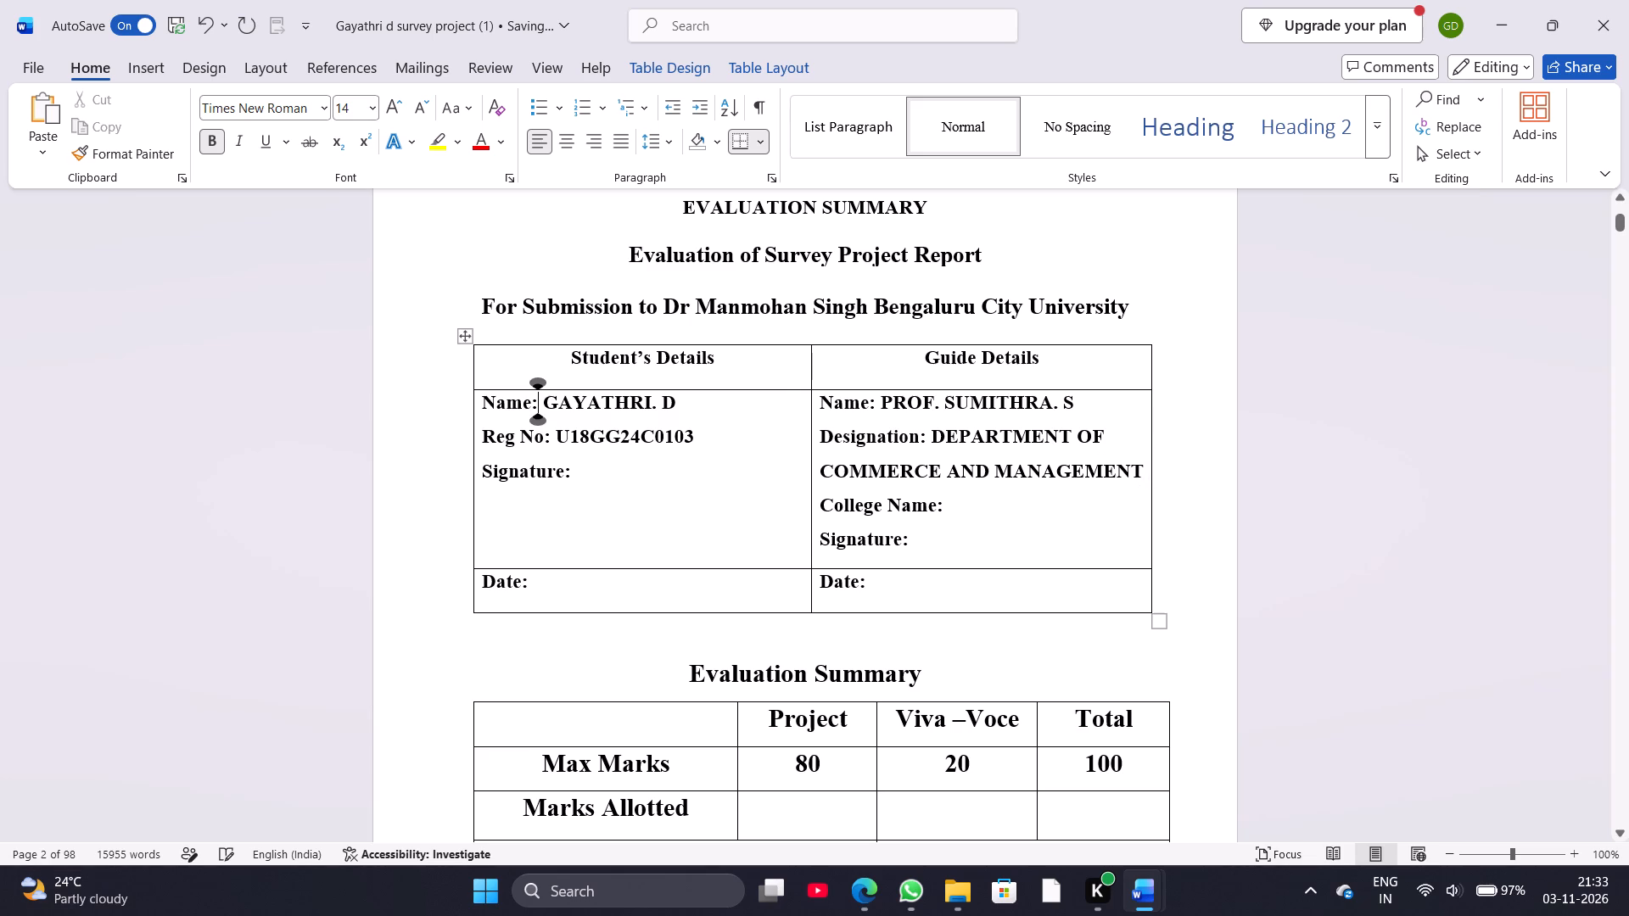
click(542, 405)
drag(542, 405, 679, 405)
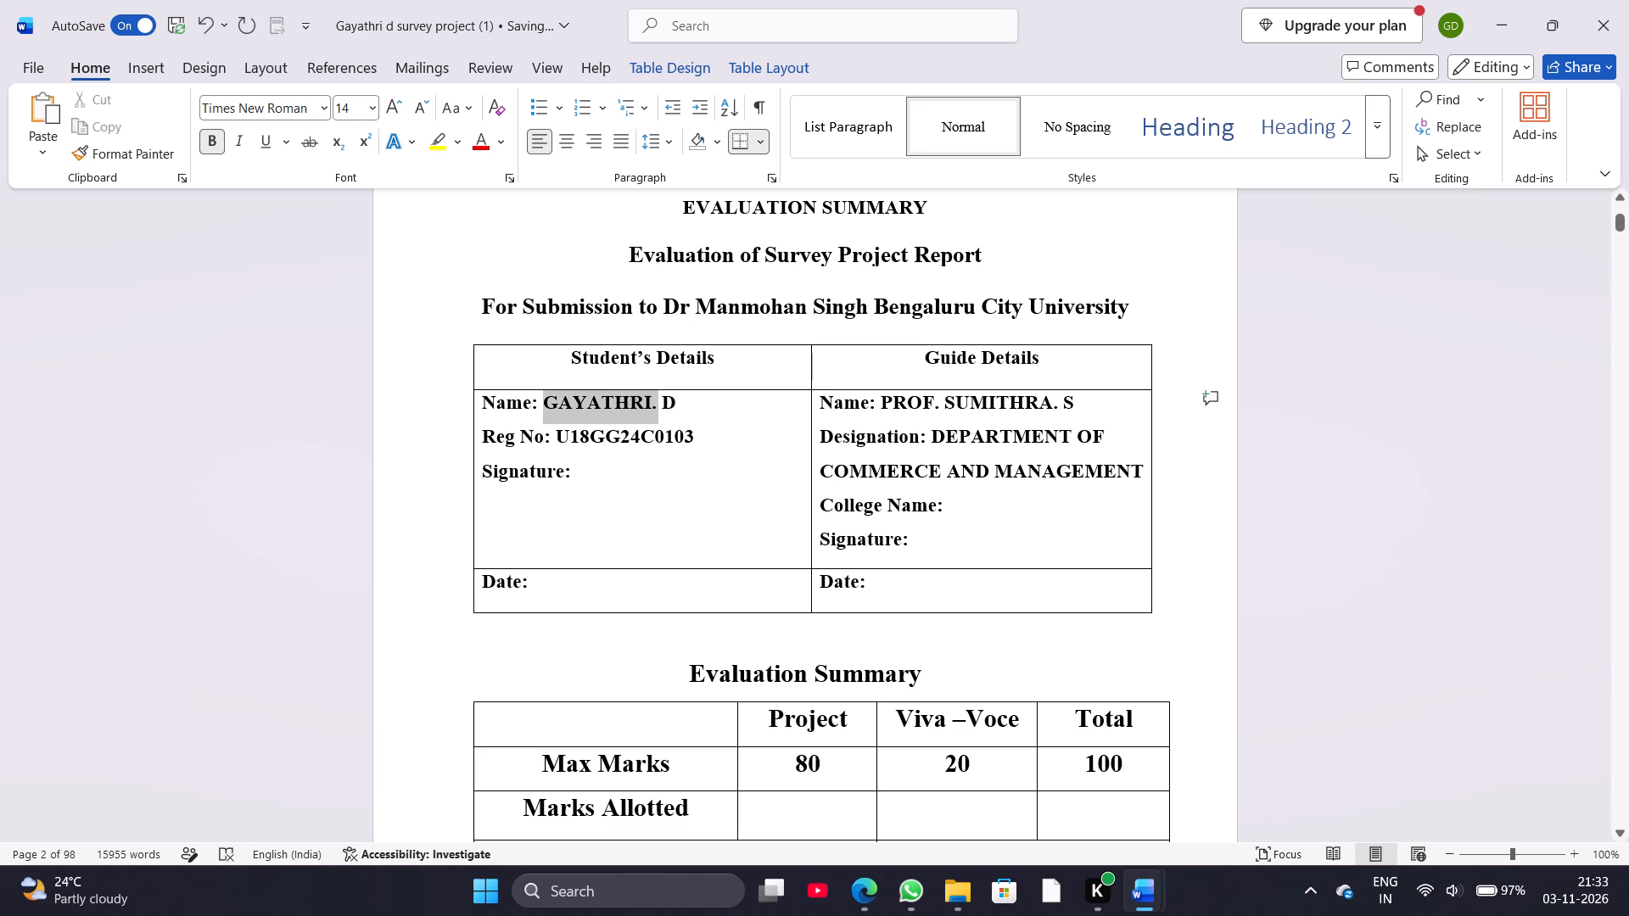
drag(679, 405, 703, 409)
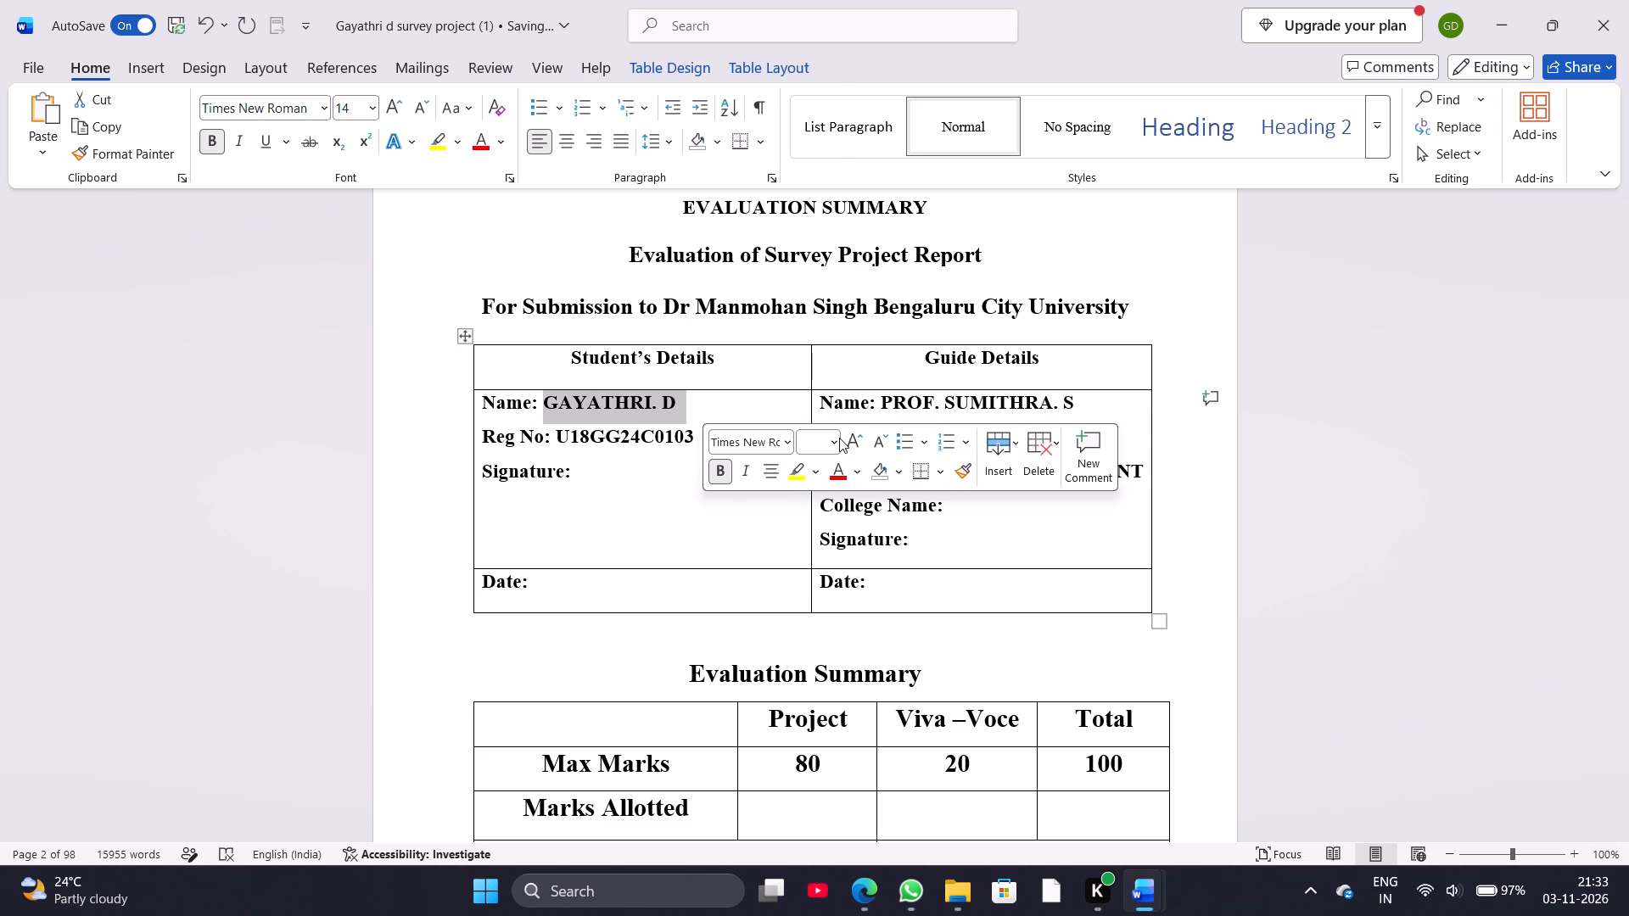
click(839, 438)
click(810, 142)
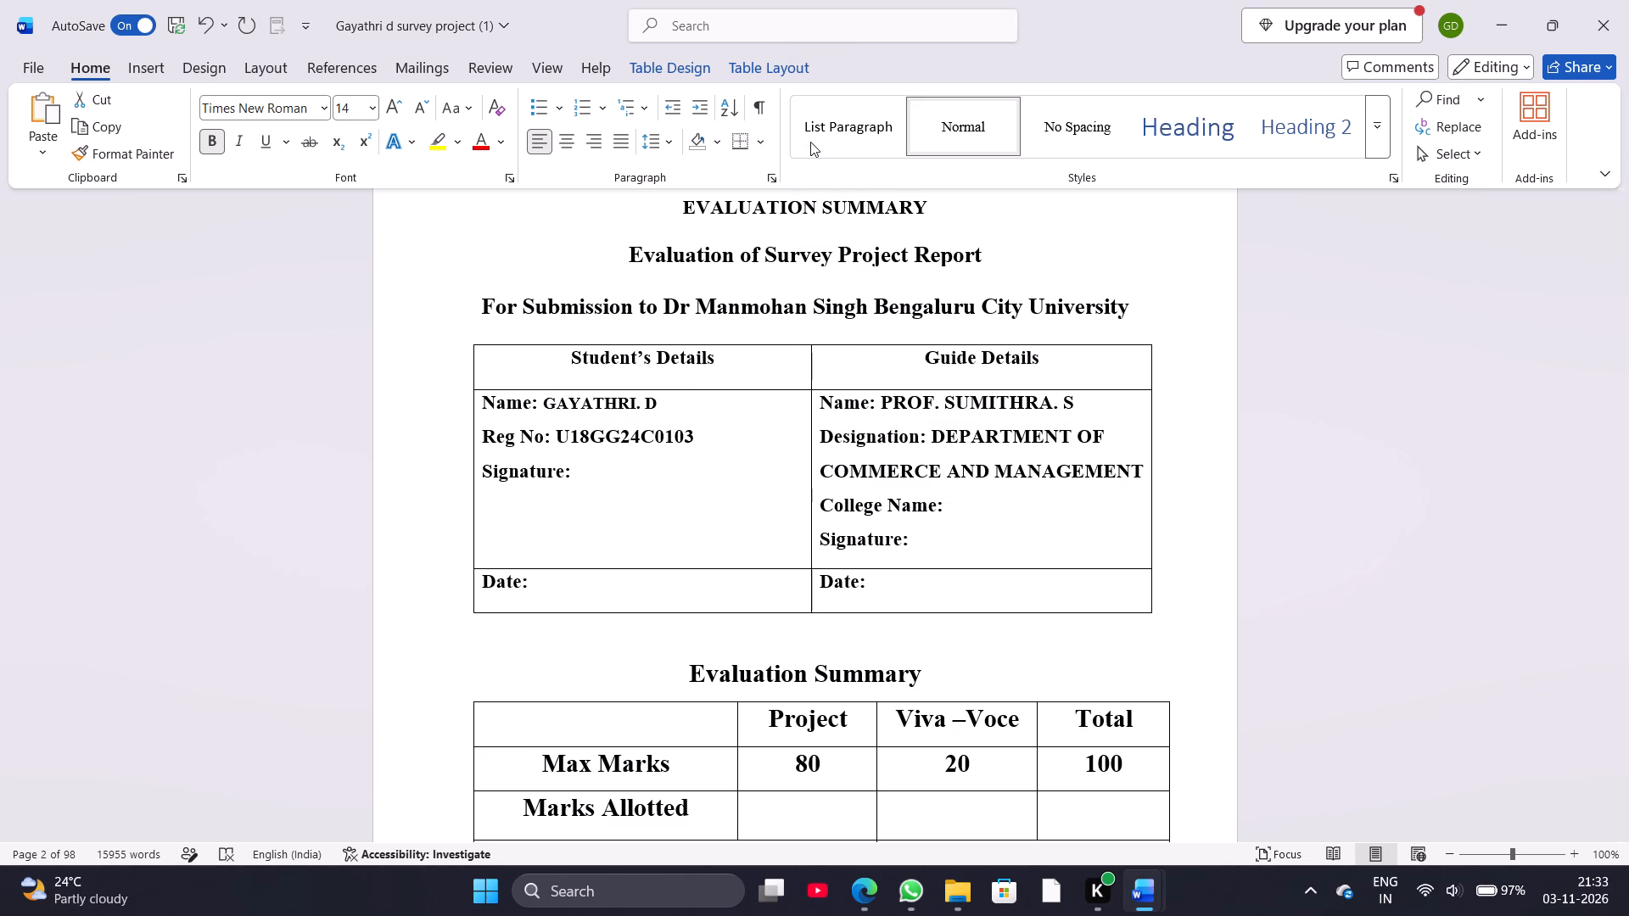
Set the font size of the registration number value in the Student's Details cell to 12.
click(562, 440)
drag(562, 443, 696, 448)
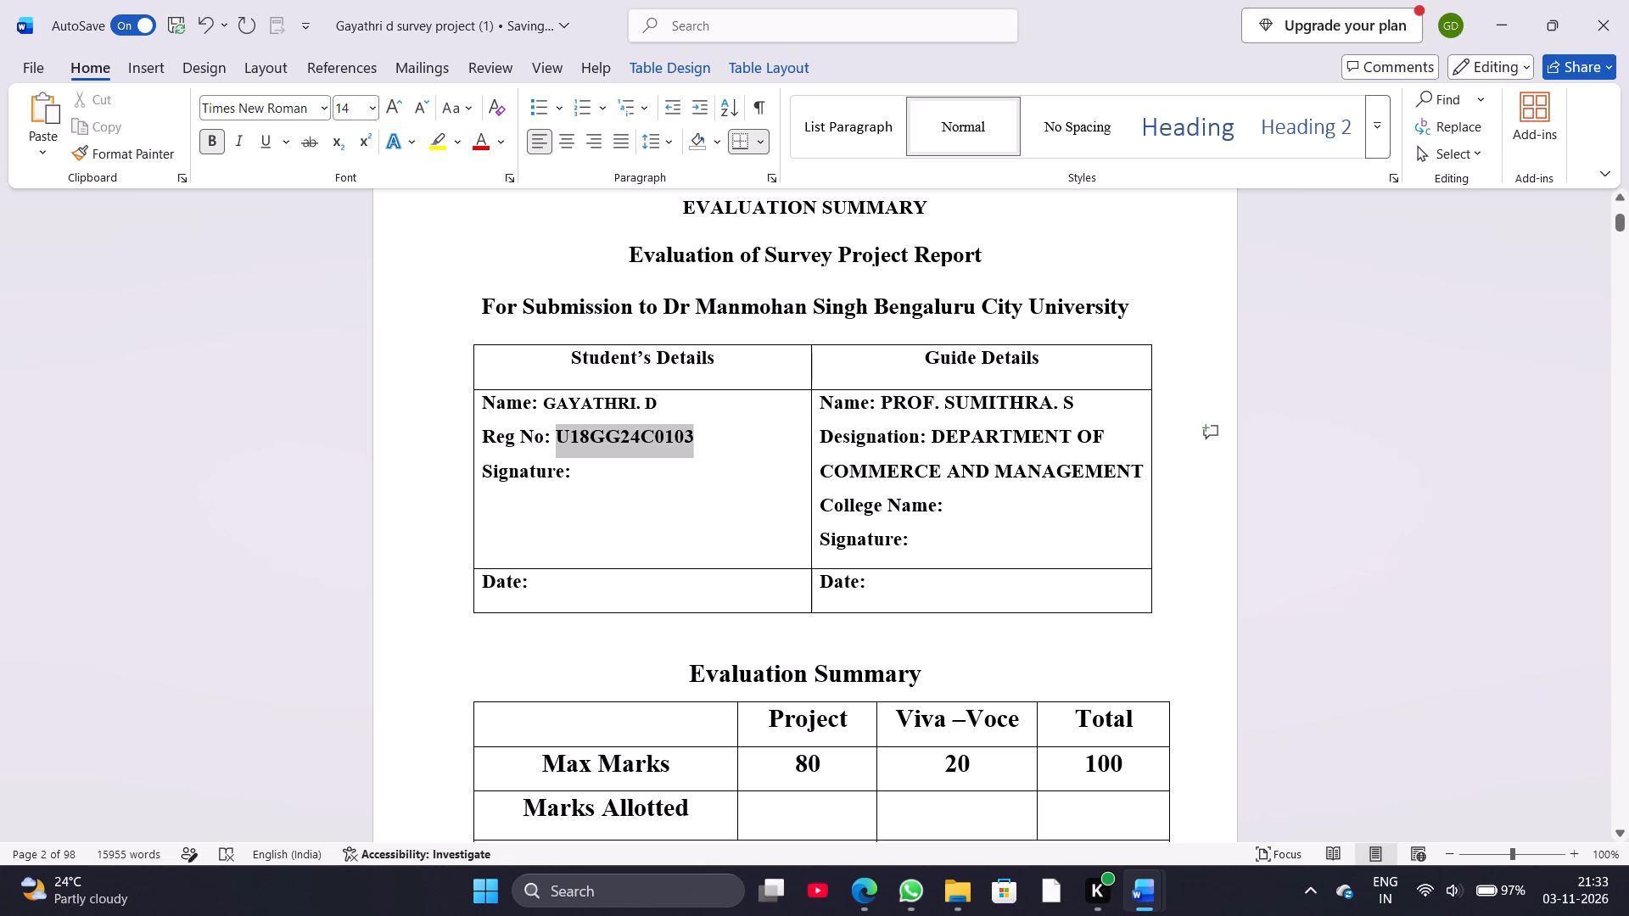
drag(696, 448, 697, 450)
click(825, 383)
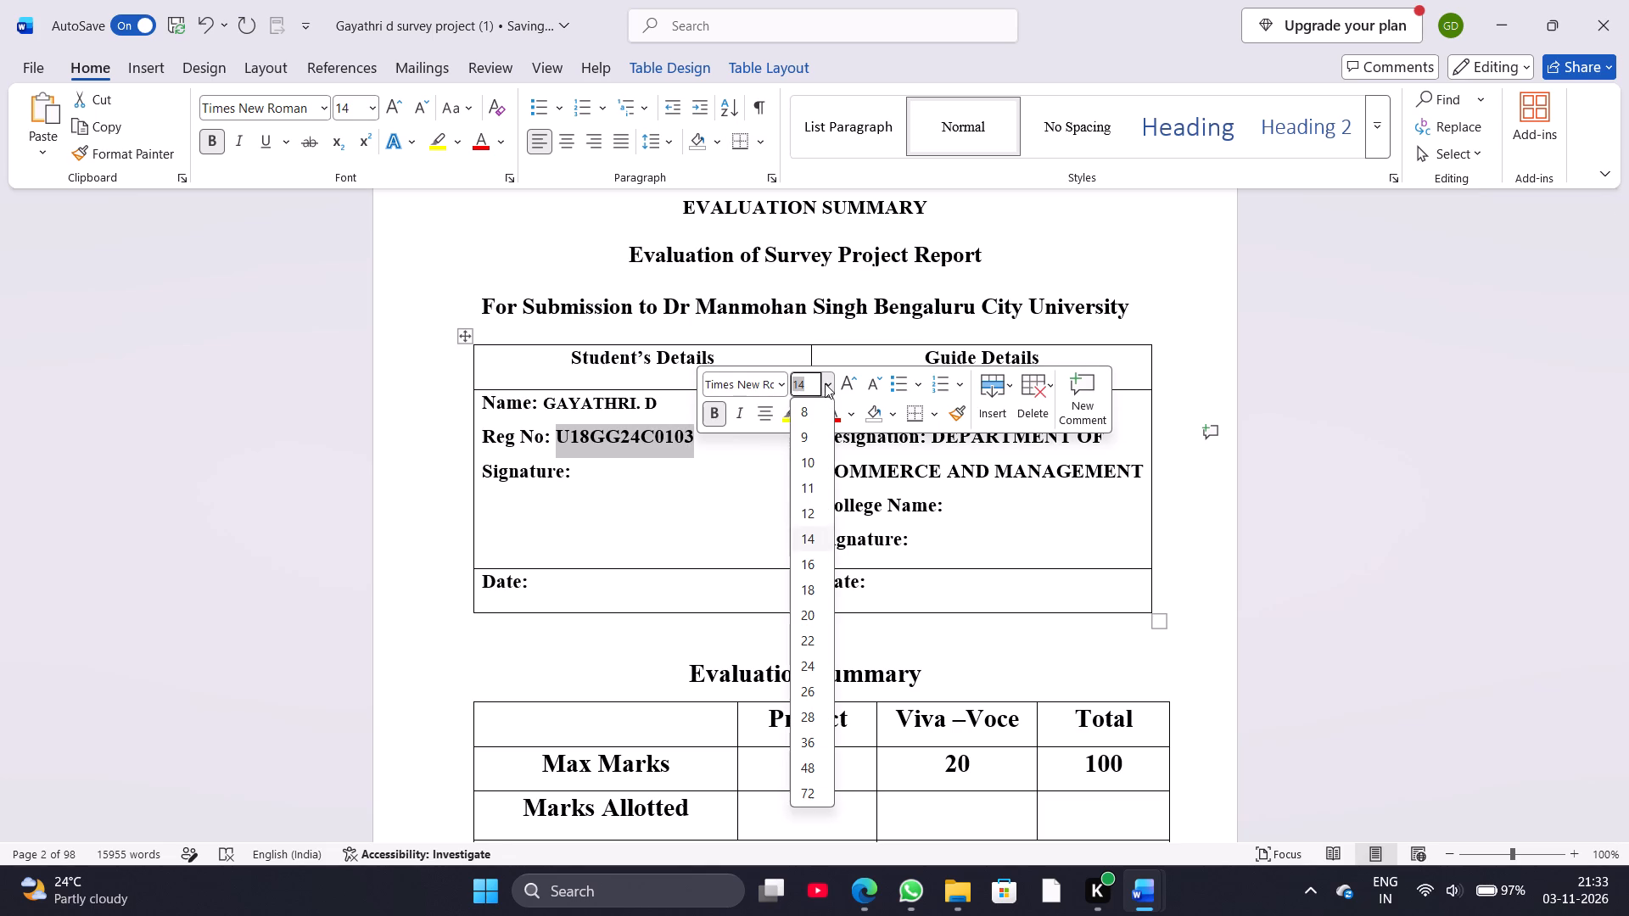
click(811, 511)
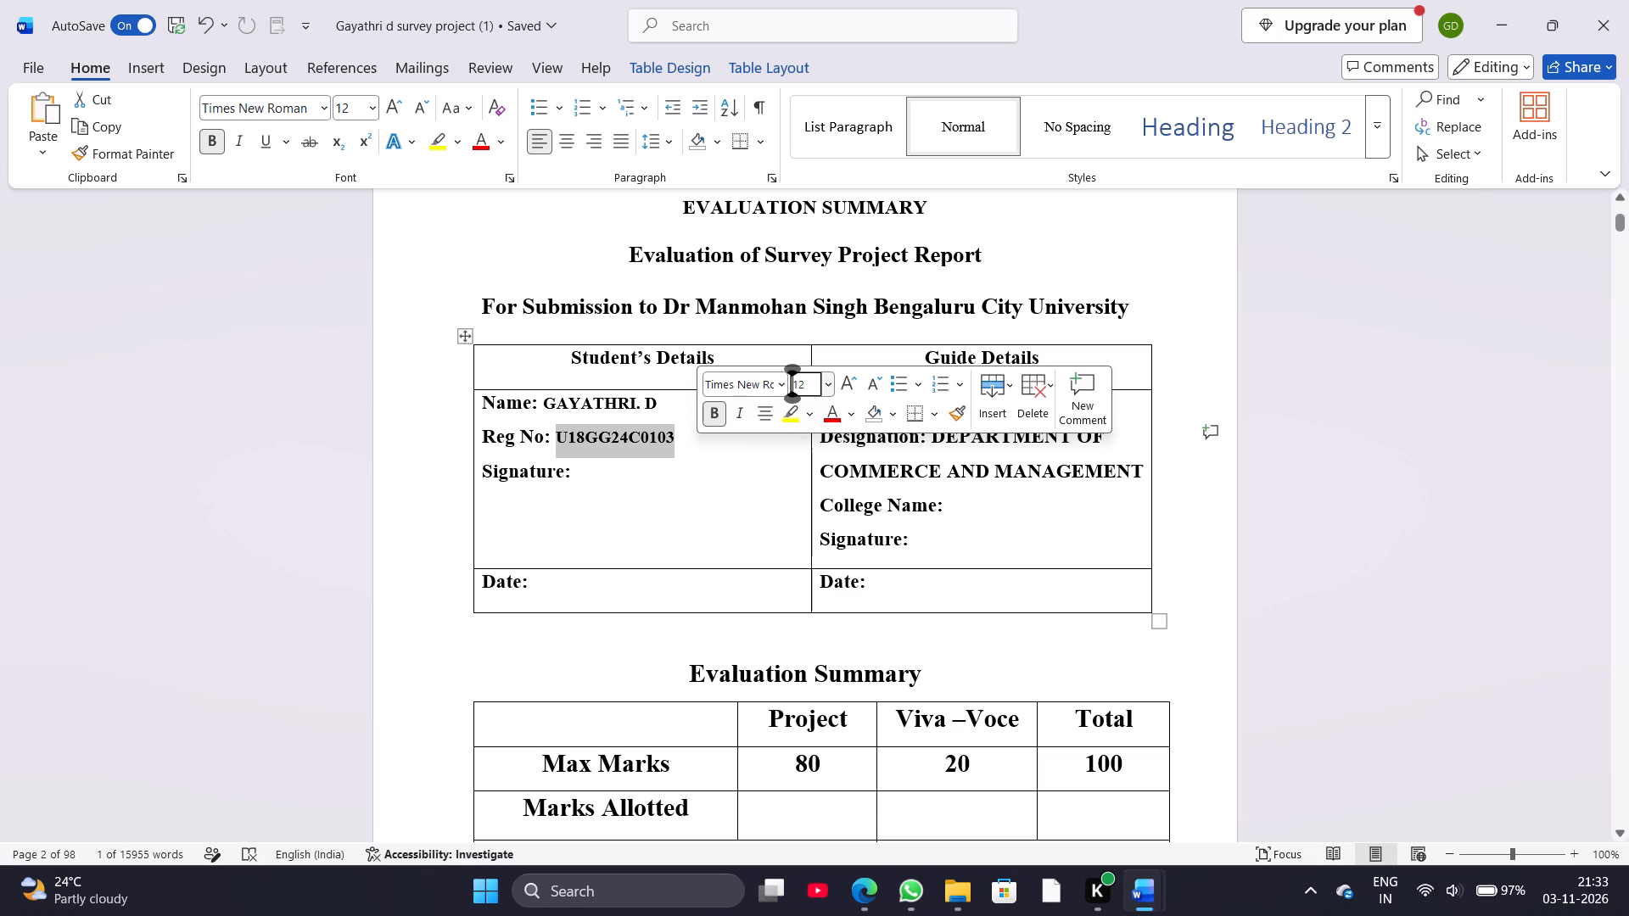
click(979, 533)
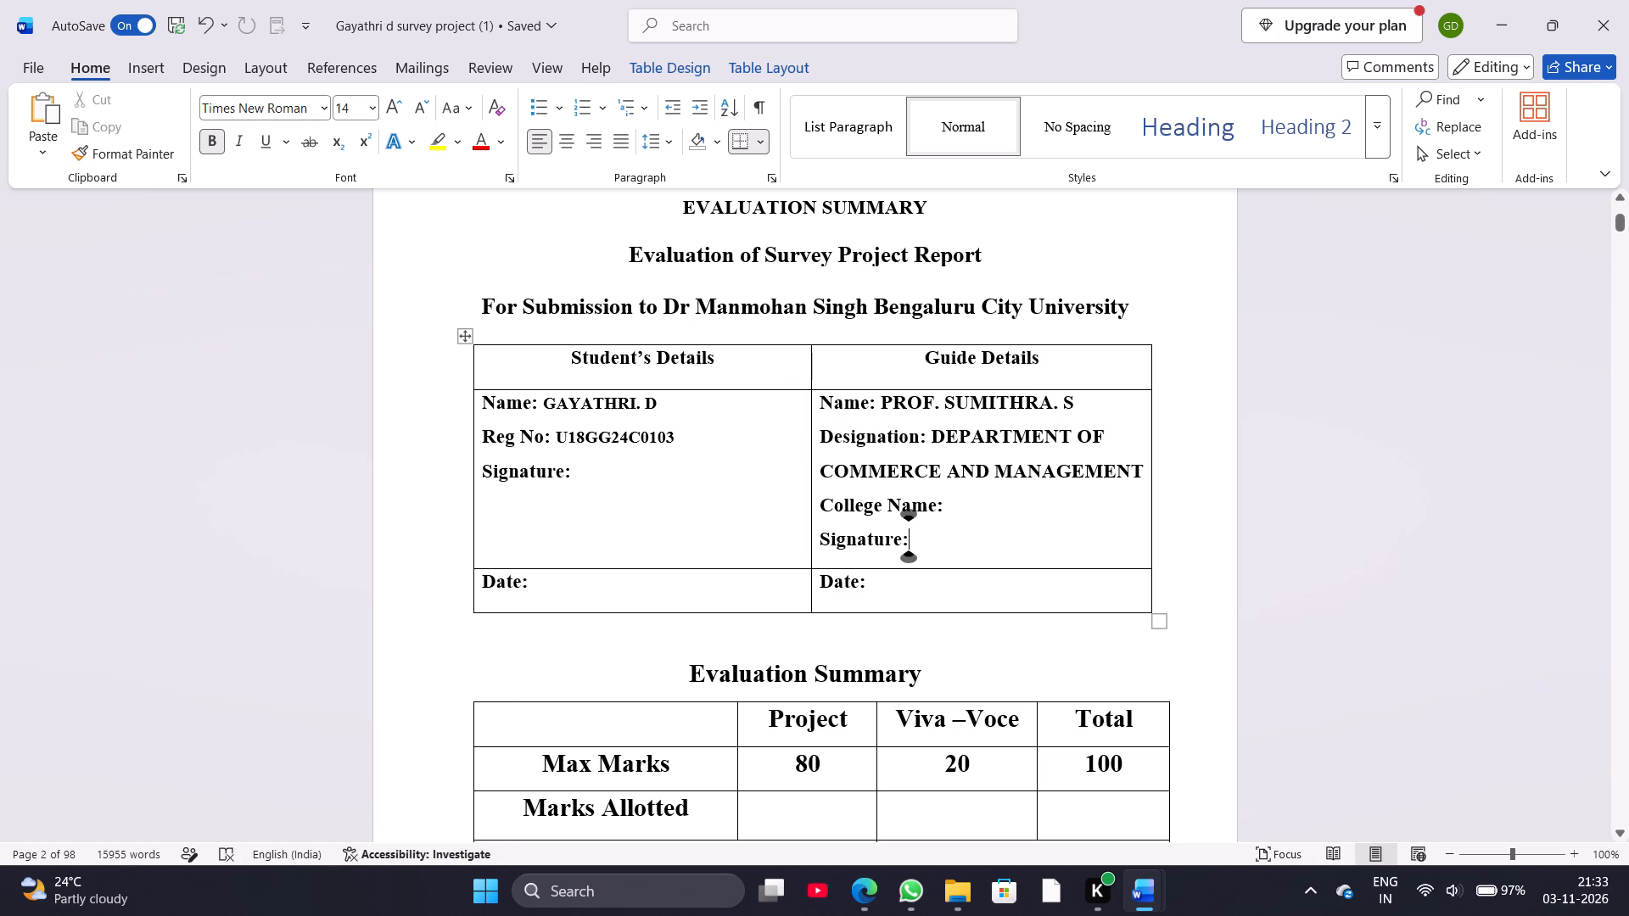
Set the font size of the guide's name value in the Guide Details cell to 12.
drag(881, 401, 1071, 398)
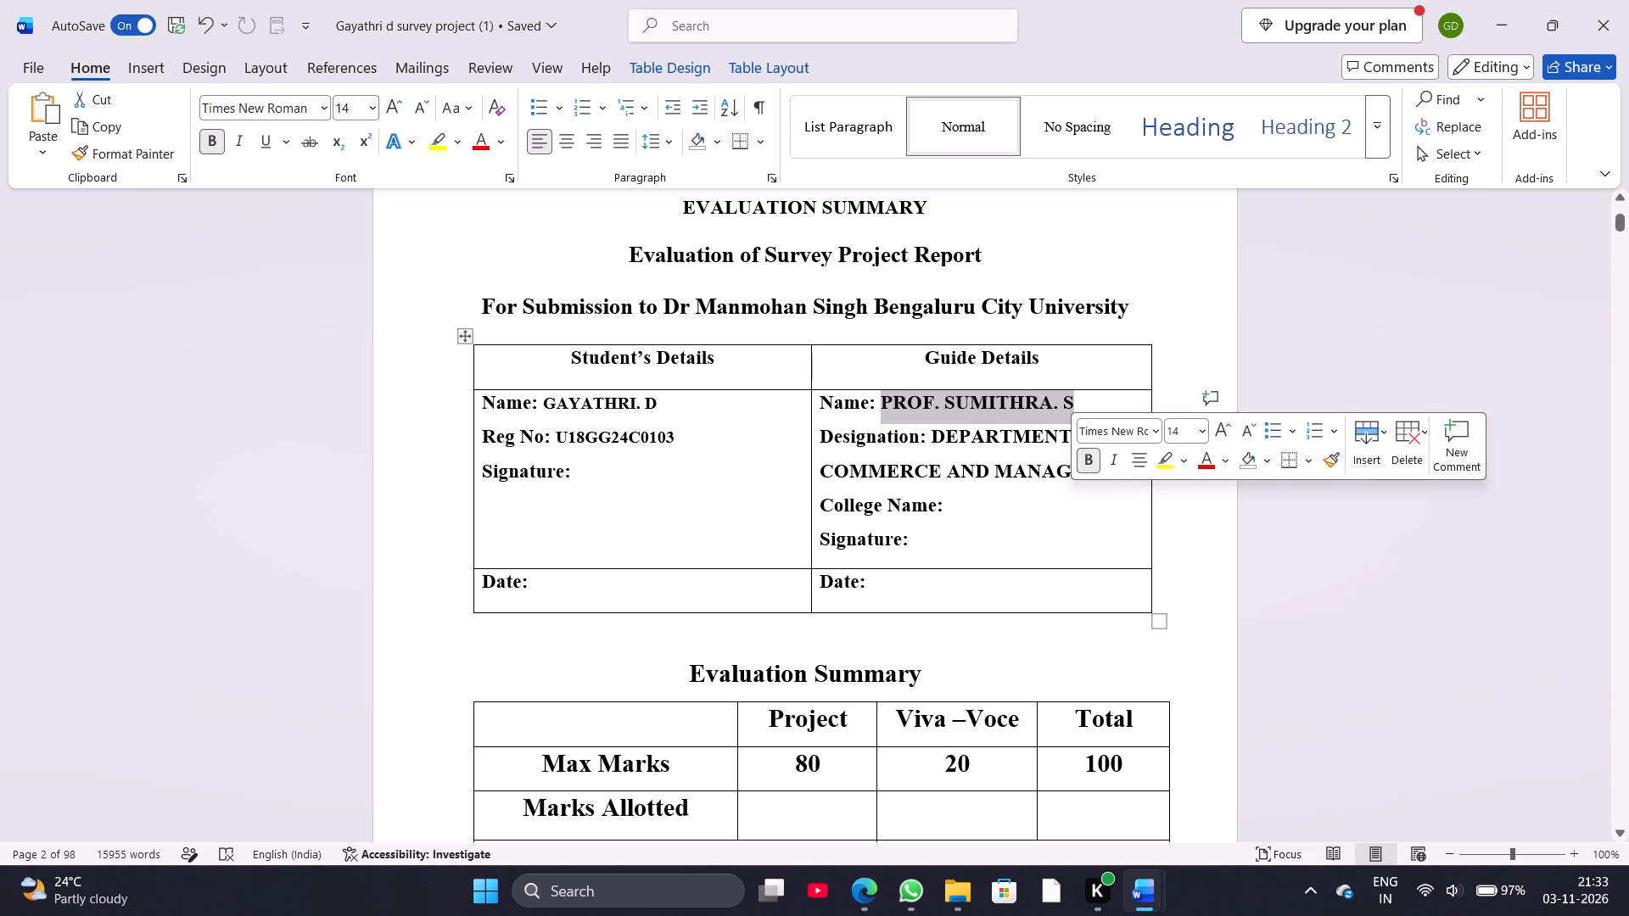
click(1202, 430)
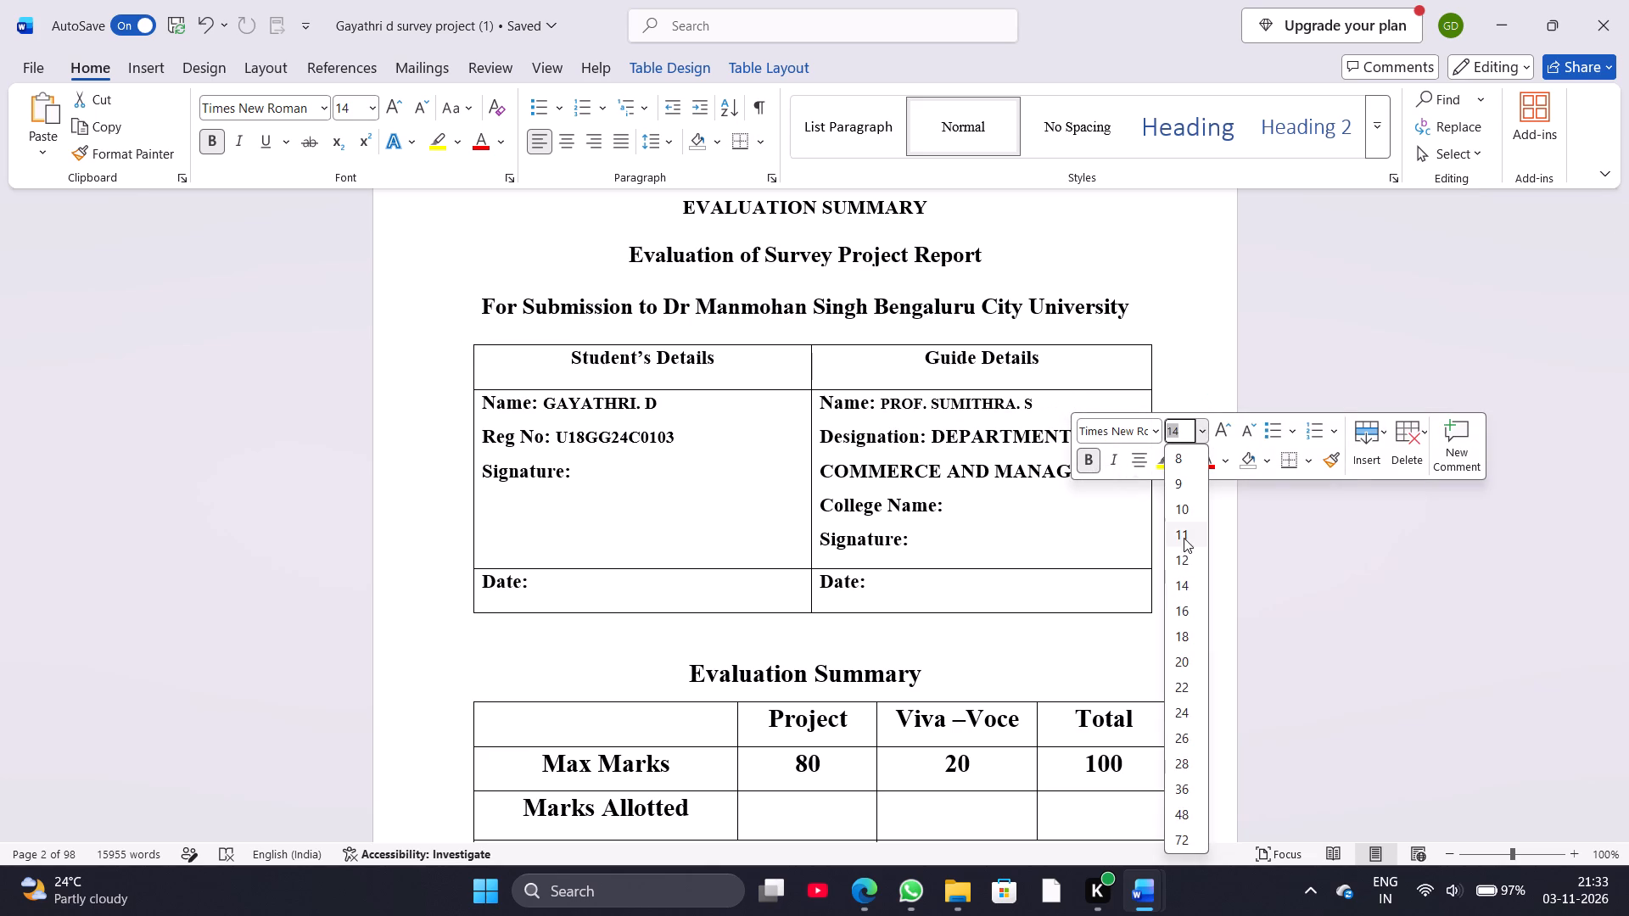
click(1188, 563)
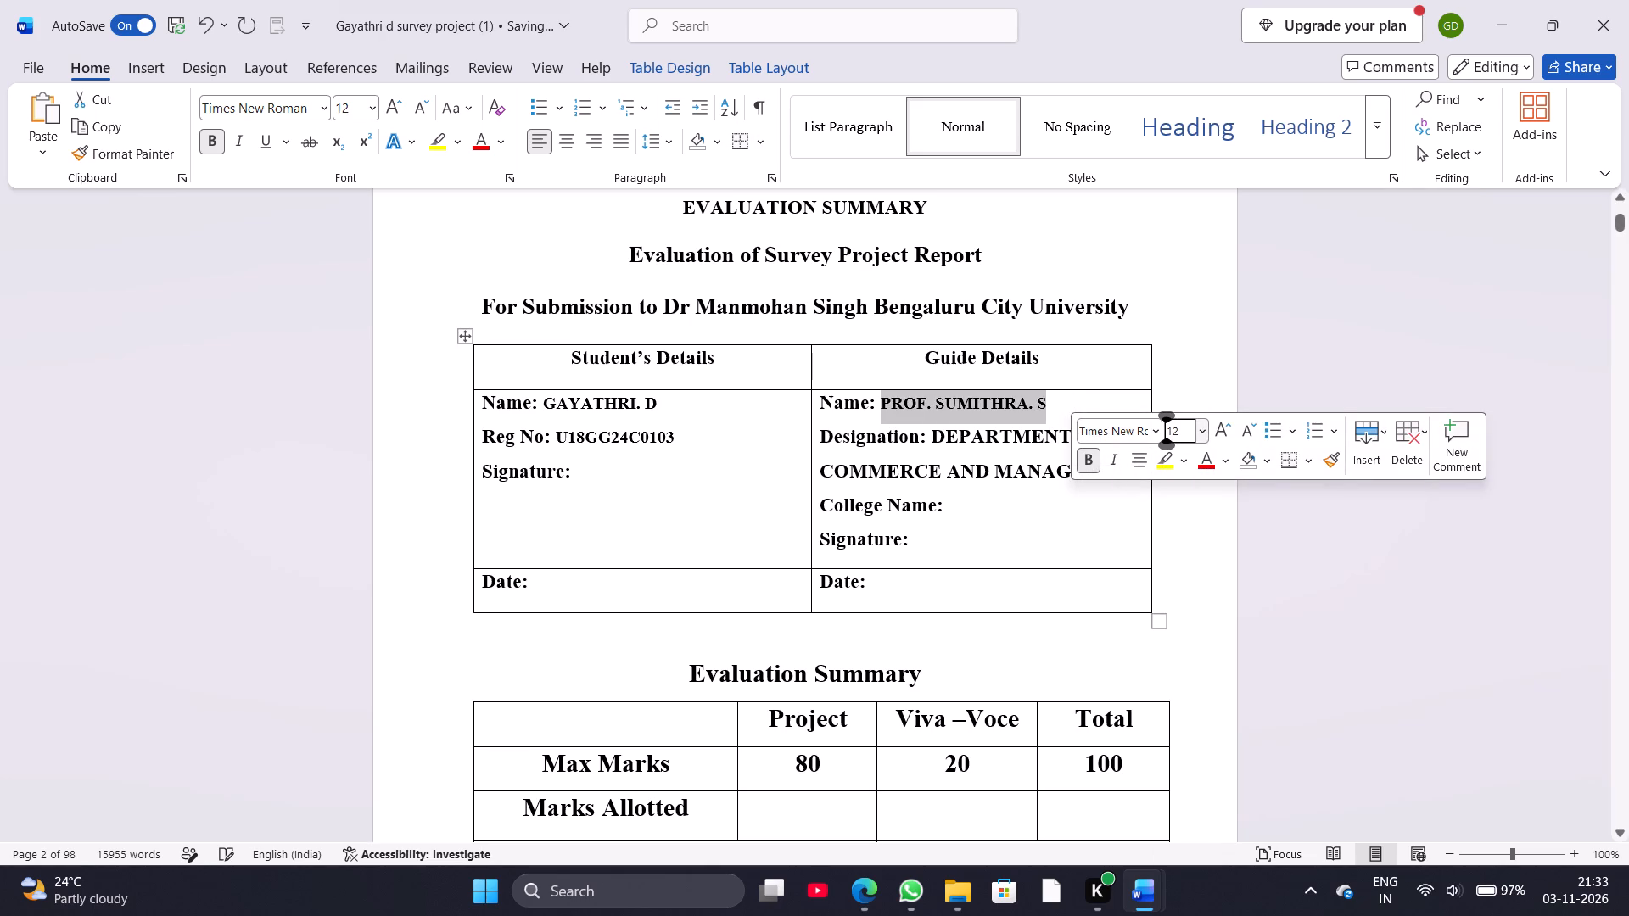
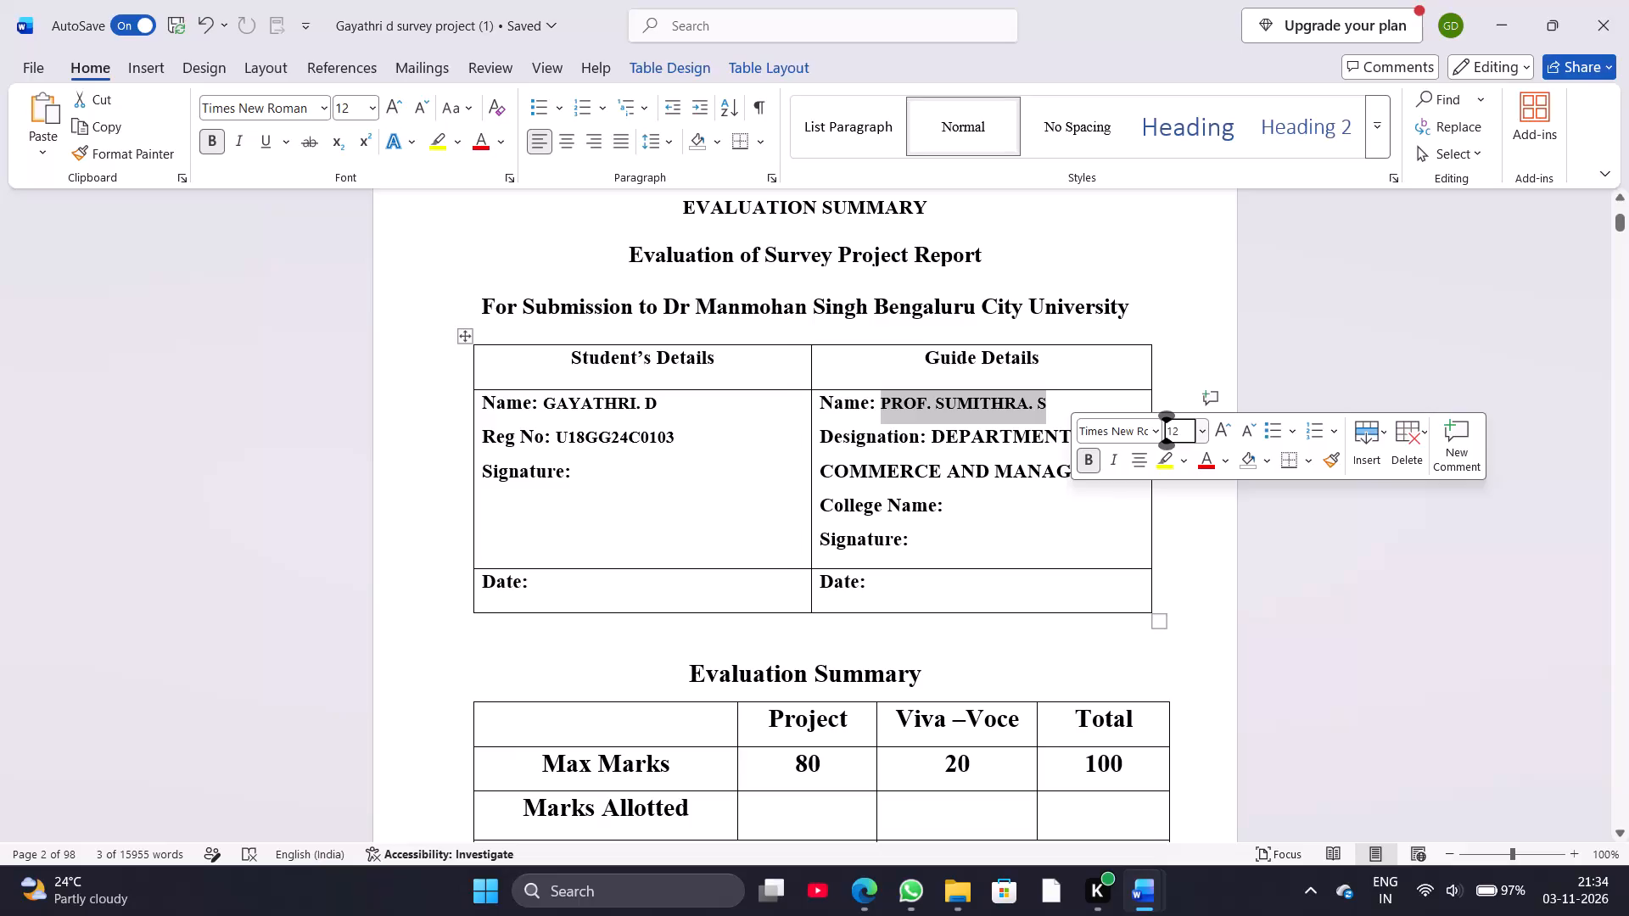
Set the font size of the designation value DEPARTMENT OF COMMERCE AND MANAGEMENT in the Guide Details cell to 12.
click(1016, 526)
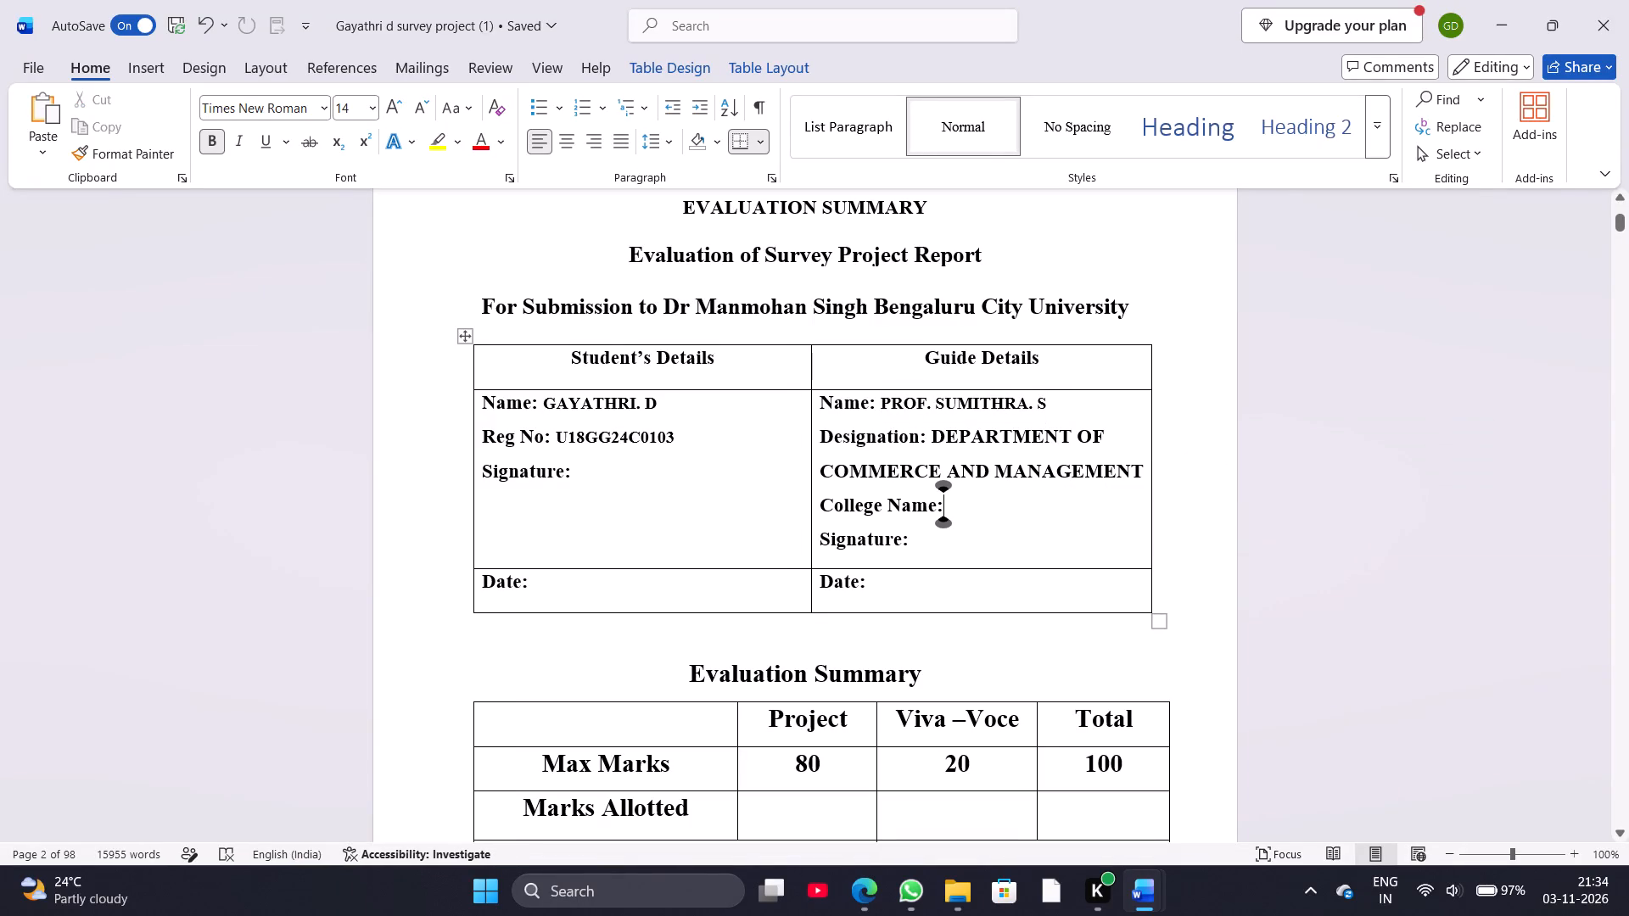
drag(932, 429, 1059, 477)
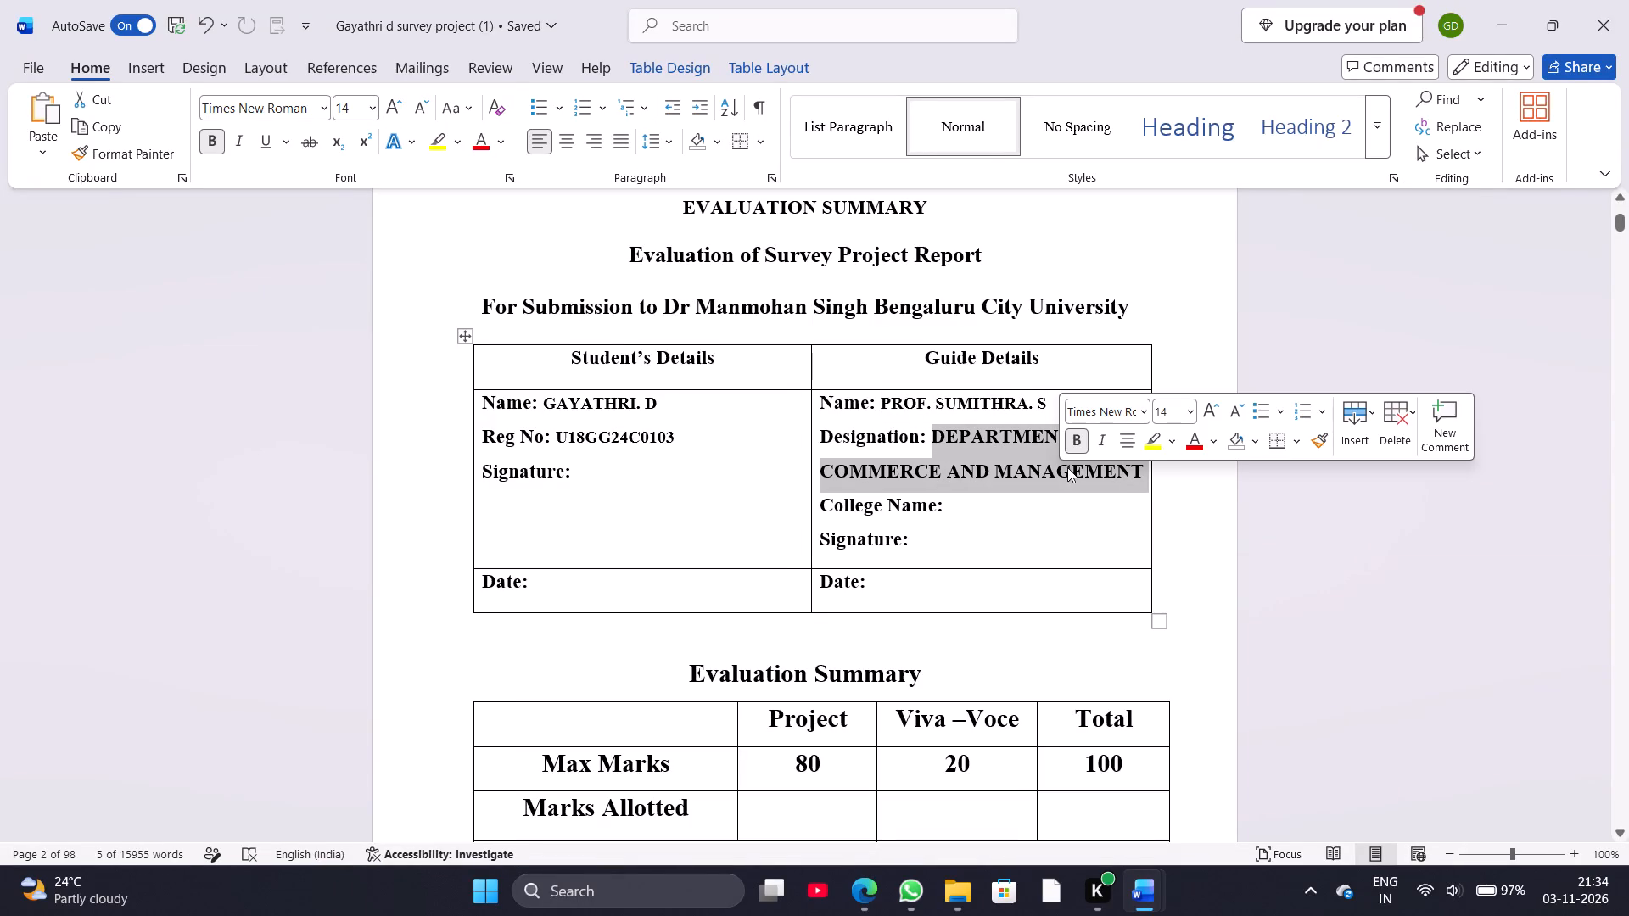
click(1195, 407)
click(1169, 541)
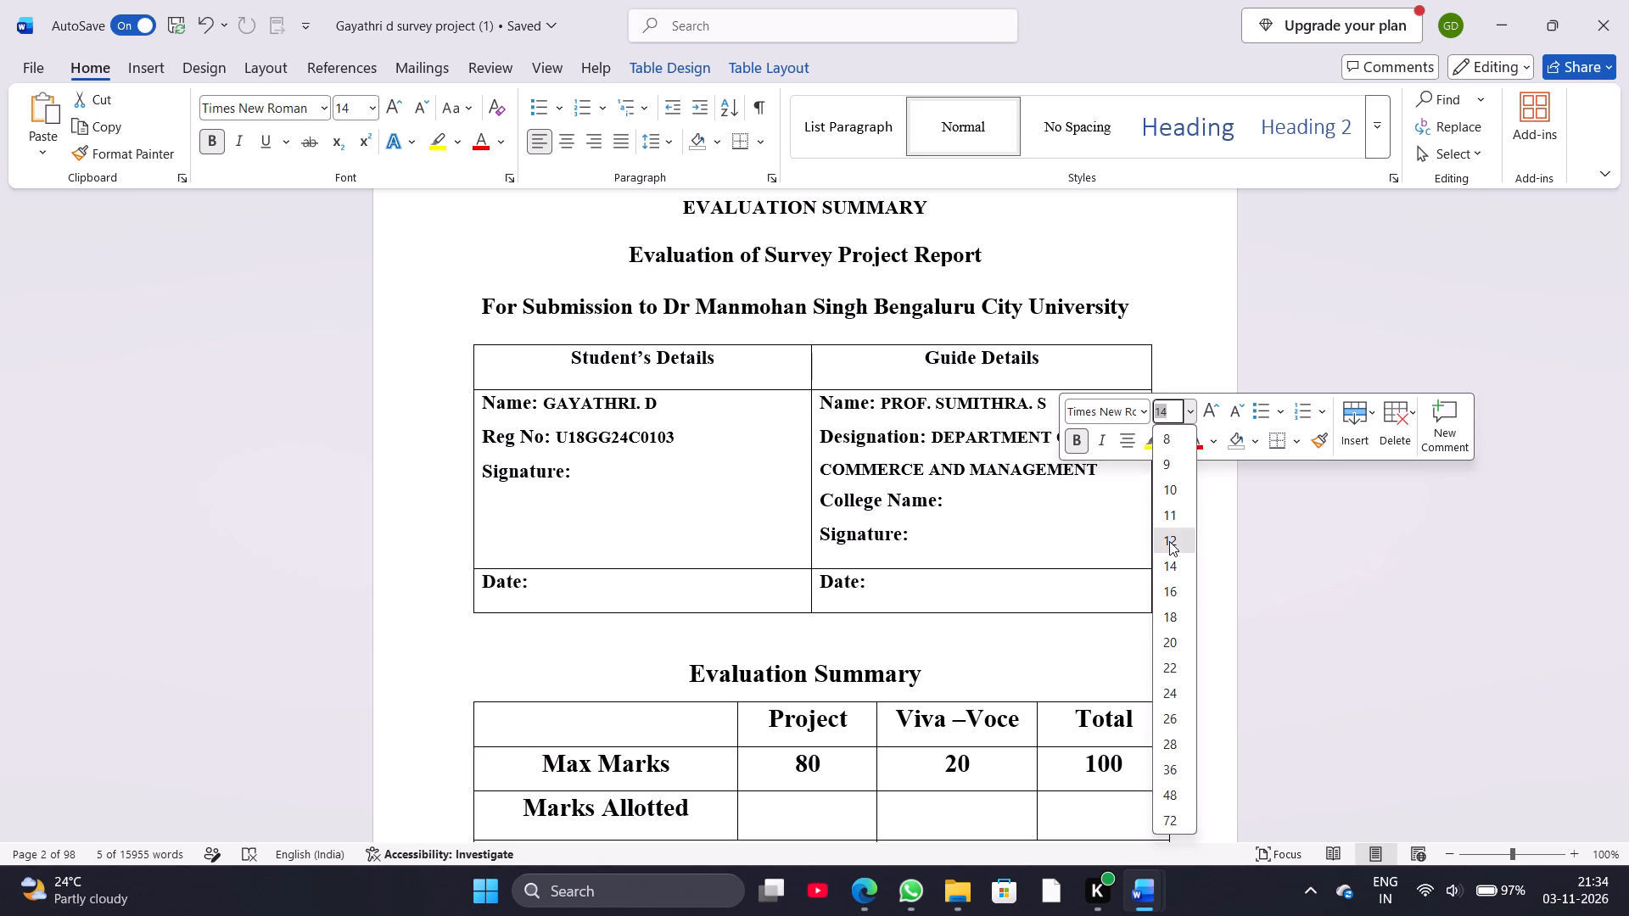
Insert ASSOCIATE PROFESSOR, in capitals, before the department in the guide's designation, matching the title given on the cover page.
scroll(1027, 517, up, 20)
scroll(1027, 517, down, 1)
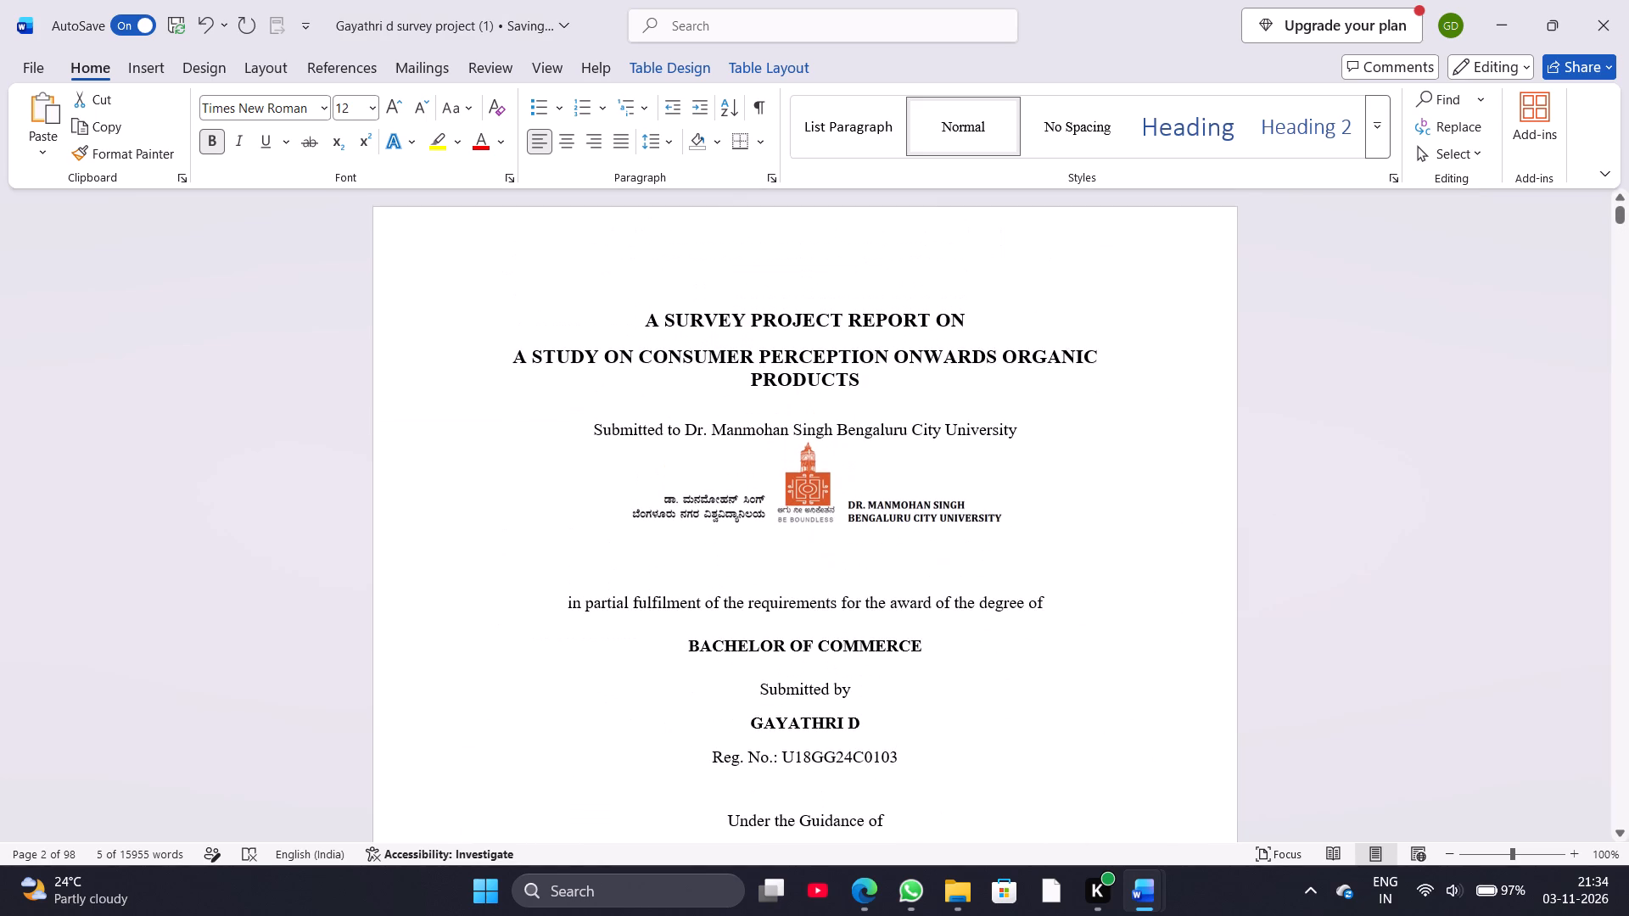
scroll(1027, 517, down, 2)
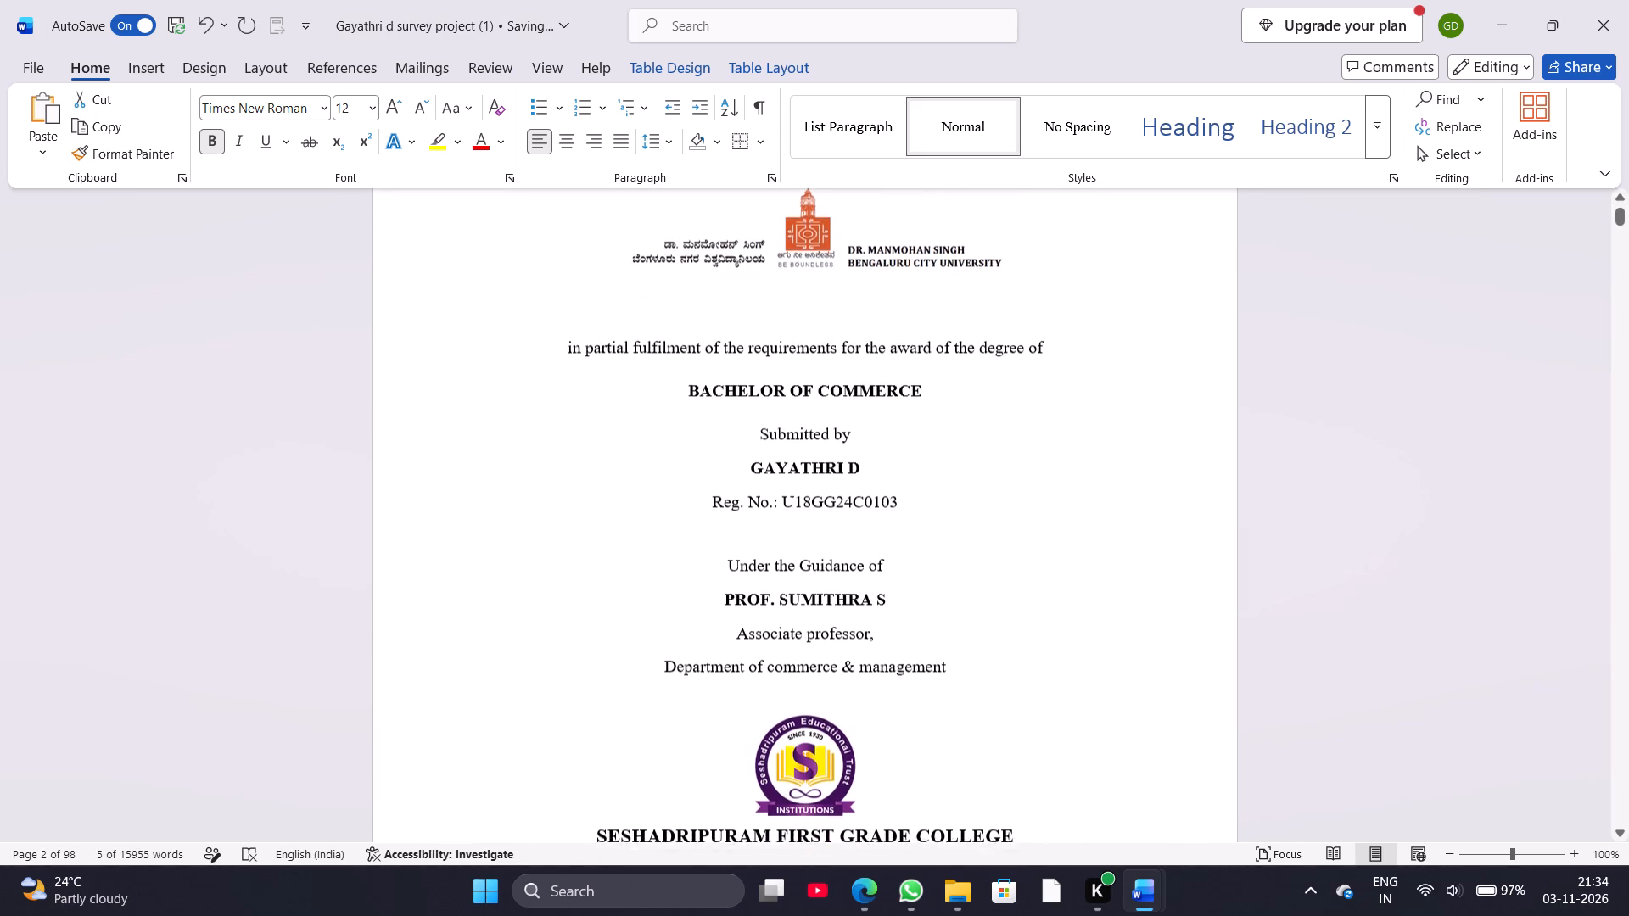
scroll(1027, 517, down, 2)
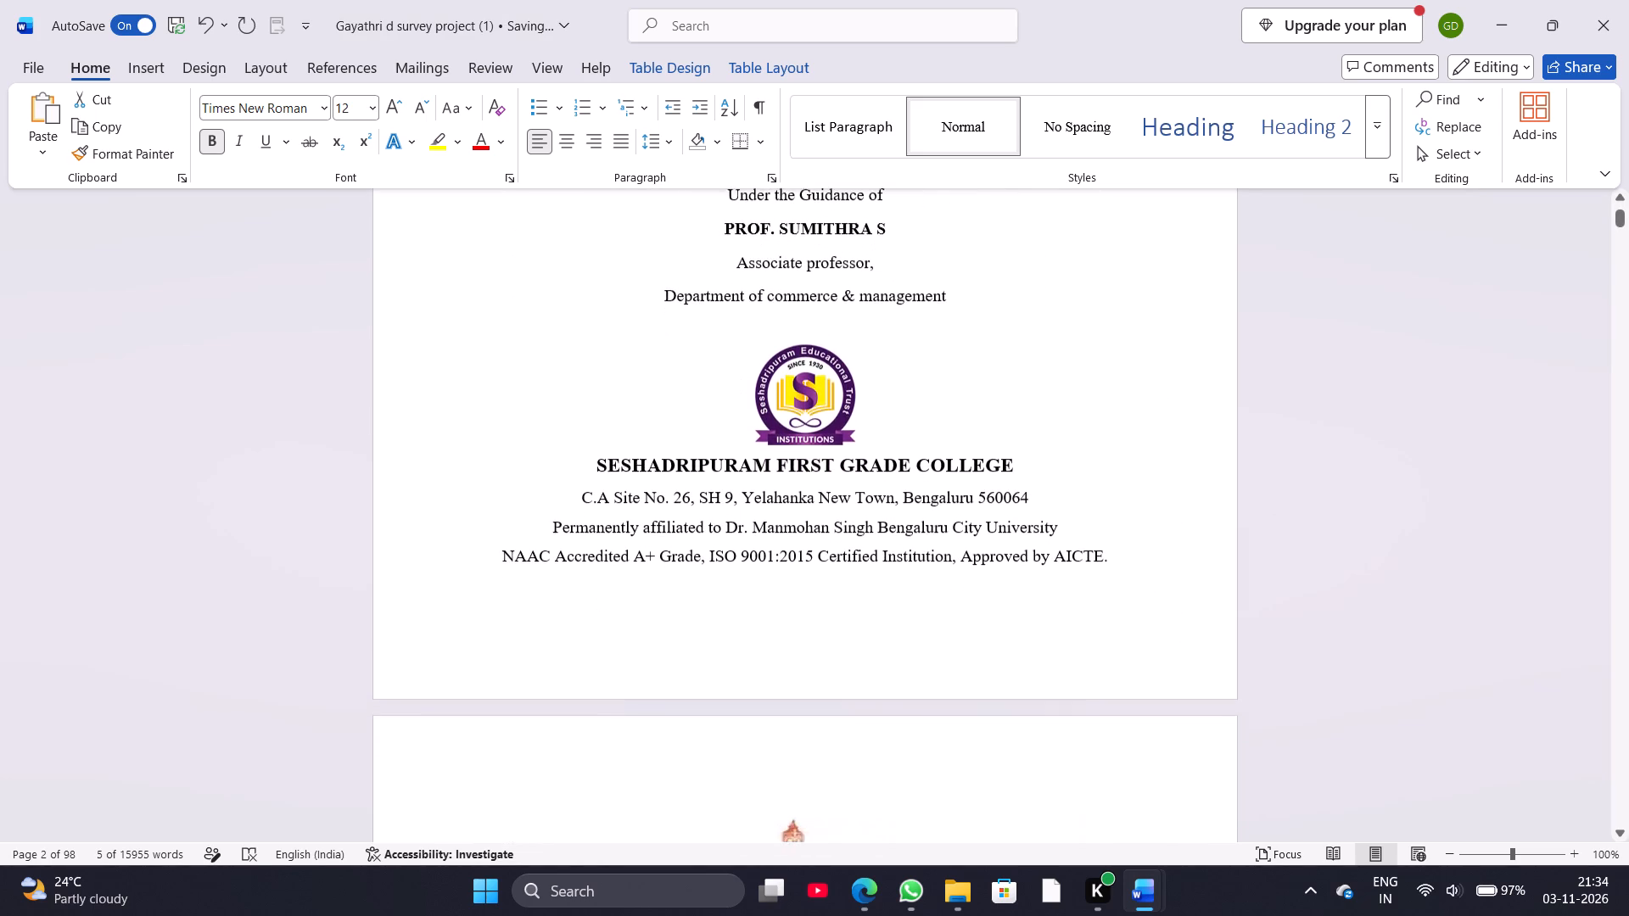
scroll(1027, 517, down, 2)
scroll(977, 606, down, 1)
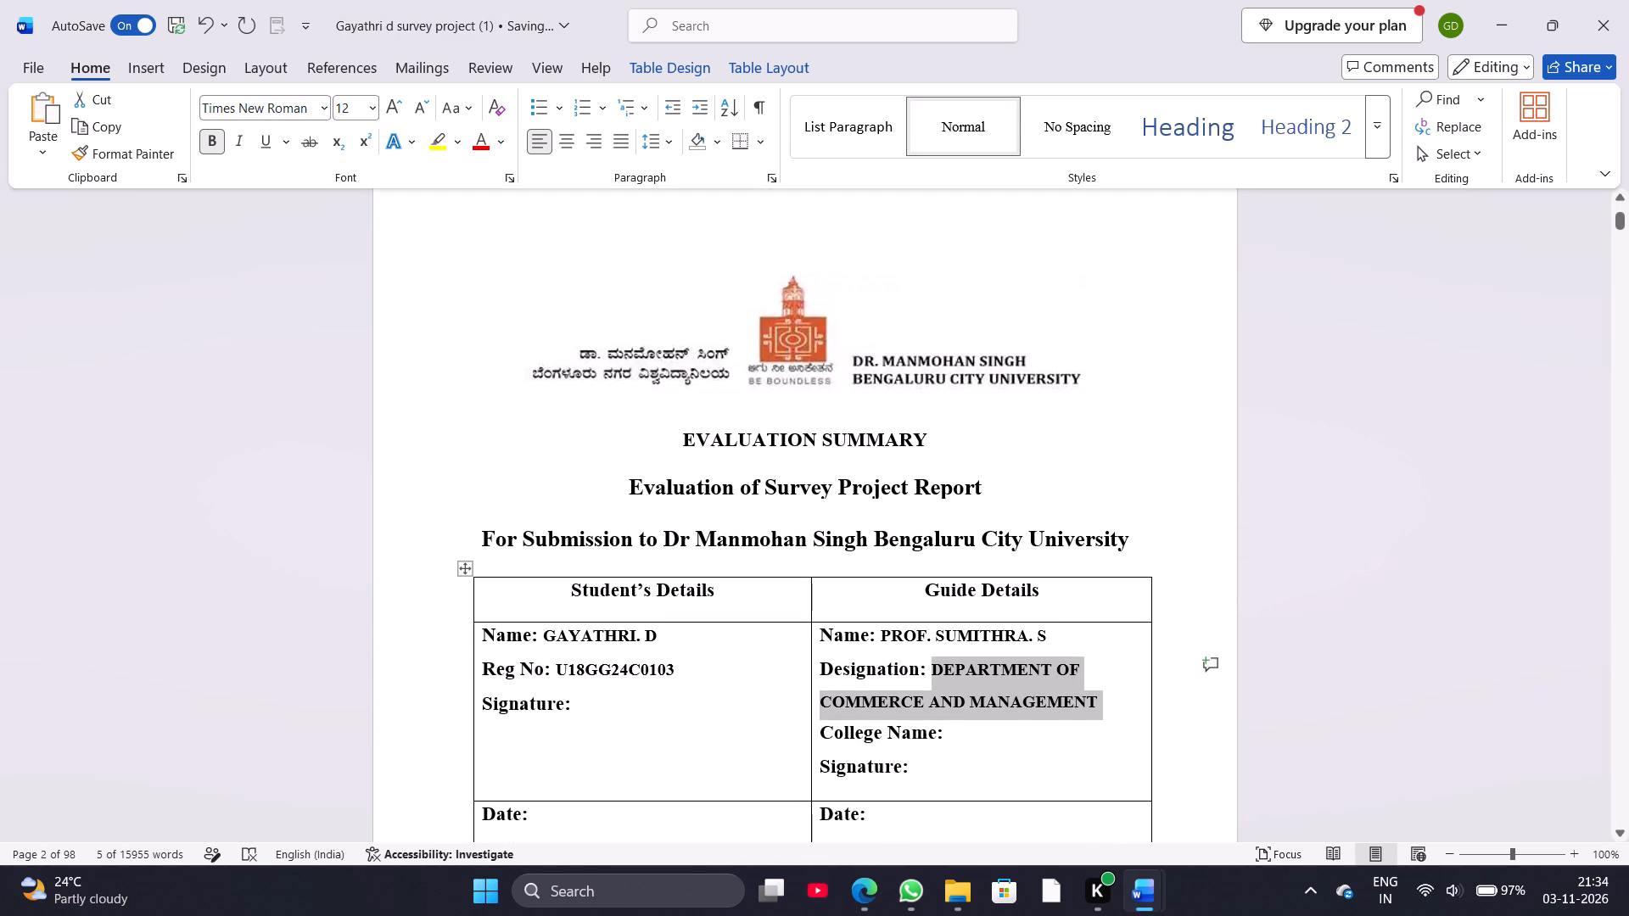
scroll(977, 606, down, 1)
click(930, 517)
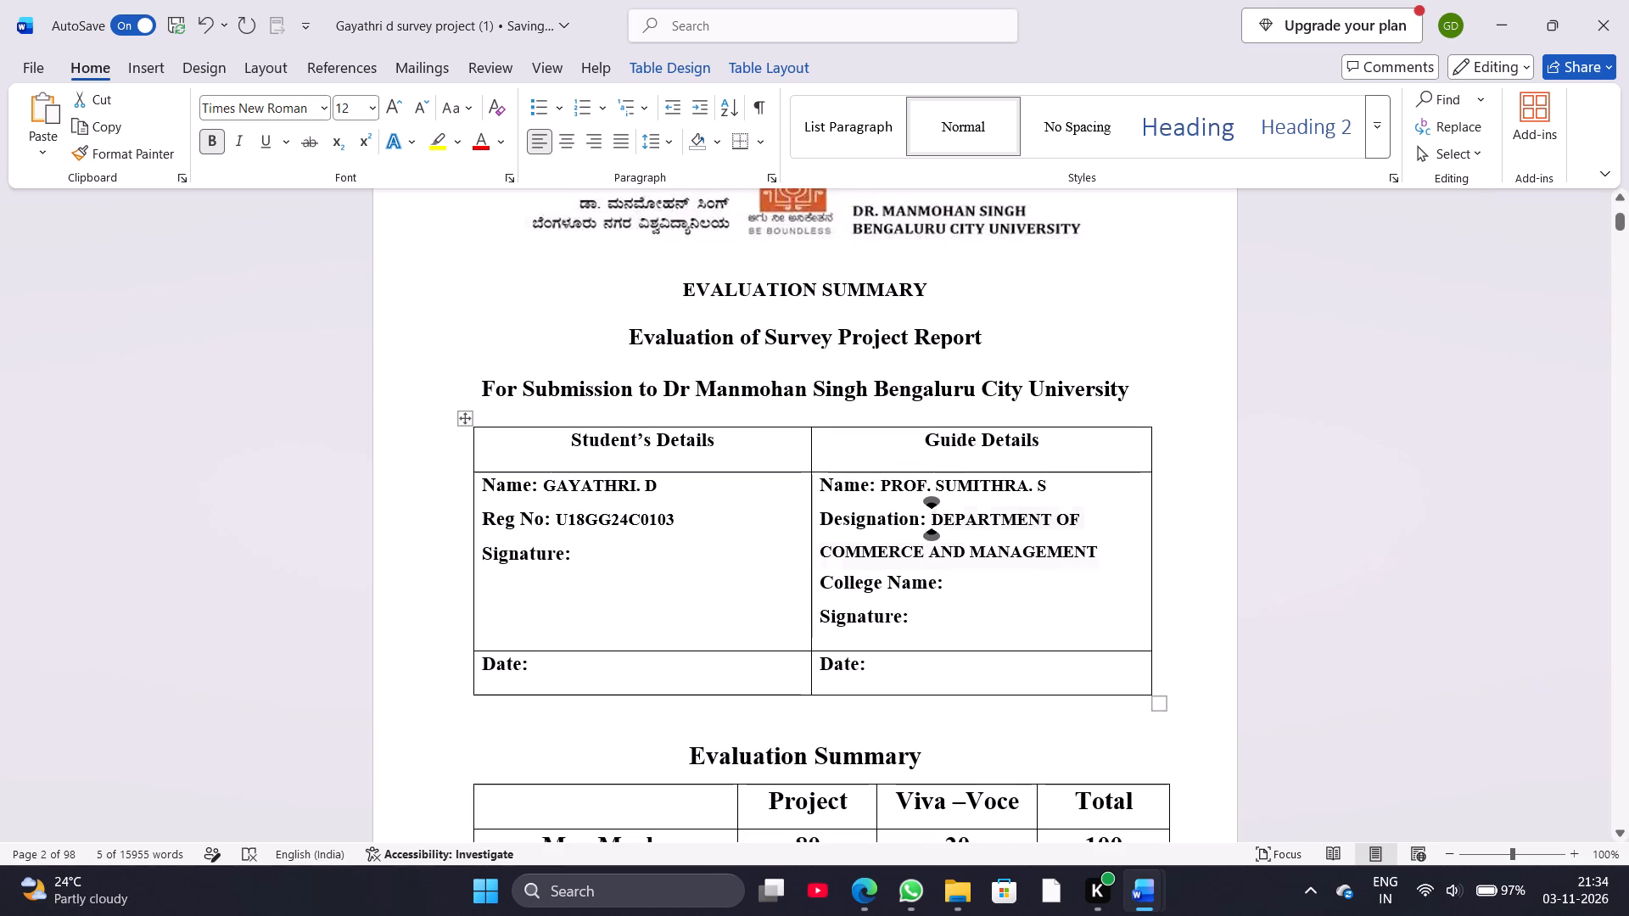
text(ASS)
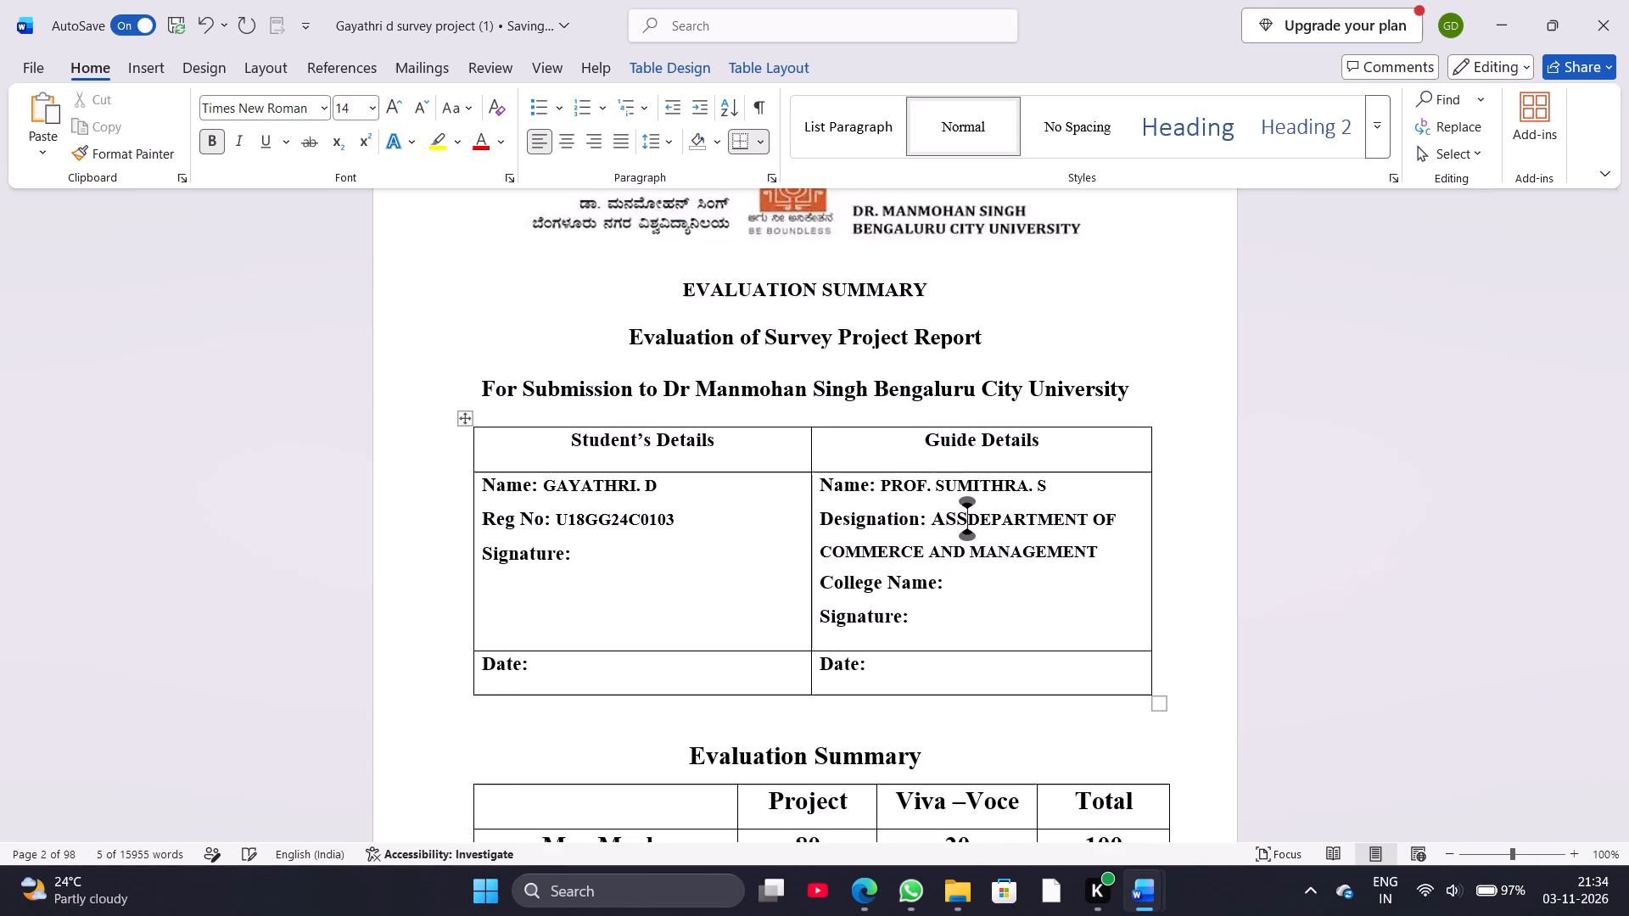
key(o)
text(CI)
text(ATE)
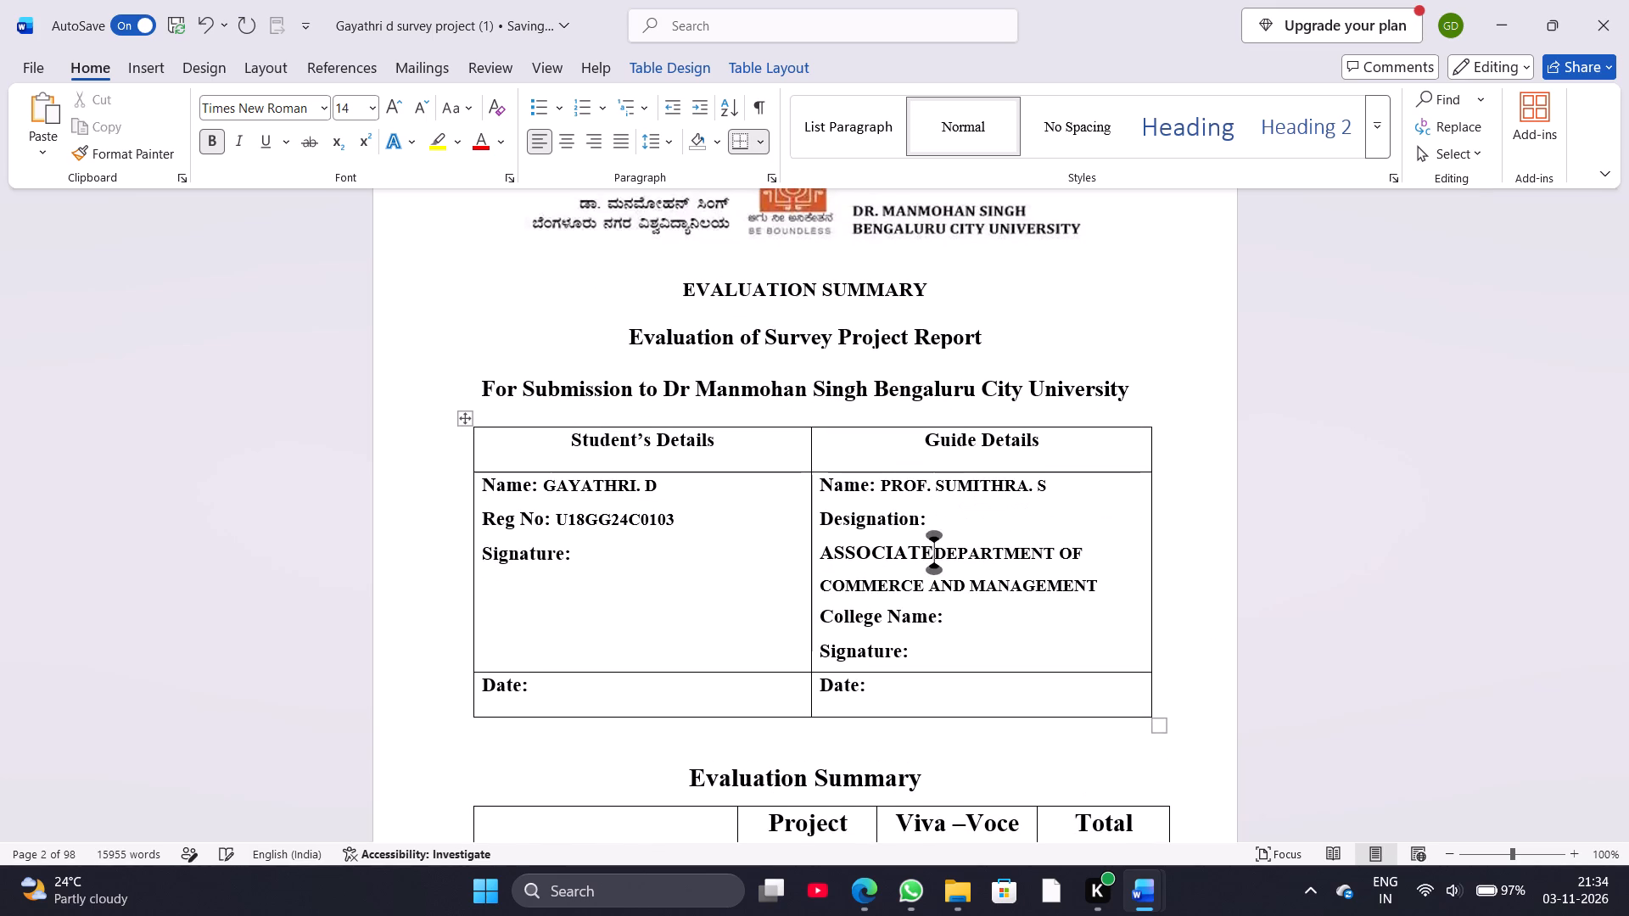
key(space)
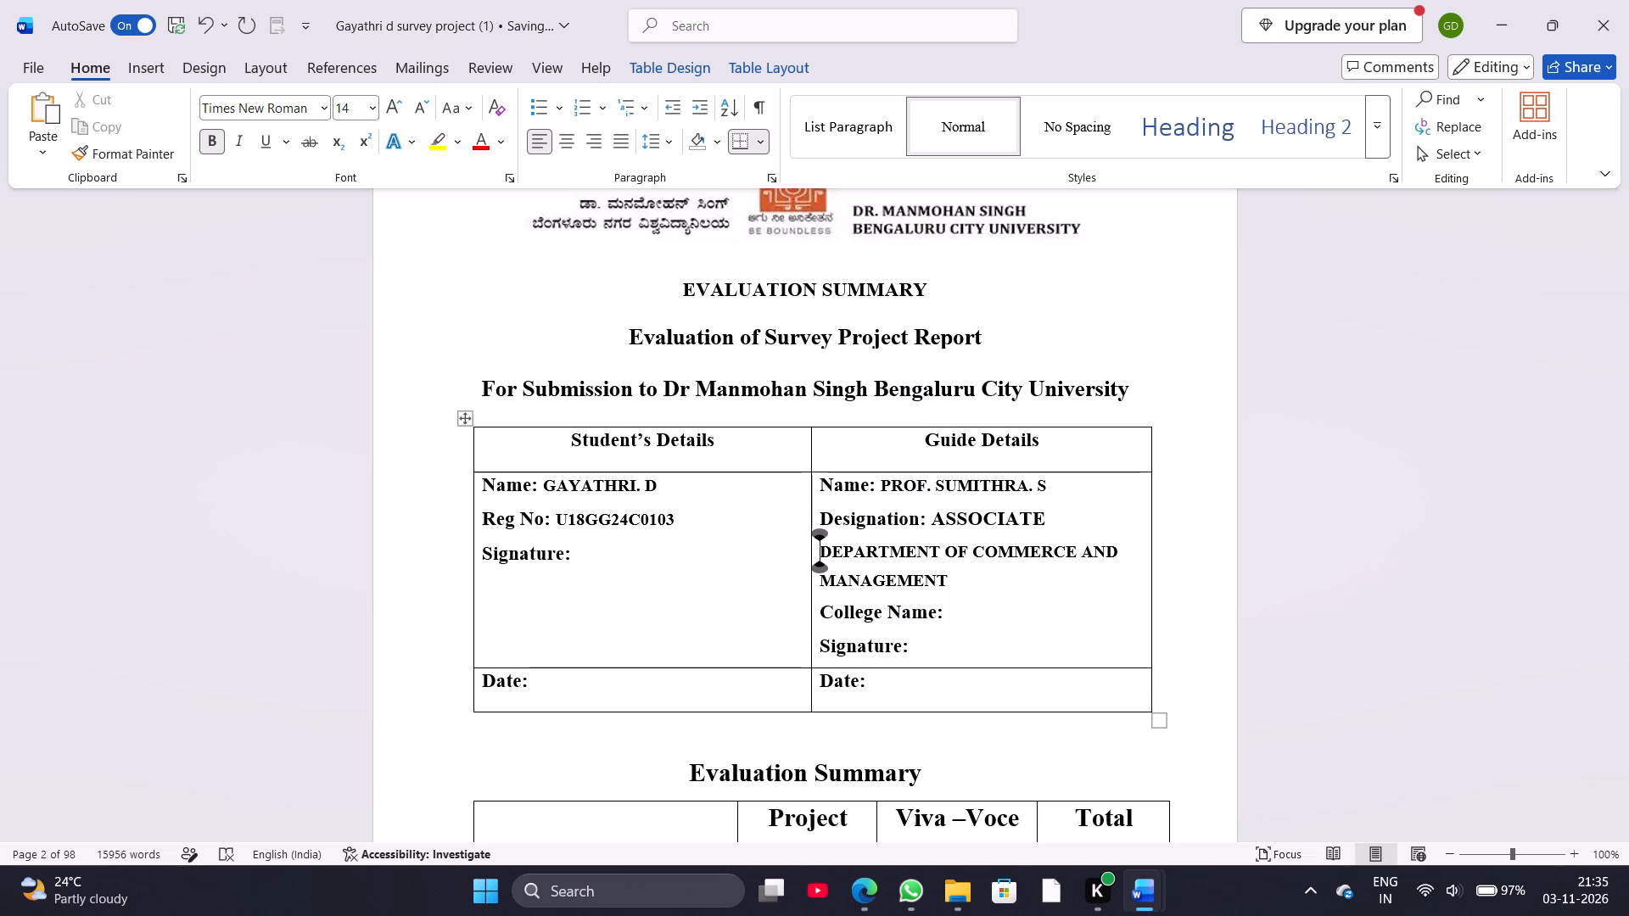
text(PRP)
key(BackSpace)
text(OFESSOR)
key(space)
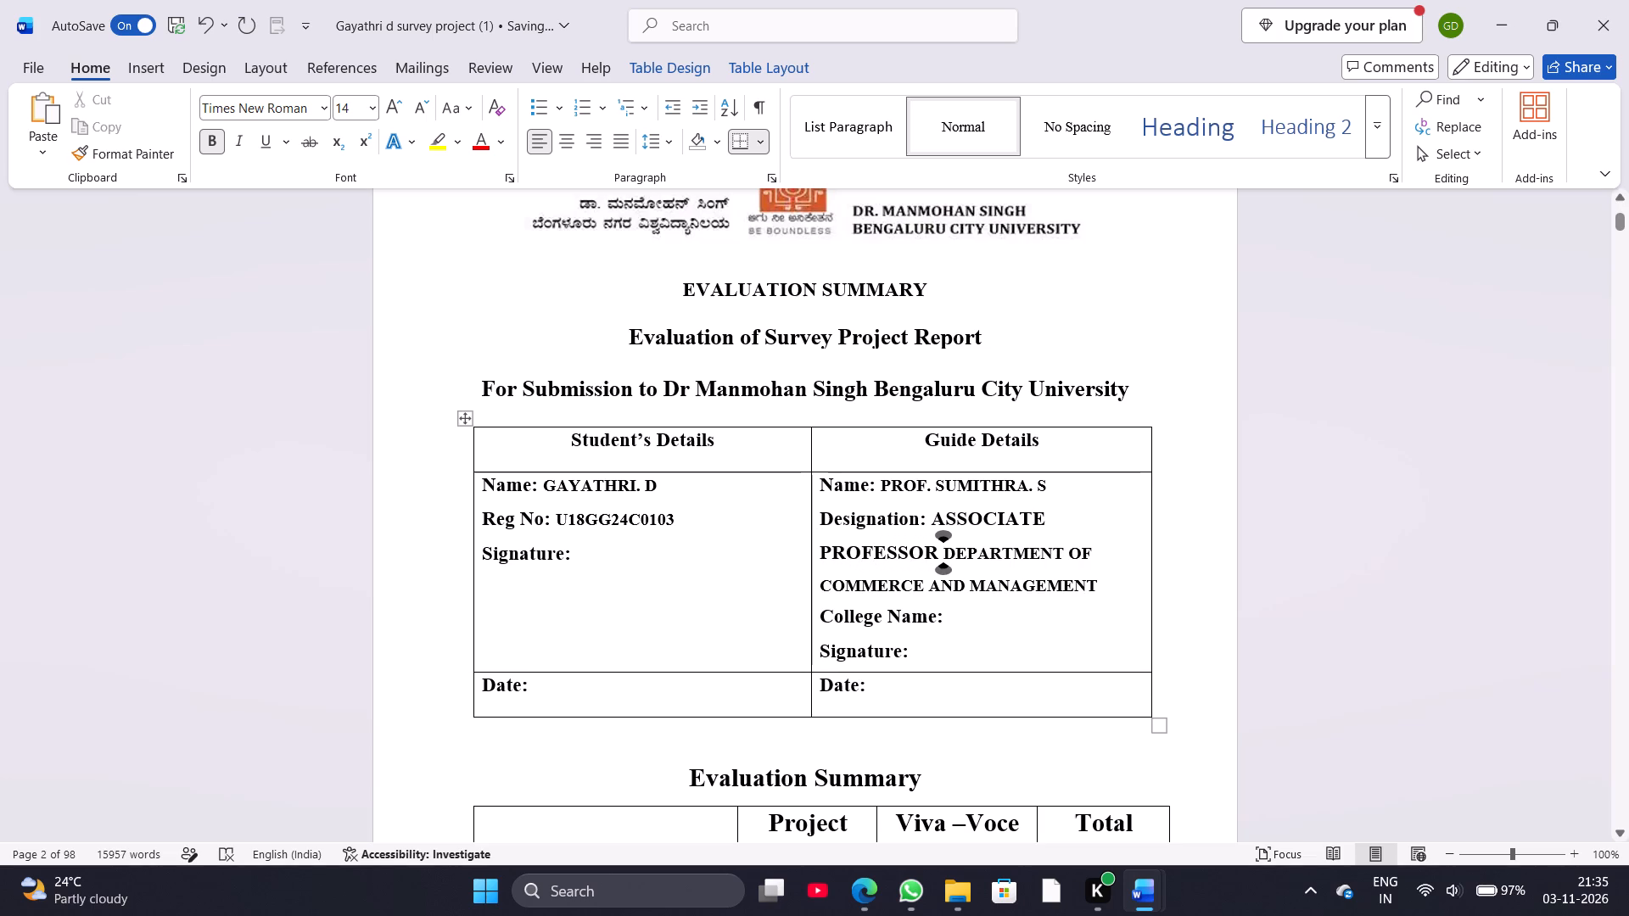
Set the font size of ASSOCIATE PROFESSOR in the guide's designation to 12.
drag(928, 524, 936, 561)
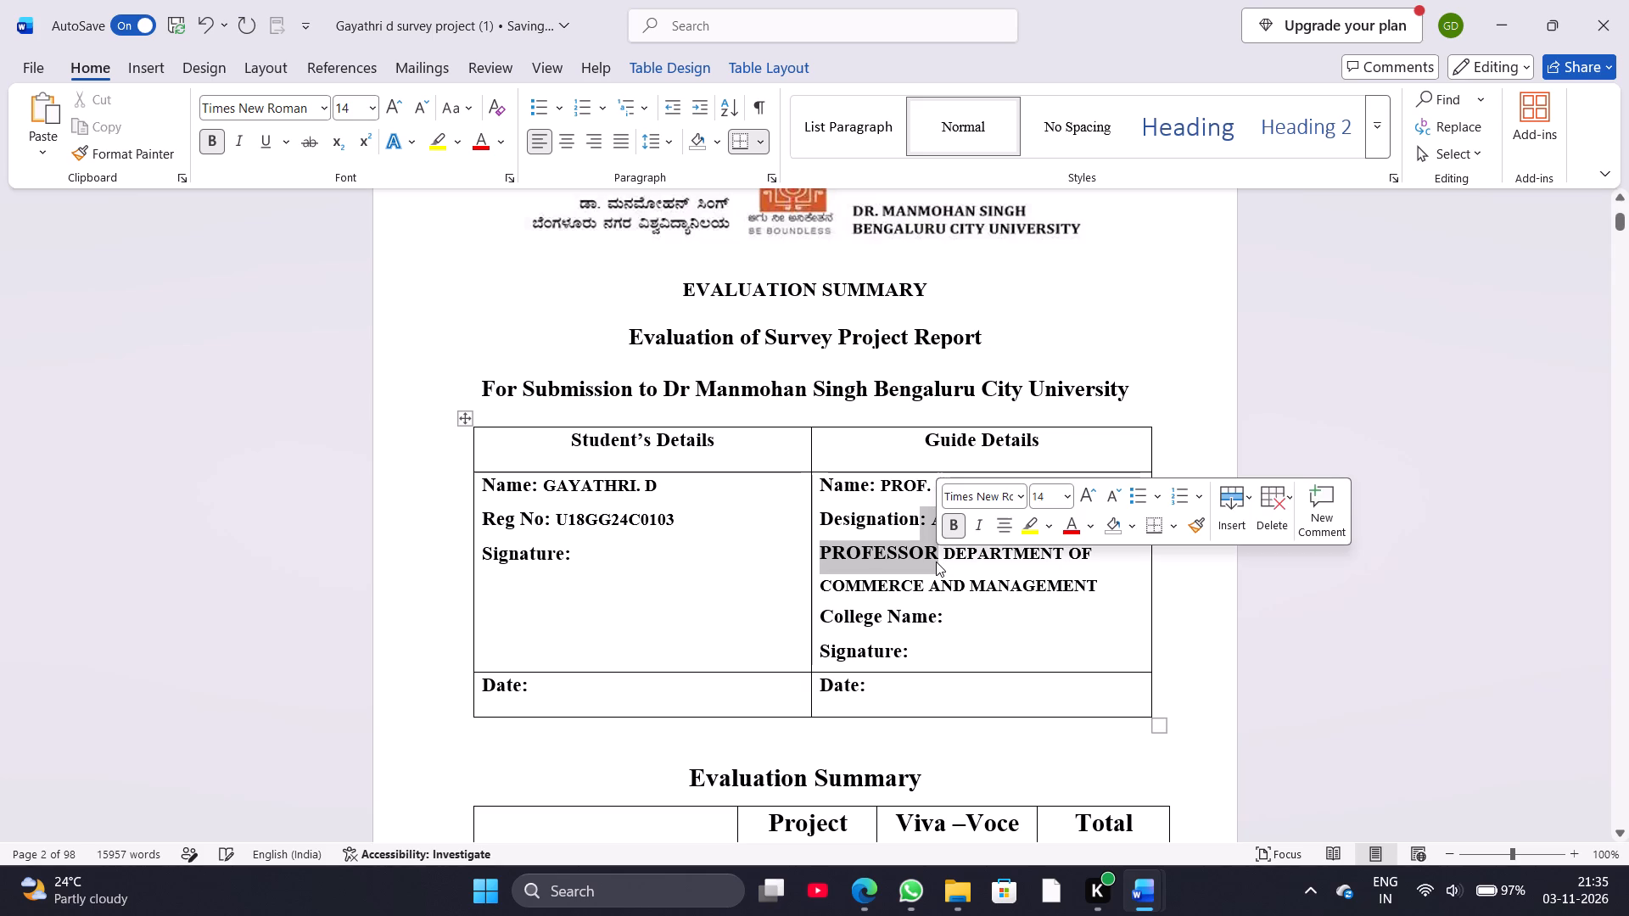
click(1064, 495)
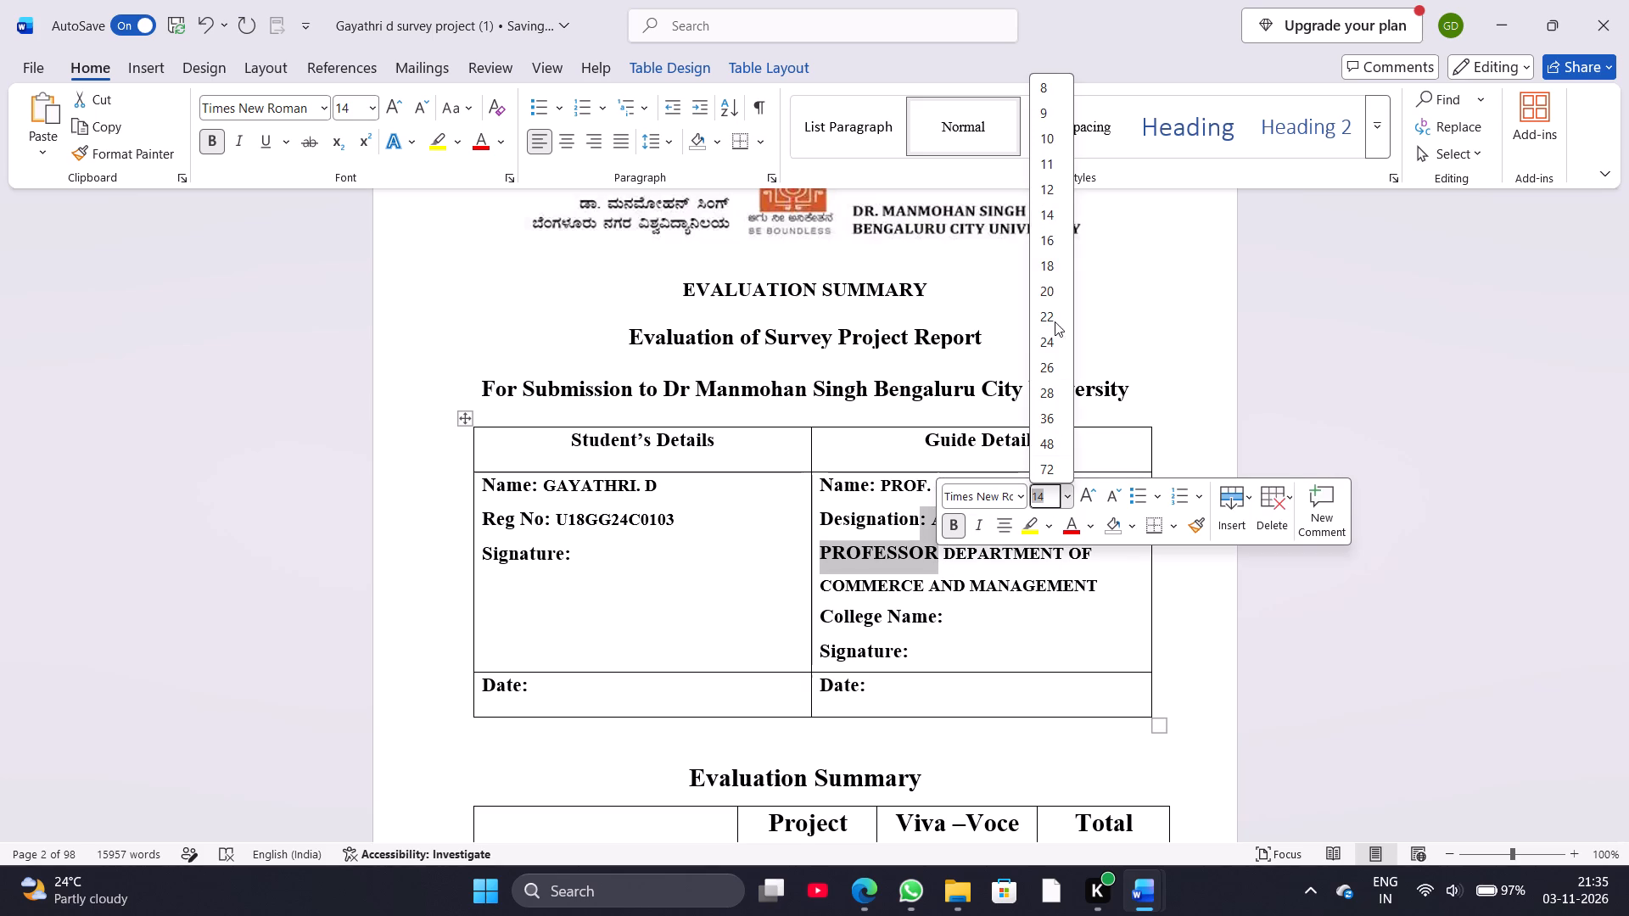
click(1052, 187)
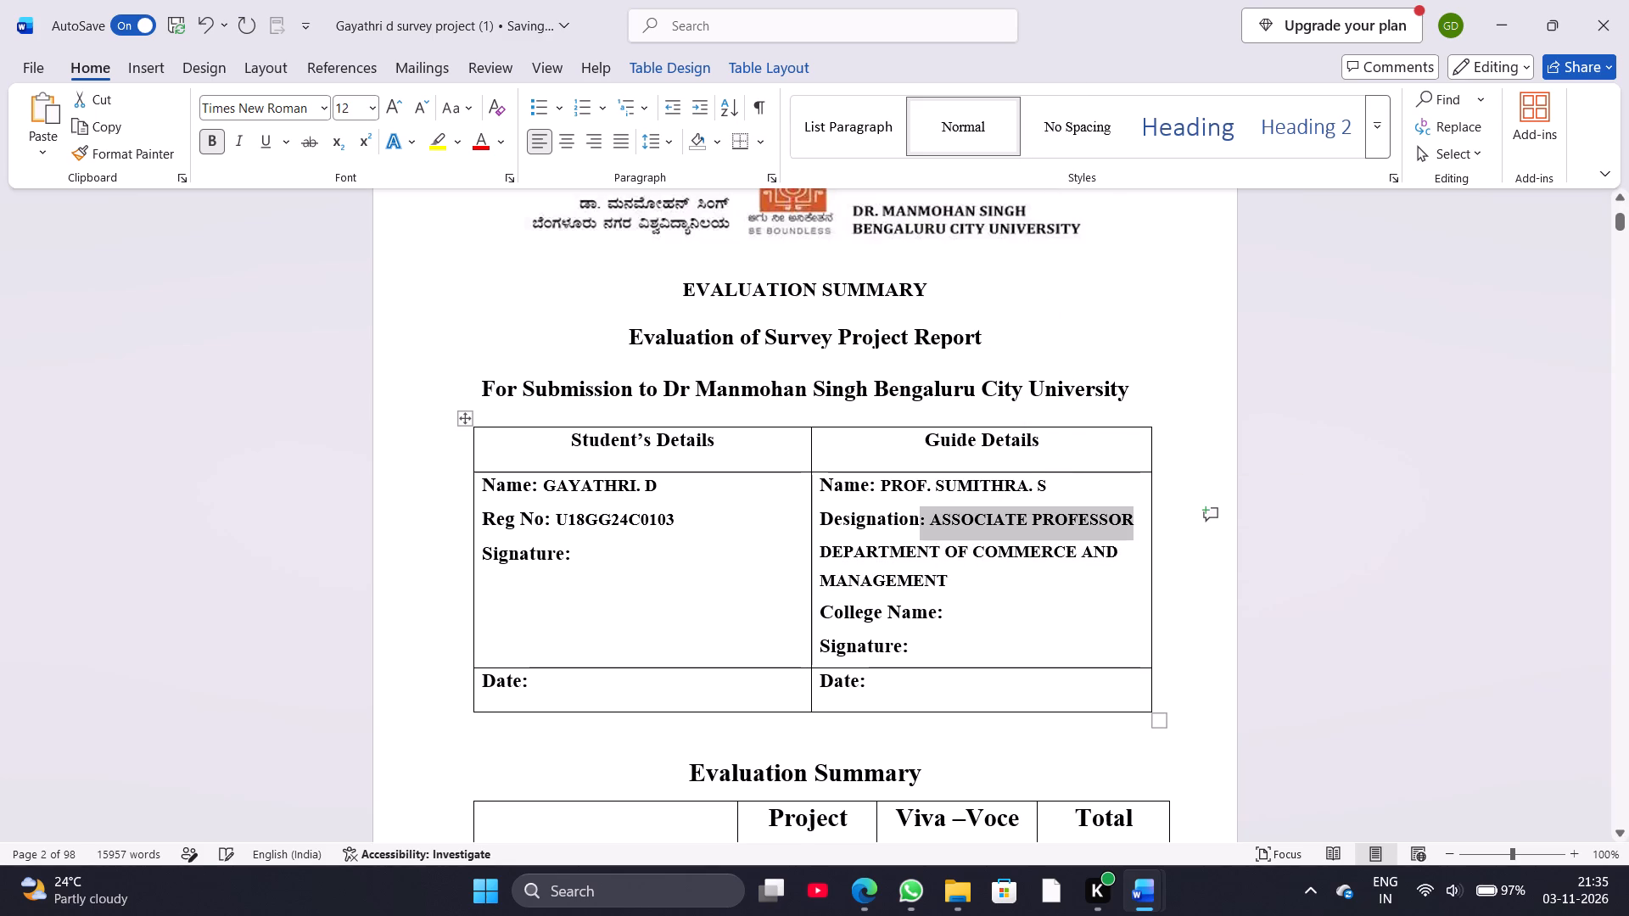
Enter SESHADRIPURAM FIRST GRADE COLLEGE as the college name in the Guide Details cell, with a space after the colon.
click(986, 595)
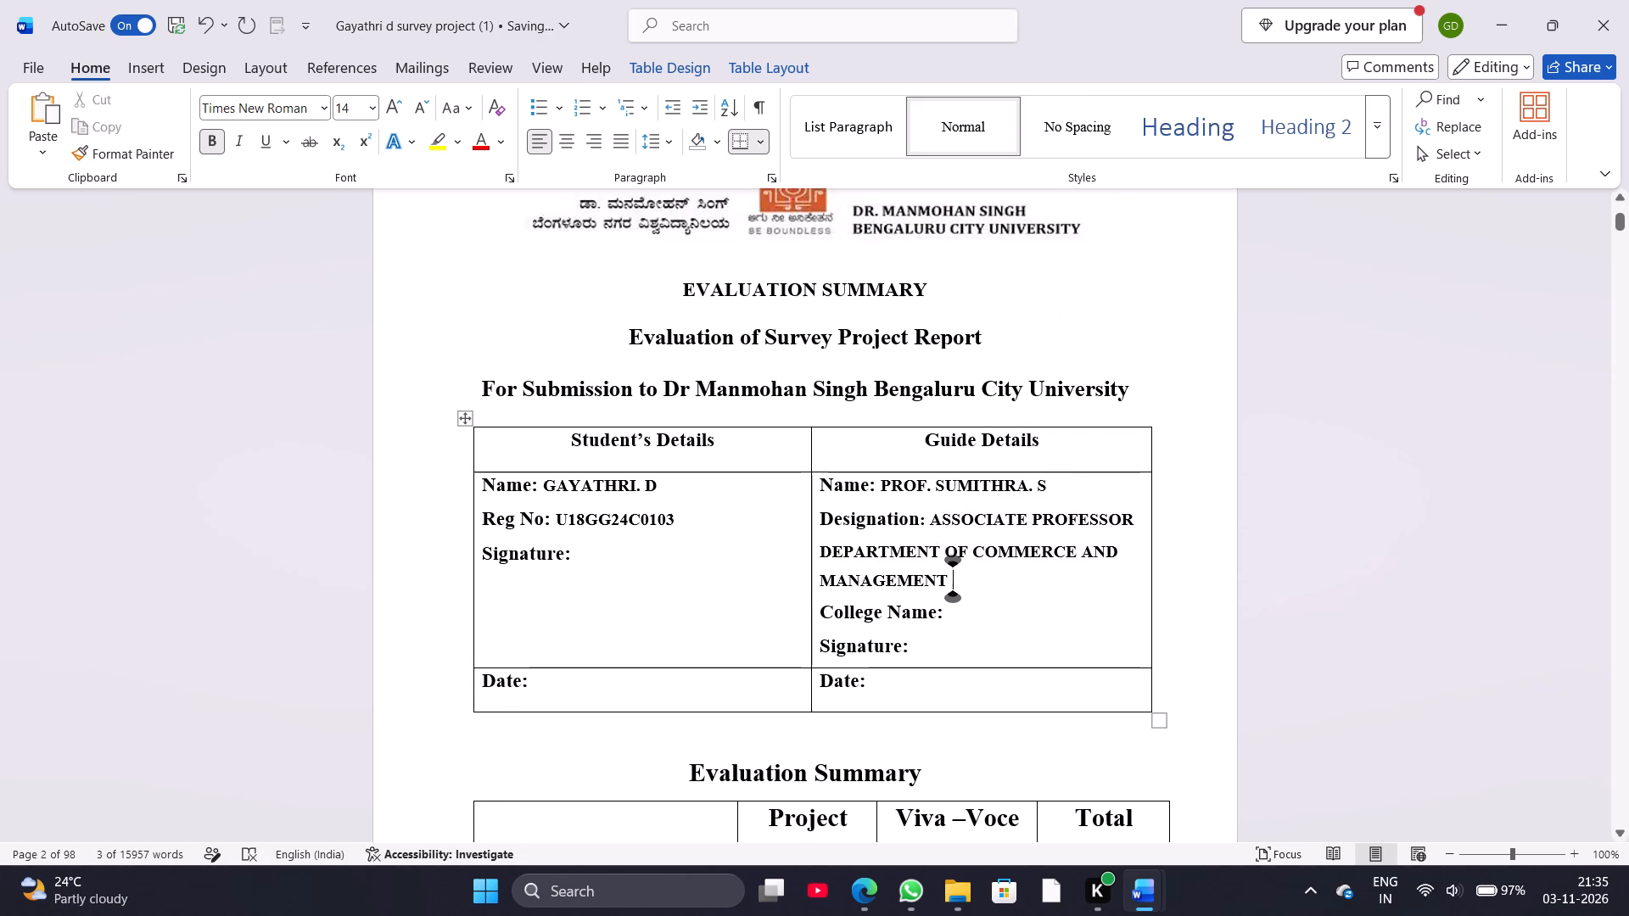
click(954, 621)
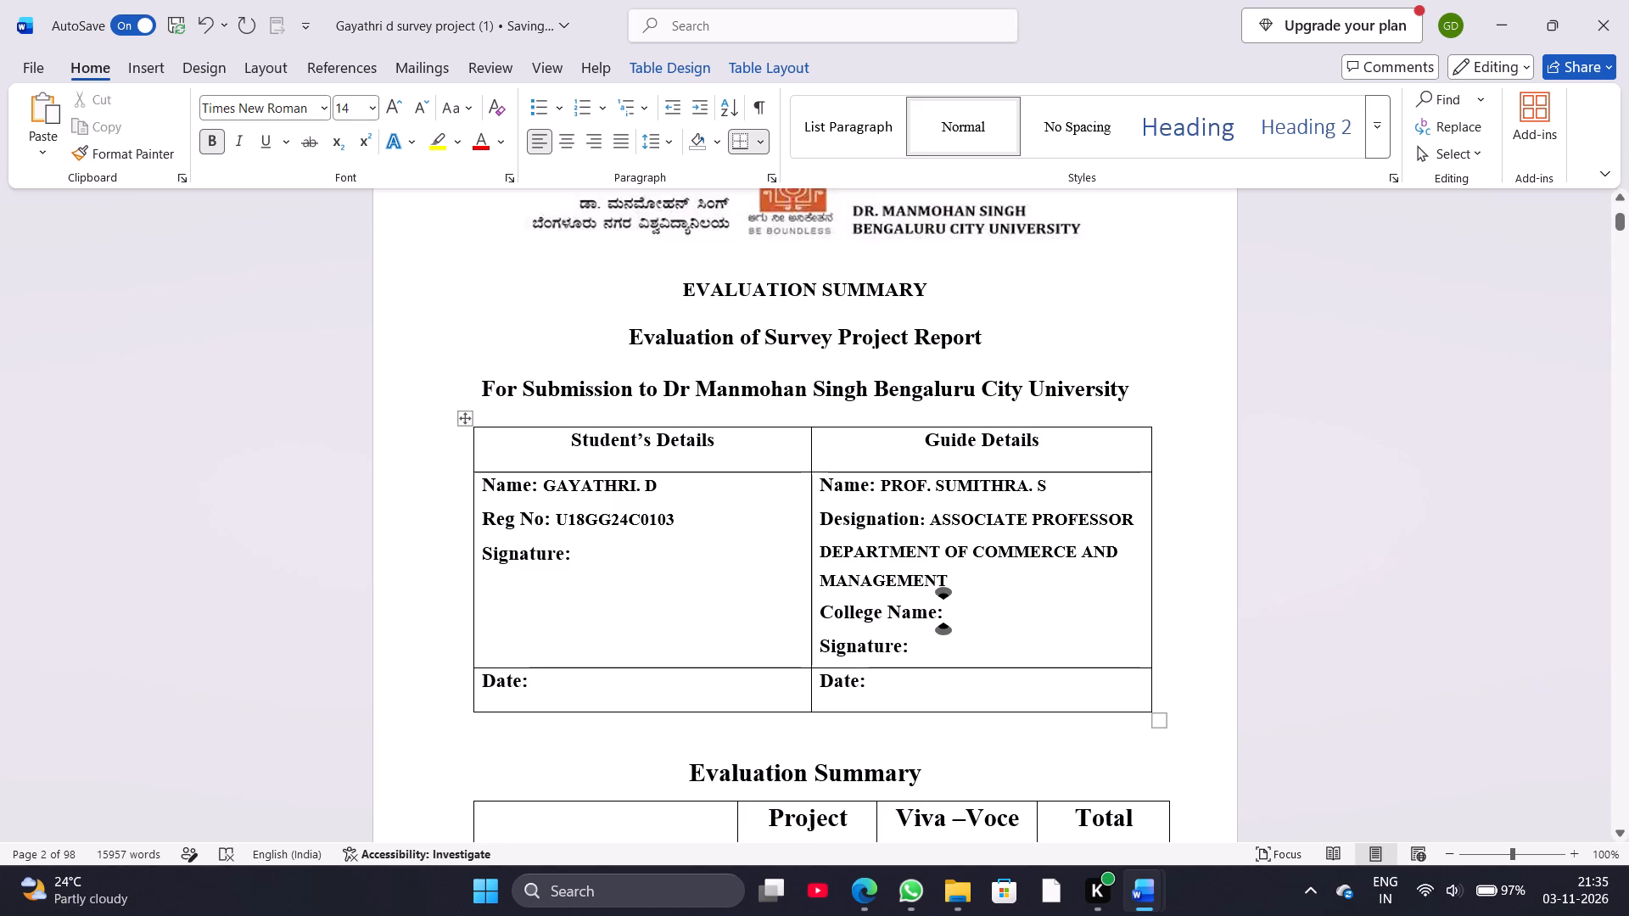
text(SES)
key(h)
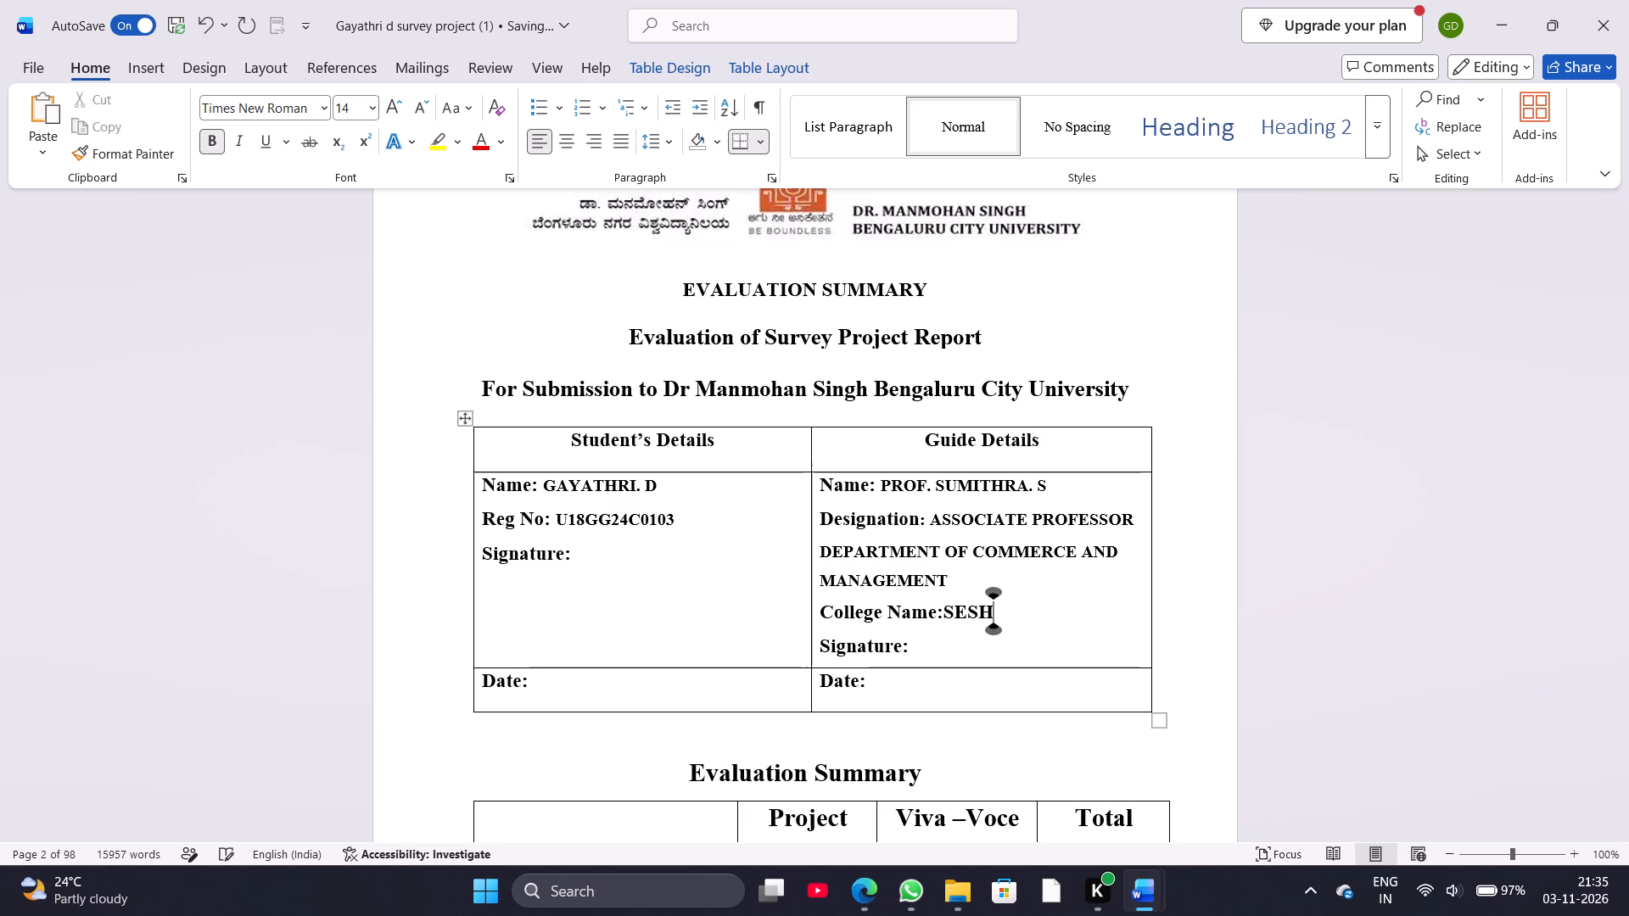
key(a)
text(DRIPURAM FIRST GRADE COLLEF)
key(BackSpace)
text(GE)
key(space)
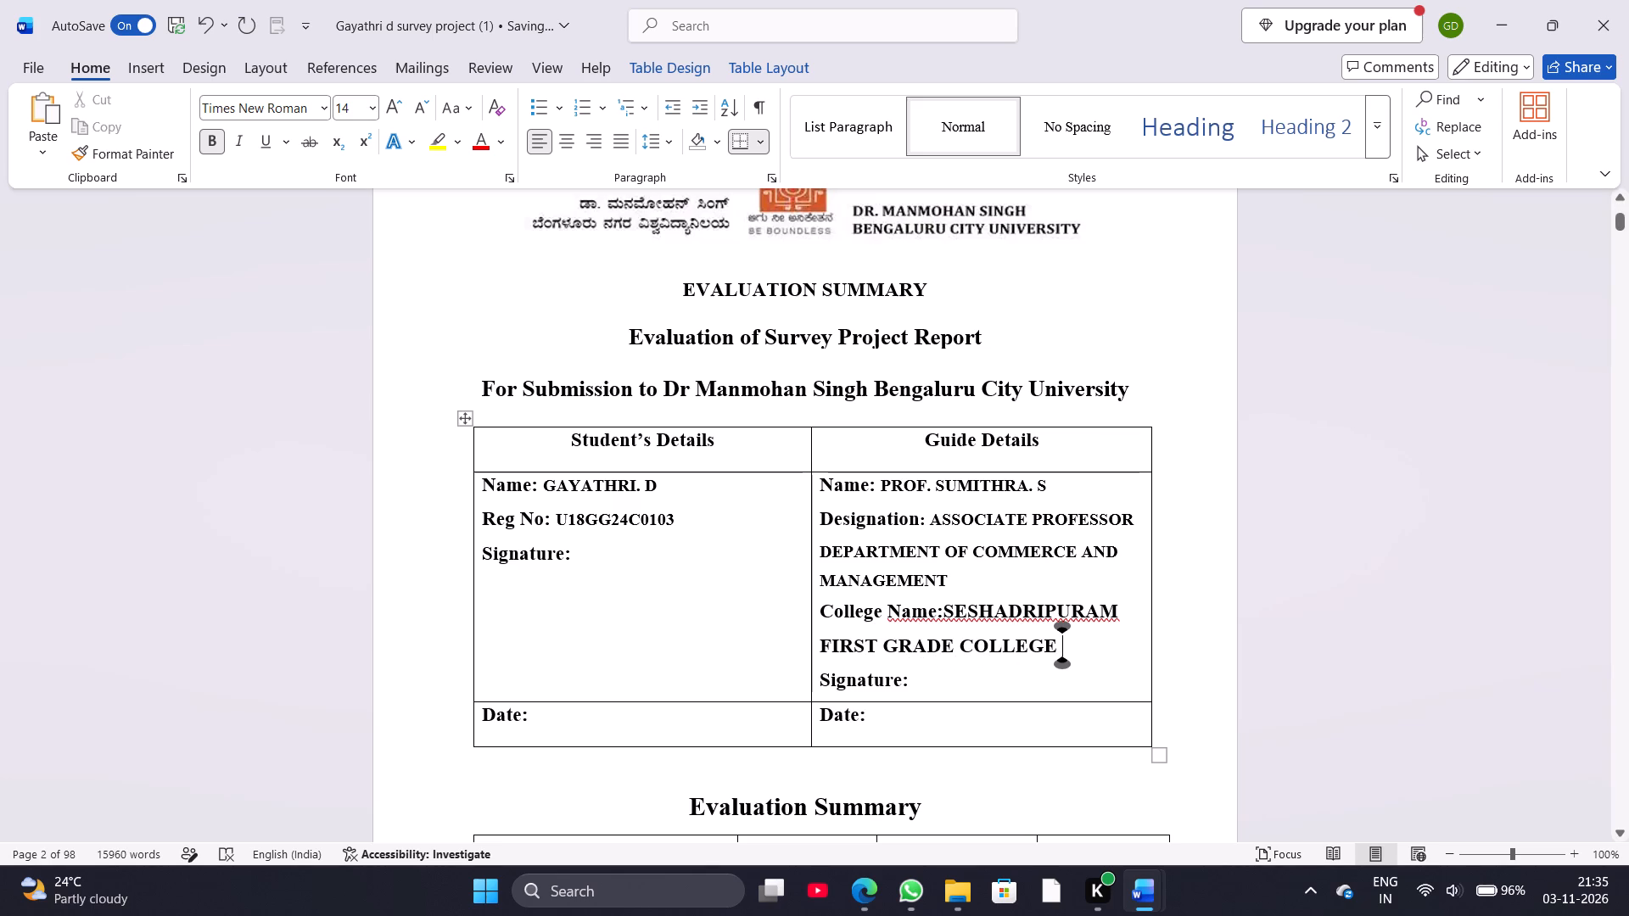
click(948, 613)
key(space)
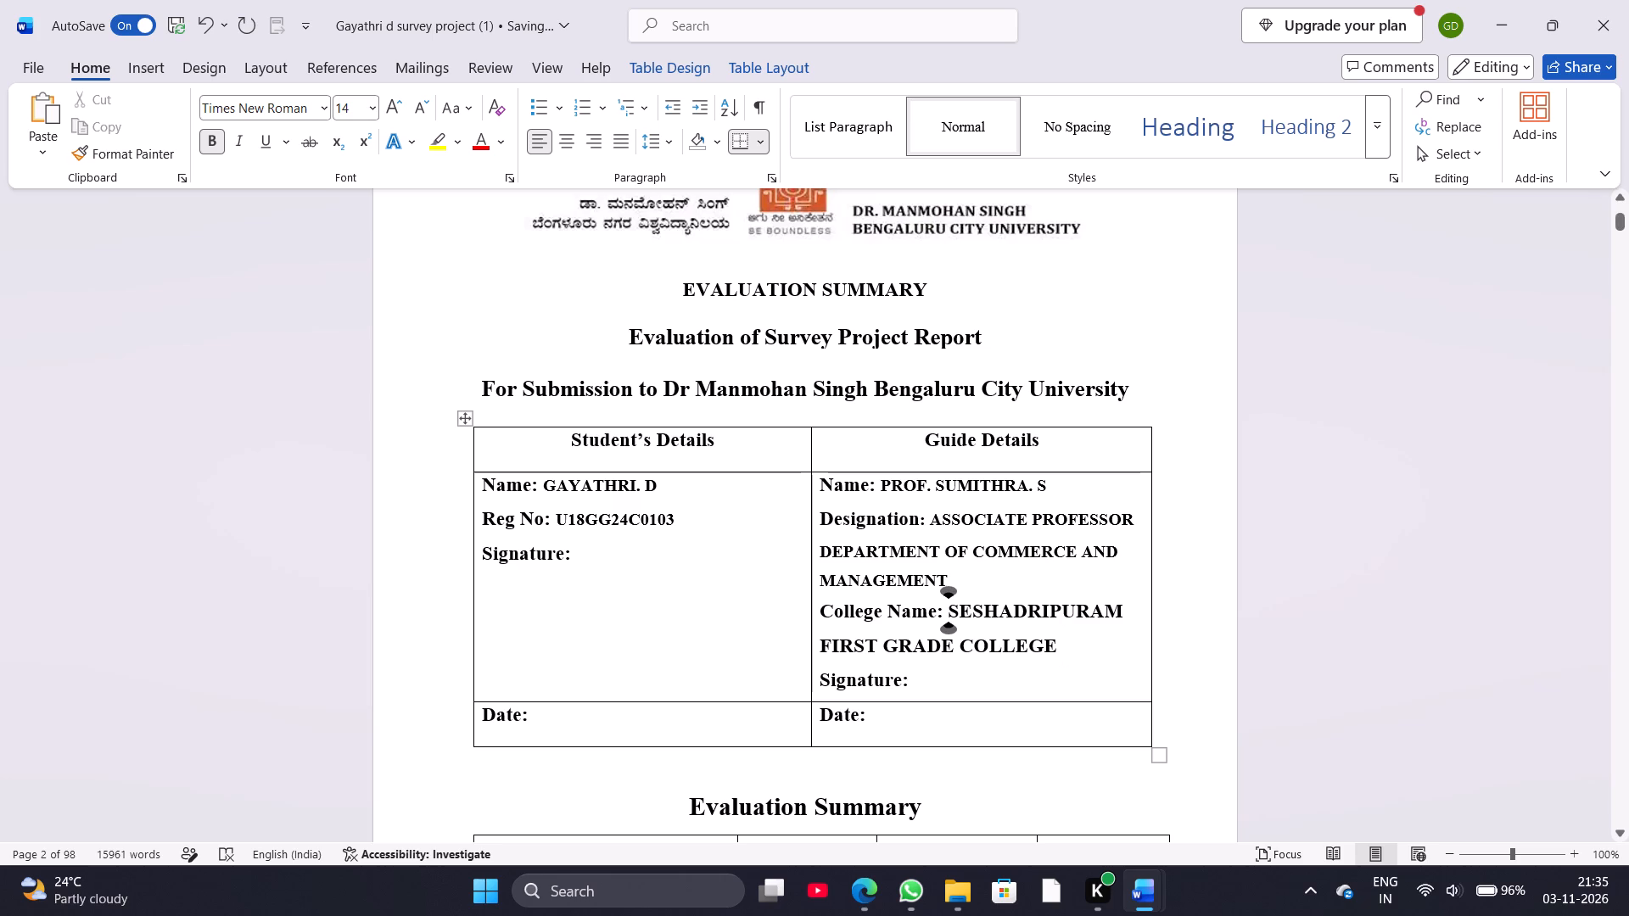
Set the font size of the college name value in the Guide Details cell to 12.
drag(951, 614, 1042, 644)
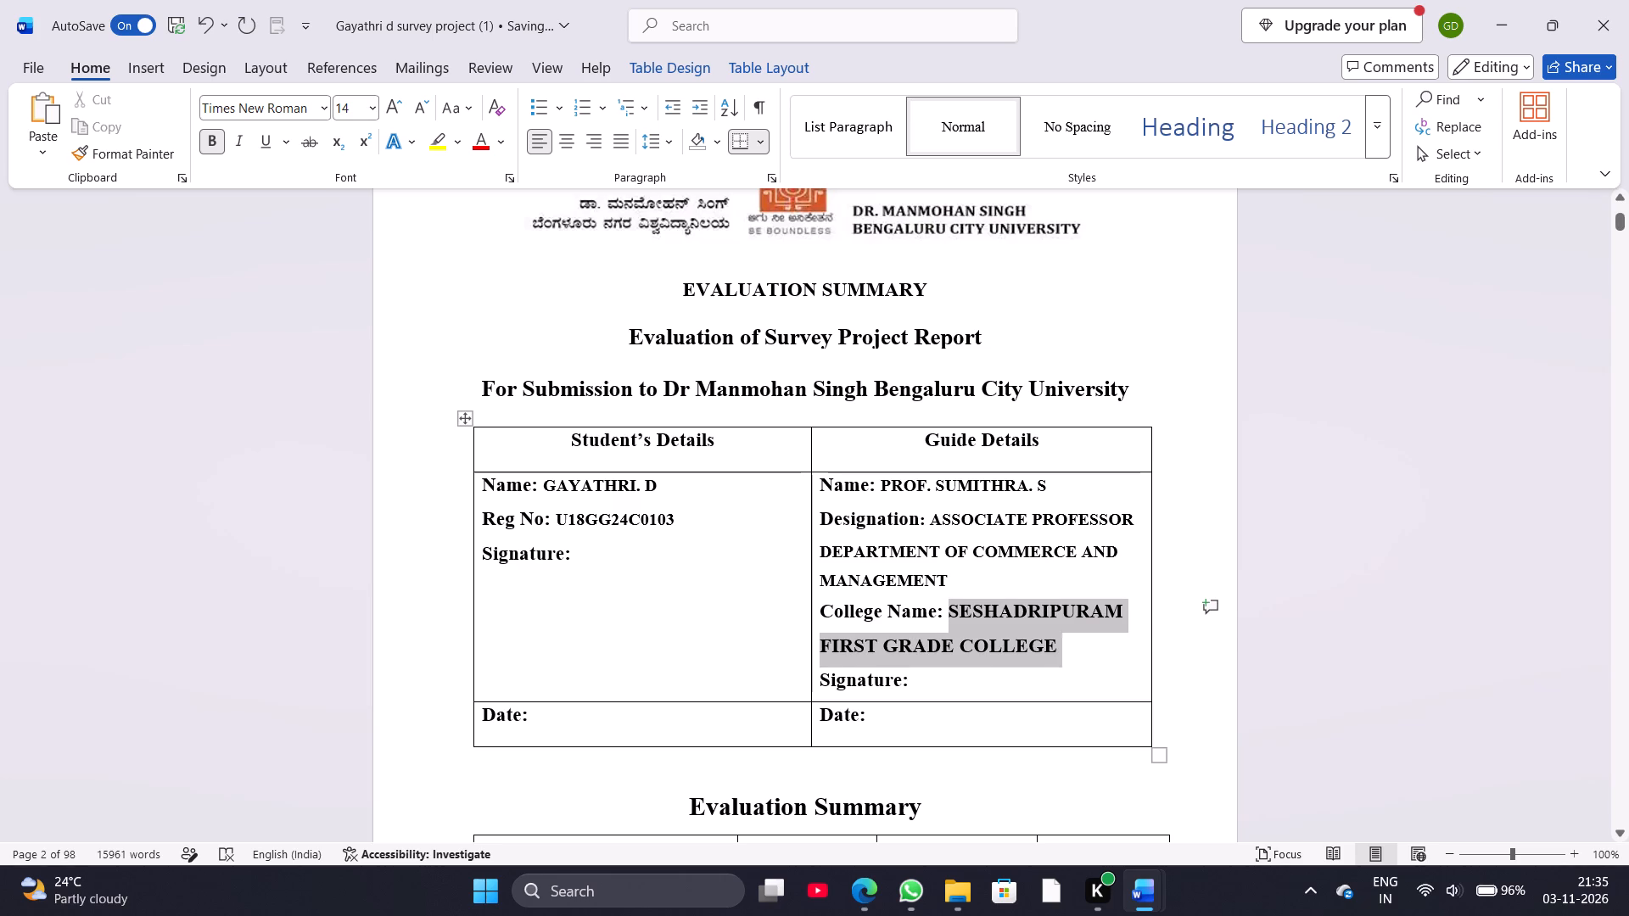
click(1175, 574)
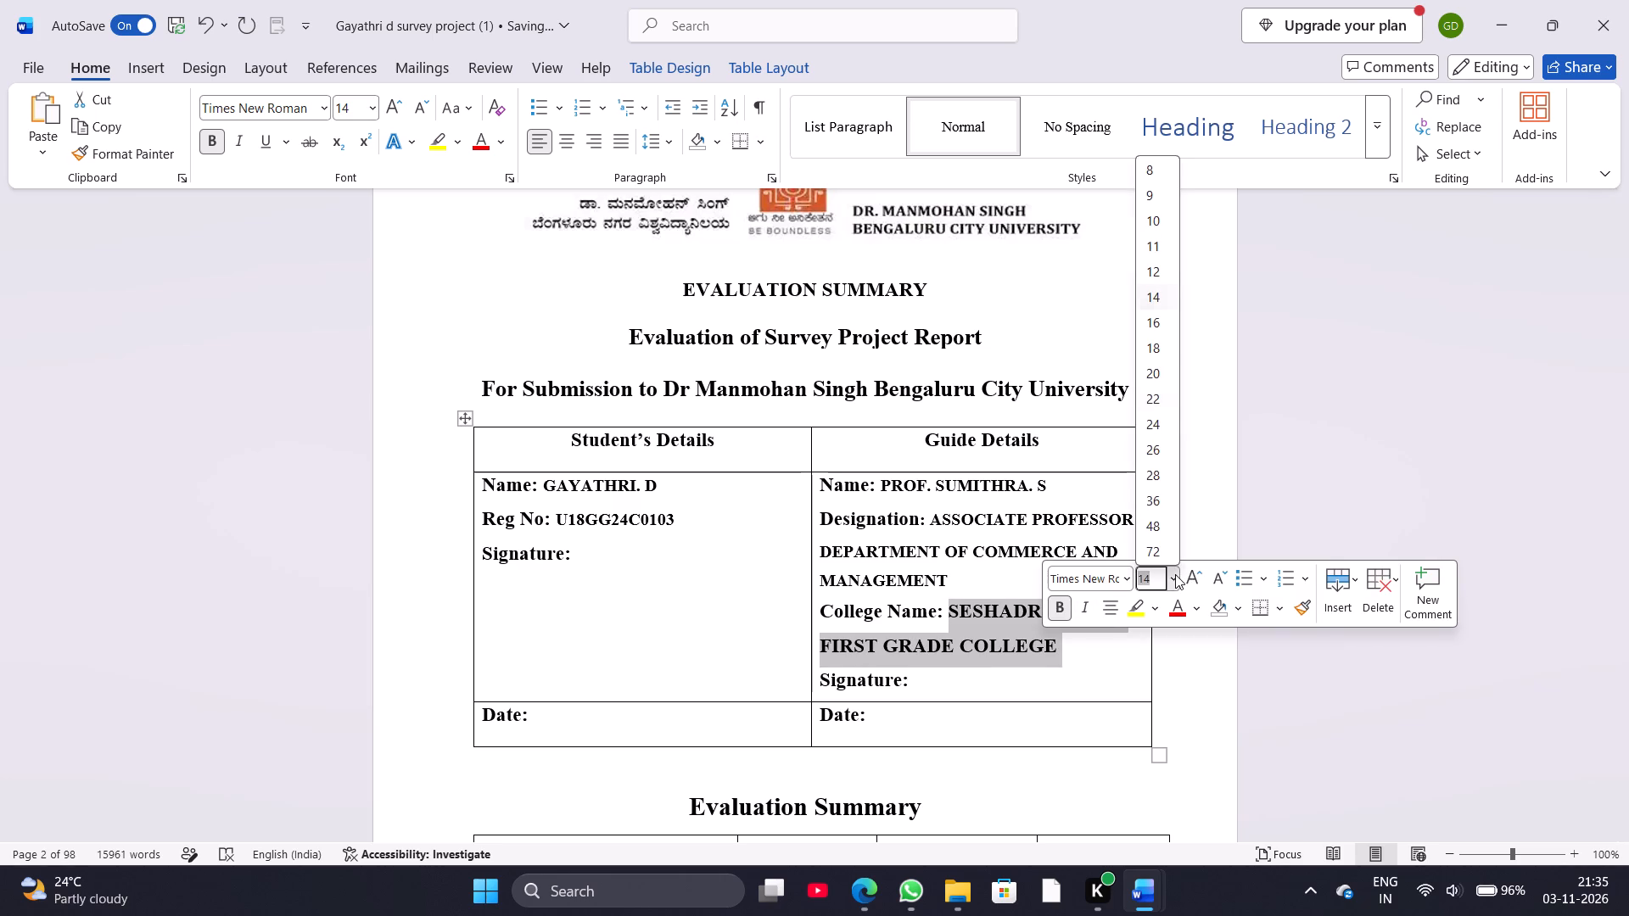
click(1150, 273)
Set the font size of the Evaluation Summary heading and the marks and examiner table below it to 14.
scroll(1030, 474, down, 4)
scroll(1030, 474, up, 1)
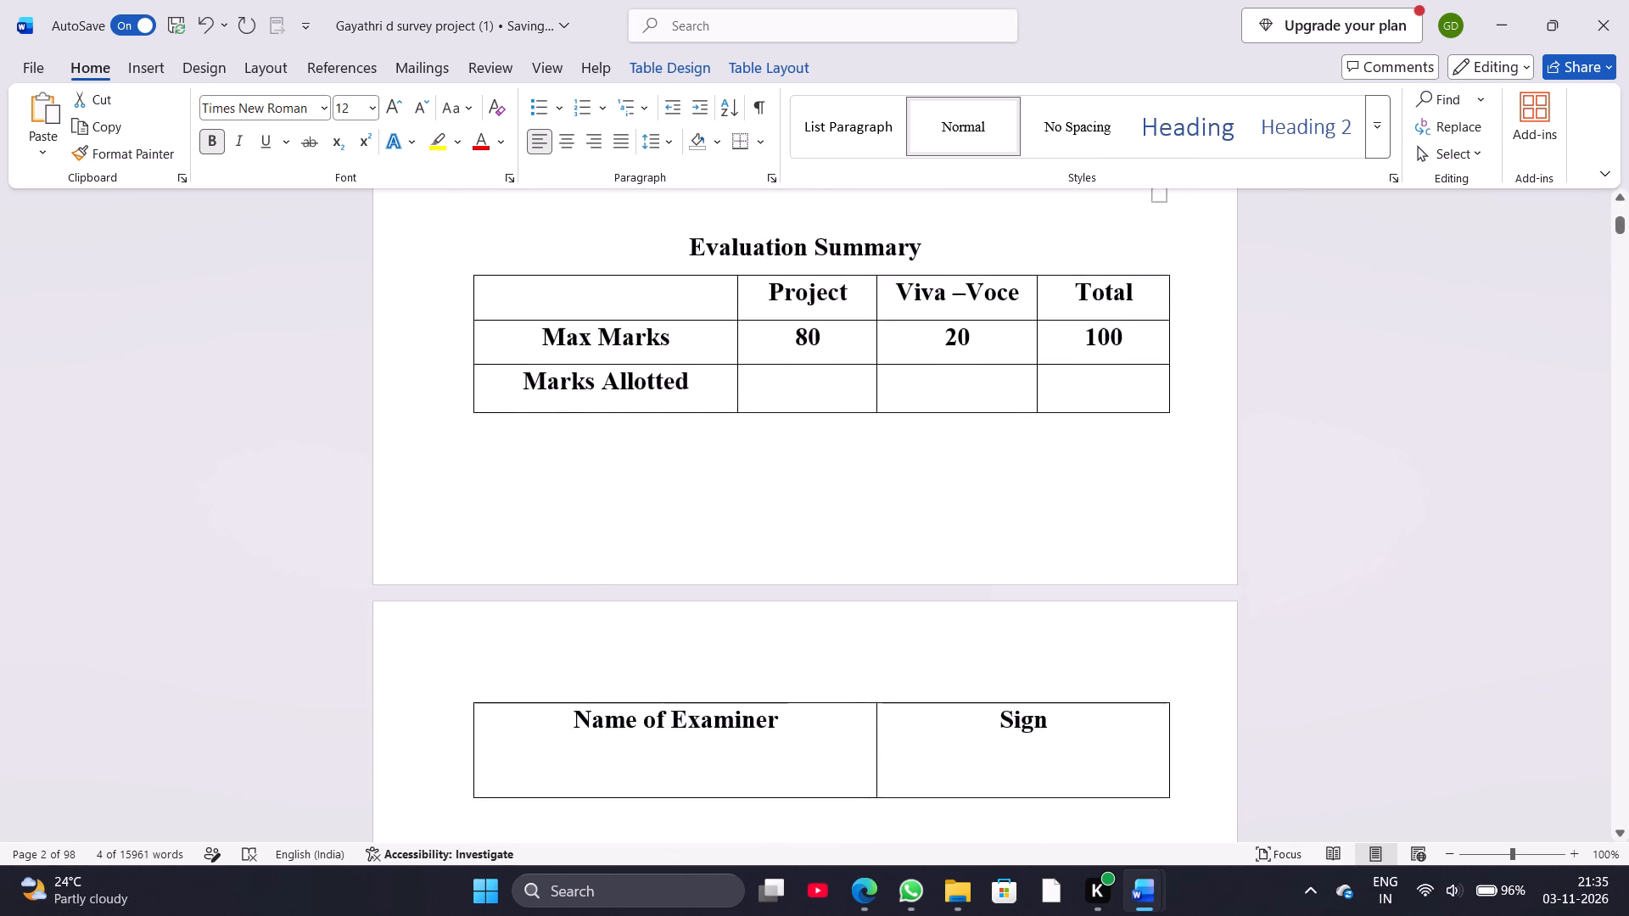
scroll(1030, 474, up, 1)
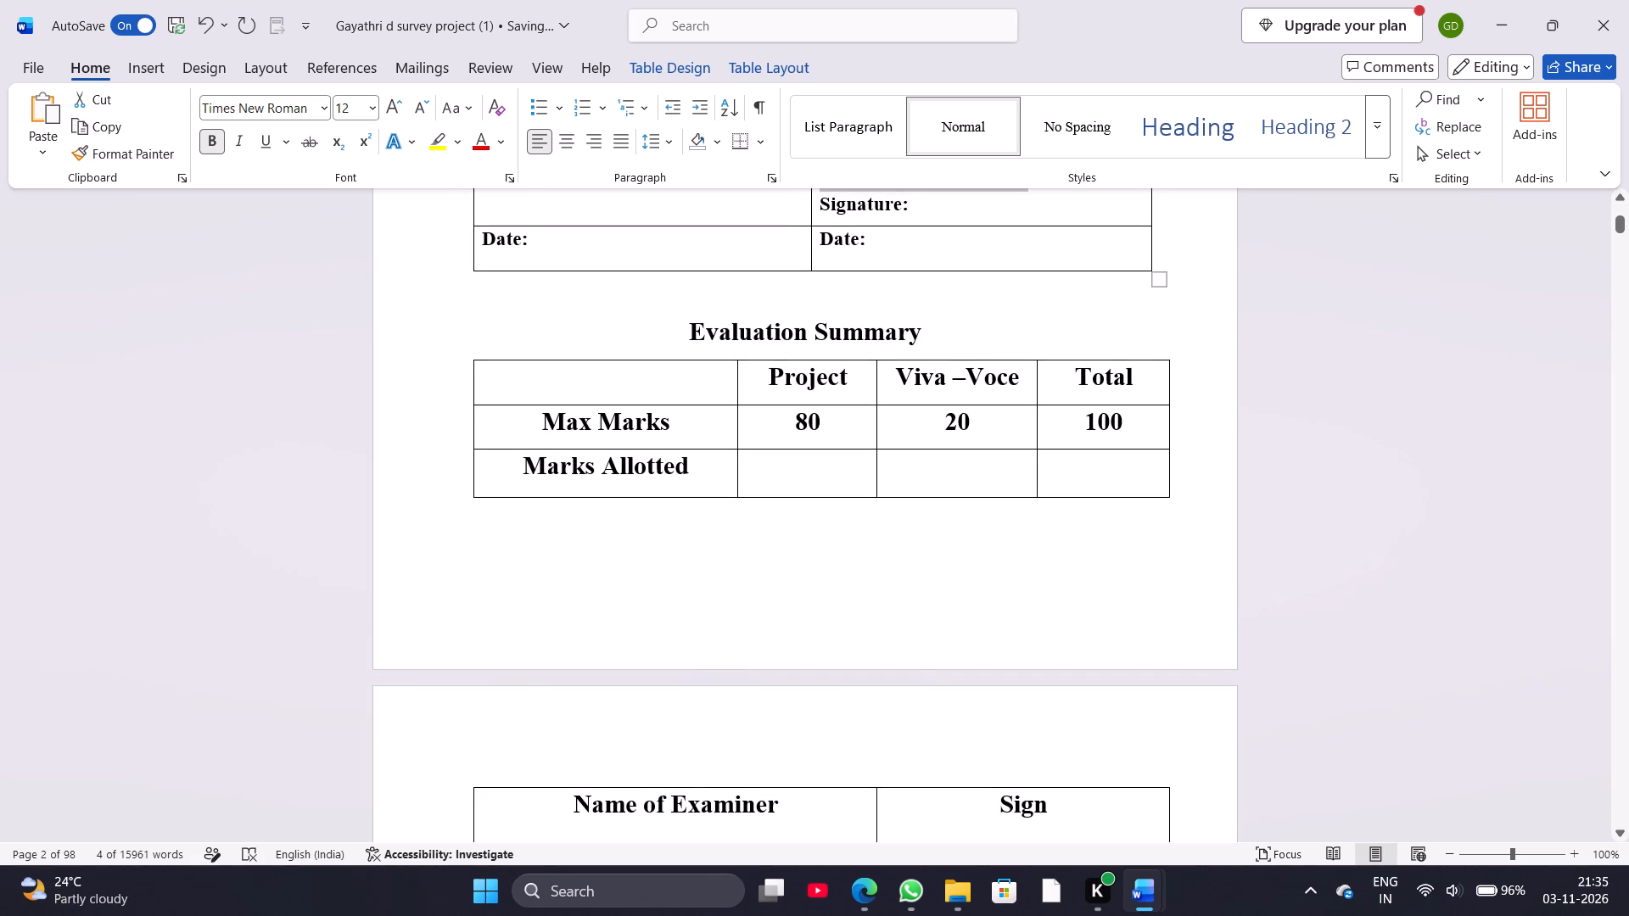
drag(689, 317, 962, 798)
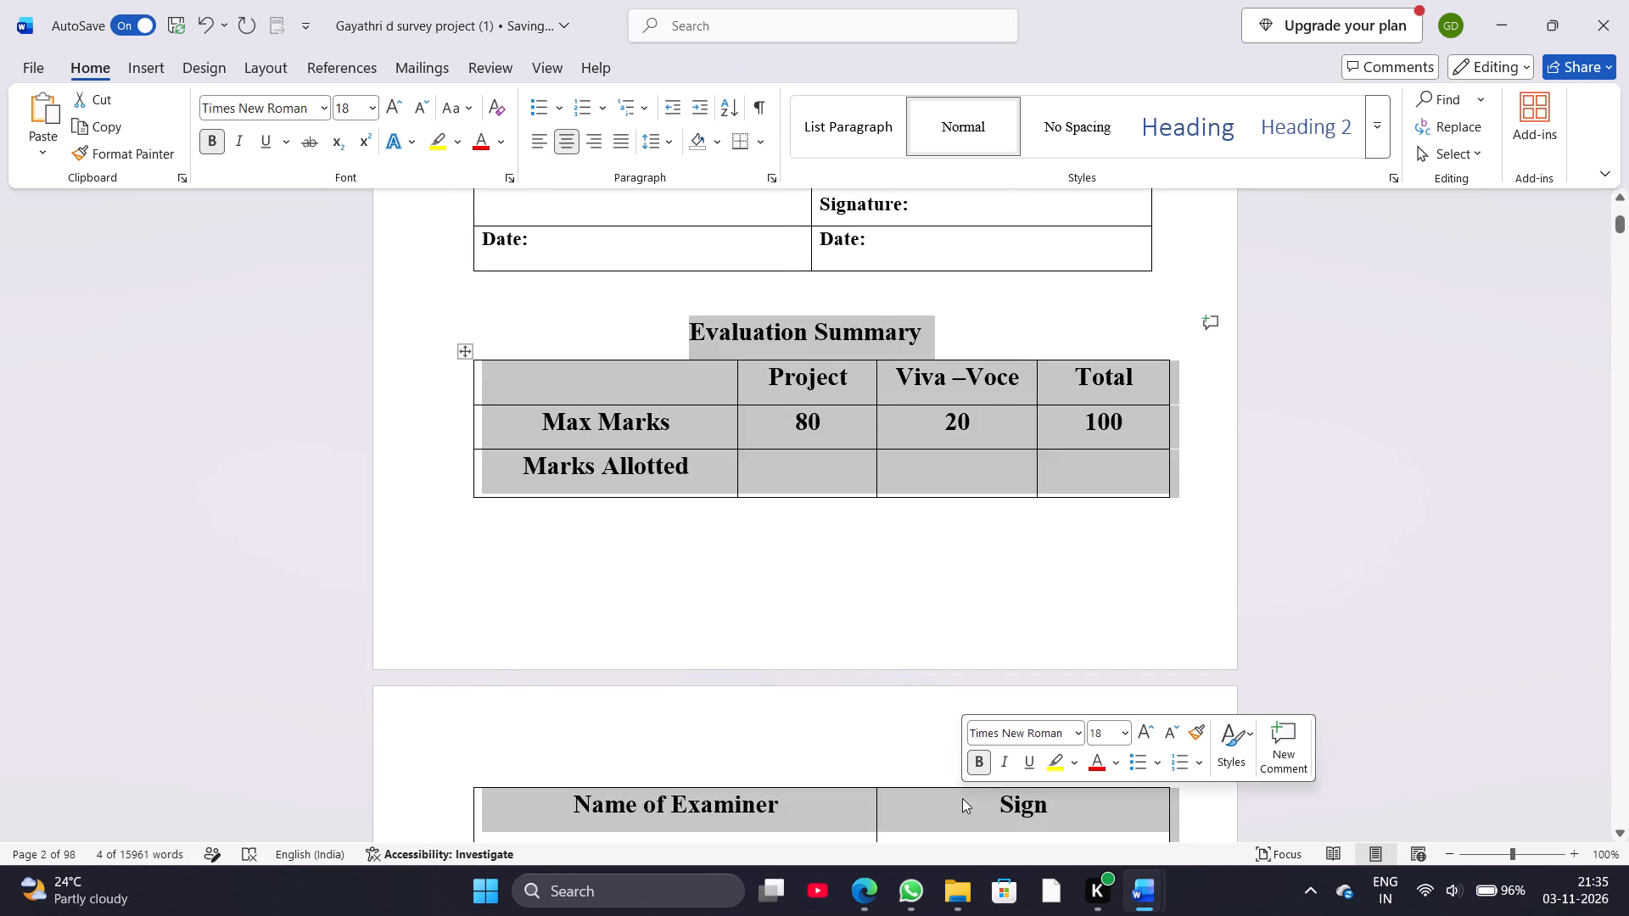
click(372, 105)
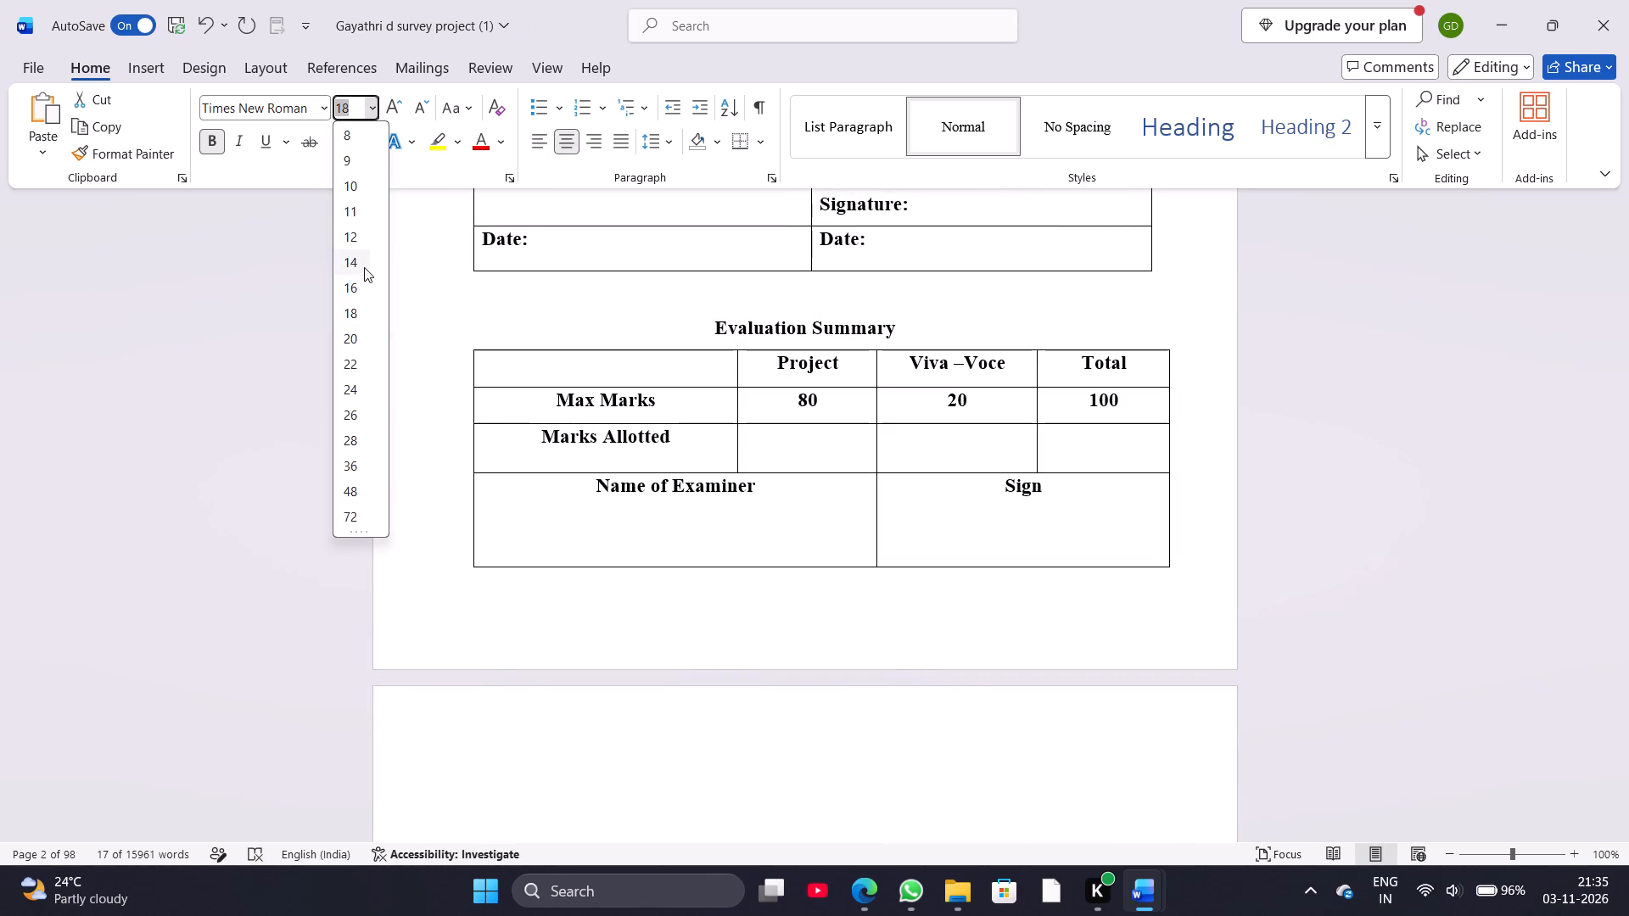
click(364, 267)
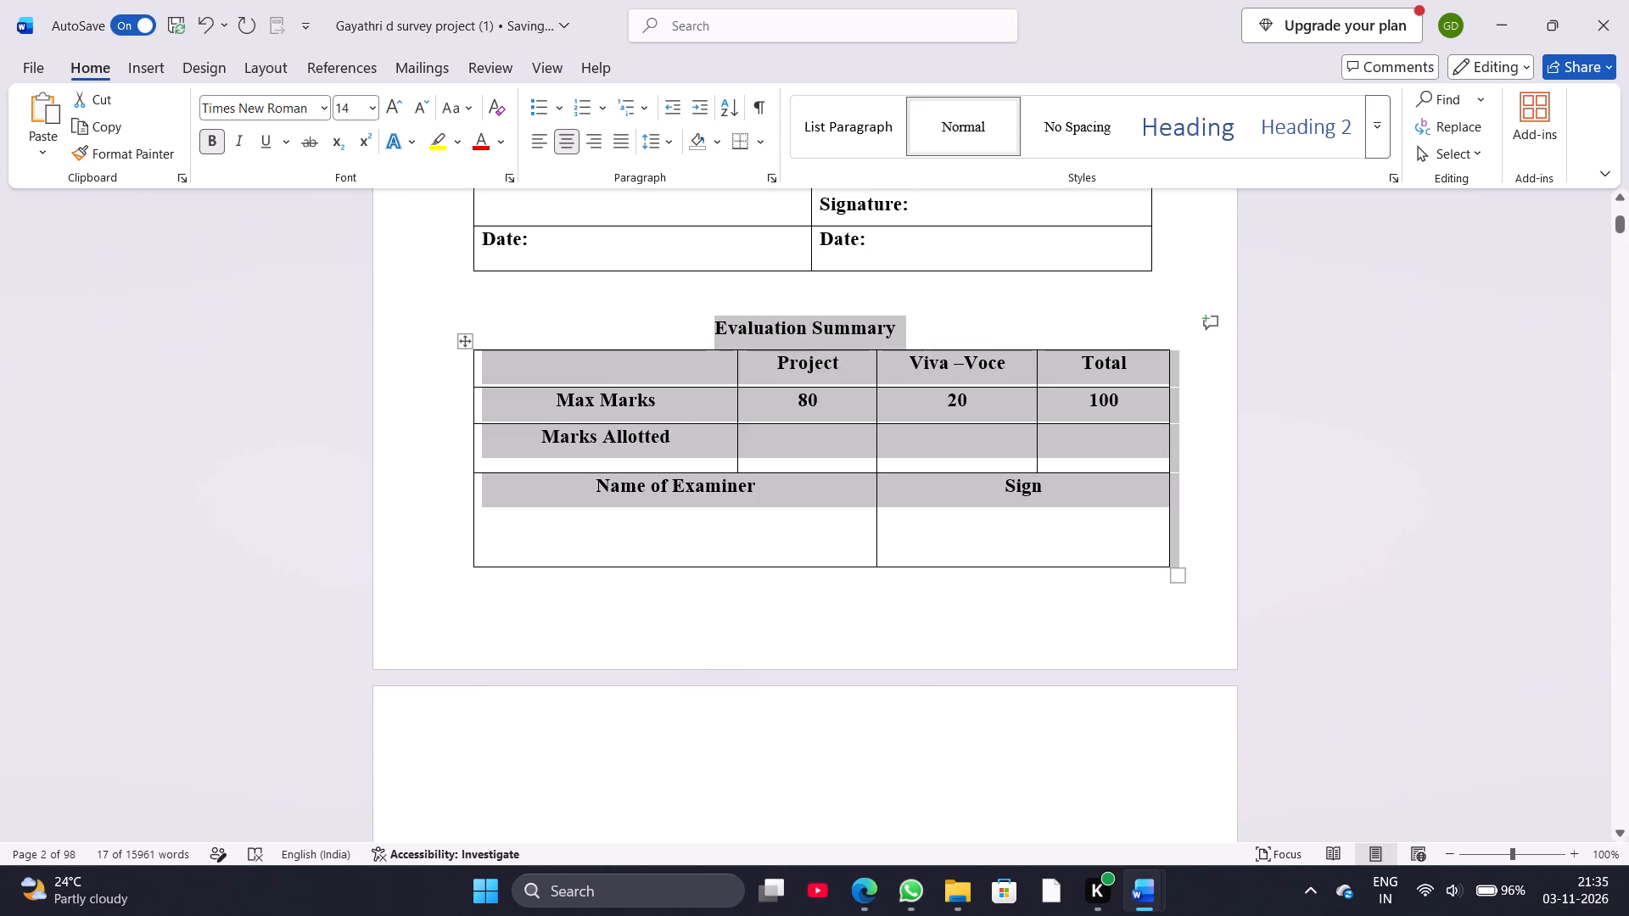
click(775, 521)
Delete the surplus blank lines above the college logo so the certificate page starts at the top of page 3.
scroll(882, 420, up, 1)
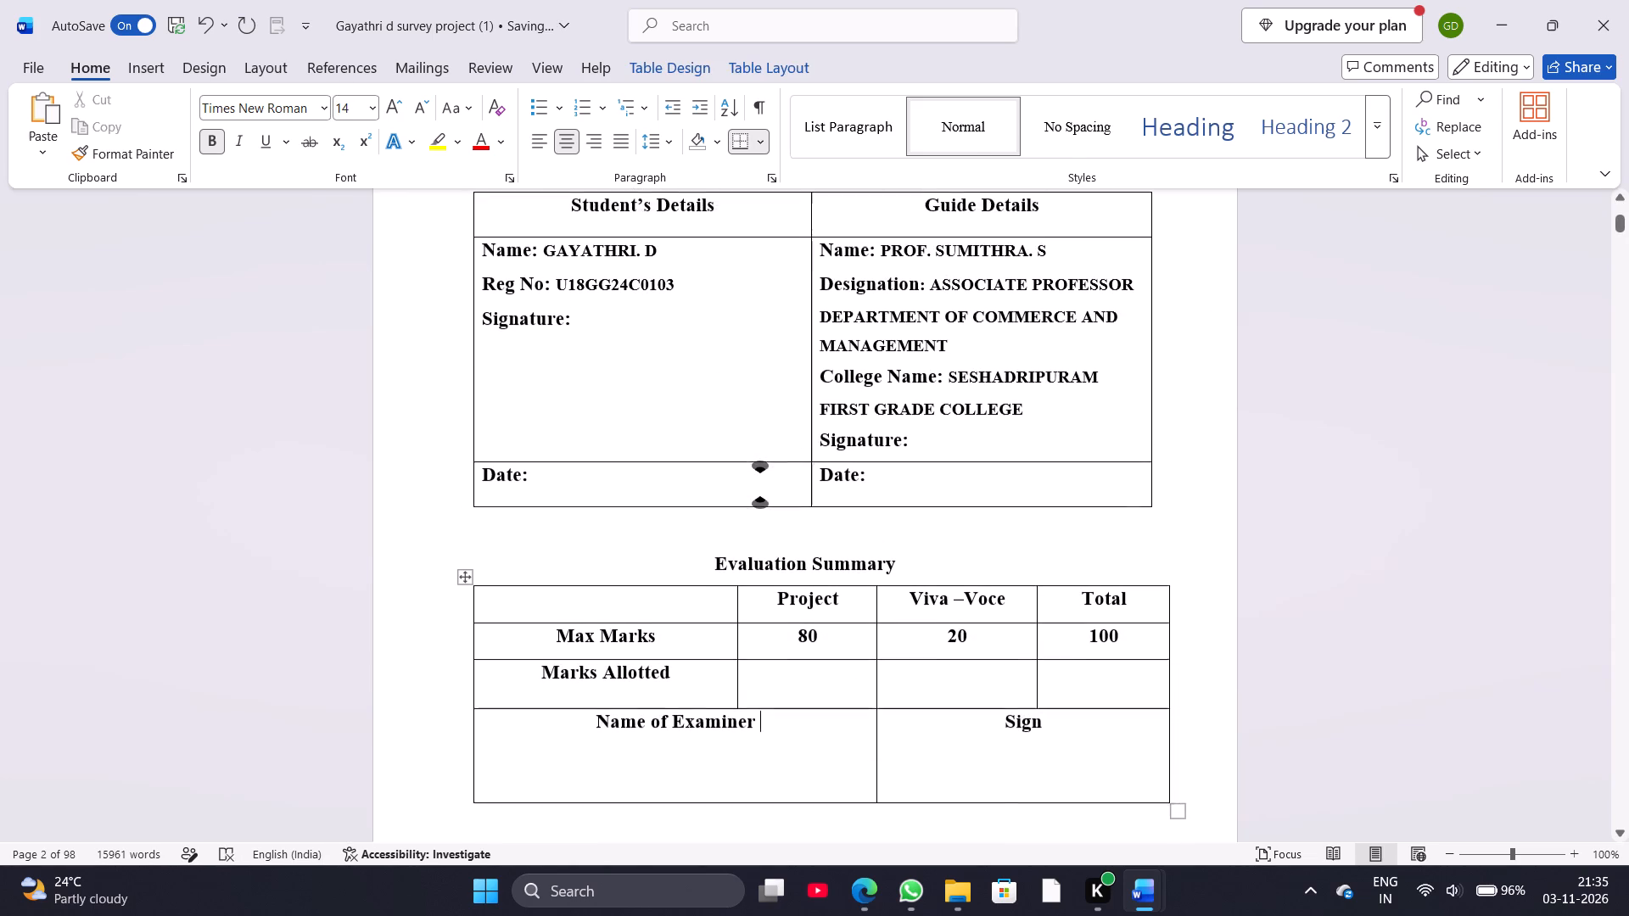
scroll(882, 420, up, 1)
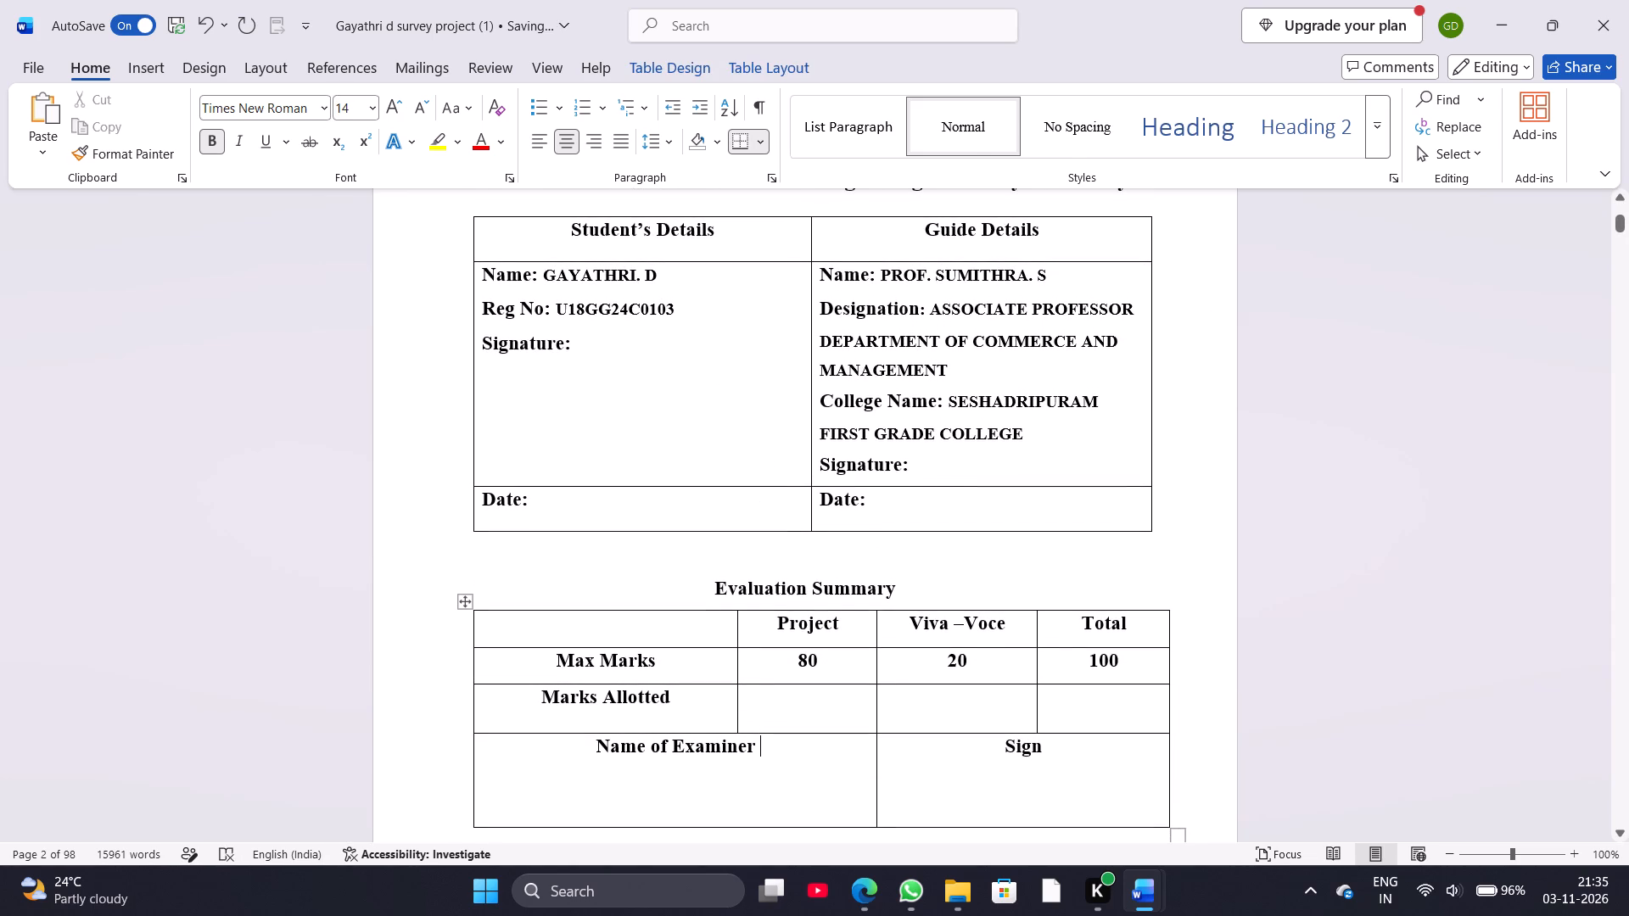
scroll(882, 420, down, 2)
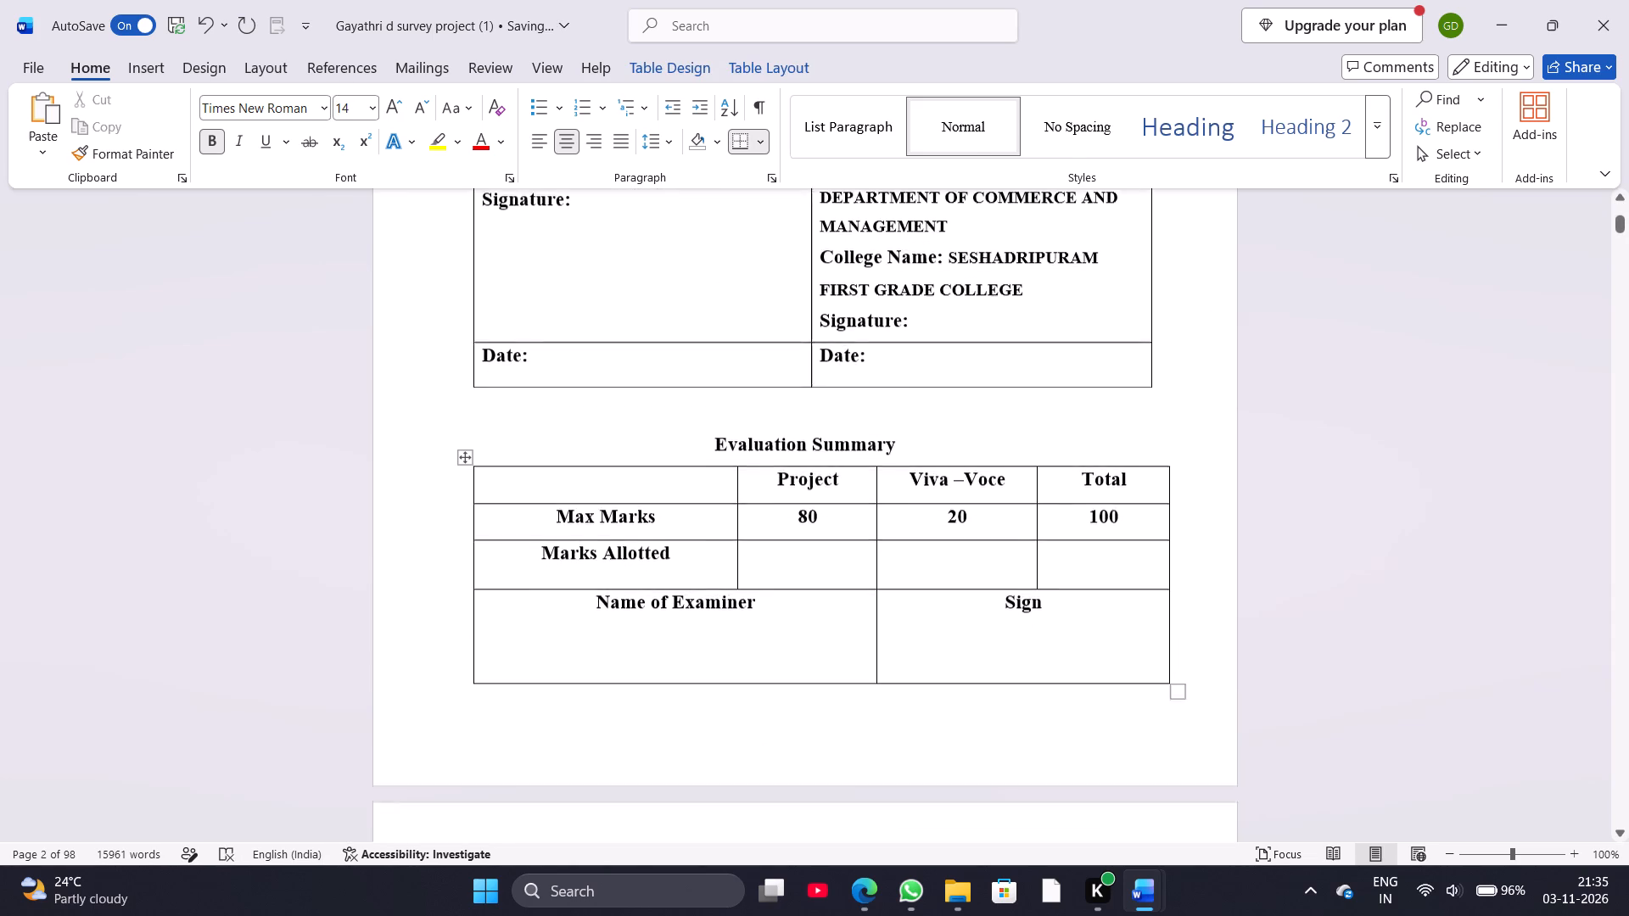
scroll(882, 420, down, 3)
scroll(882, 420, up, 1)
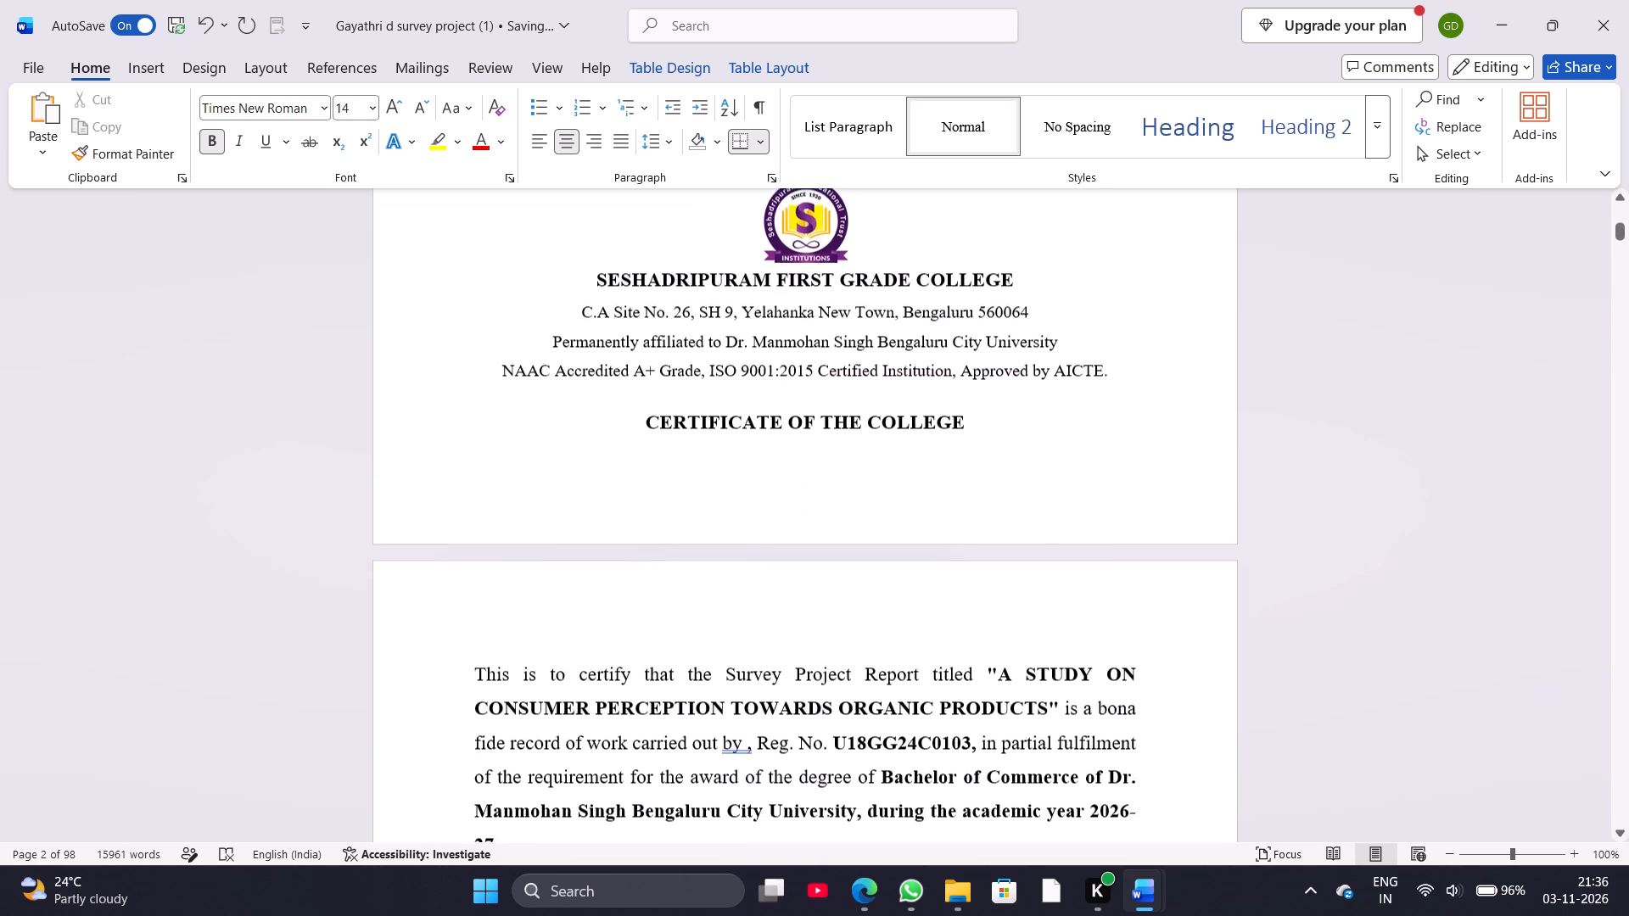
scroll(882, 420, up, 1)
click(705, 346)
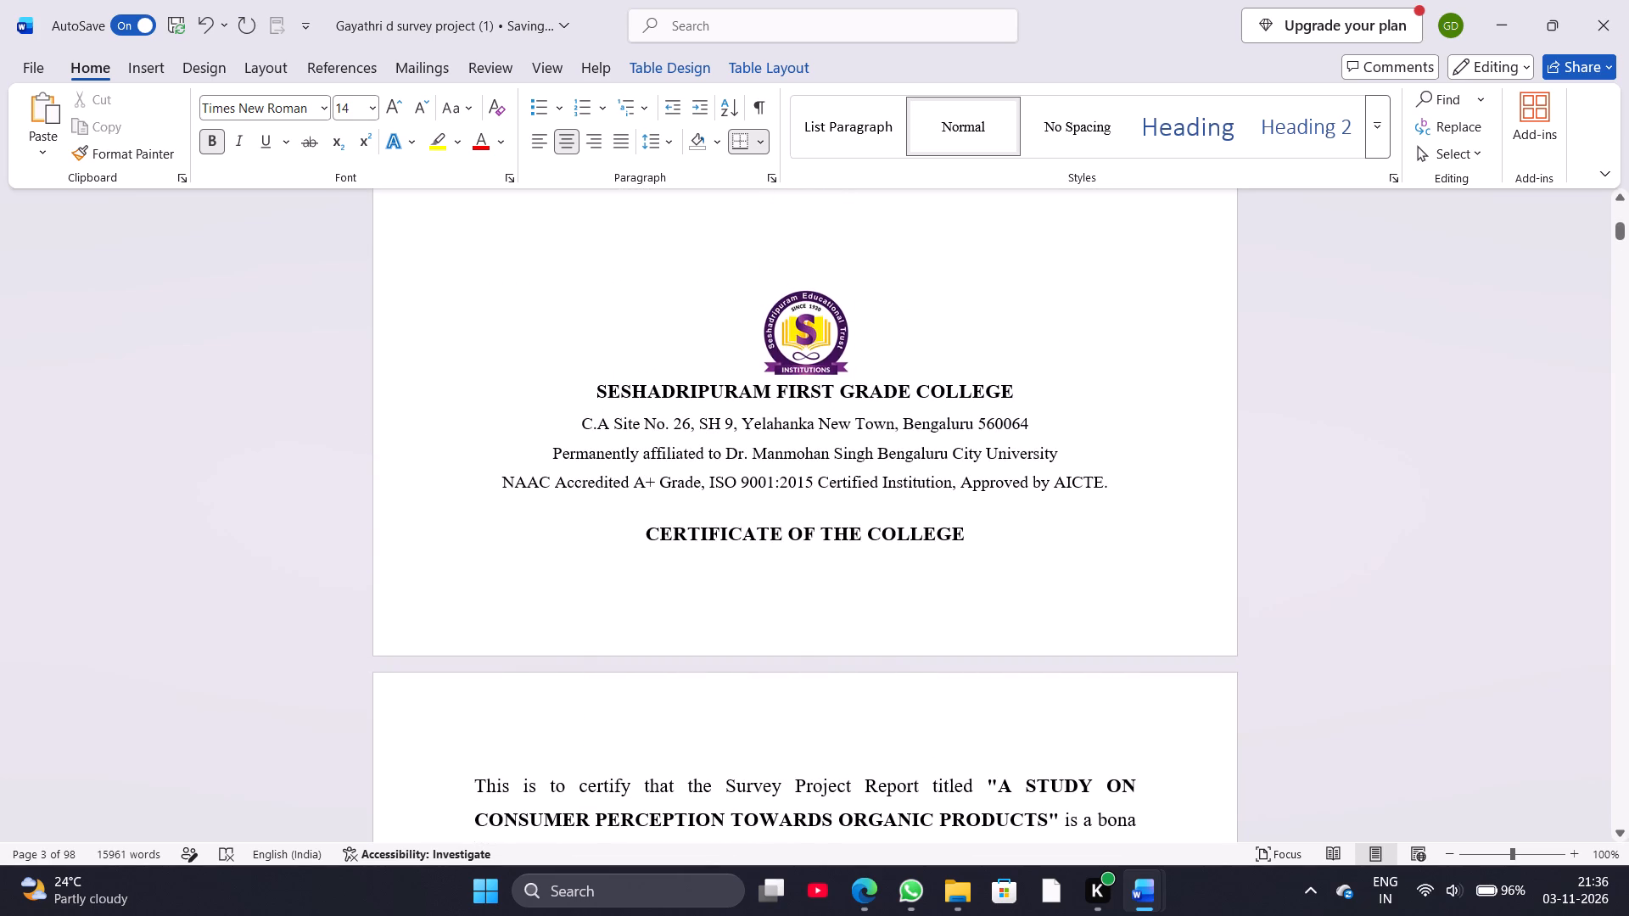
key(BackSpace)
key(BackSpace)
key(BackSpace)
key(BackSpace)
key(BackSpace)
key(BackSpace)
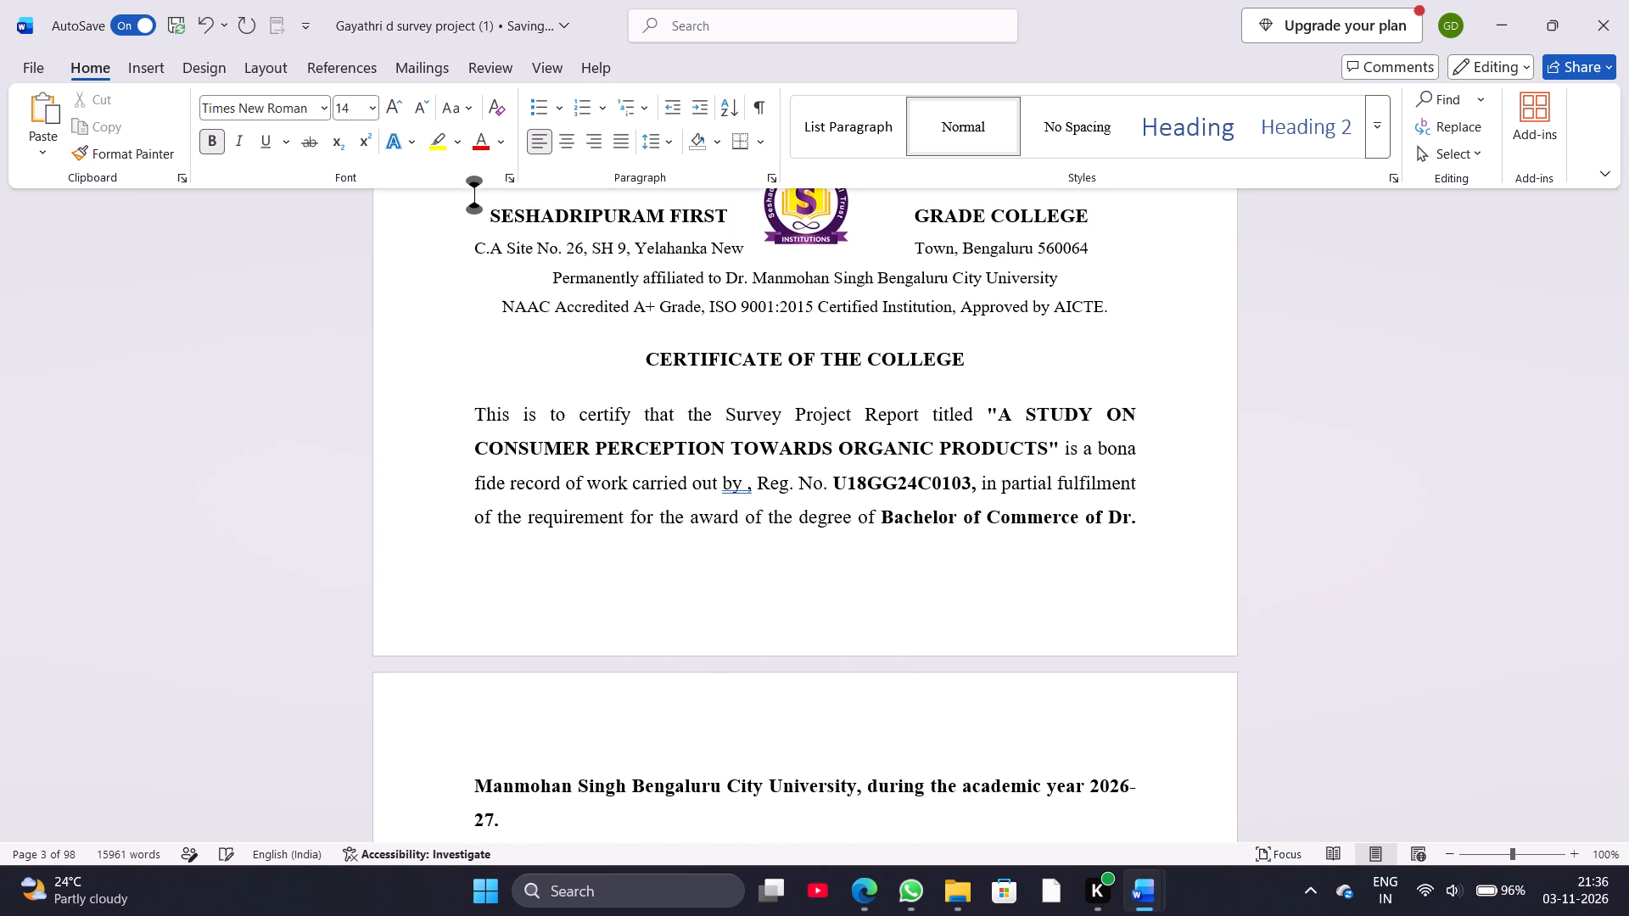
key(BackSpace)
scroll(705, 346, up, 6)
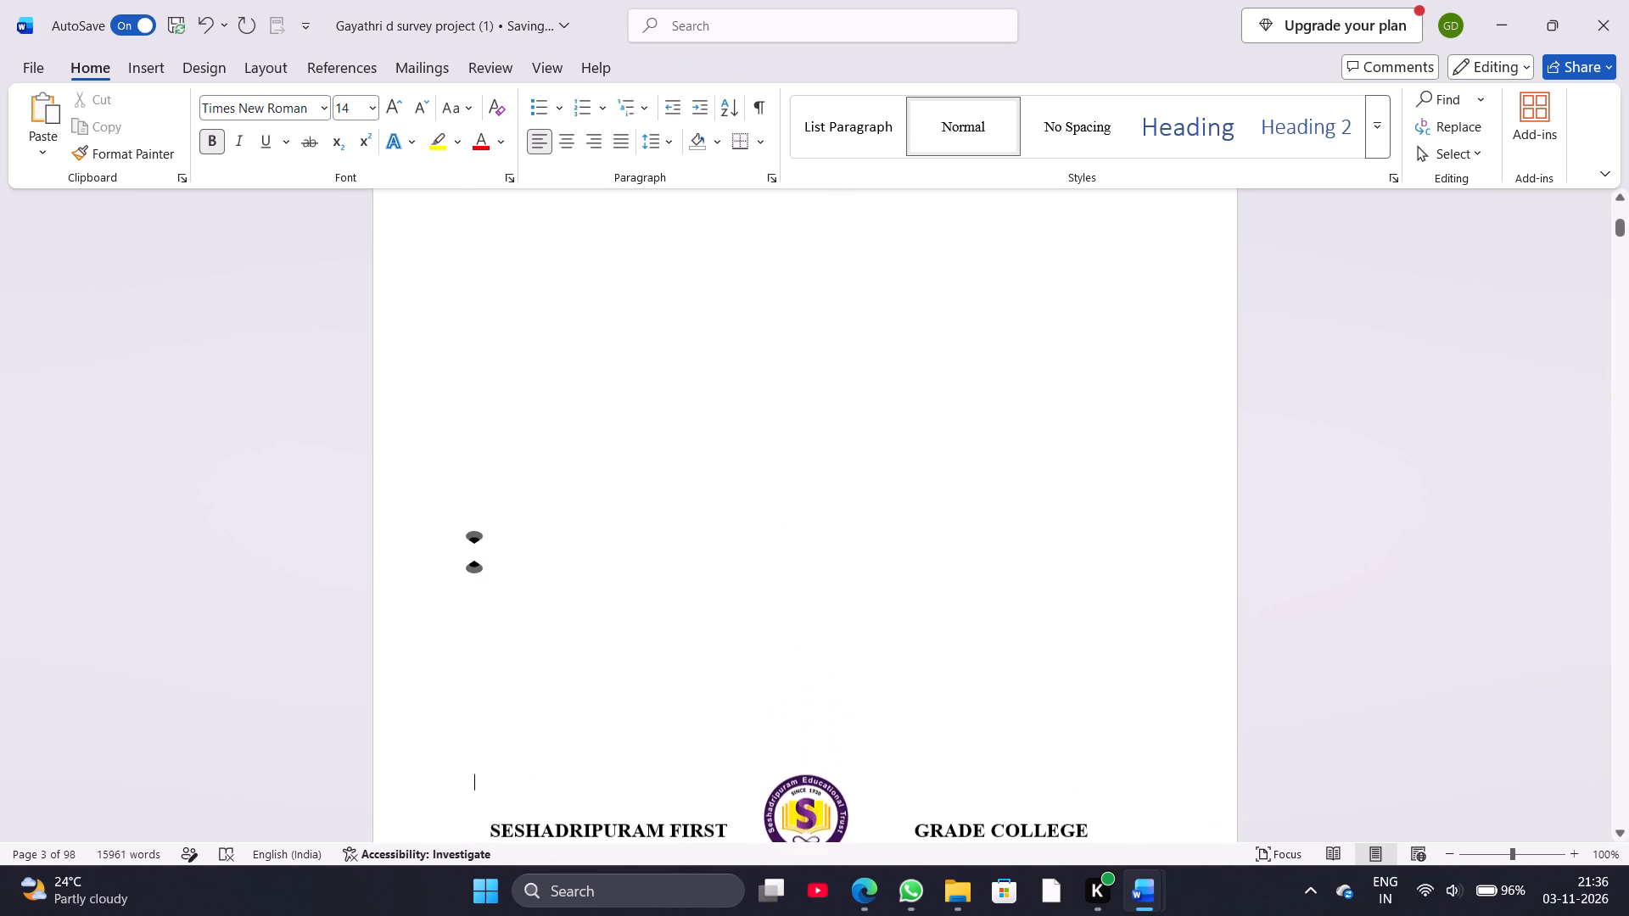
scroll(705, 346, up, 1)
key(BackSpace)
key(BackSpace)
key(BackSpace)
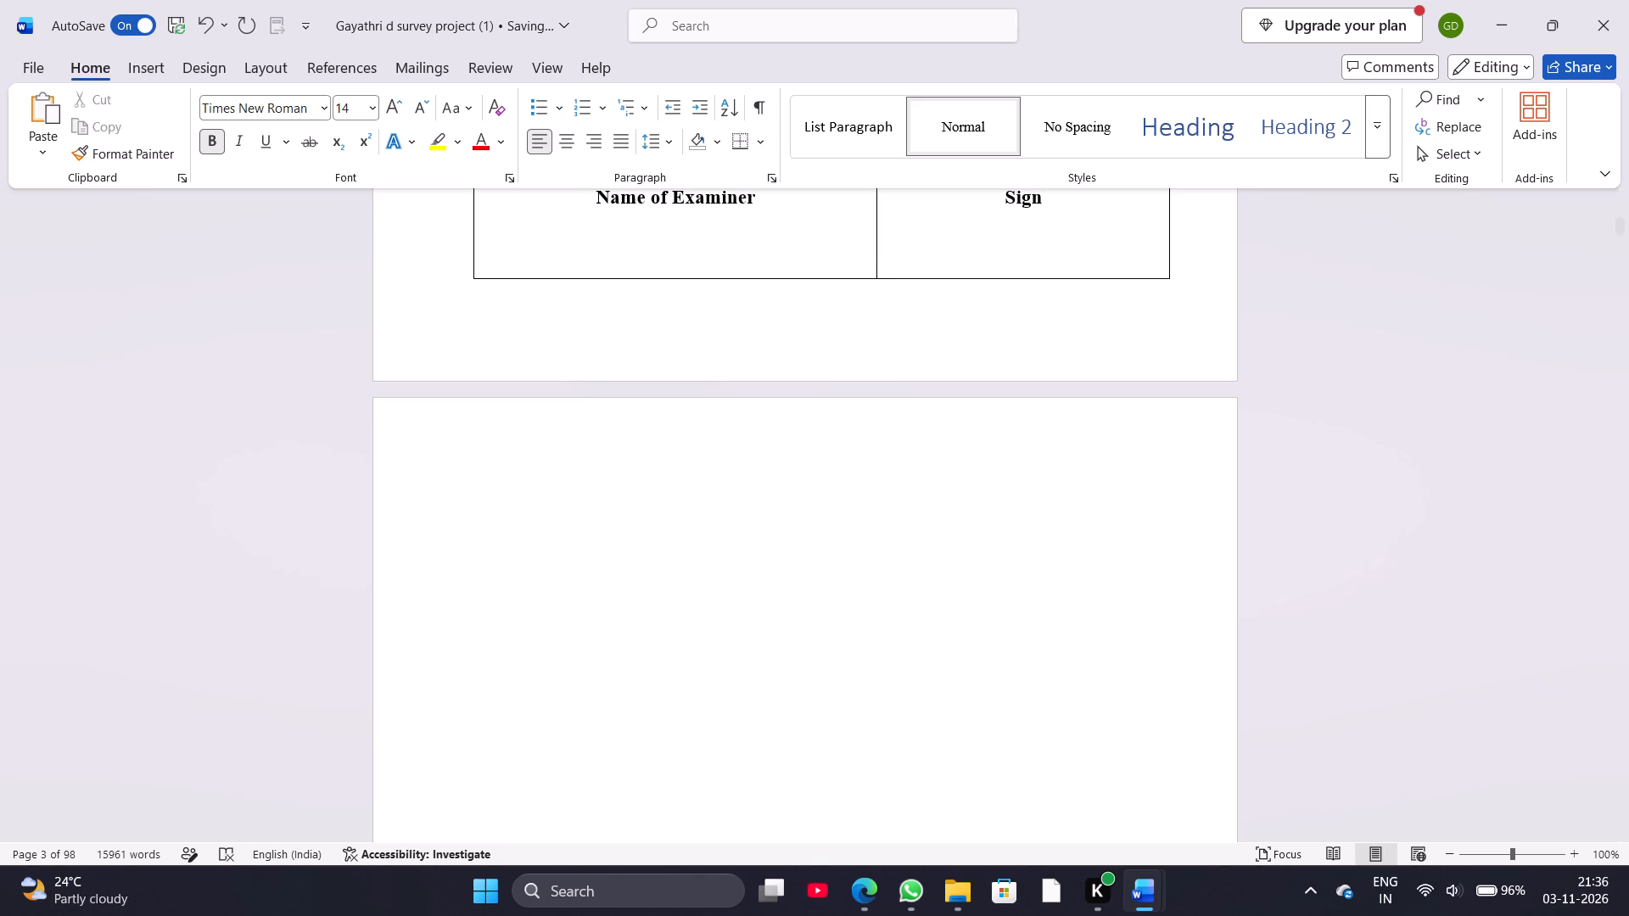
key(BackSpace)
key(BackSpace)
key(BackSpace)
key(BackSpace)
key(BackSpace)
key(BackSpace)
key(BackSpace)
key(BackSpace)
key(BackSpace)
key(BackSpace)
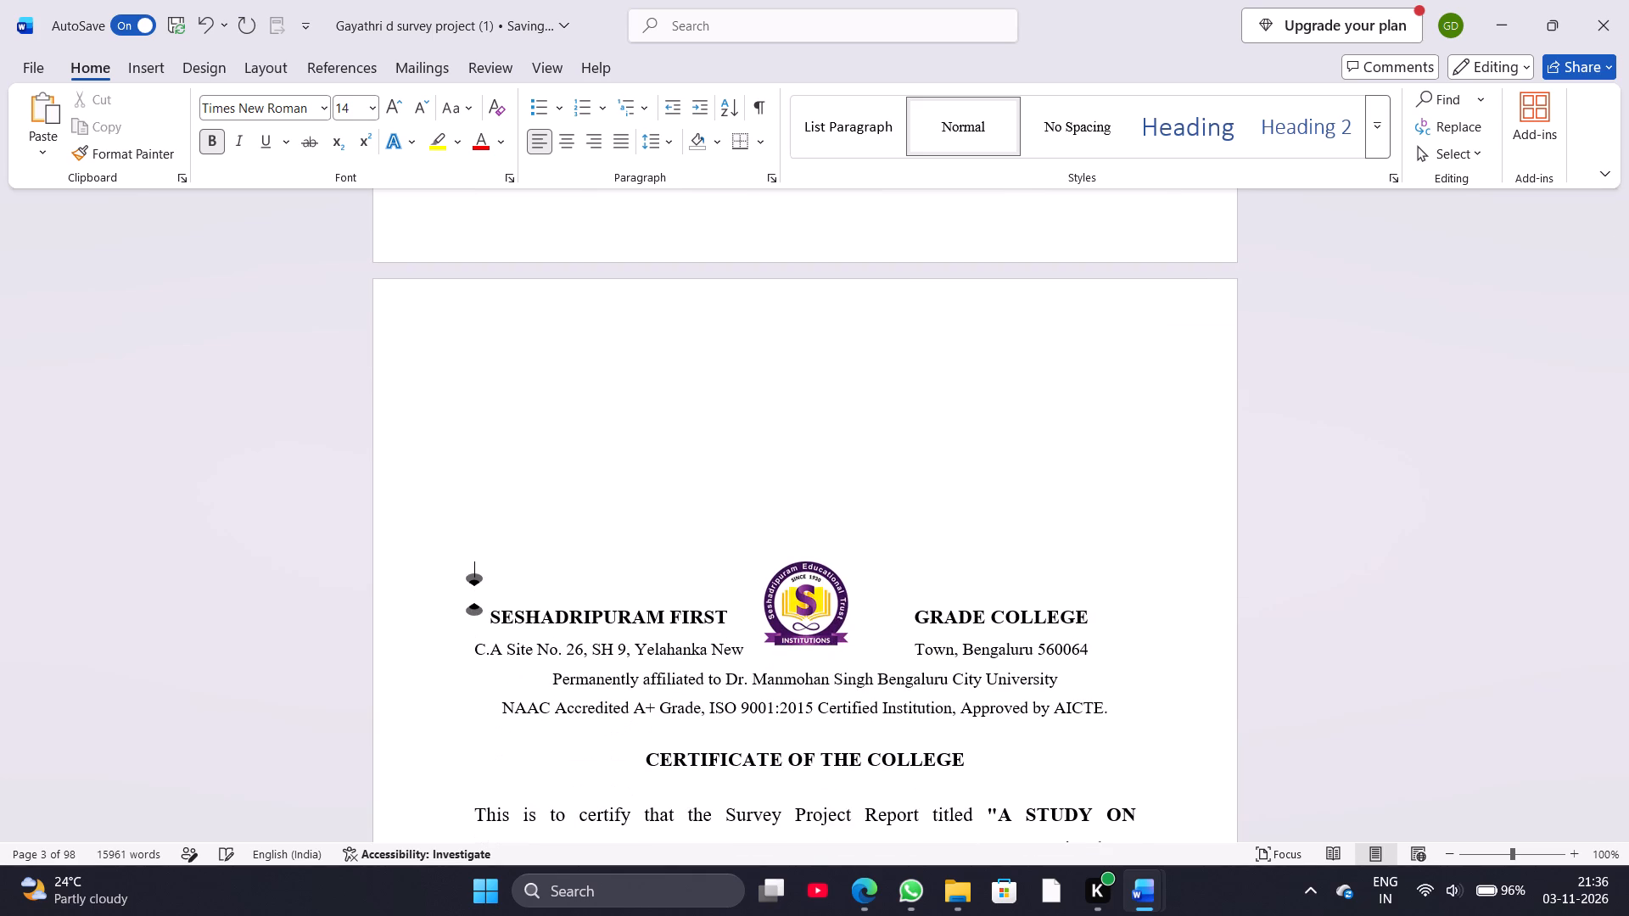
key(BackSpace)
key(BackSpace)
key(BackSpace)
key(BackSpace)
key(BackSpace)
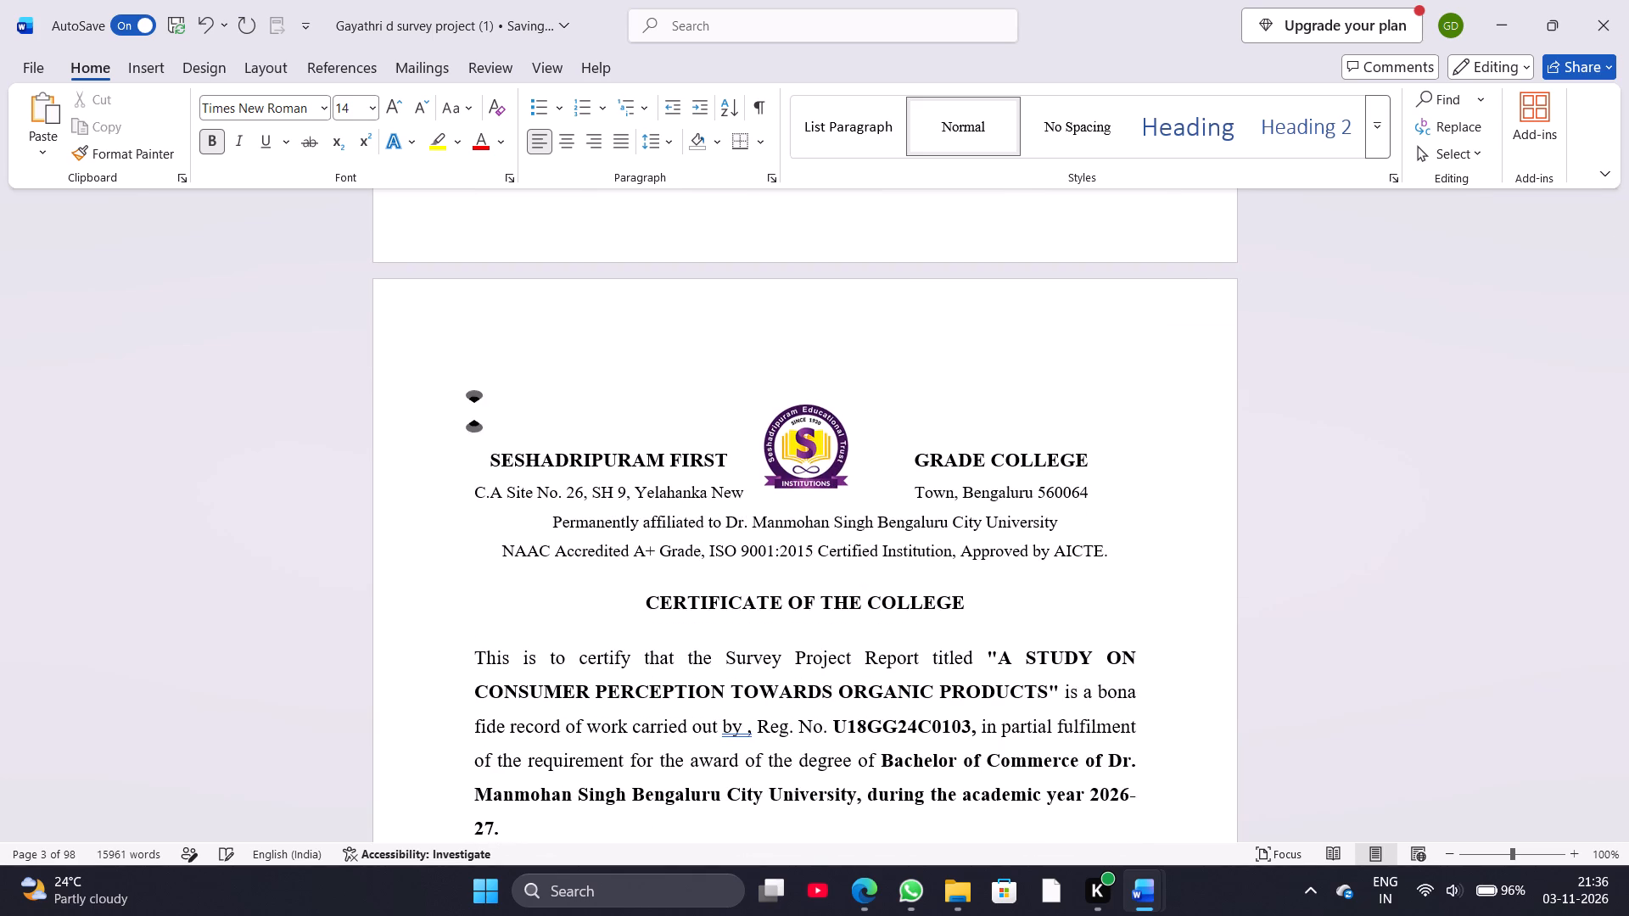
key(BackSpace)
key(BackSpace)
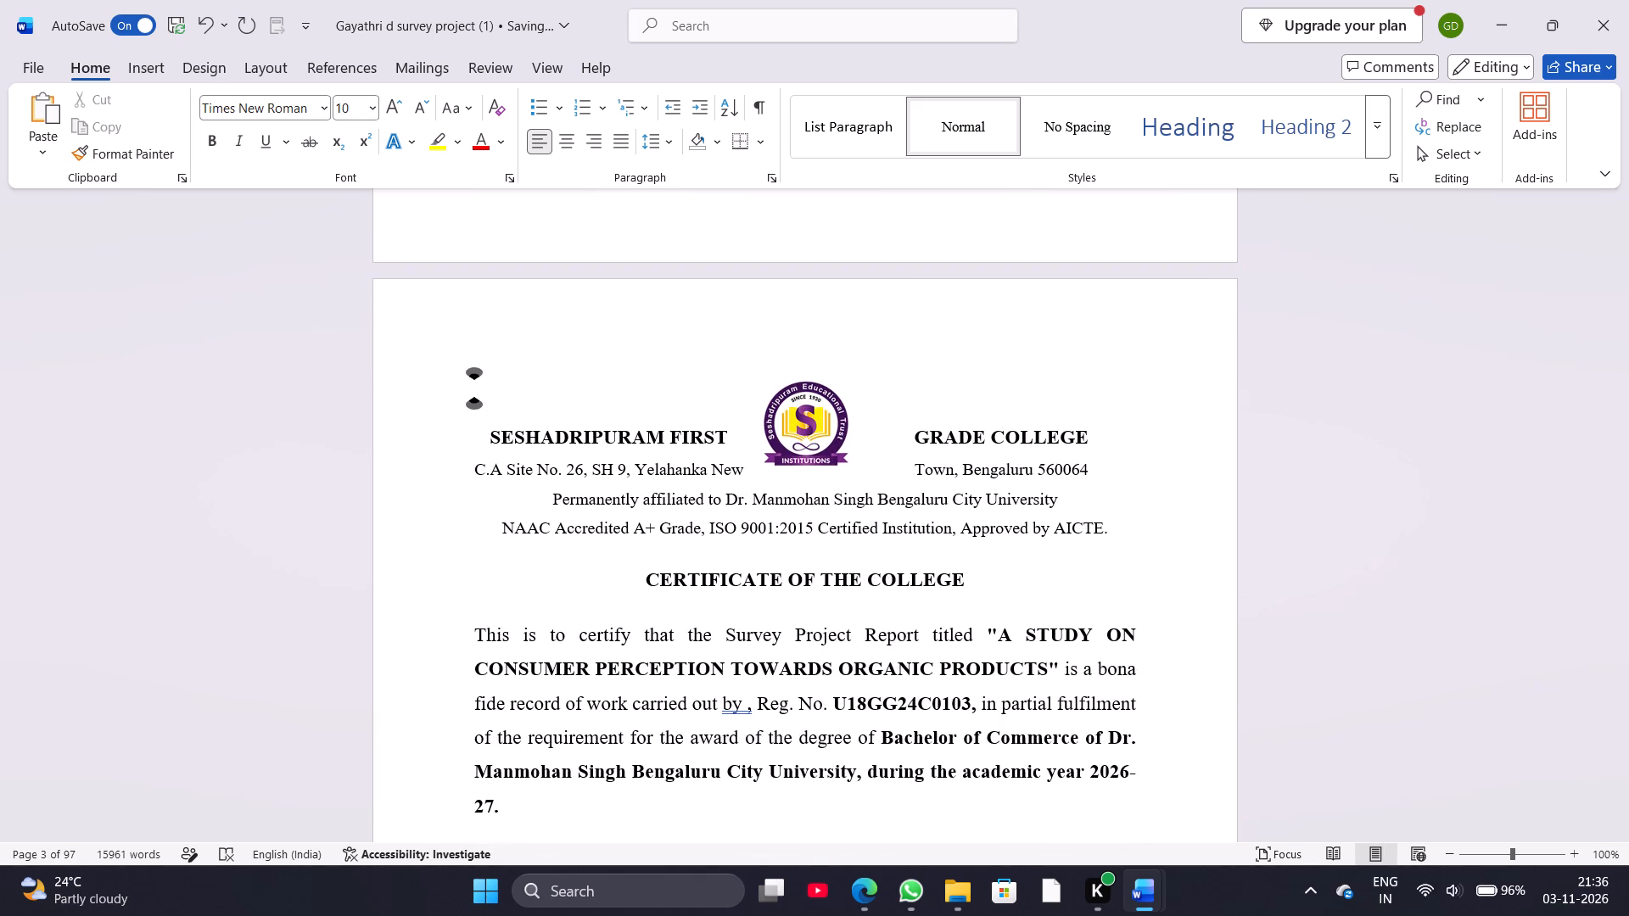
key(Return)
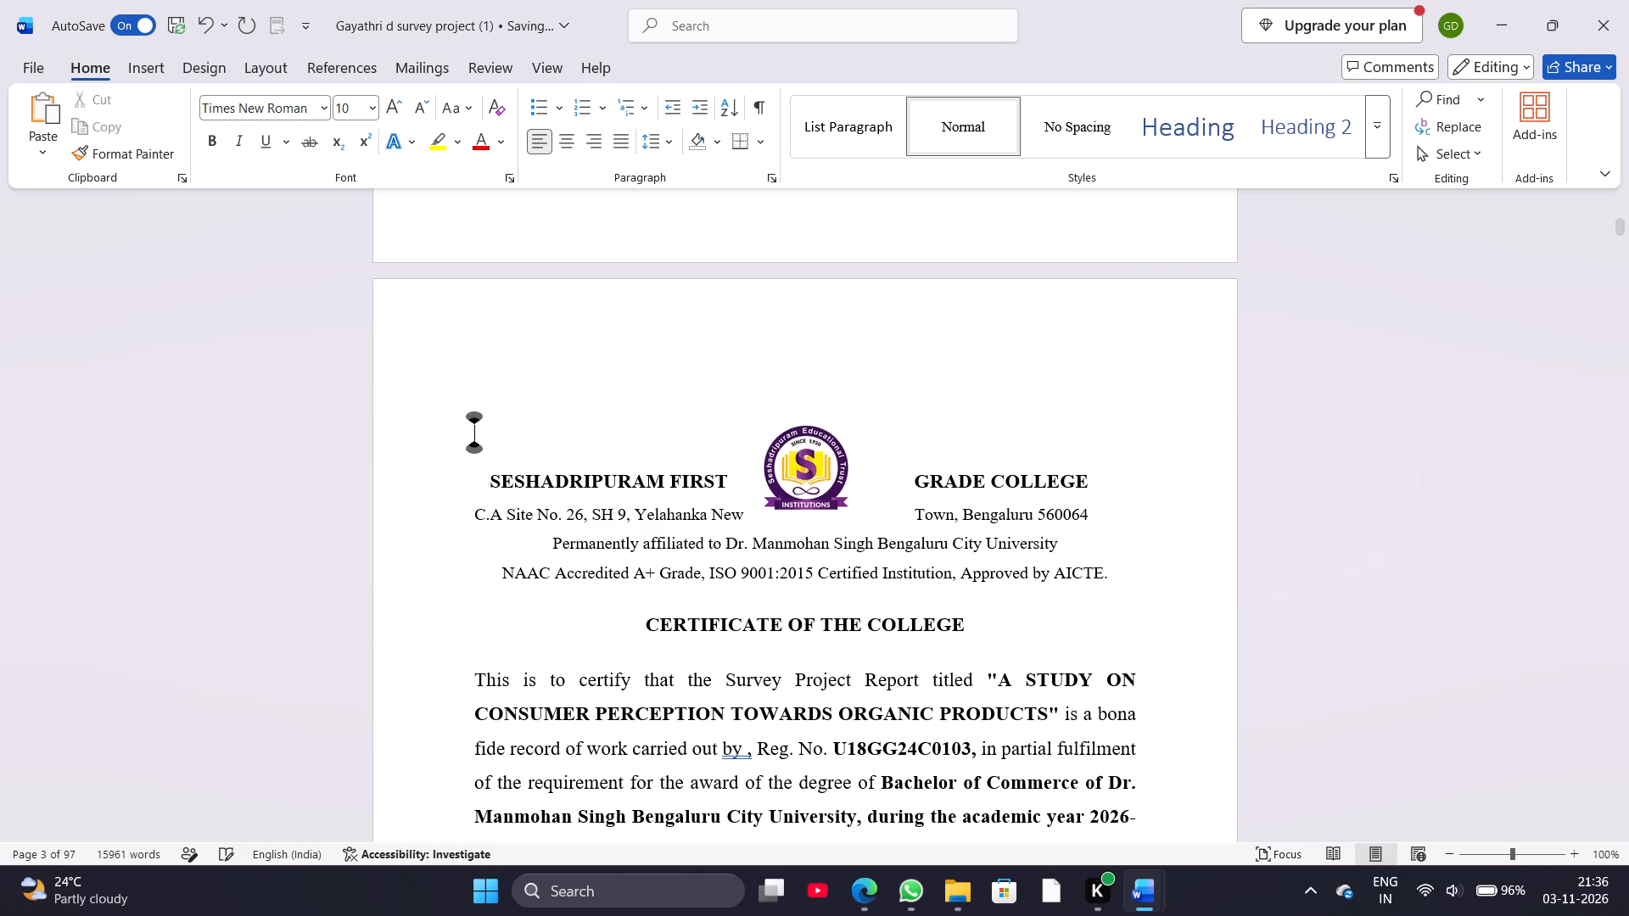
key(BackSpace)
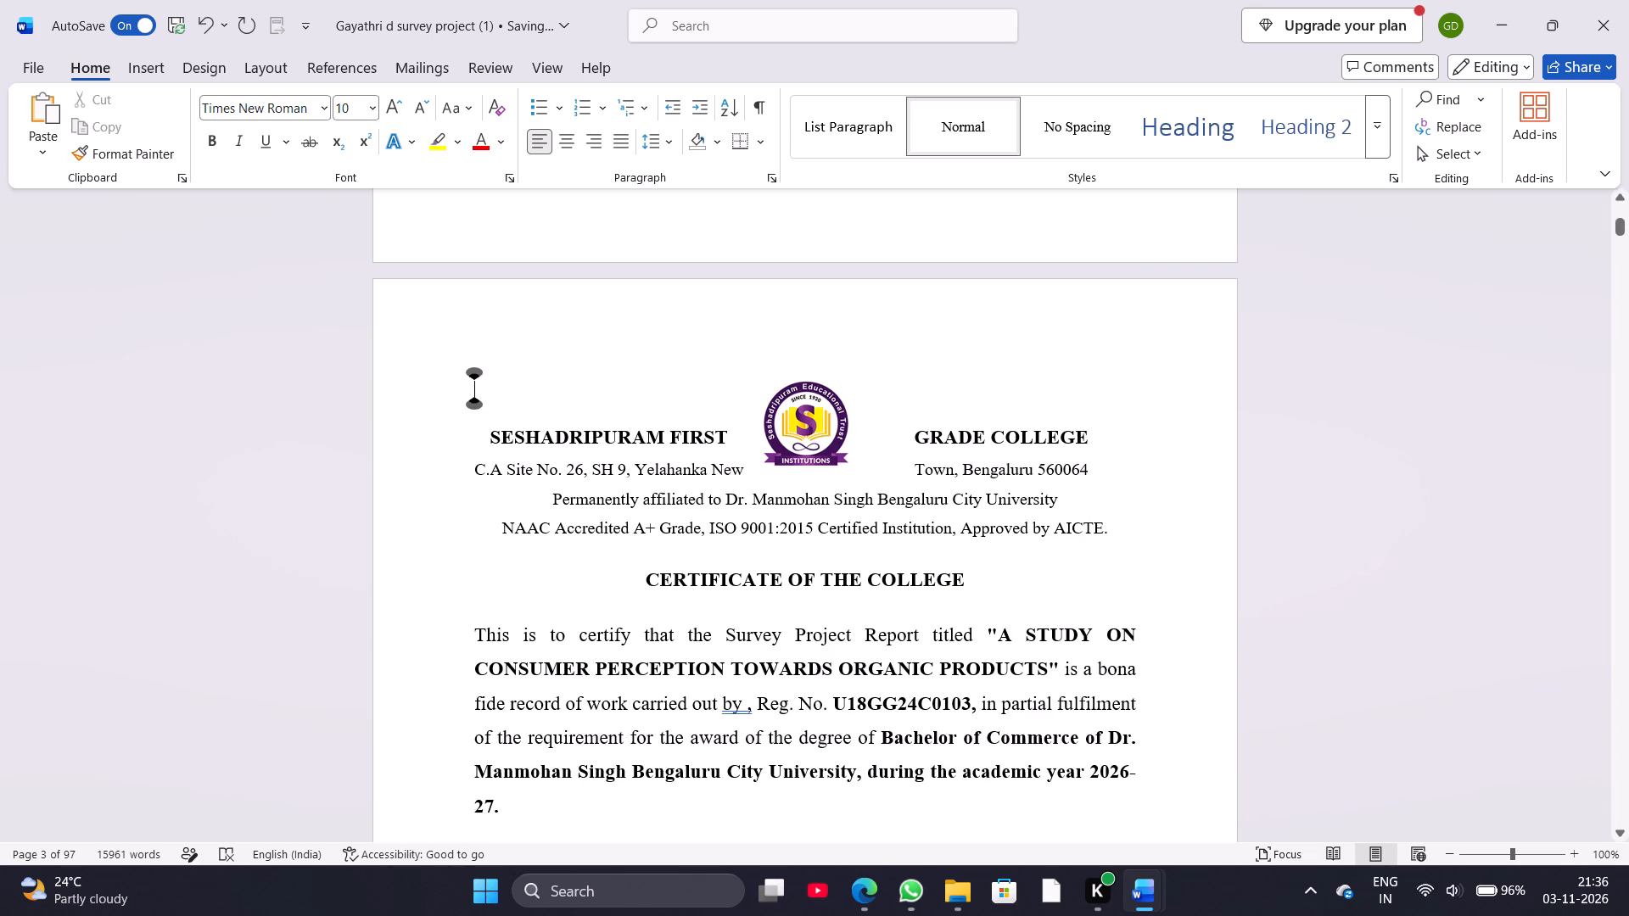
Insert two line breaks before the SESHADRIPURAM FIRST GRADE COLLEGE heading to place it centred below the logo.
click(487, 444)
key(Return)
key(Return)
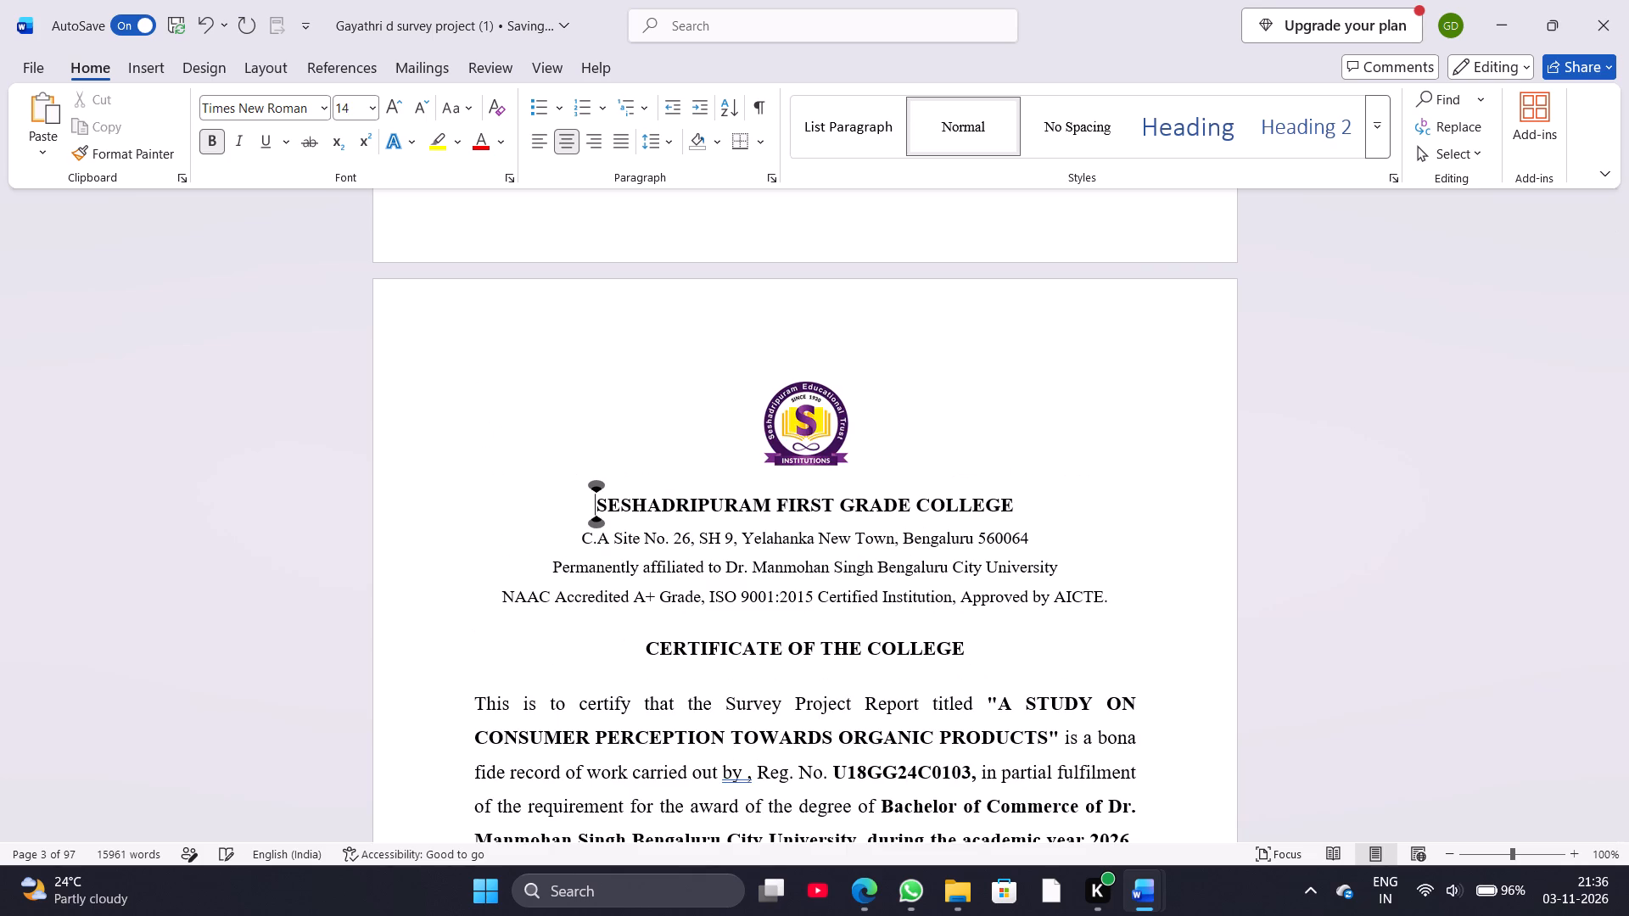
Delete the acknowledgement paragraph thanking [COMPANY NAME] and [CONTACT PERSON NAME] for permitting the survey.
scroll(487, 444, down, 5)
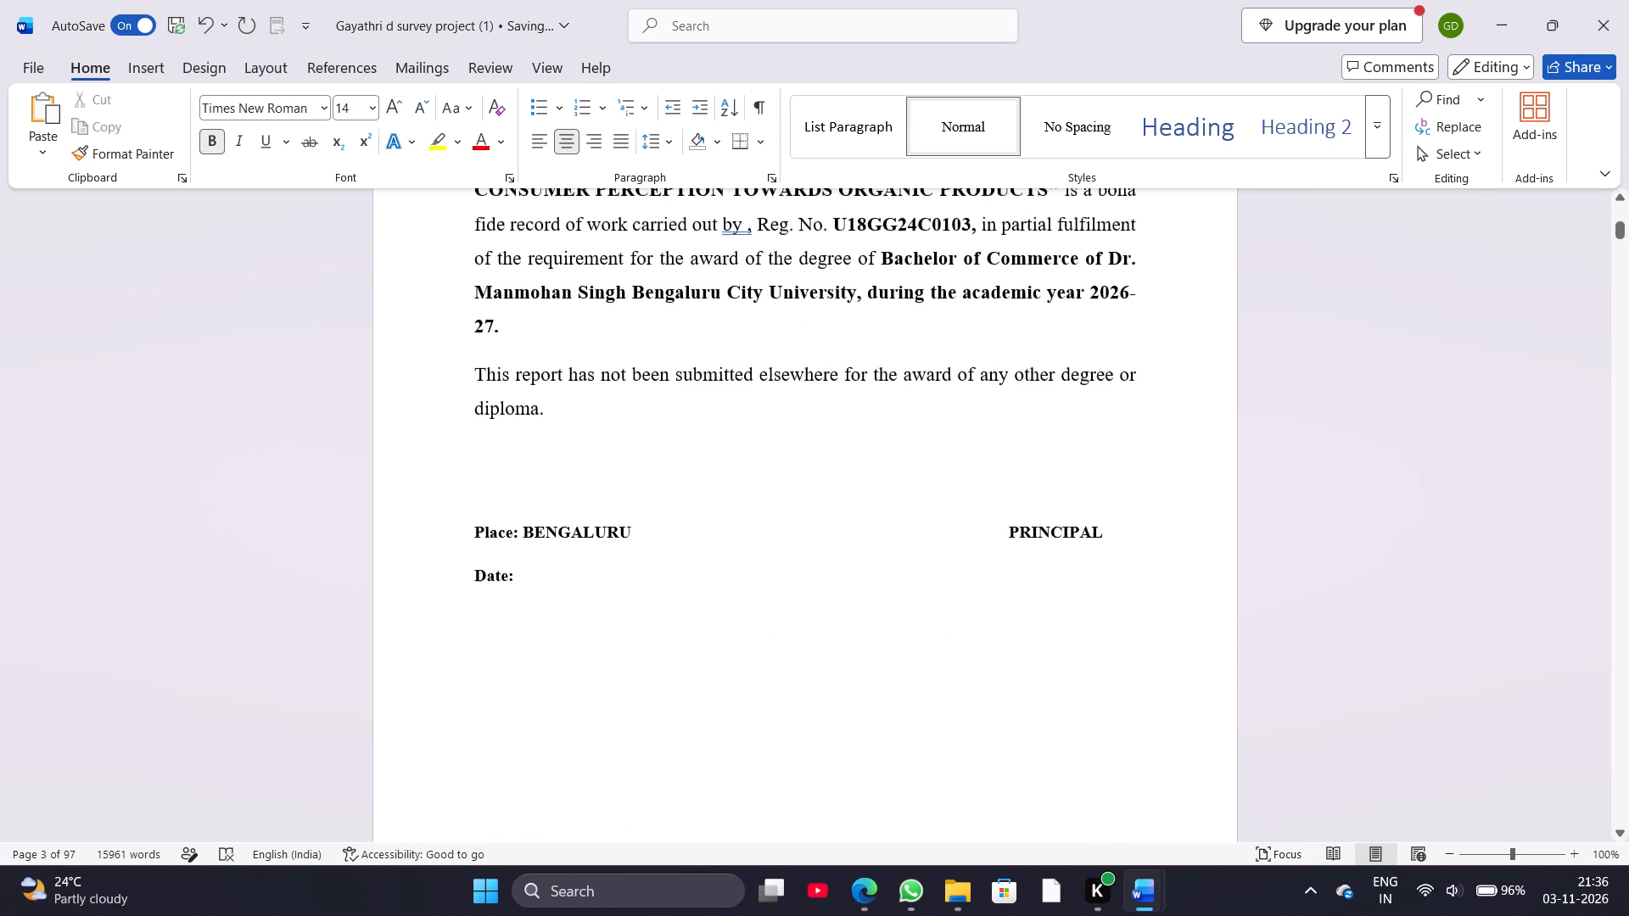
scroll(487, 444, down, 7)
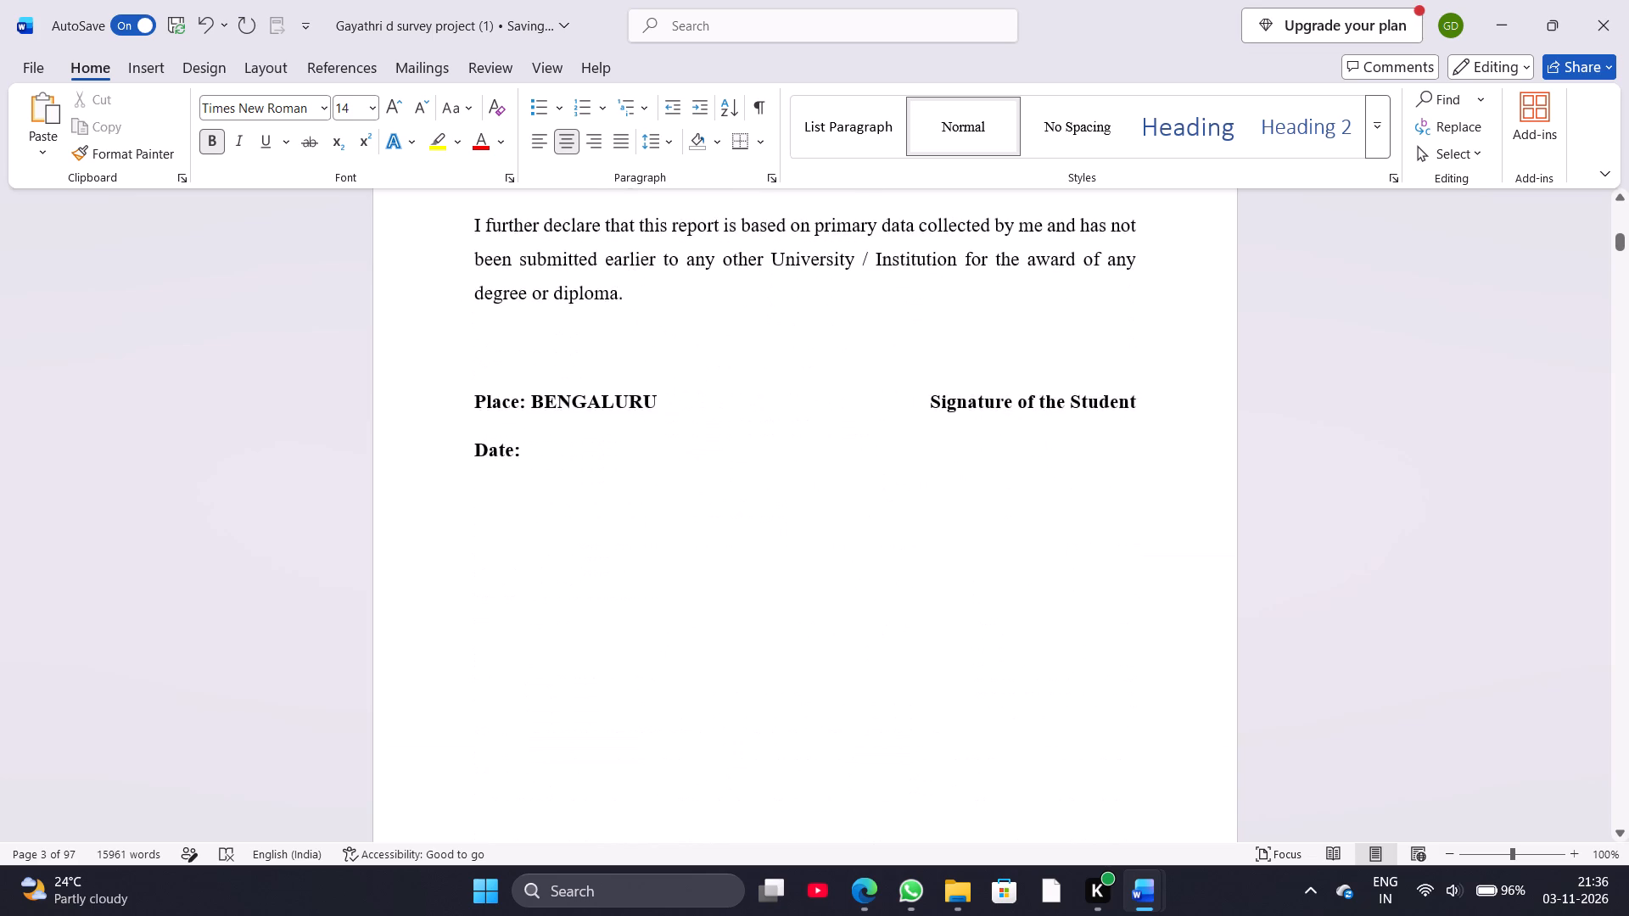
scroll(487, 444, down, 7)
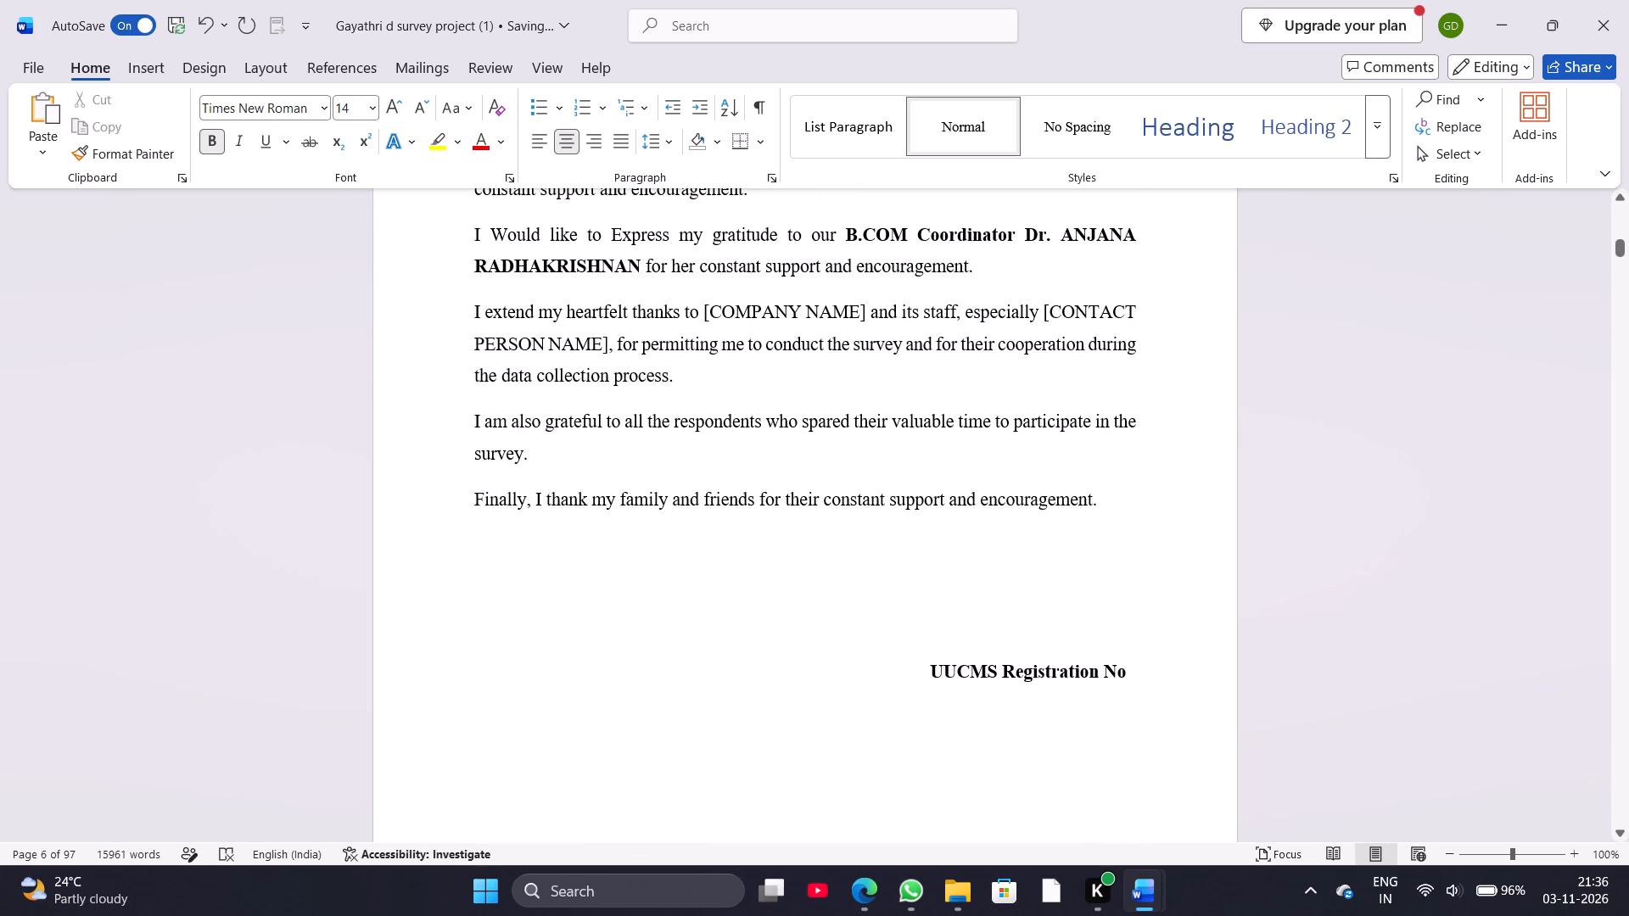
drag(471, 316, 694, 381)
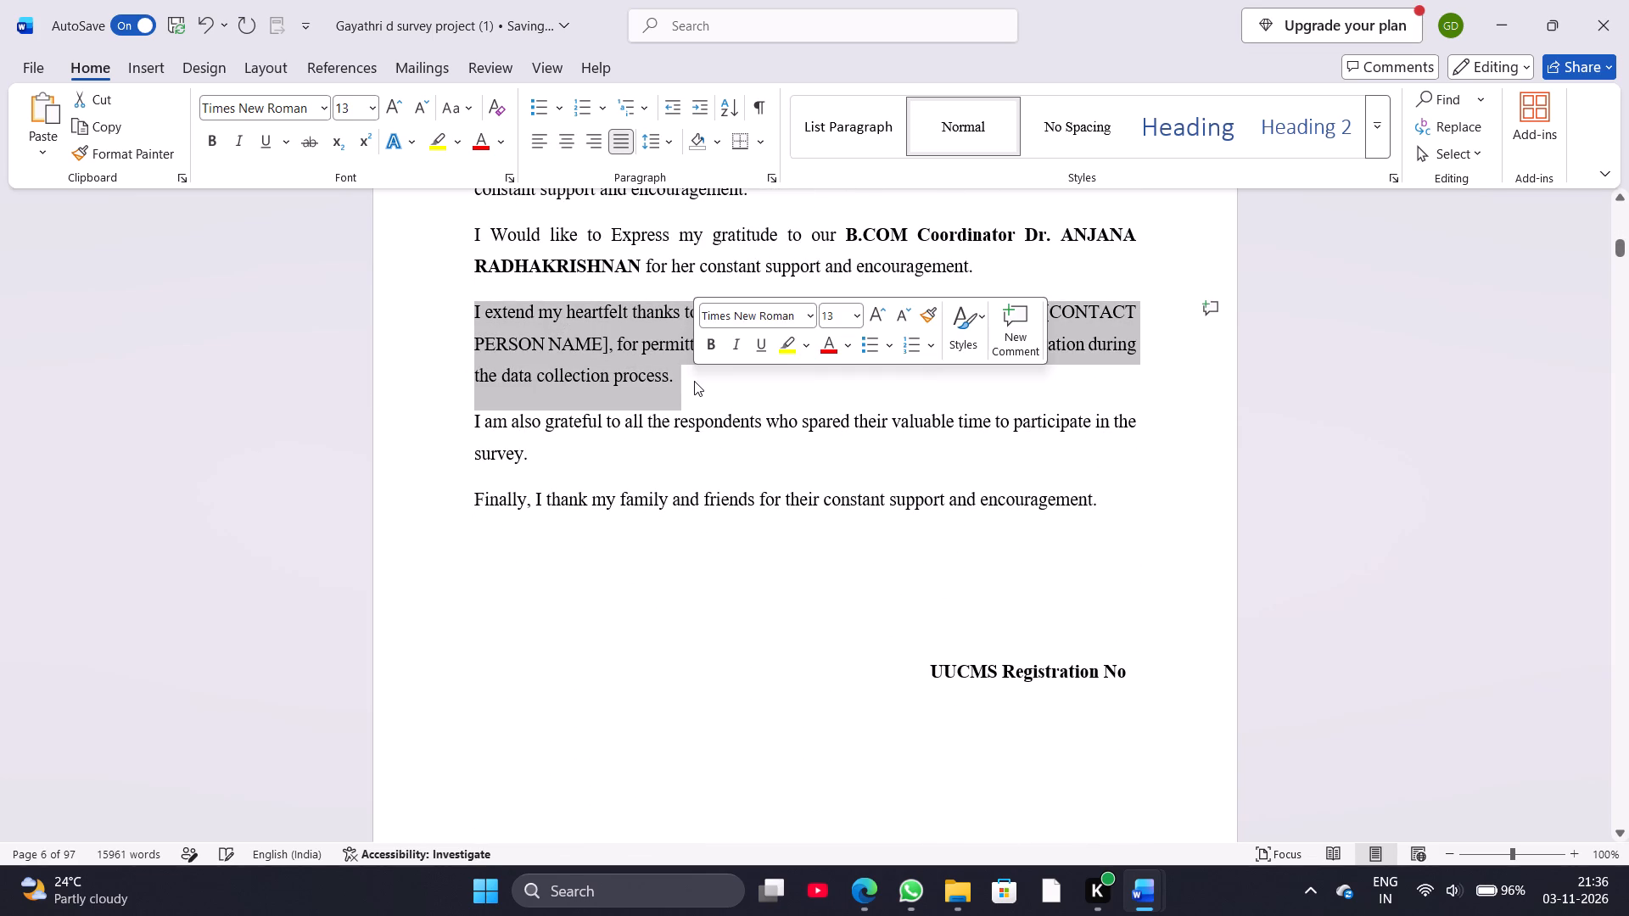
key(Delete)
Insert two line breaks before the LIST OF CONTENTS heading to move it onto the page with its table.
scroll(694, 381, down, 1)
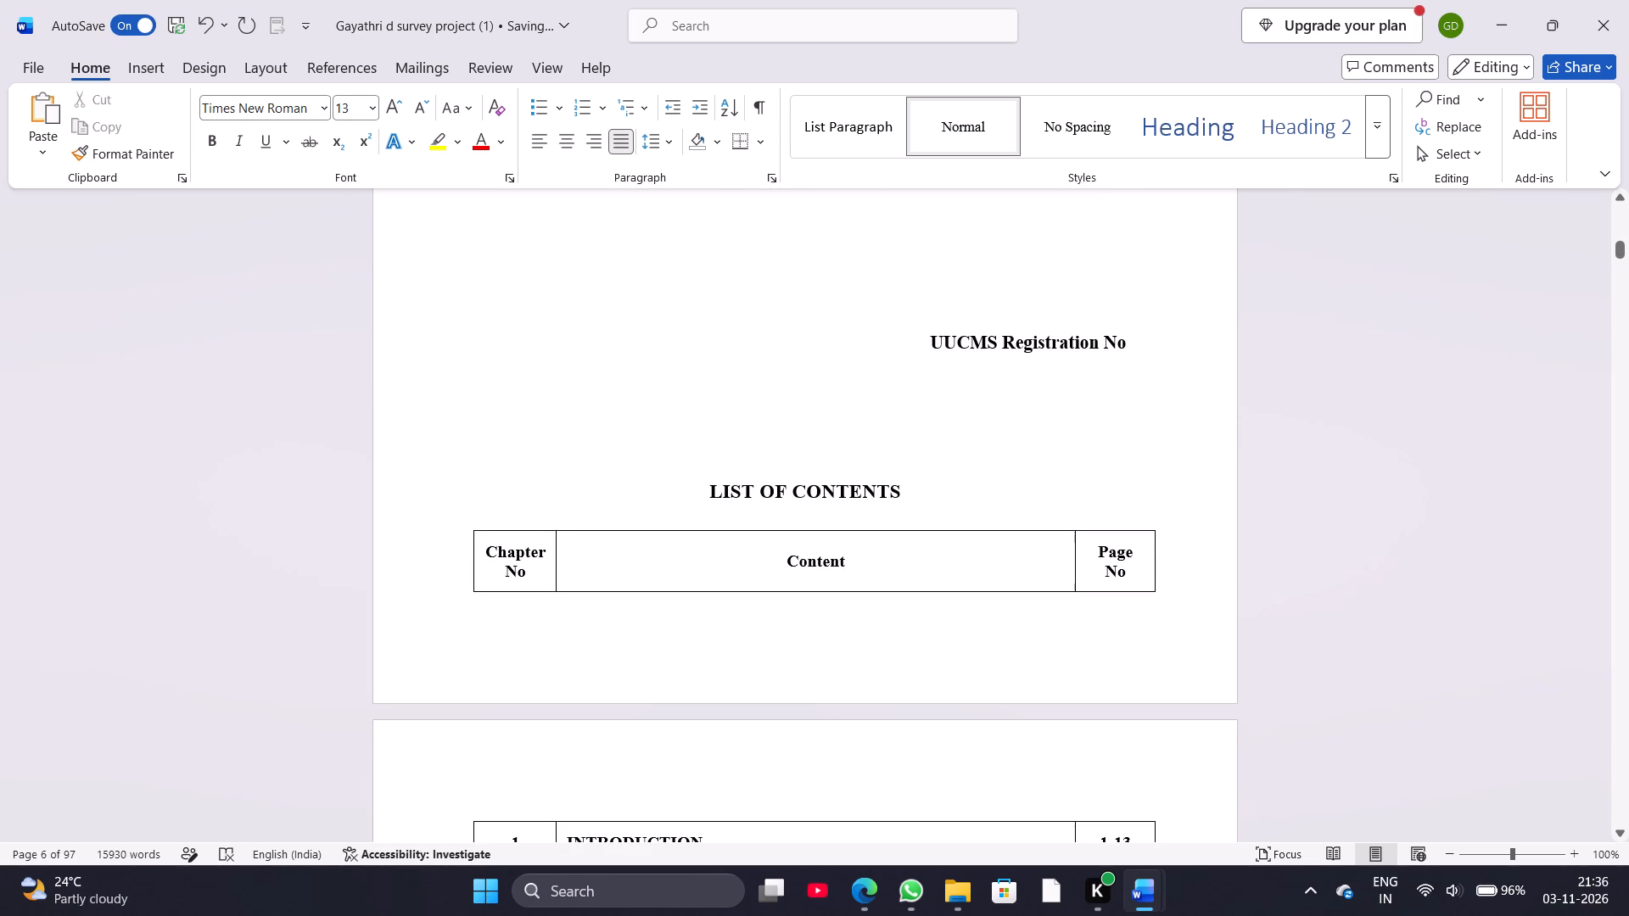
click(709, 495)
key(Return)
key(Return)
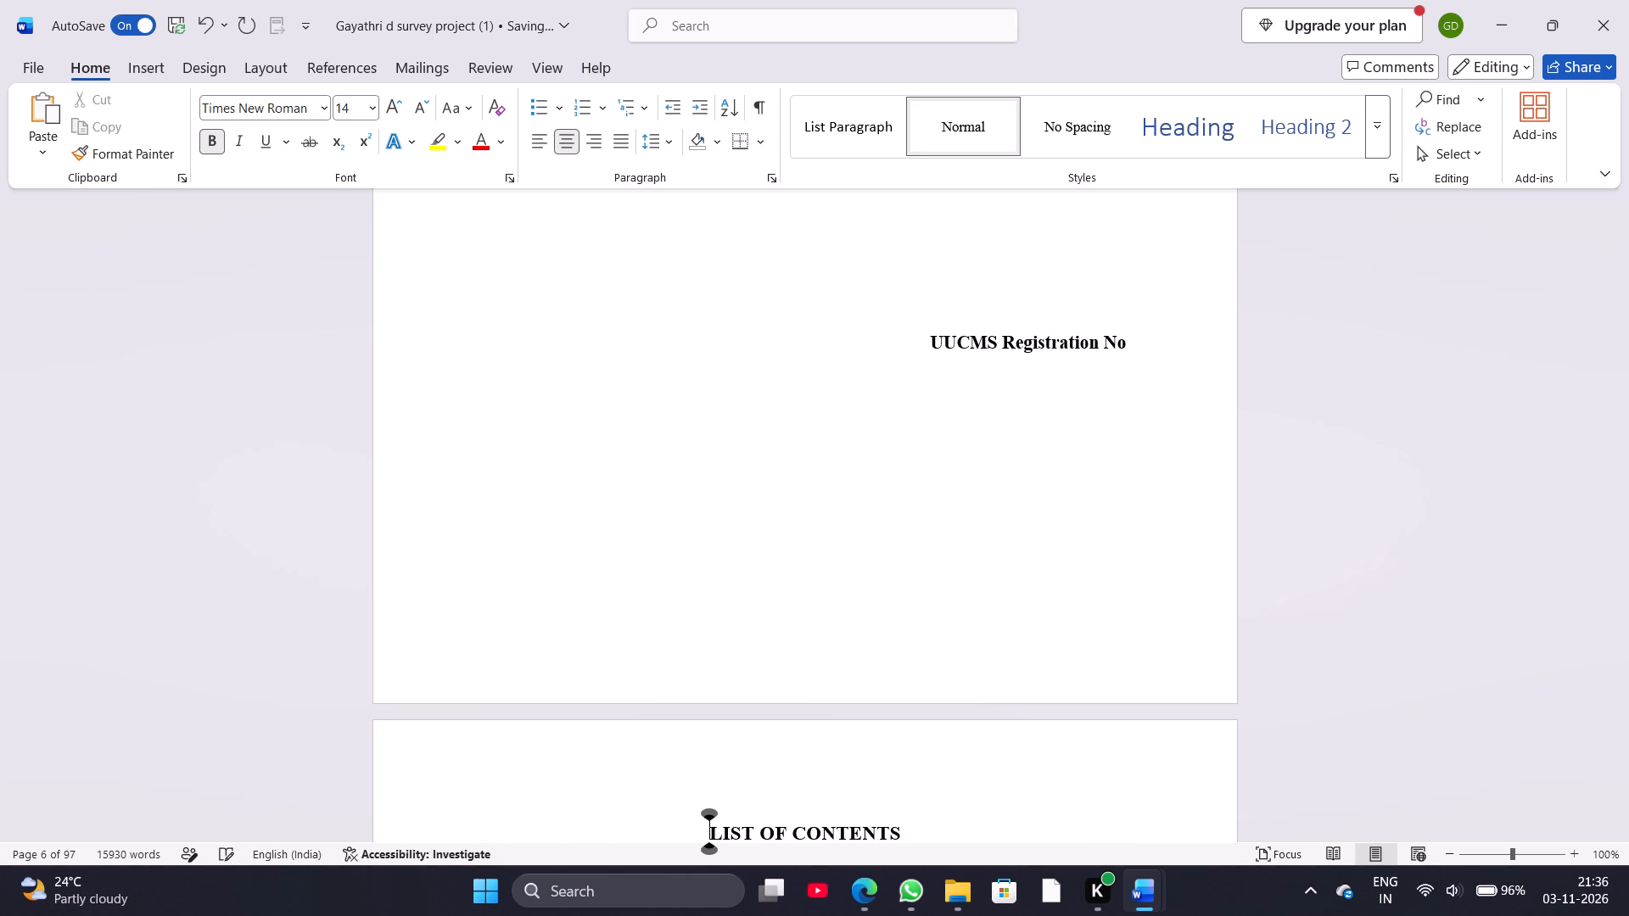
Switch to the Research Project Guidelines document and examine the layout of its title page and evaluation summary page.
scroll(709, 495, down, 6)
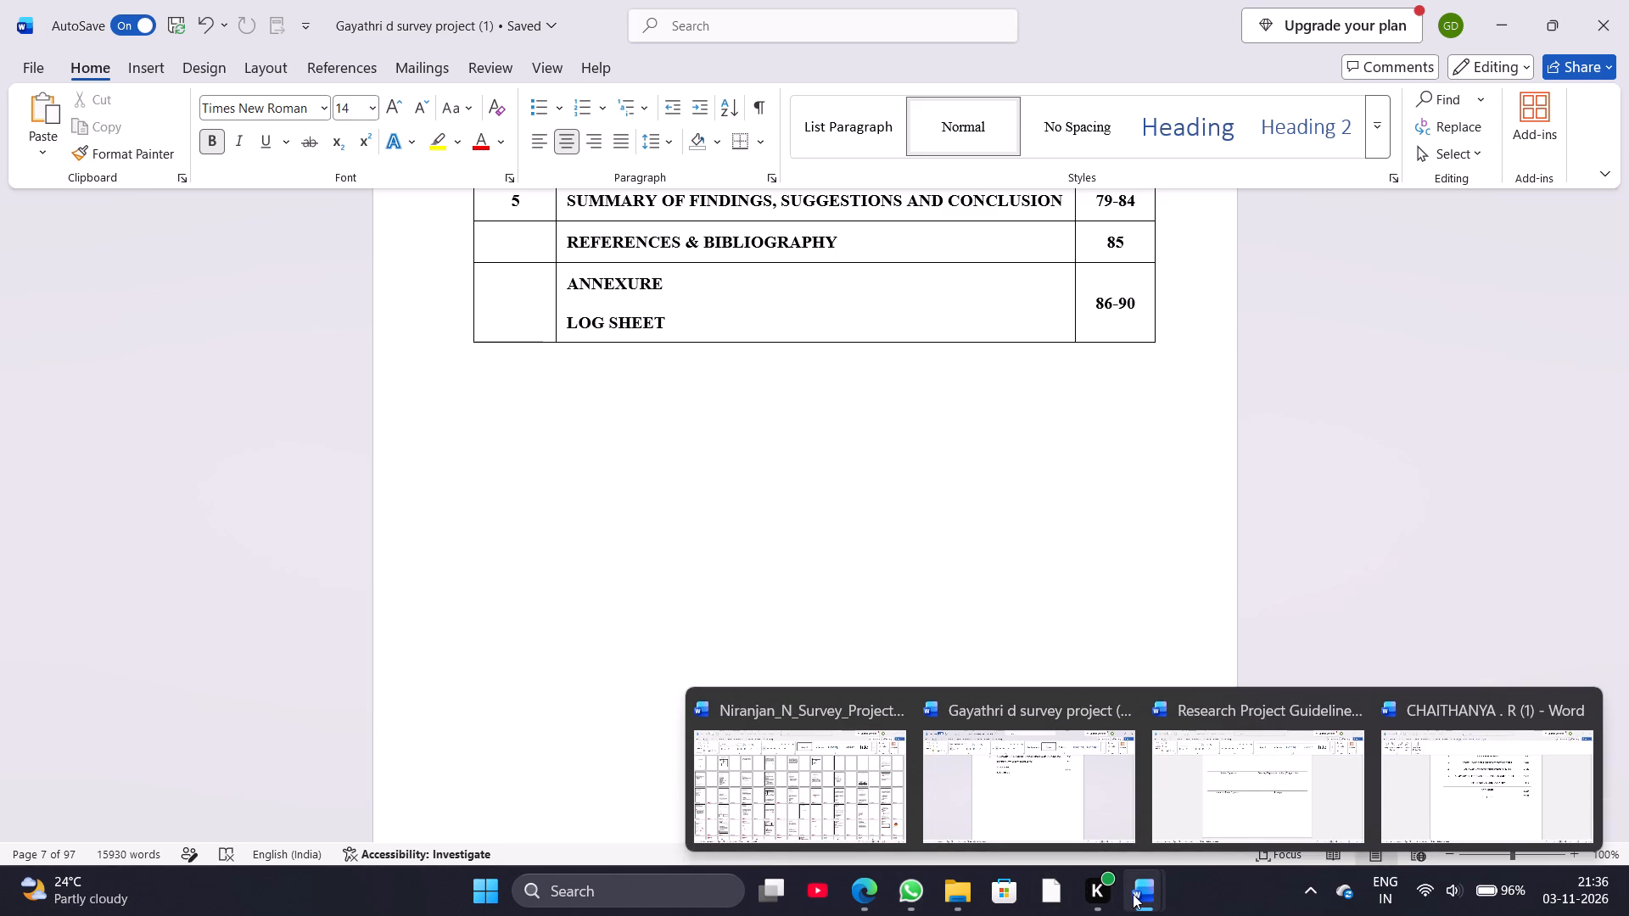
click(1264, 799)
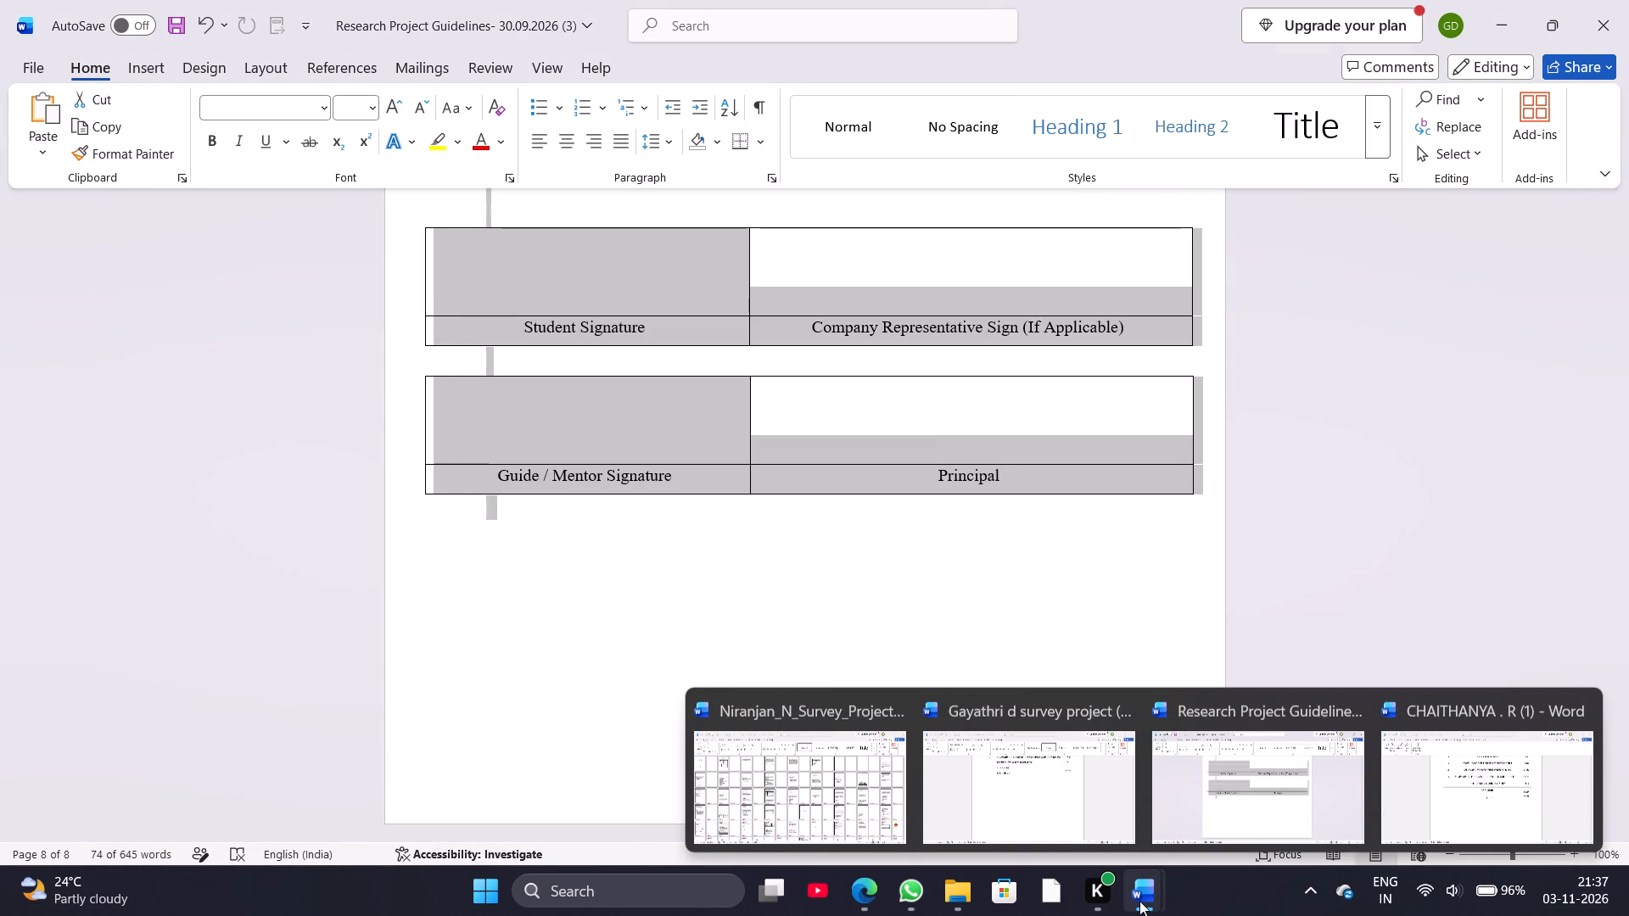
drag(1211, 835, 849, 433)
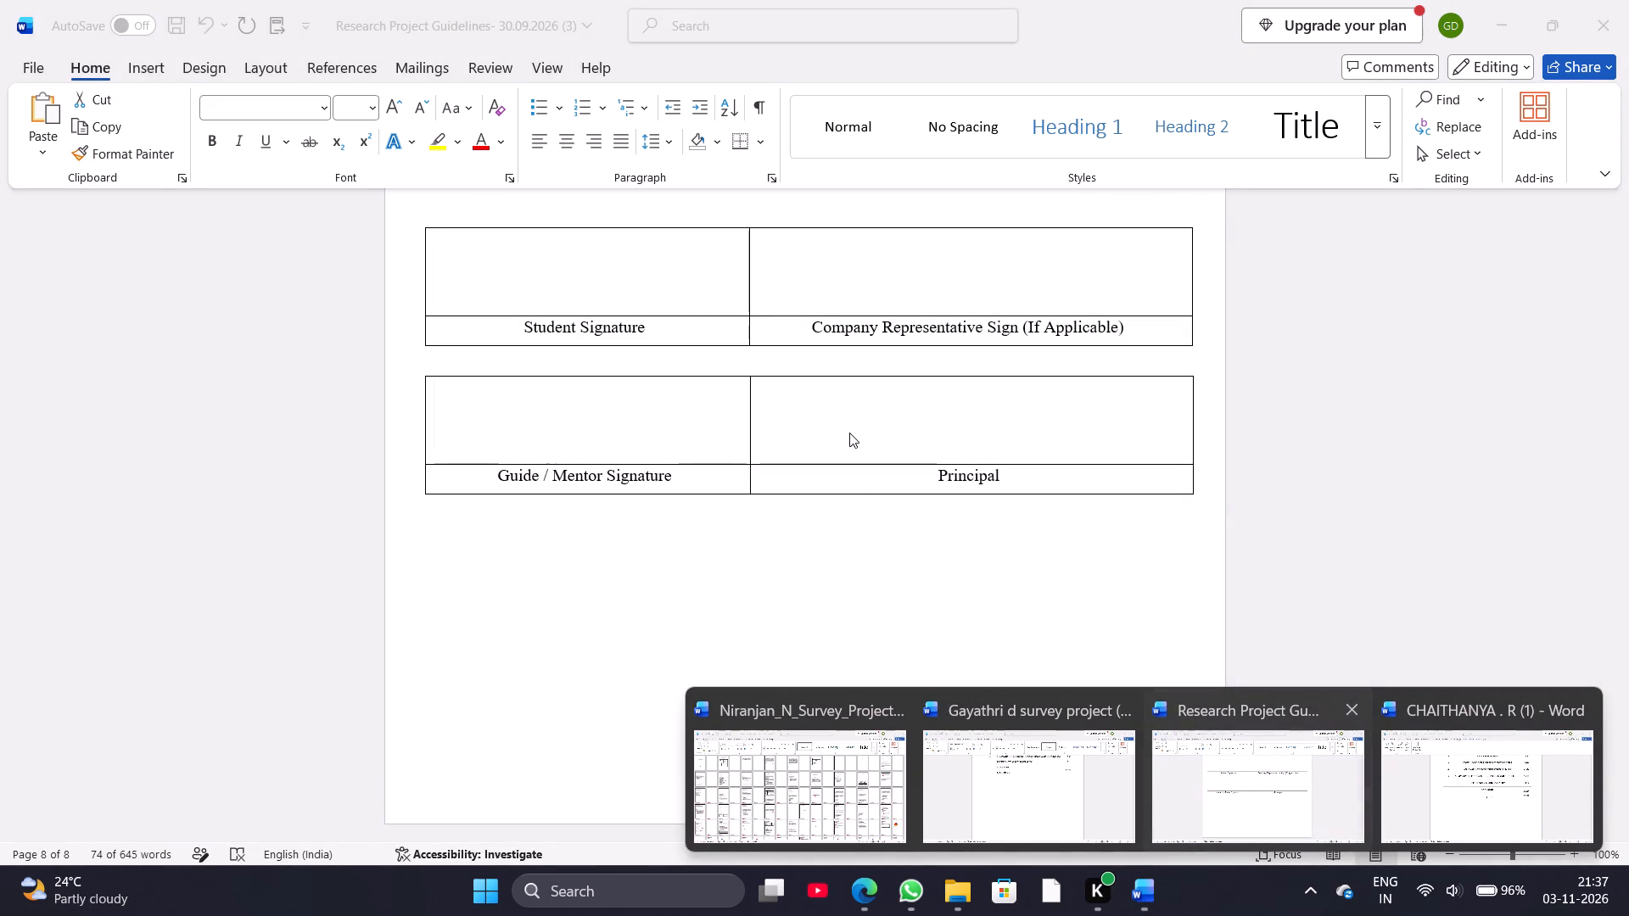
click(778, 377)
click(810, 528)
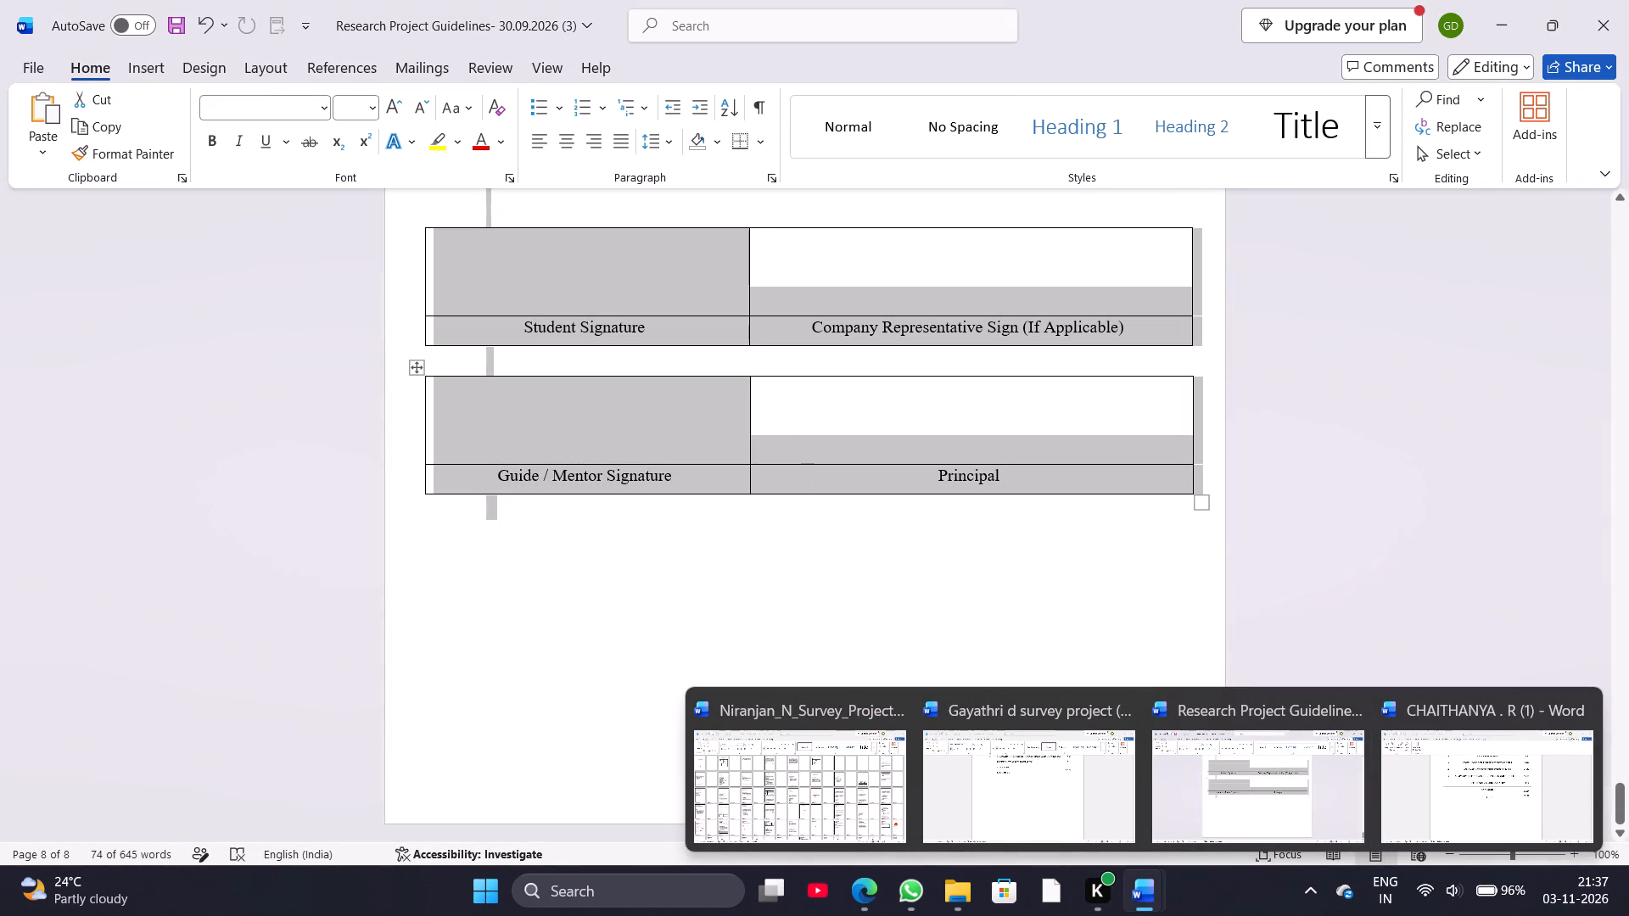
scroll(810, 528, up, 20)
scroll(810, 528, up, 16)
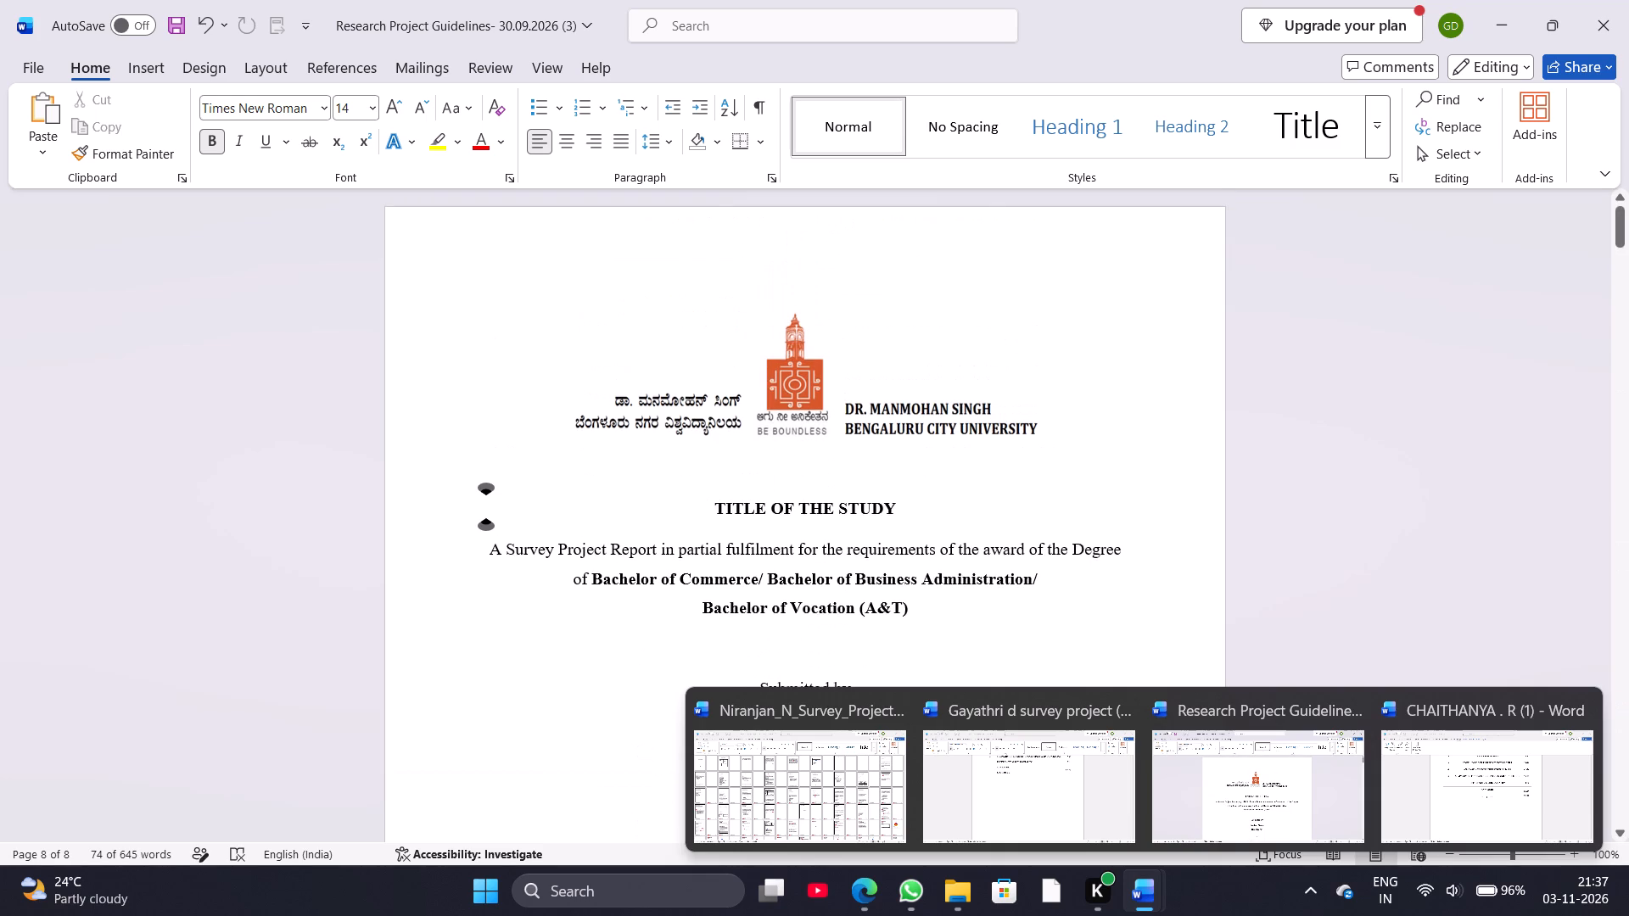
click(1486, 411)
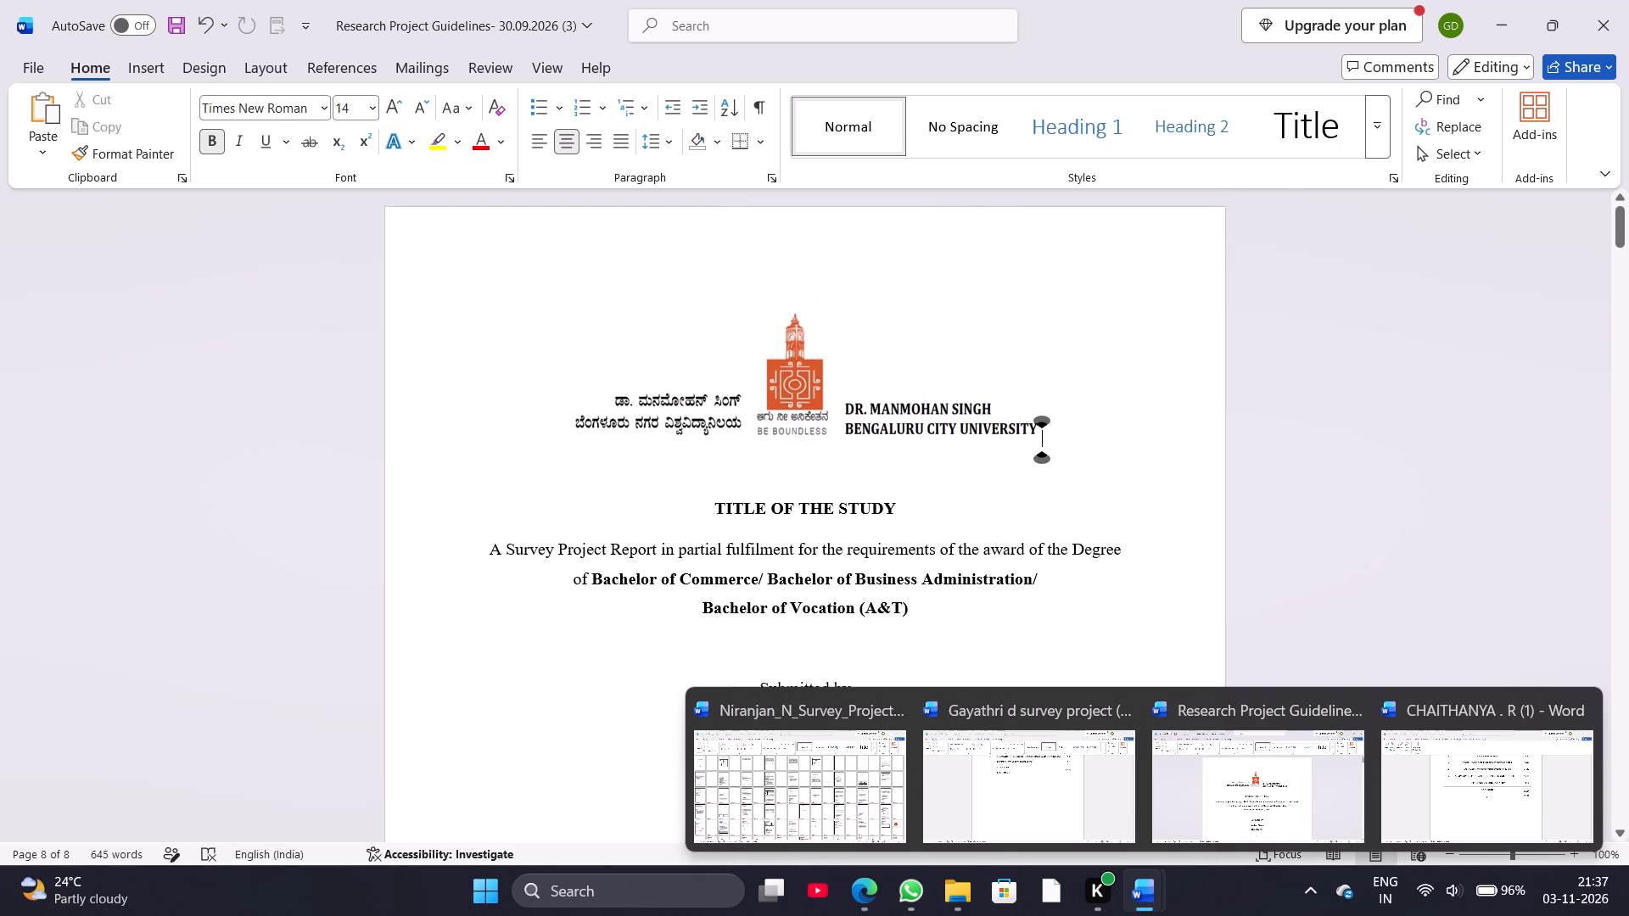
double_click(1363, 677)
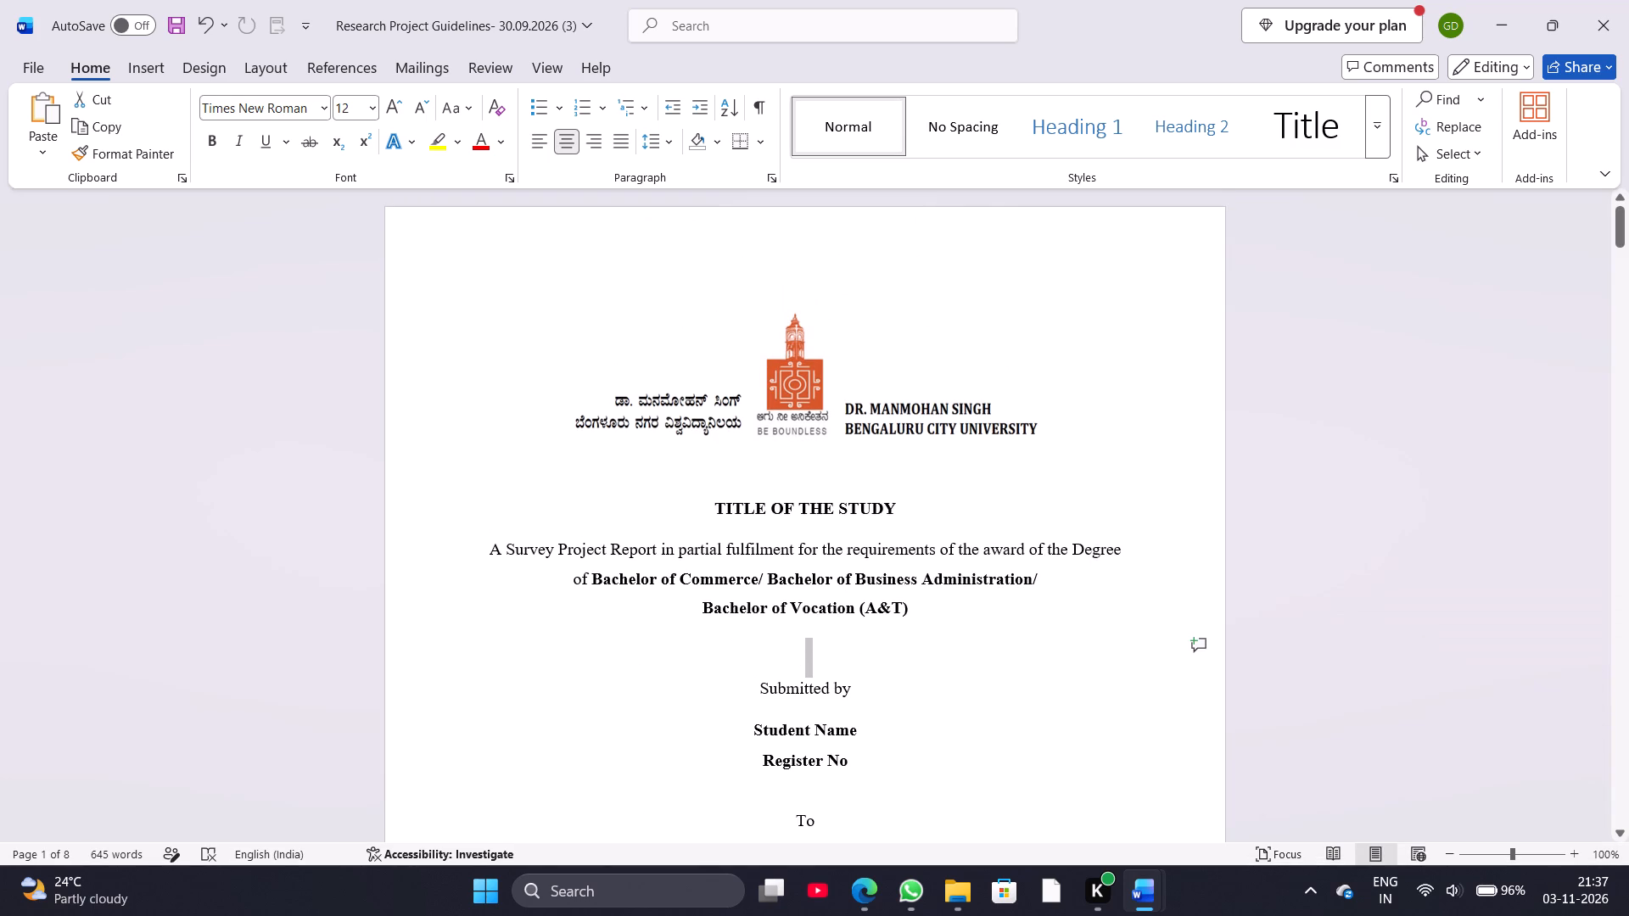
scroll(1000, 584, down, 7)
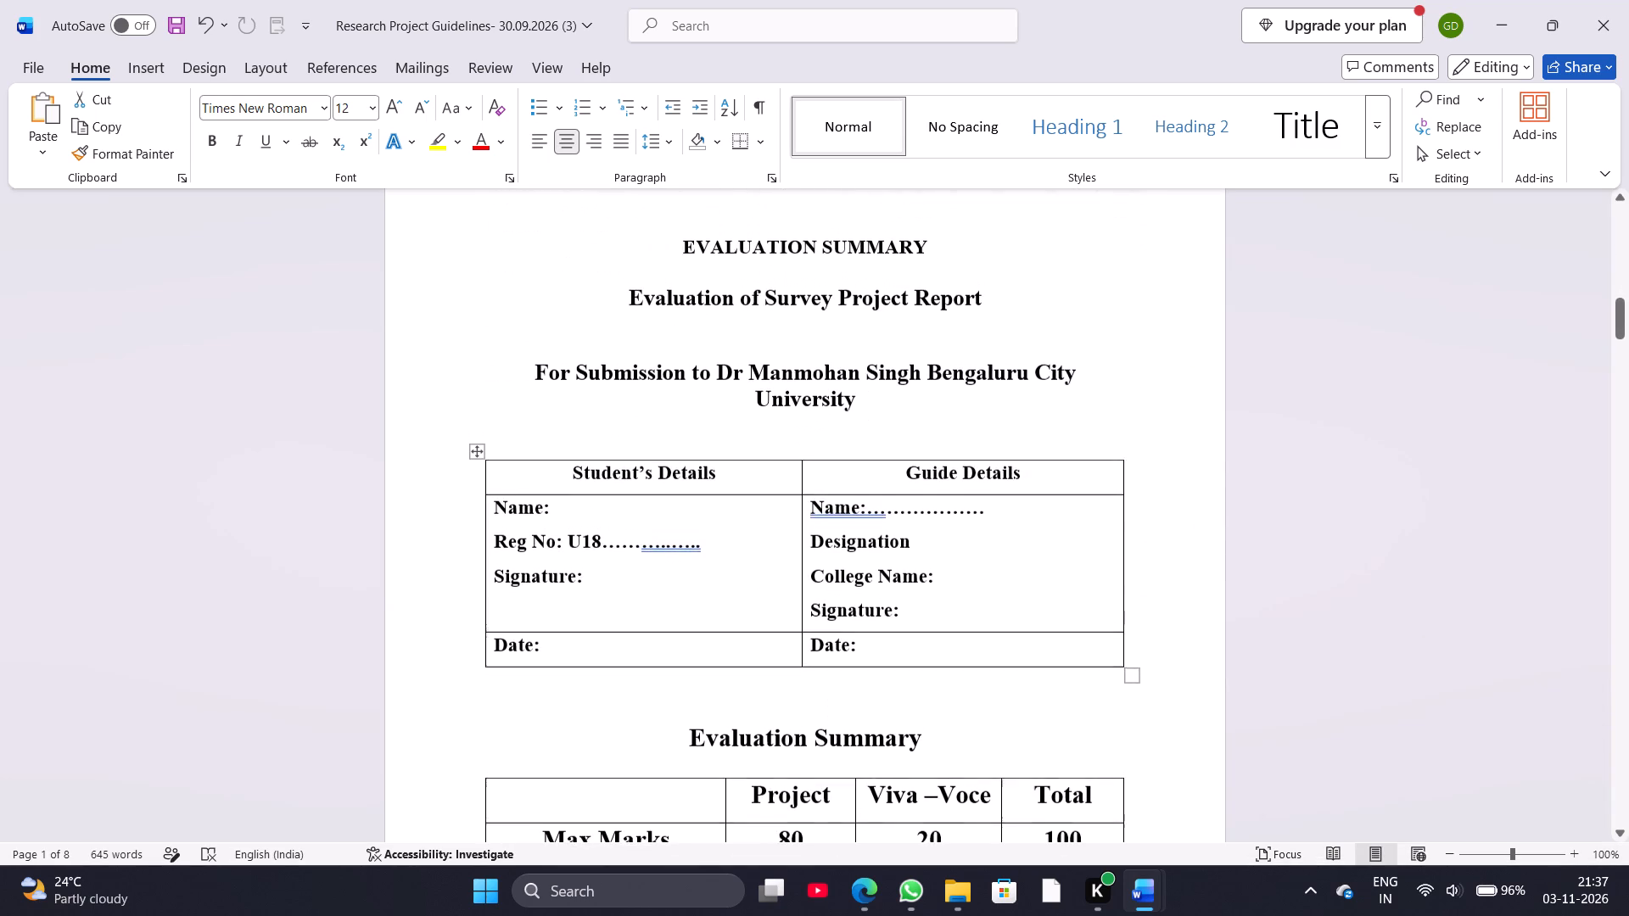
ctrl+scroll(1000, 584, down, 2)
scroll(1000, 584, up, 1)
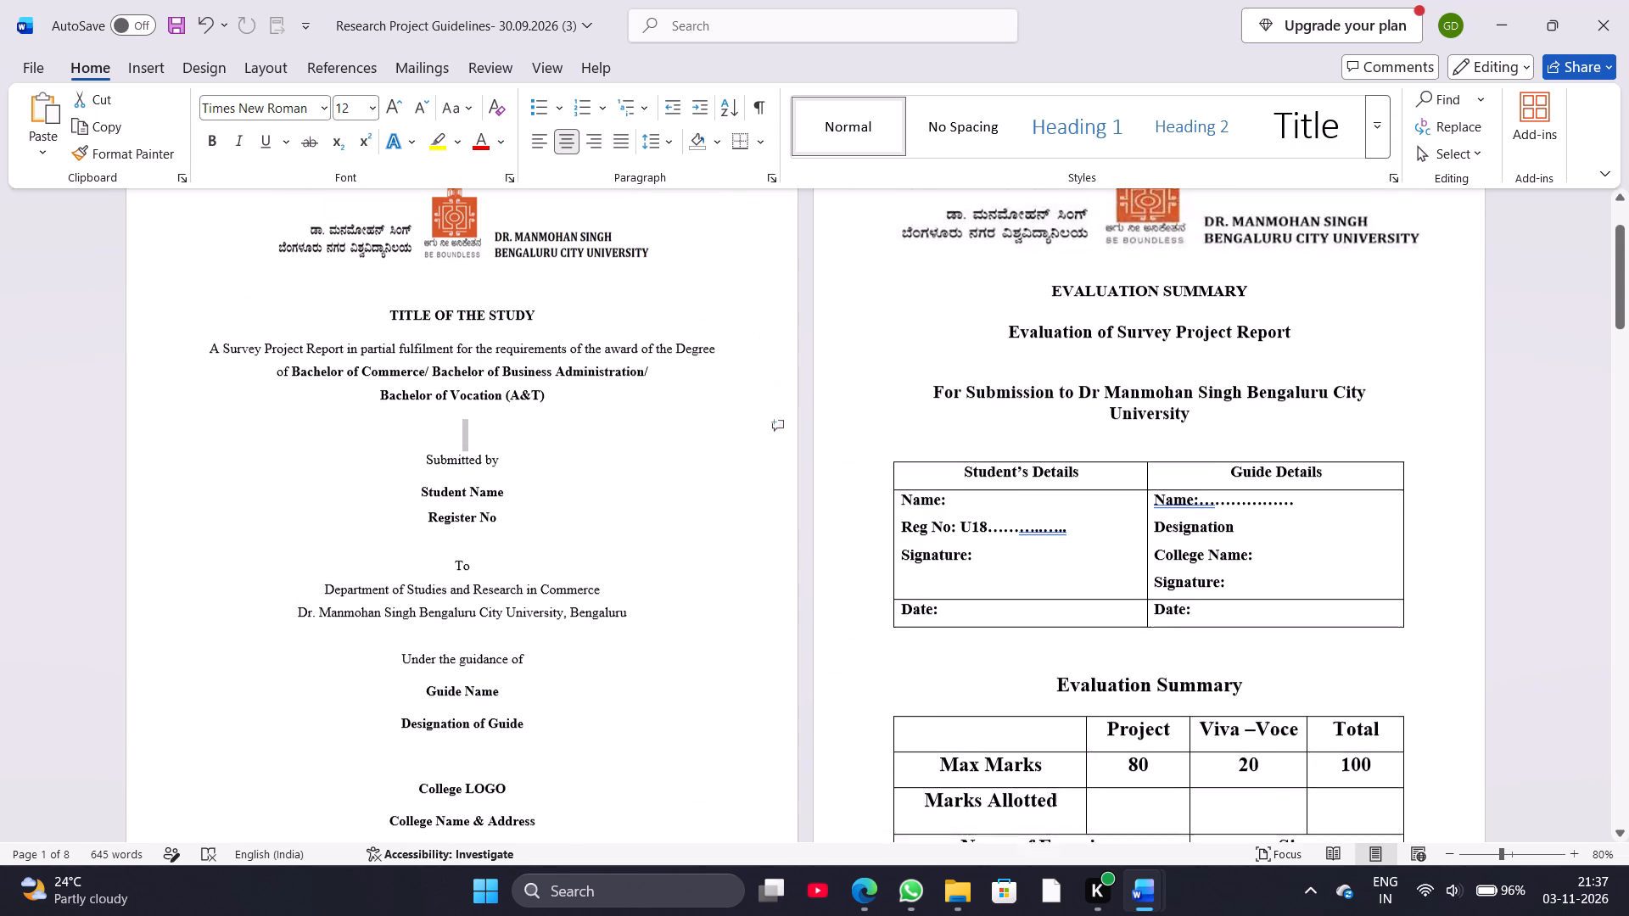
scroll(1000, 584, up, 2)
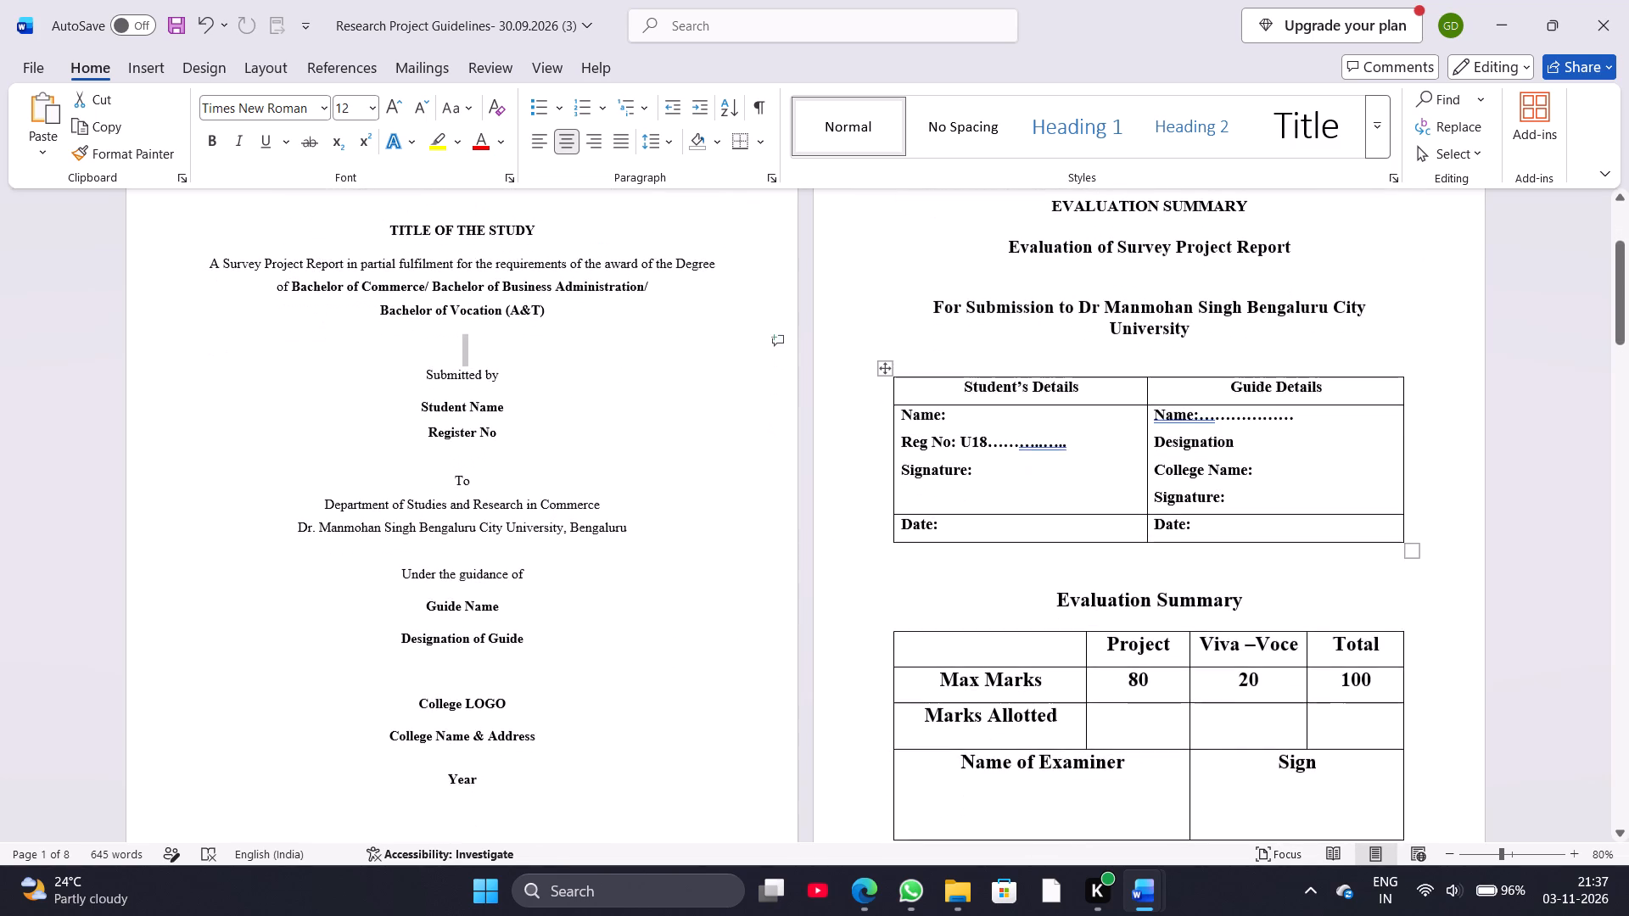
scroll(1000, 584, up, 1)
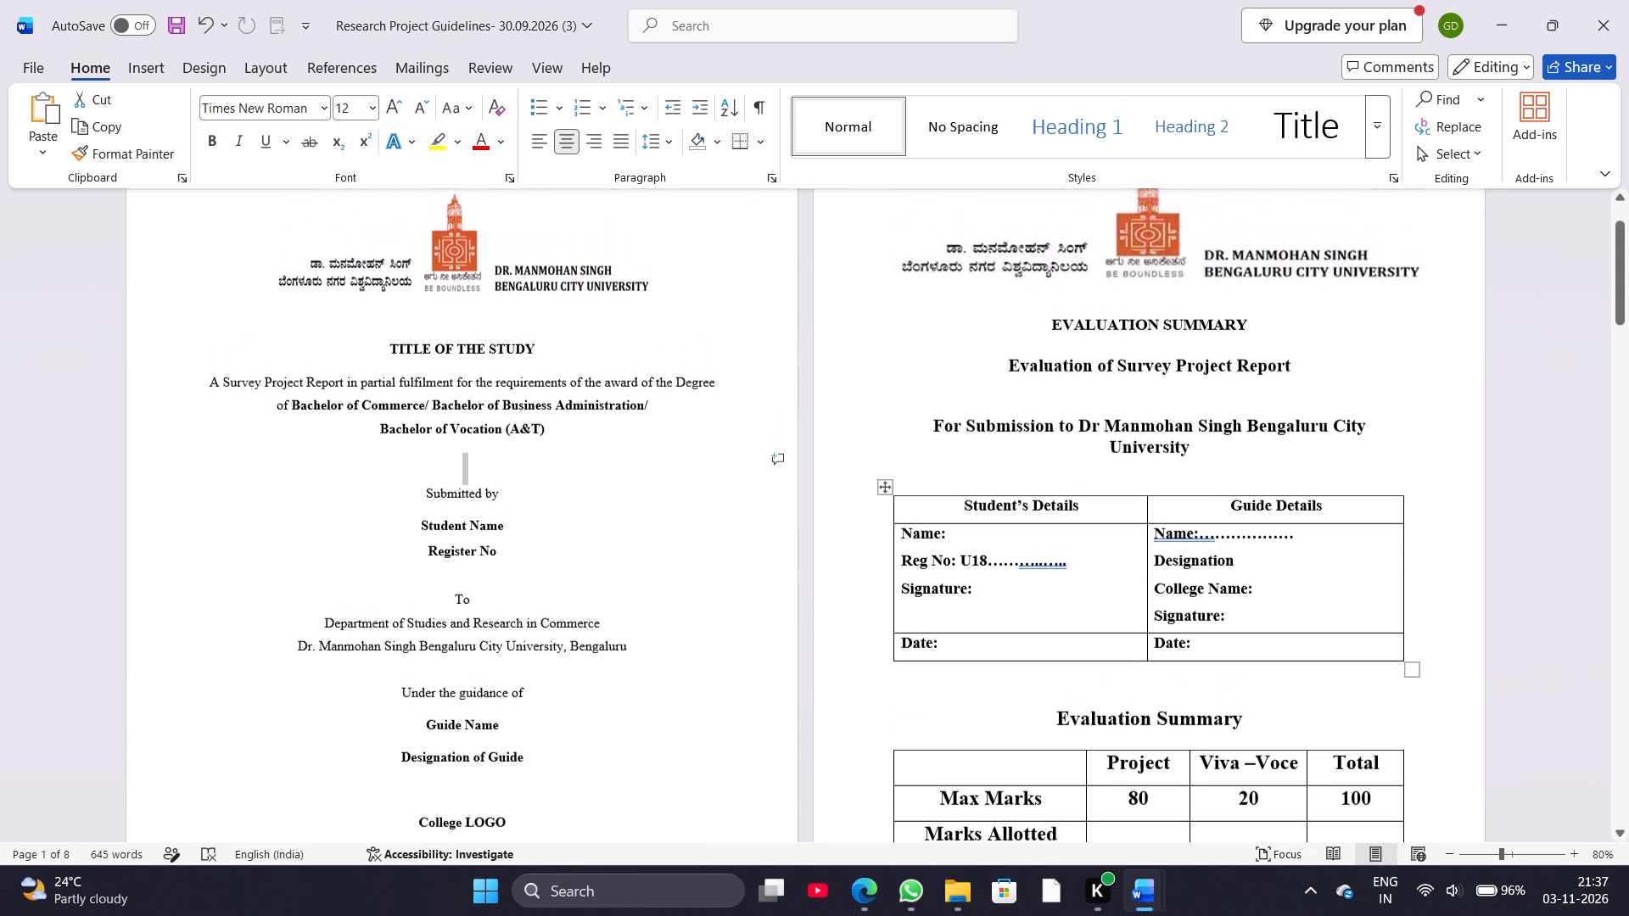
scroll(1000, 584, up, 1)
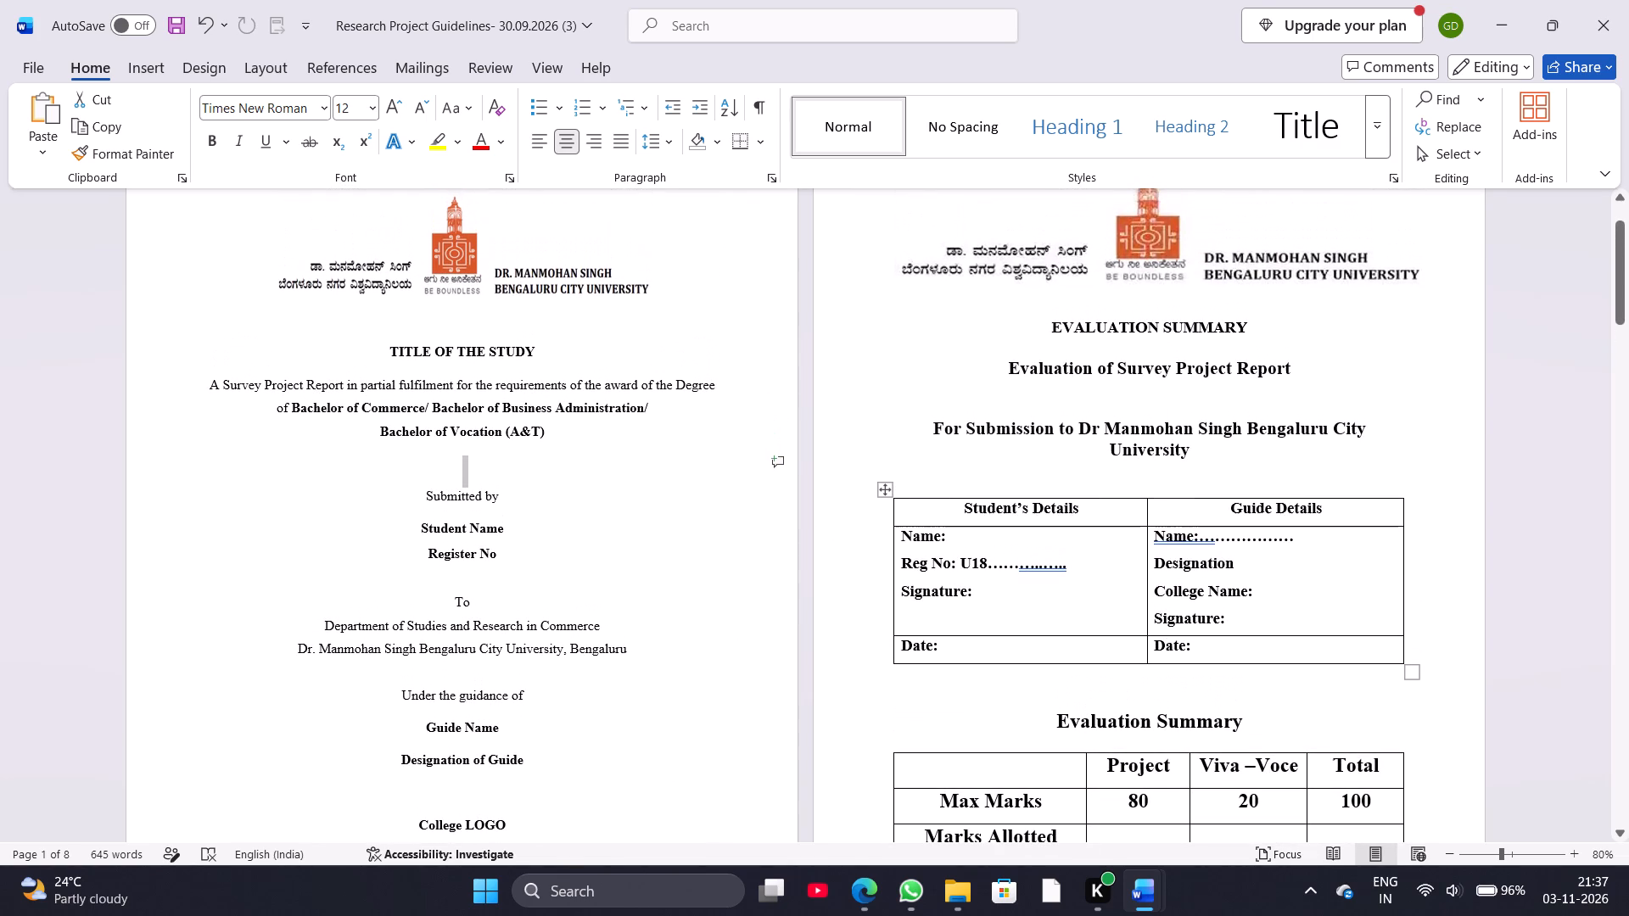
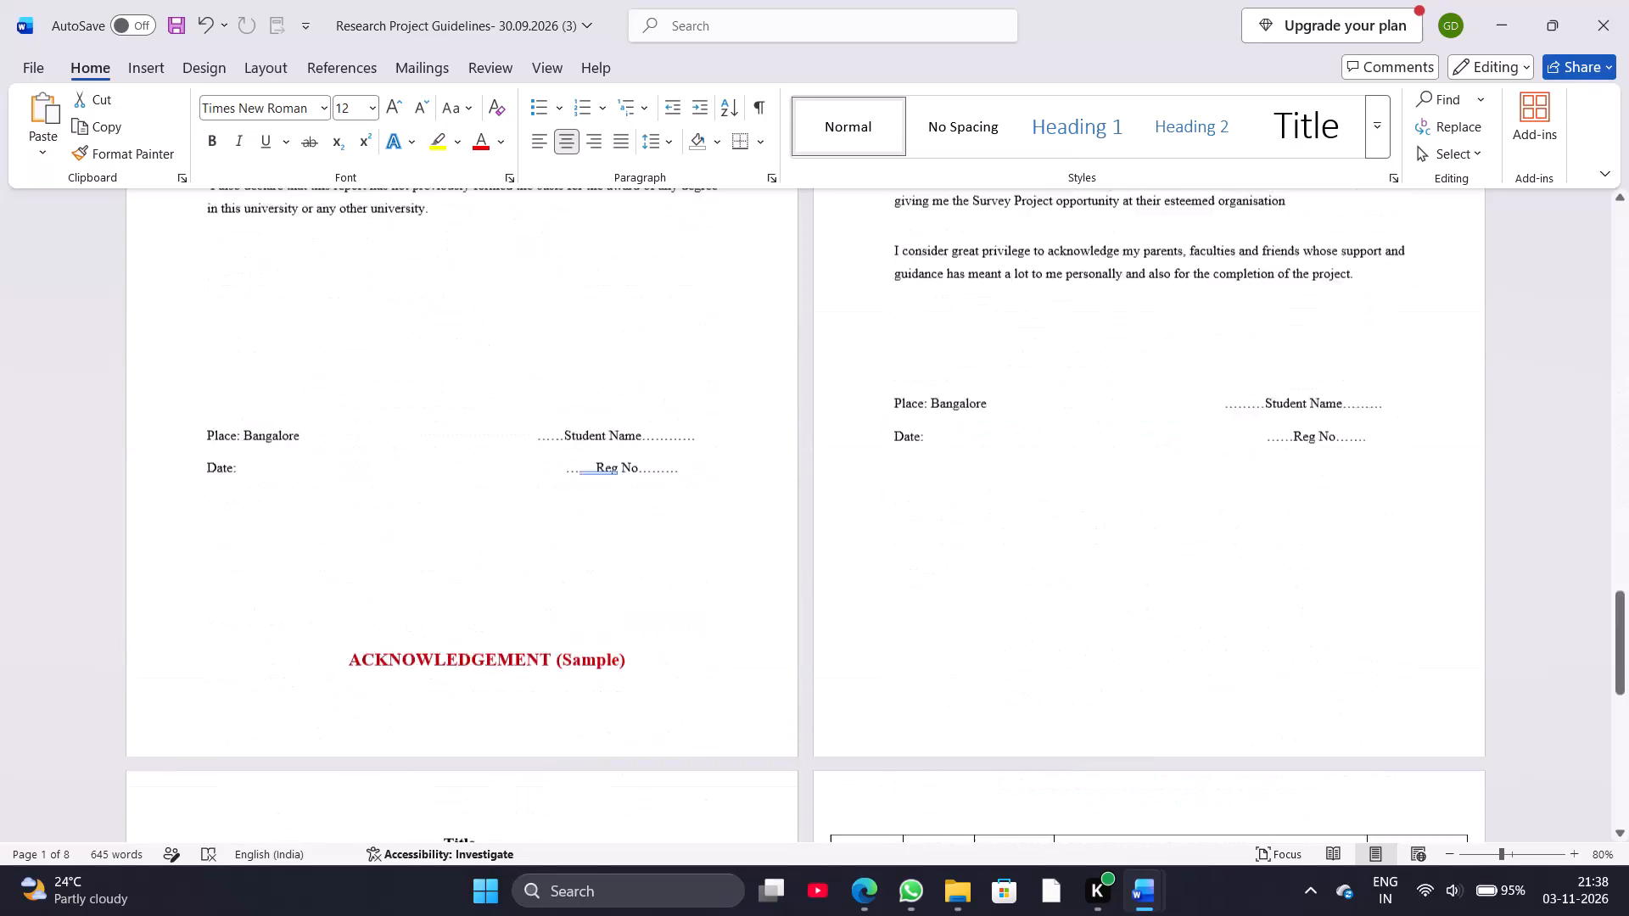
Examine the survey project report log book and signature tables on the last two pages of the guidelines.
scroll(1000, 584, up, 2)
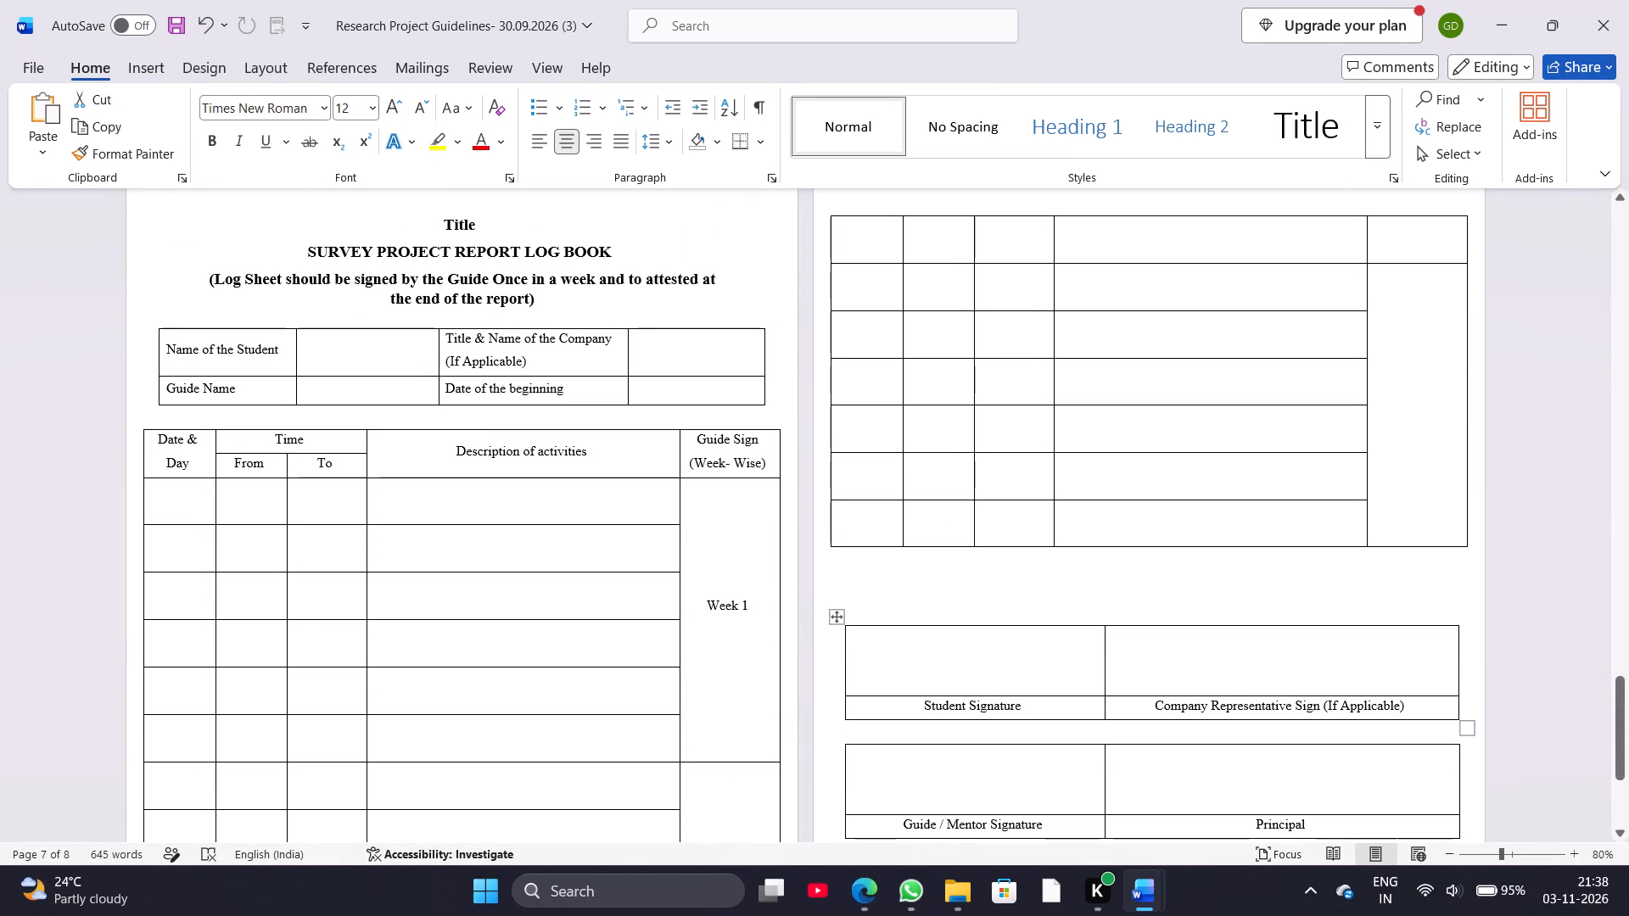
click(1456, 857)
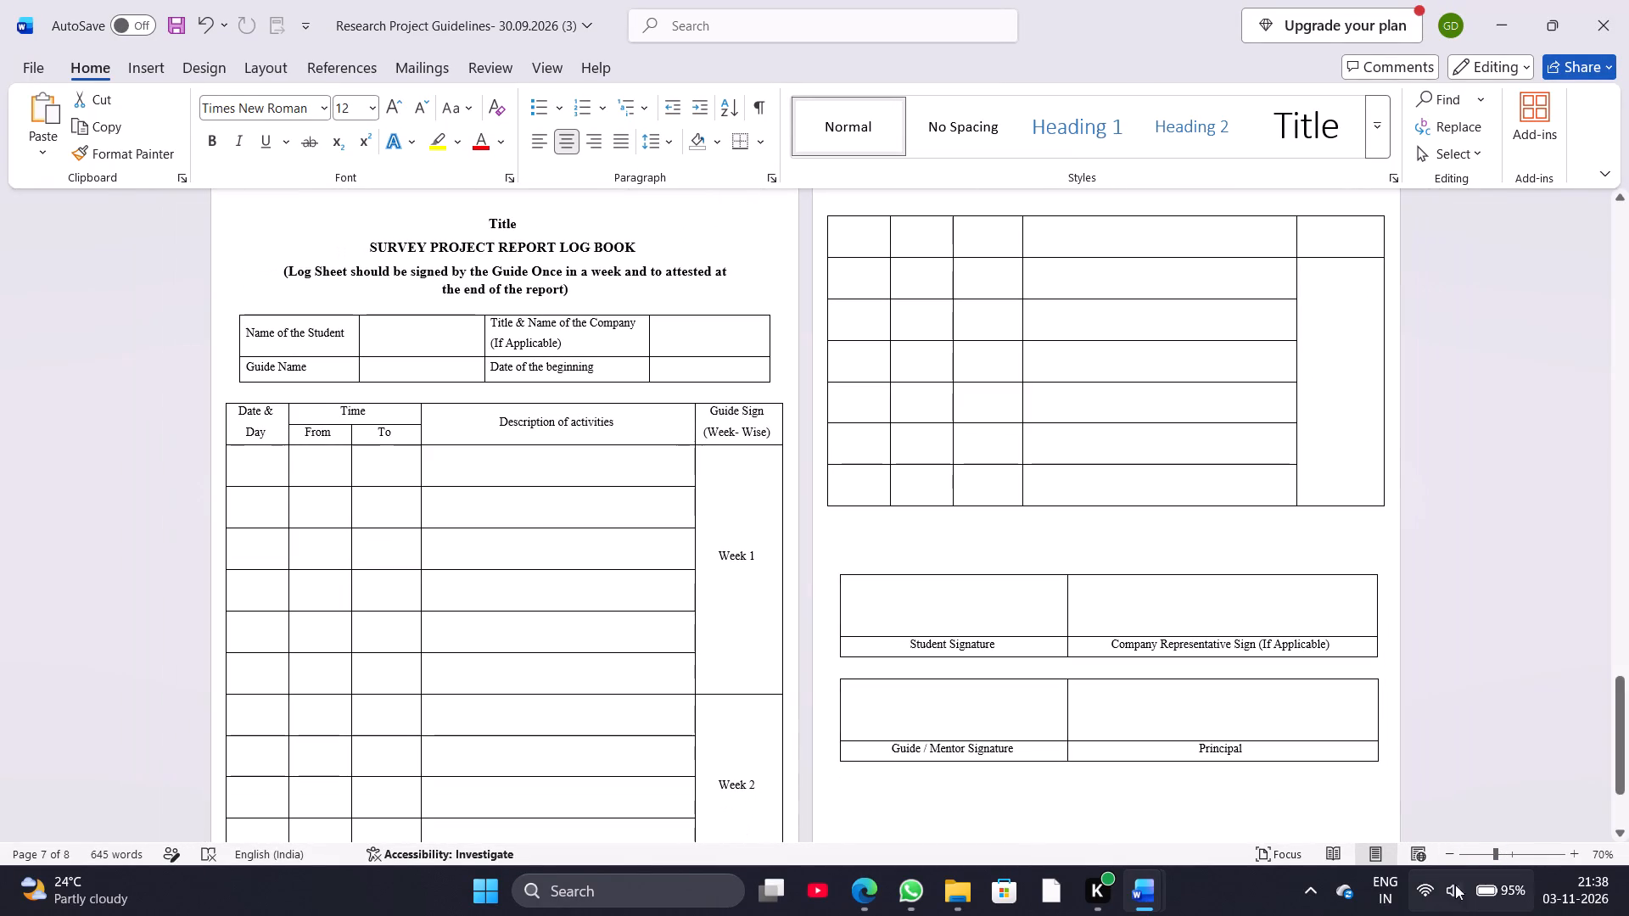
Raise the display brightness slightly in the system's quick settings.
click(1451, 901)
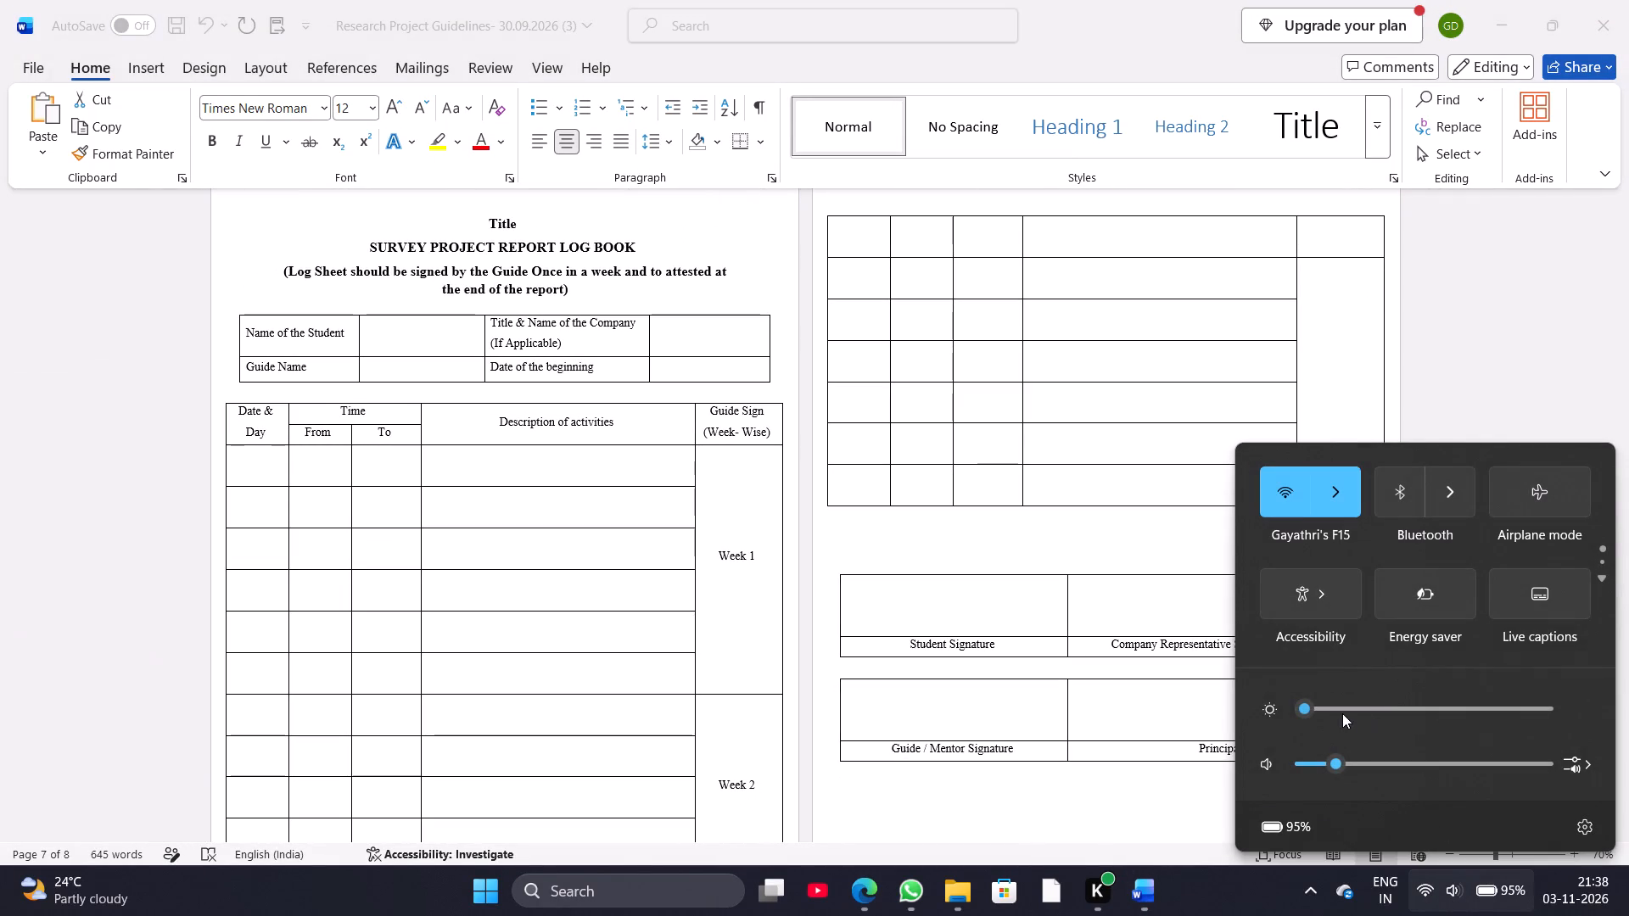
click(1342, 713)
click(1431, 387)
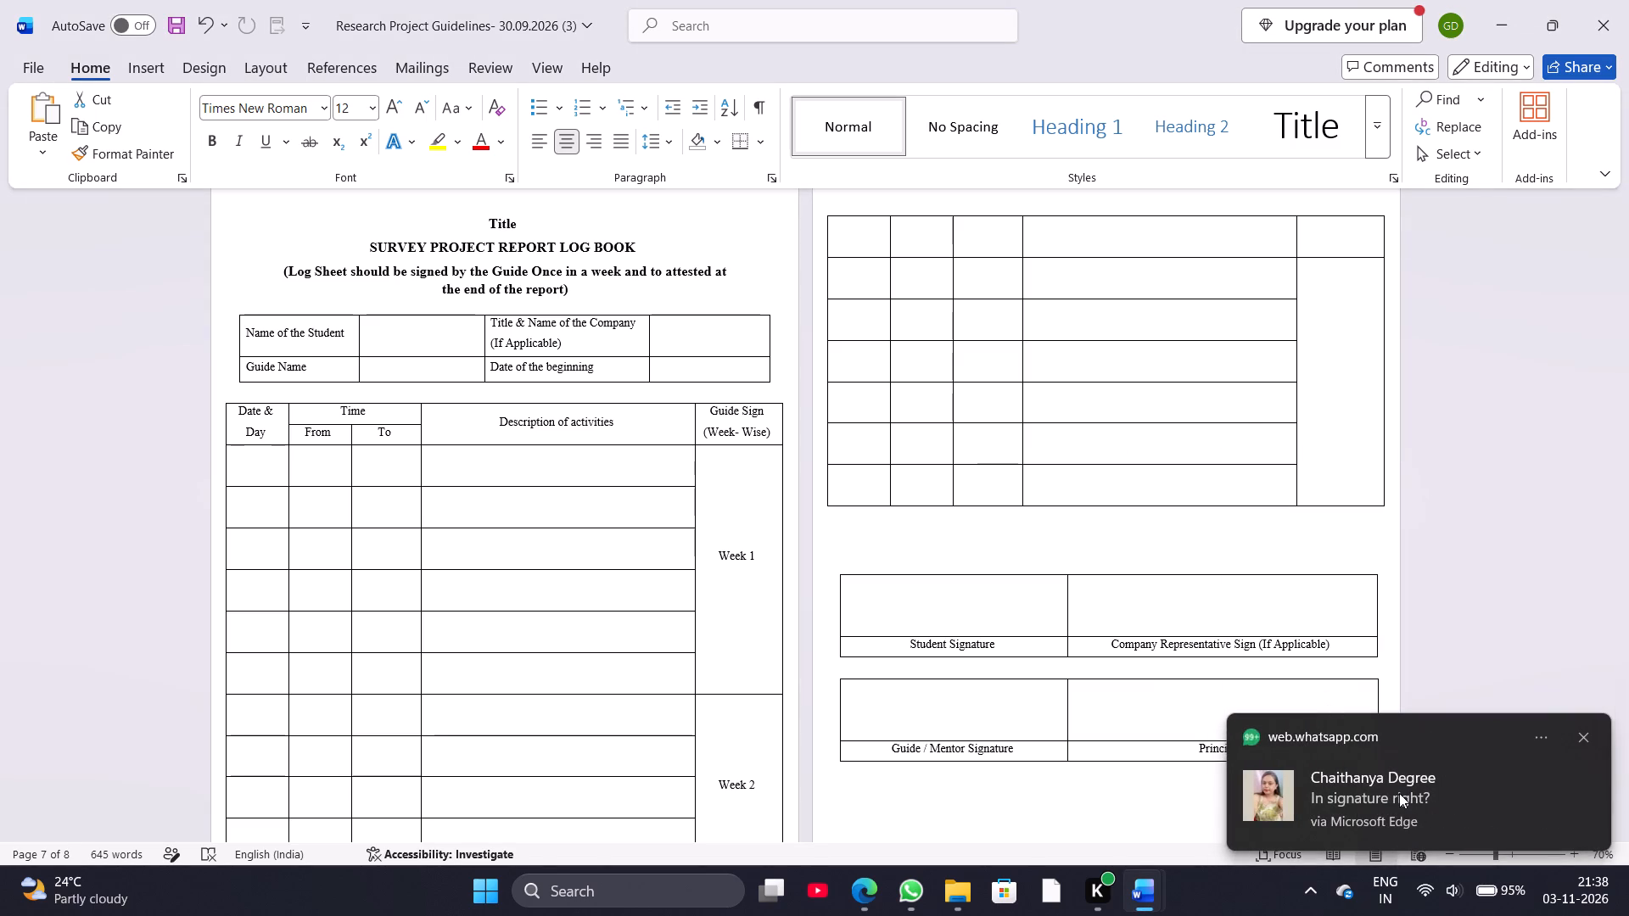
Dismiss the incoming message notification covering the signature tables of the guidelines.
click(1580, 739)
click(1447, 858)
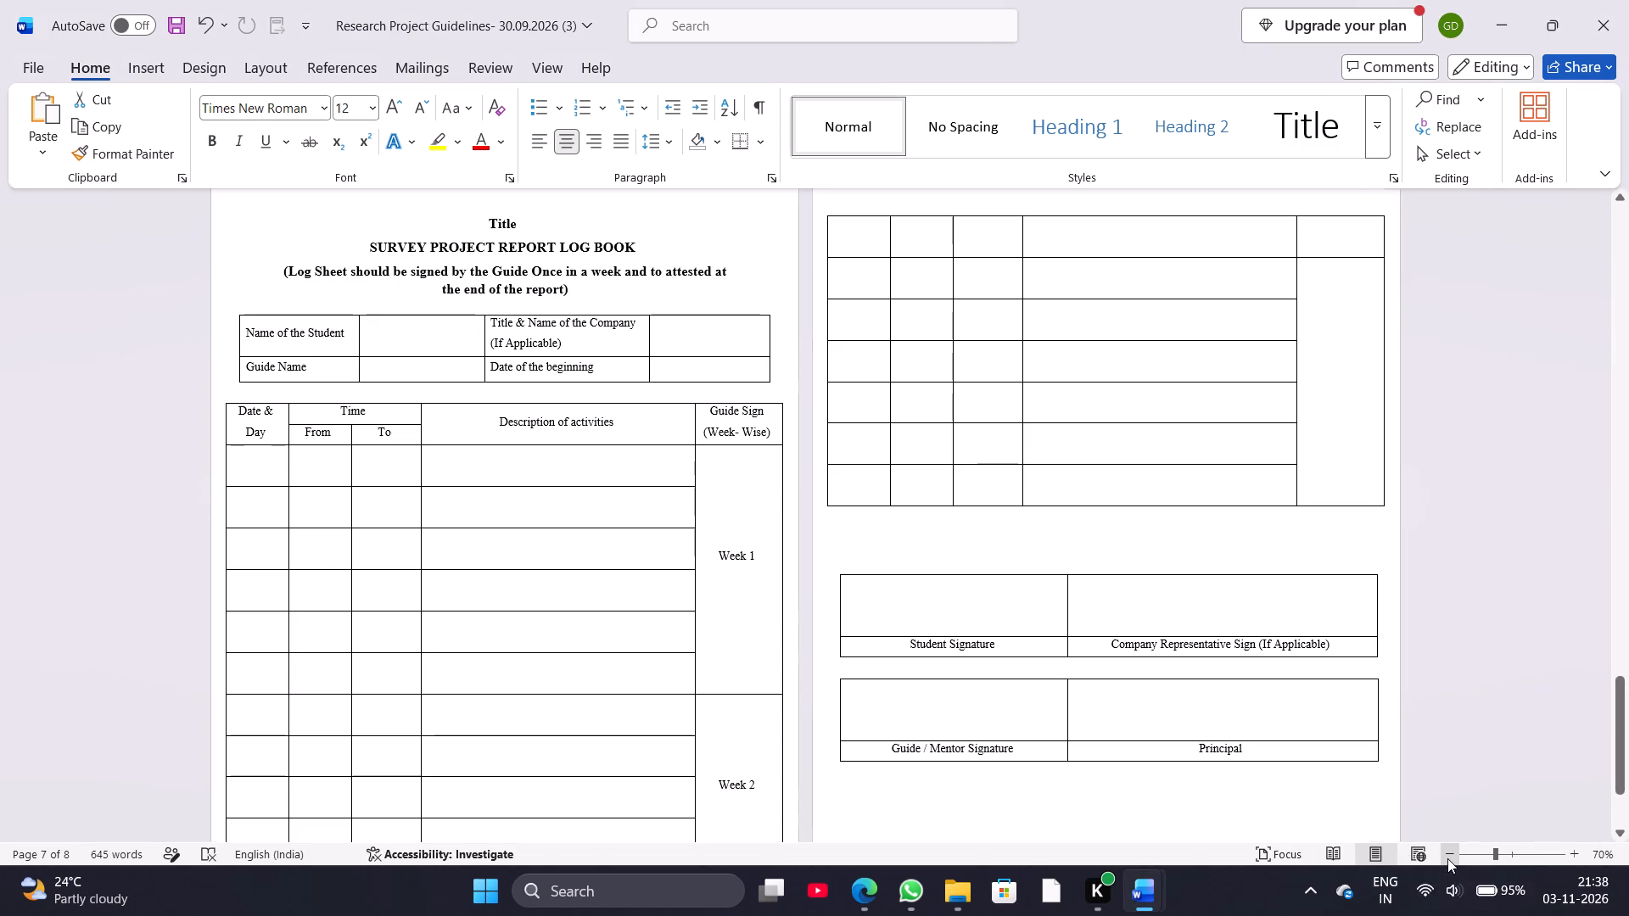
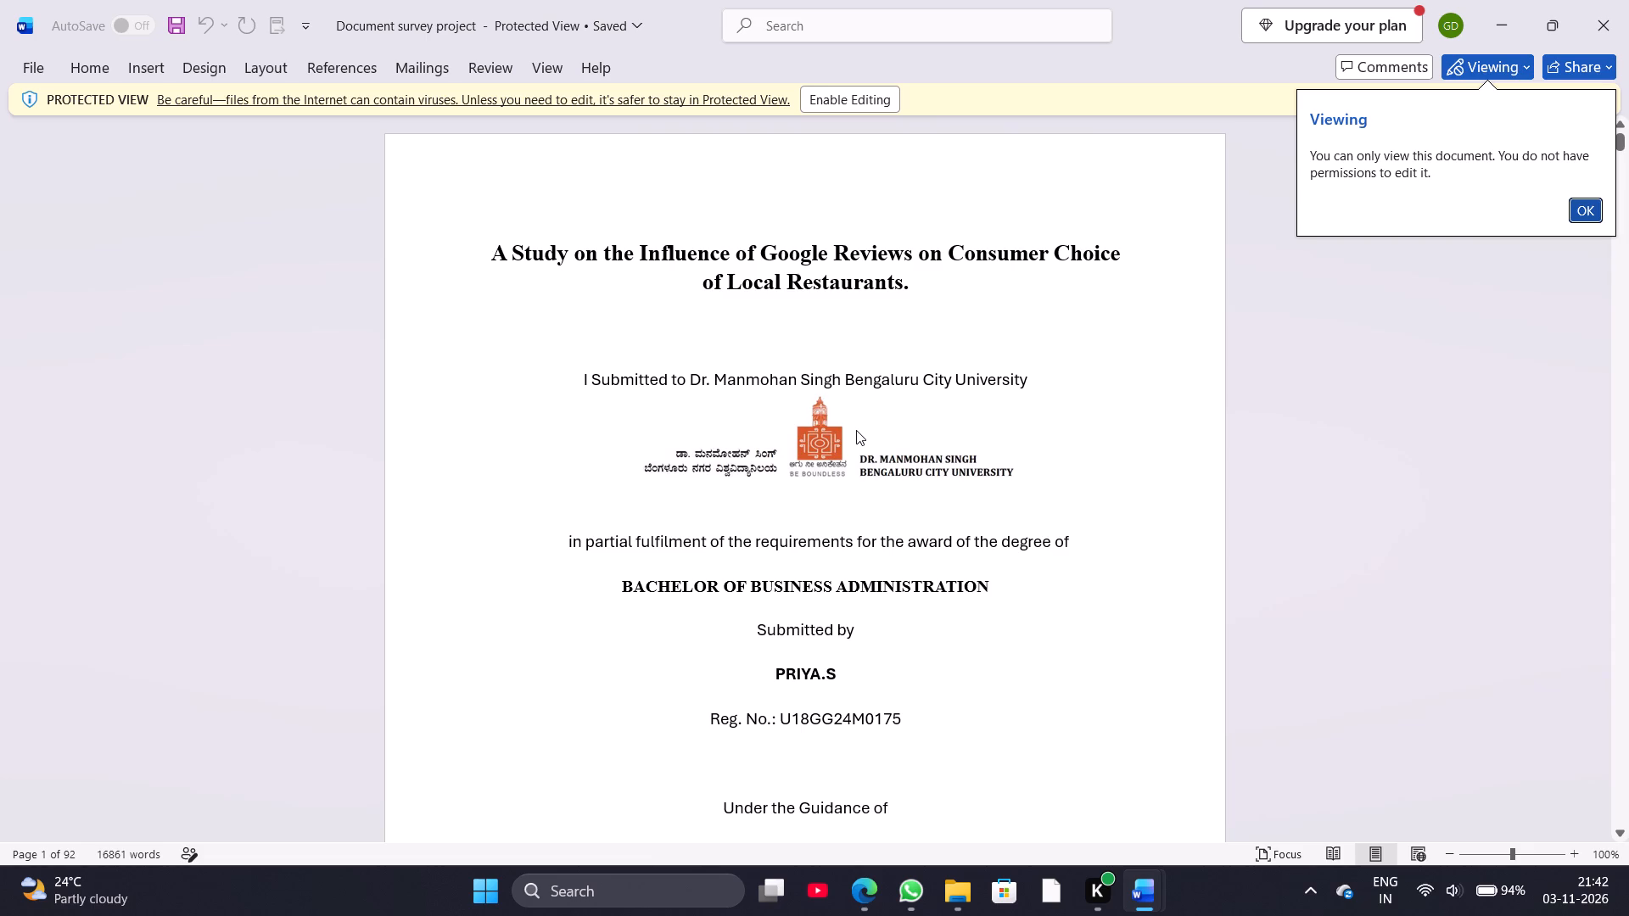
Enable editing for the Document survey project file opened in Protected View.
click(854, 105)
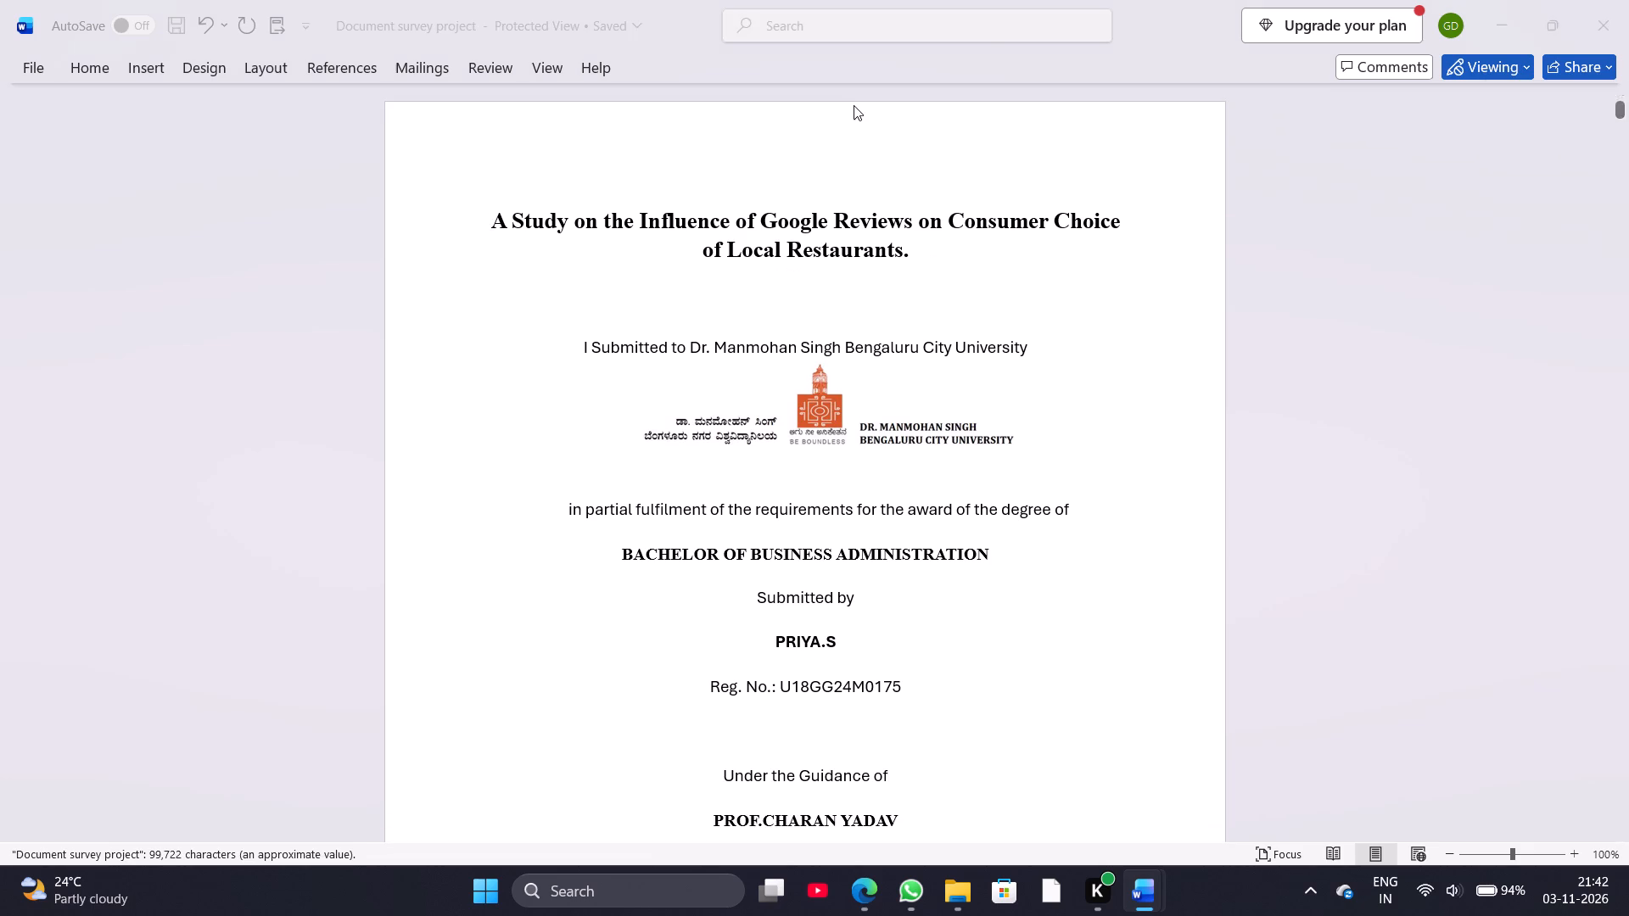
Examine the layout of the survey project from its title page through the college certificate and the Certificate from the Guide.
scroll(781, 360, down, 6)
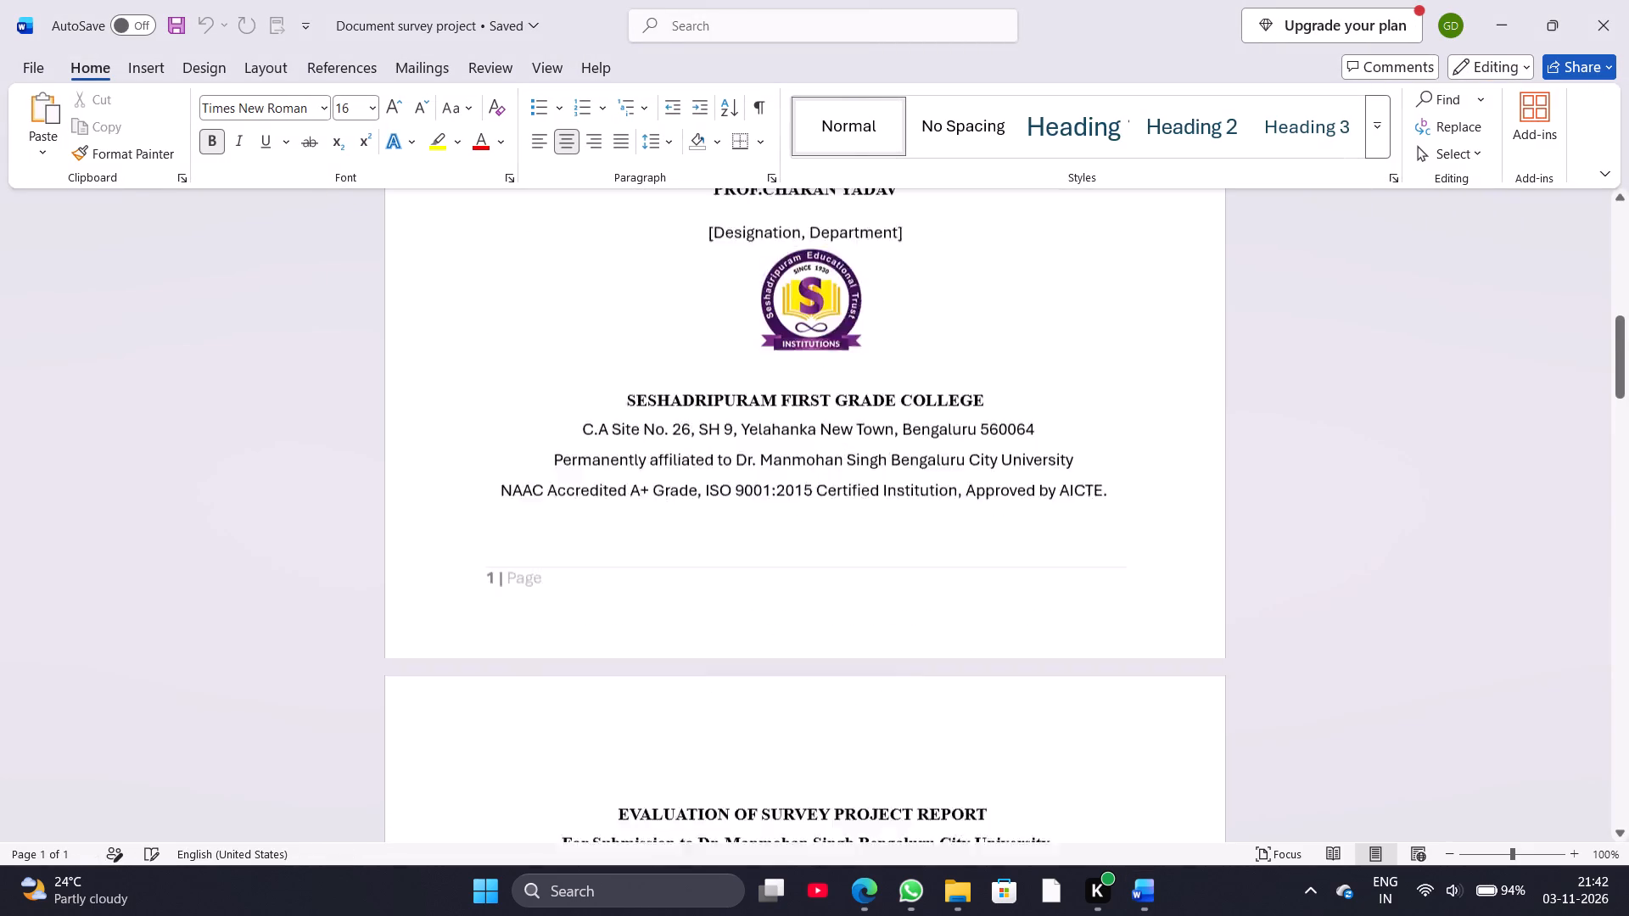
scroll(781, 360, down, 8)
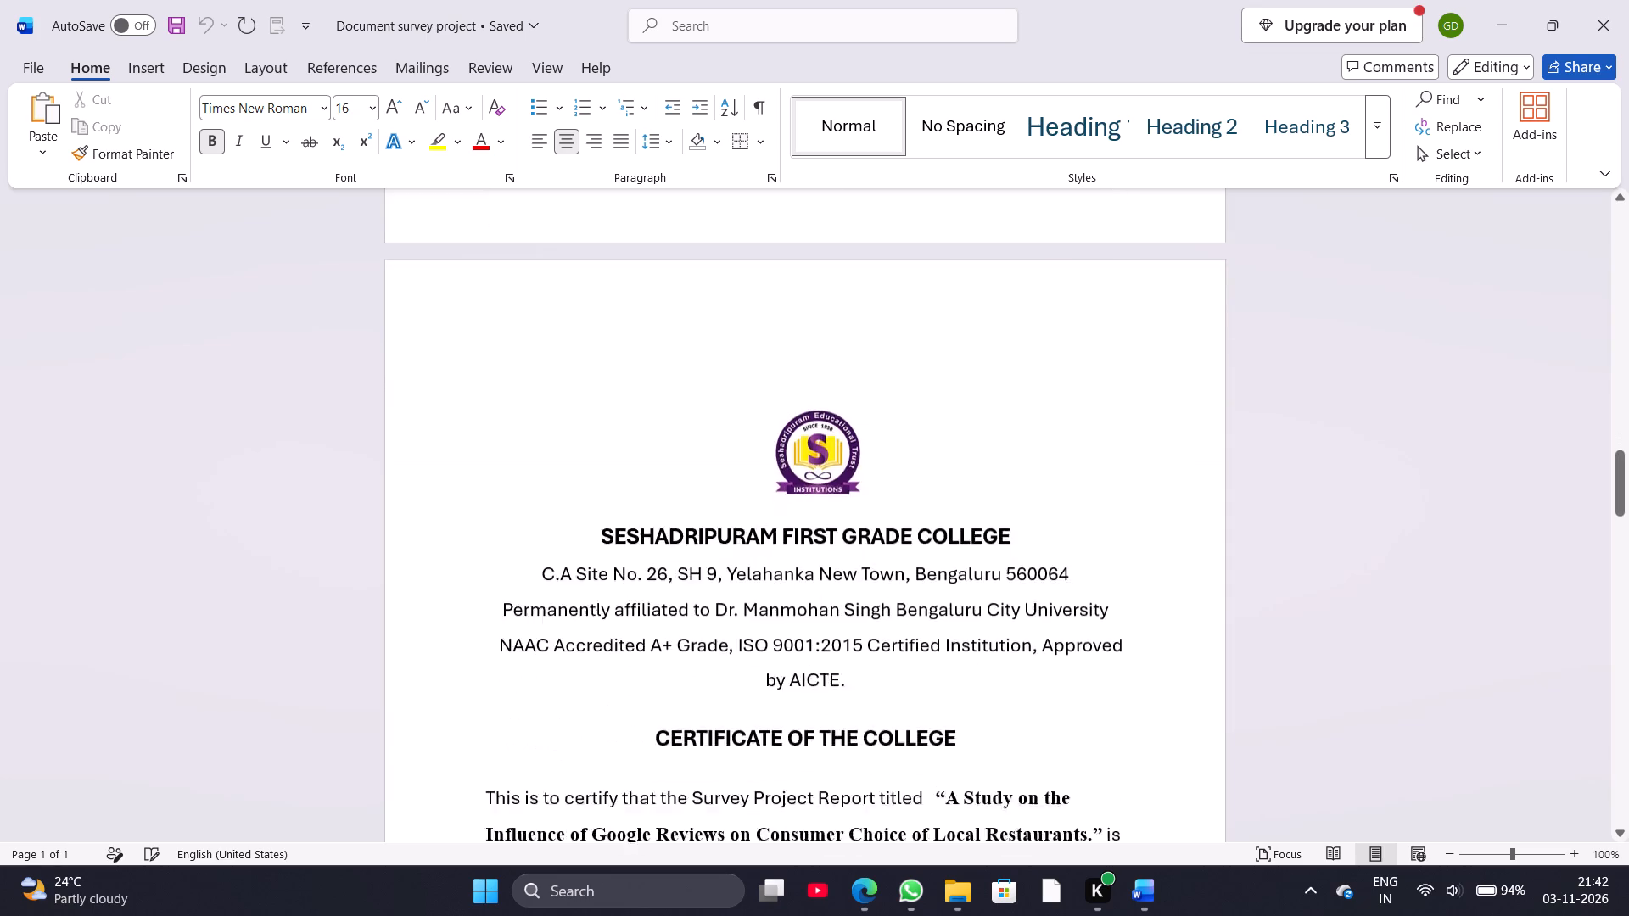
scroll(781, 360, down, 7)
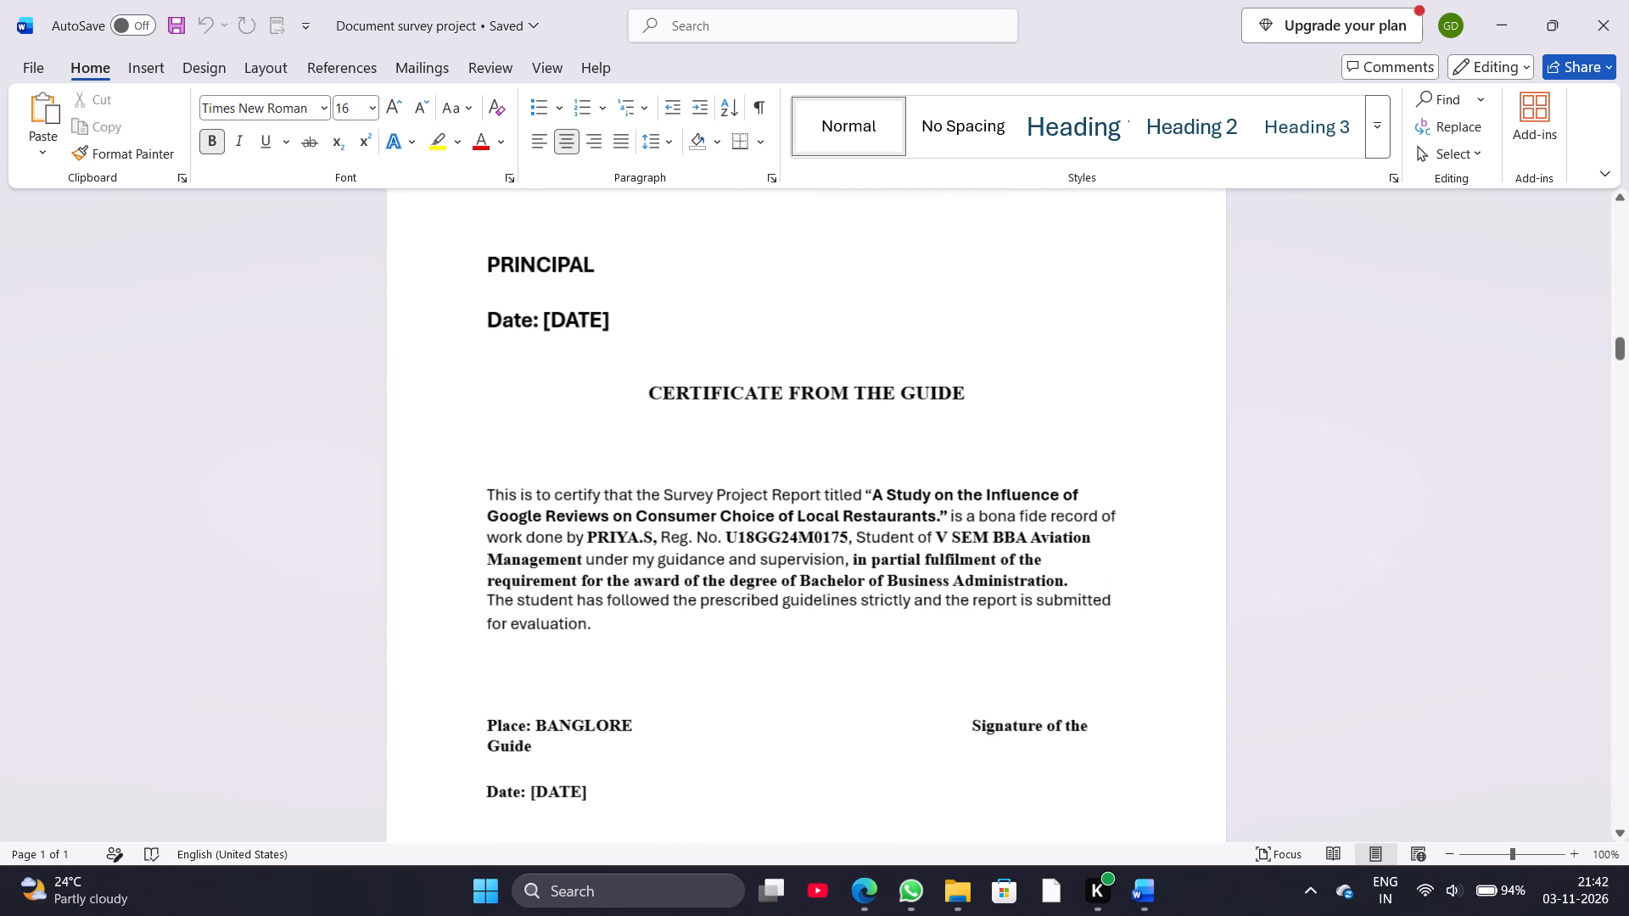
Examine the remaining front pages from the Certificate from the Guide through the List of Contents table to the start of Chapter 1.
scroll(781, 360, down, 6)
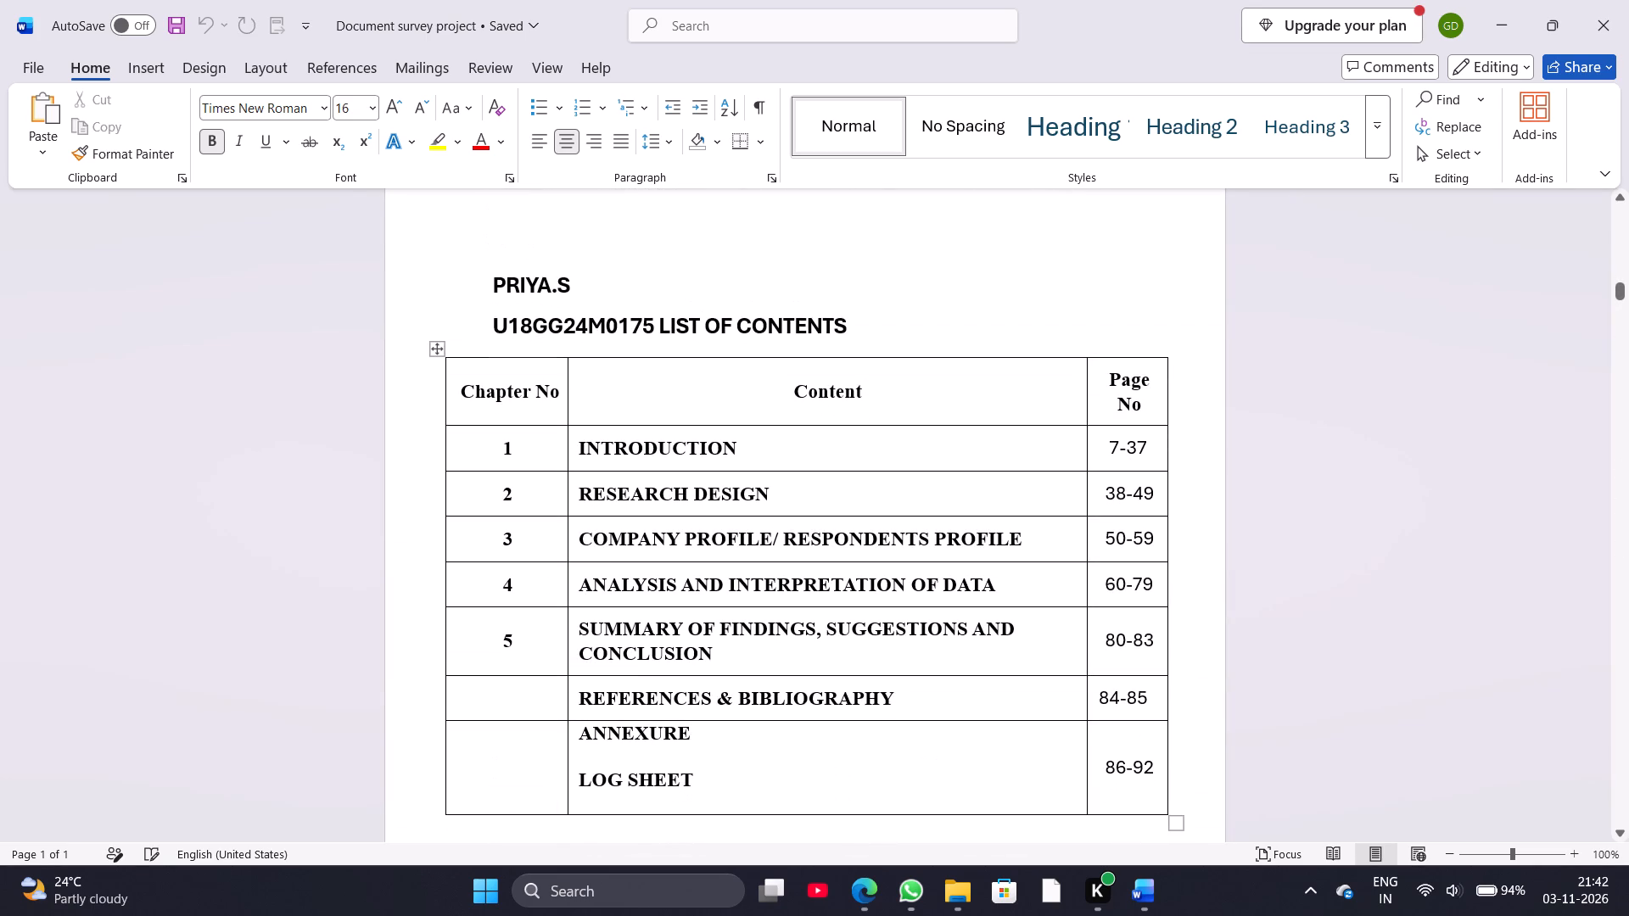
key(Down)
key(Down)
key(Down)
key(Down)
key(Down)
key(Down)
key(Down)
key(Down)
key(Down)
key(Down)
key(Down)
key(Down)
key(Down)
key(Down)
key(Down)
key(Down)
key(Down)
key(Down)
key(Down)
key(Down)
key(Down)
key(Down)
key(Down)
key(Down)
key(Down)
key(Down)
key(Down)
key(Down)
key(Down)
key(Down)
key(Down)
key(Down)
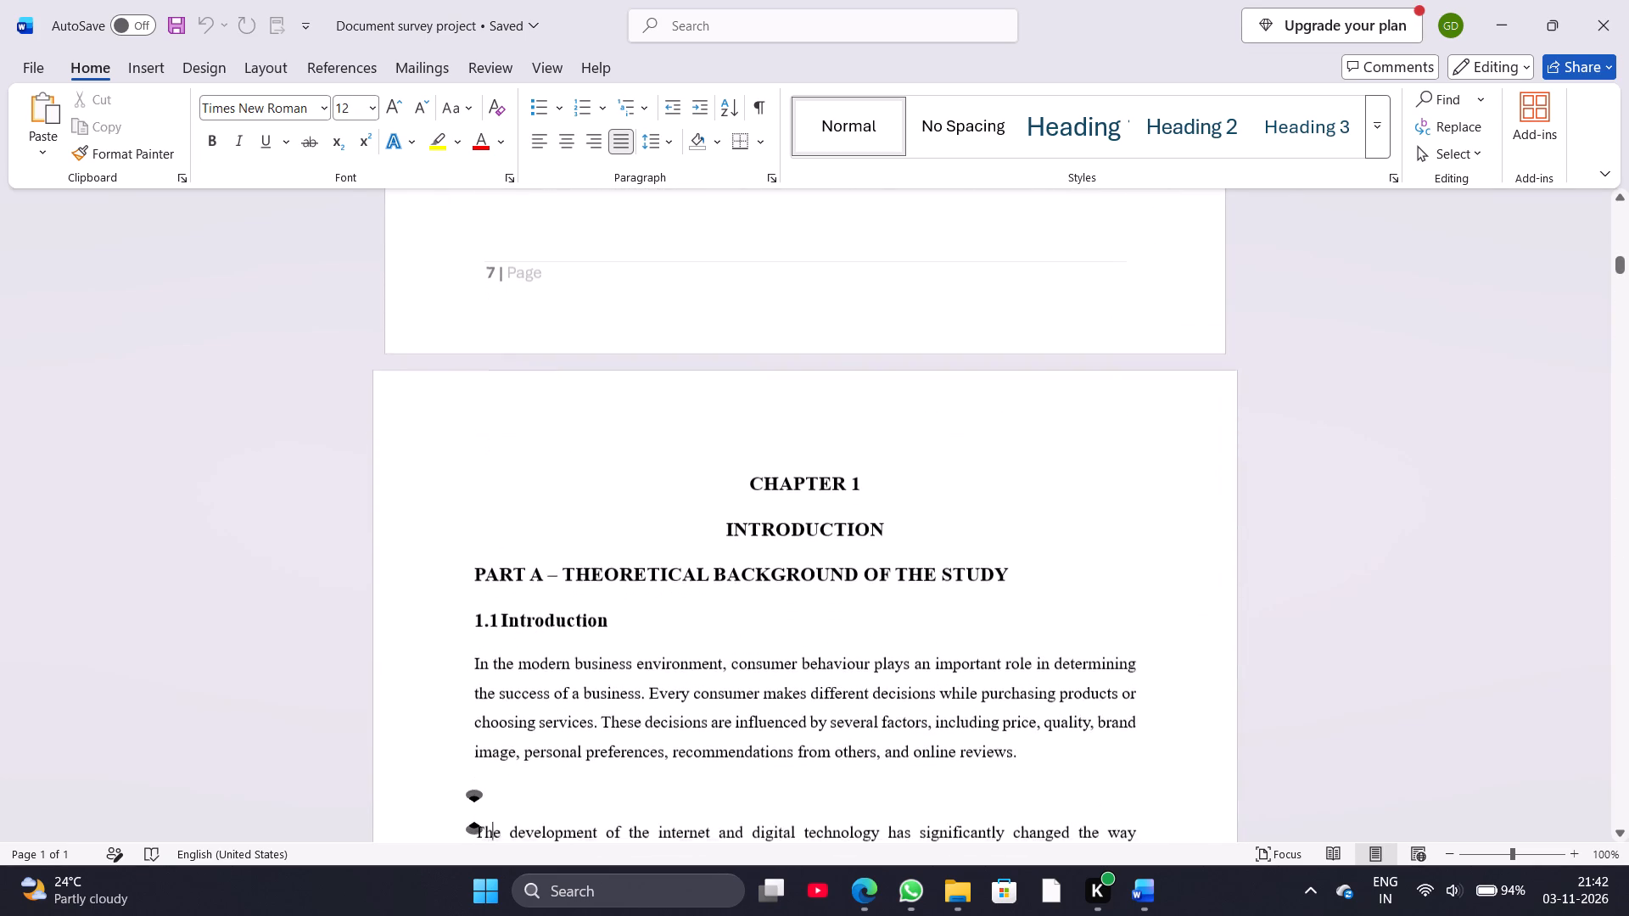
Review the text and page layout of Chapter 1, from section 1.1 Introduction to section 1.11 Role of Electronic Word-of-Mouth (e-WOM).
key(Down)
key(Down)
key(Down)
key(Down)
key(Down)
key(Down)
key(Down)
key(Down)
key(Down)
key(Down)
key(Down)
key(Down)
key(Down)
key(Down)
key(Down)
key(Down)
key(Down)
key(Down)
key(Down)
key(Down)
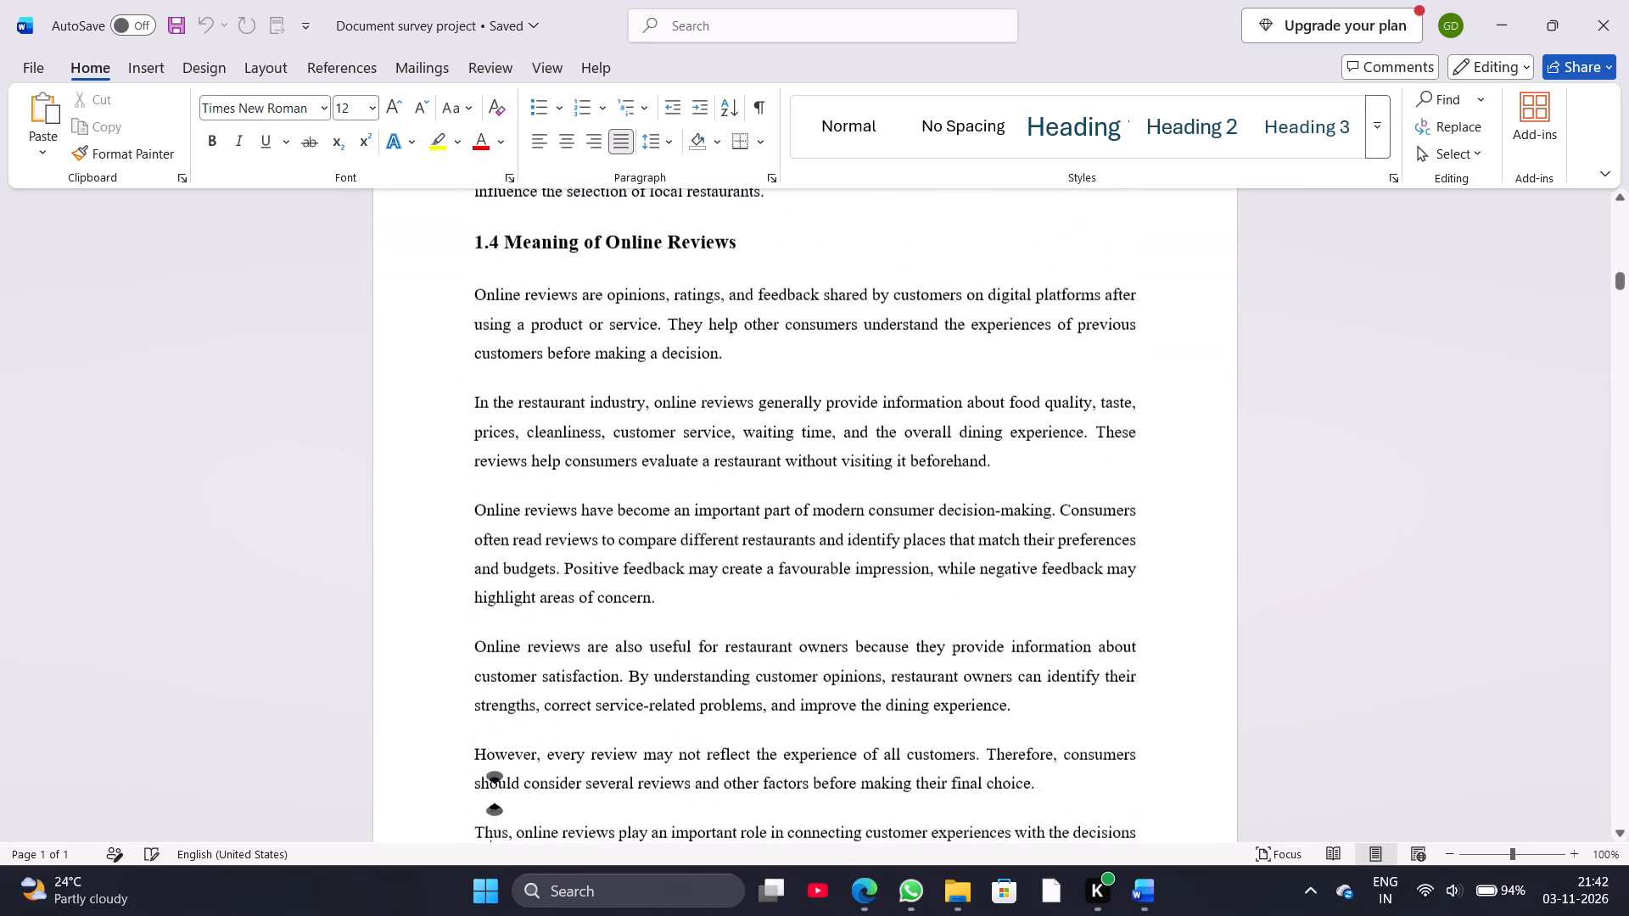
key(Down)
key(Down)
key(Down)
key(Down)
key(Down)
key(Down)
key(Down)
key(Down)
key(Down)
key(Down)
key(Down)
key(Down)
key(Down)
key(Down)
key(Down)
key(Down)
key(Down)
key(Down)
key(Down)
key(Down)
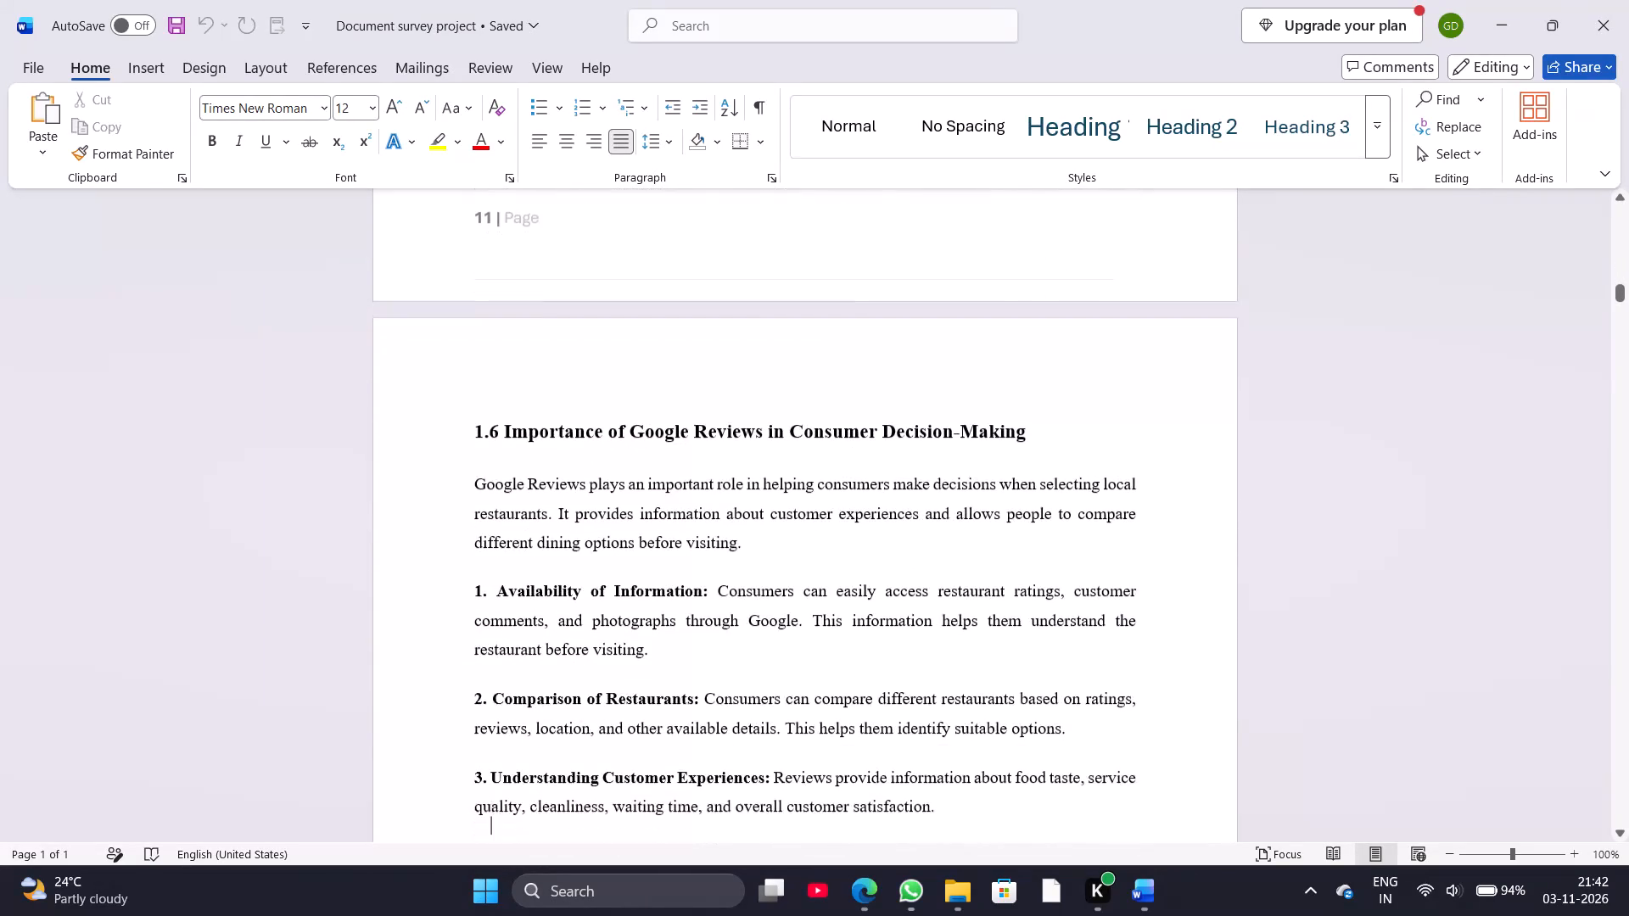
key(Down)
key(Down)
key(Down)
key(Down)
key(Down)
key(Down)
key(Down)
key(Down)
key(Down)
key(Down)
key(Down)
key(Down)
key(Down)
key(Down)
key(Down)
key(Down)
key(Down)
key(Down)
key(Down)
key(Down)
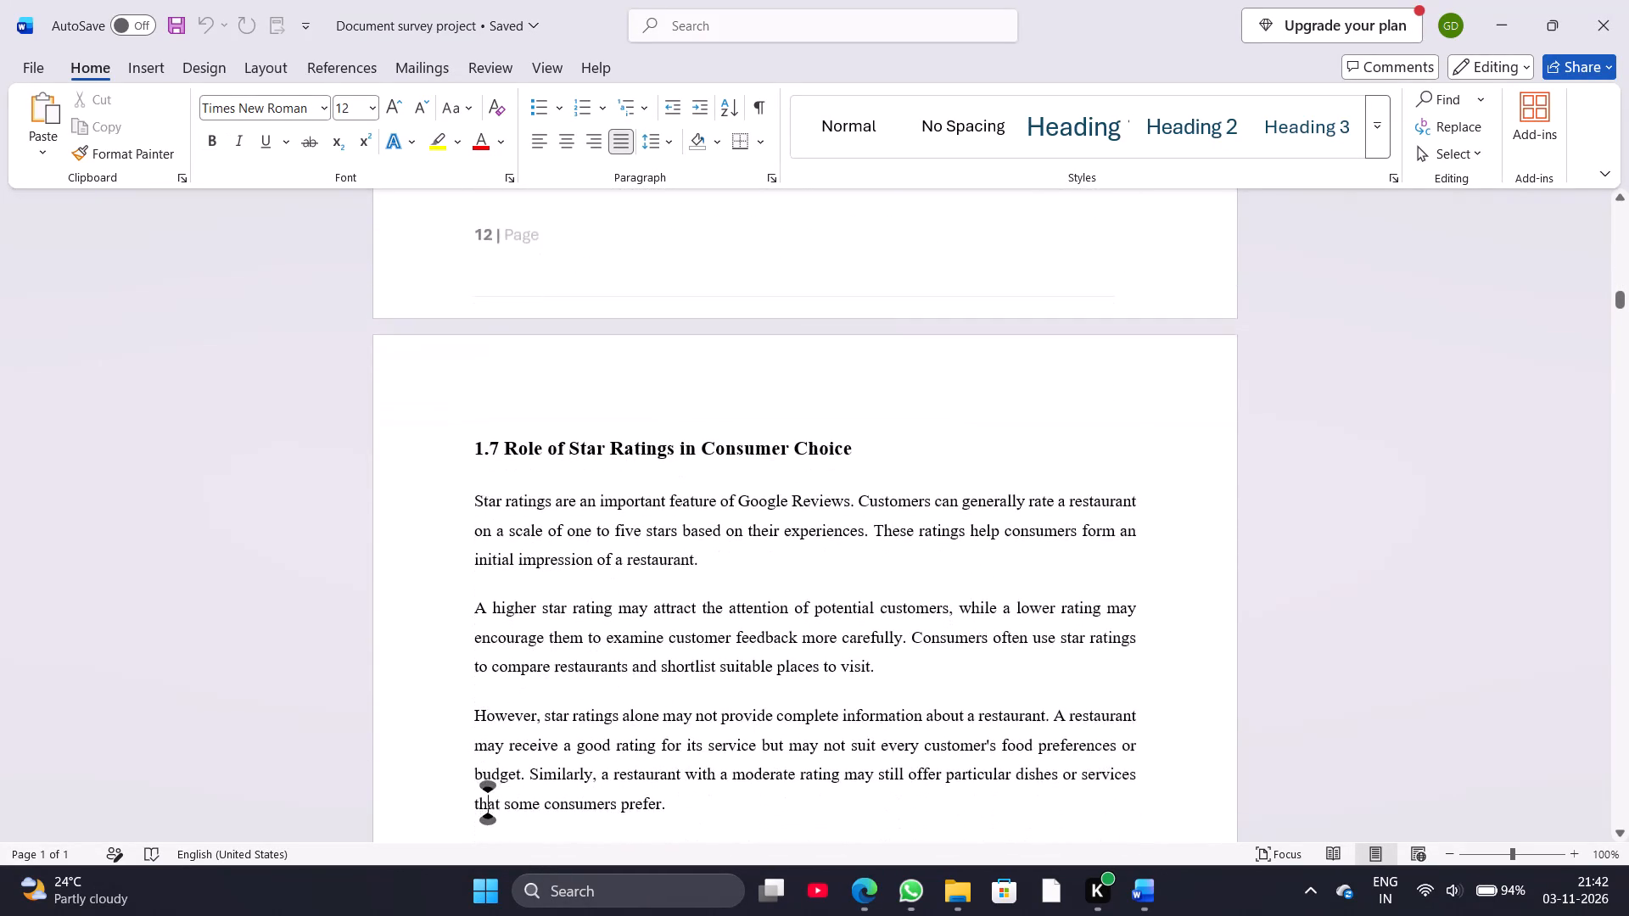
key(Down)
key(Down)
key(Down)
key(Down)
key(Down)
key(Down)
key(Down)
key(Down)
key(Down)
key(Down)
key(Down)
key(Down)
key(Down)
key(Down)
key(Down)
key(Down)
key(Down)
key(Down)
key(Down)
key(Down)
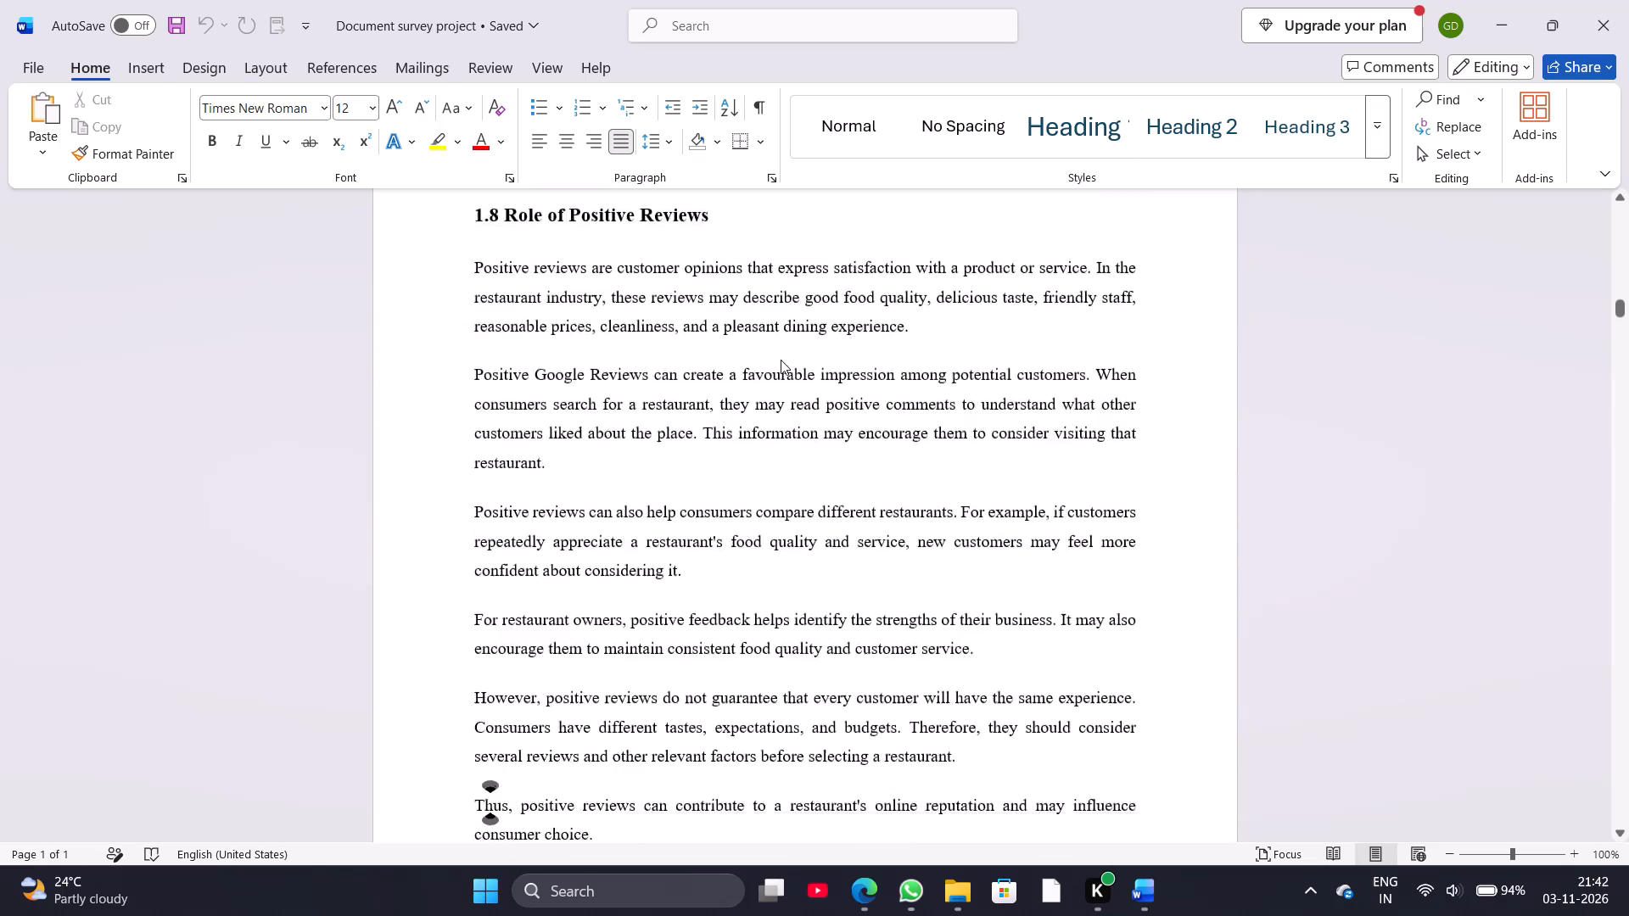
key(Down)
key(Down)
key(Down)
key(Down)
key(Down)
key(Down)
key(Down)
key(Down)
key(Down)
key(Down)
key(Down)
key(Down)
key(Down)
key(Down)
key(Down)
key(Down)
key(Down)
key(Down)
key(Down)
key(Down)
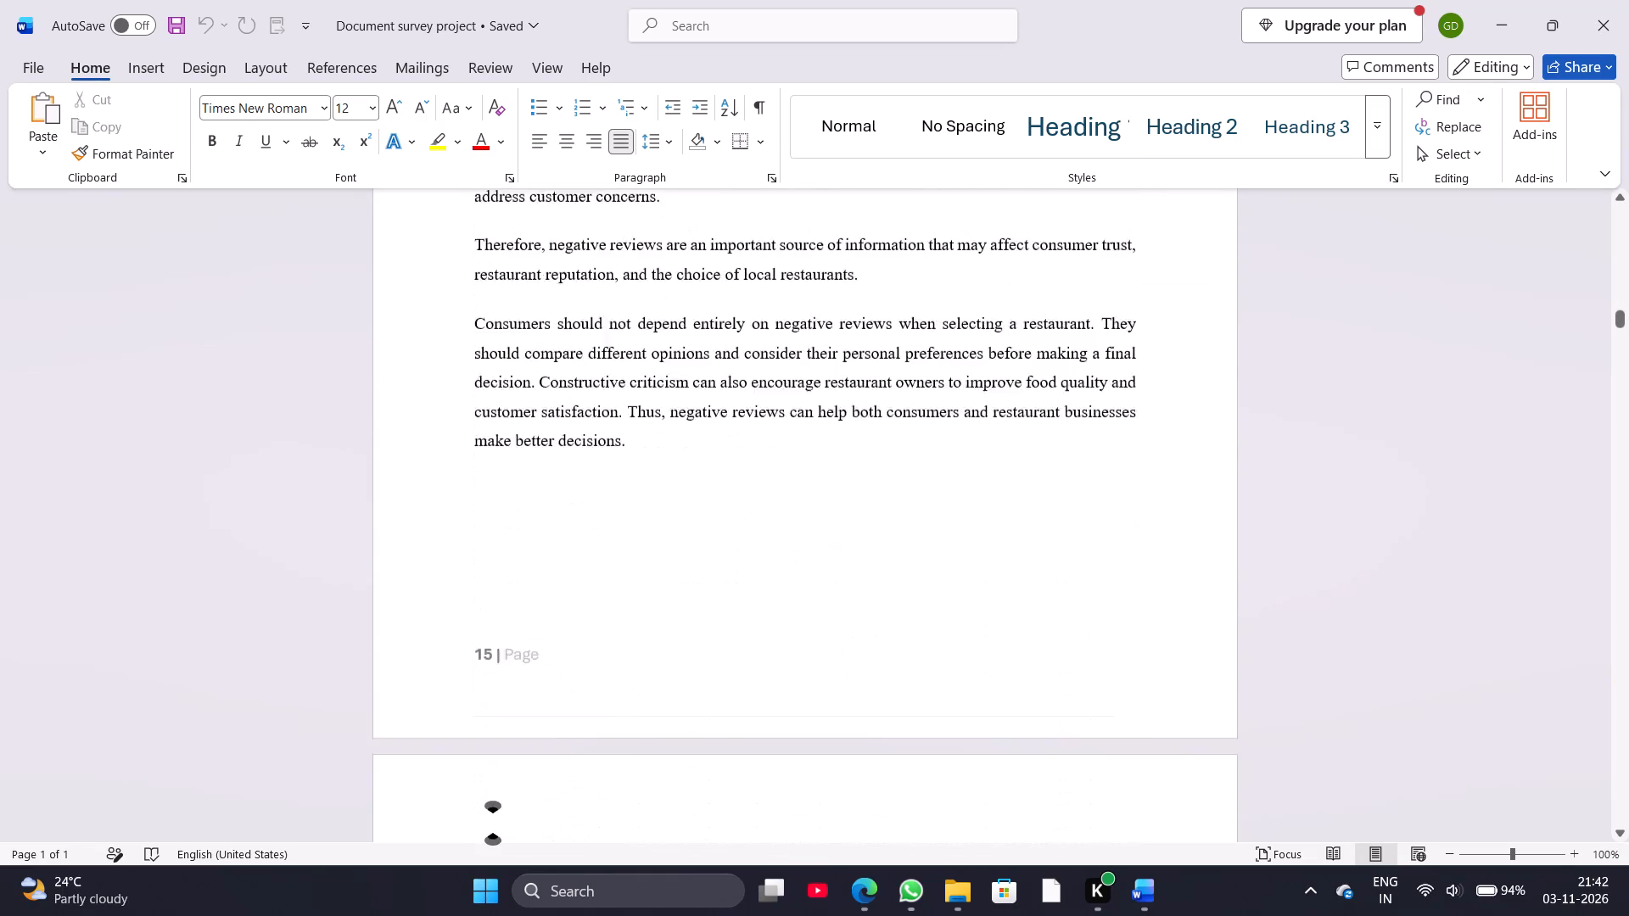
key(Down)
key(Down)
key(Down)
key(Down)
key(Down)
key(Down)
key(Down)
key(Down)
key(Down)
key(Down)
key(Down)
key(Down)
key(Down)
key(Down)
key(Down)
key(Down)
key(Down)
key(Down)
key(Down)
key(Down)
key(Down)
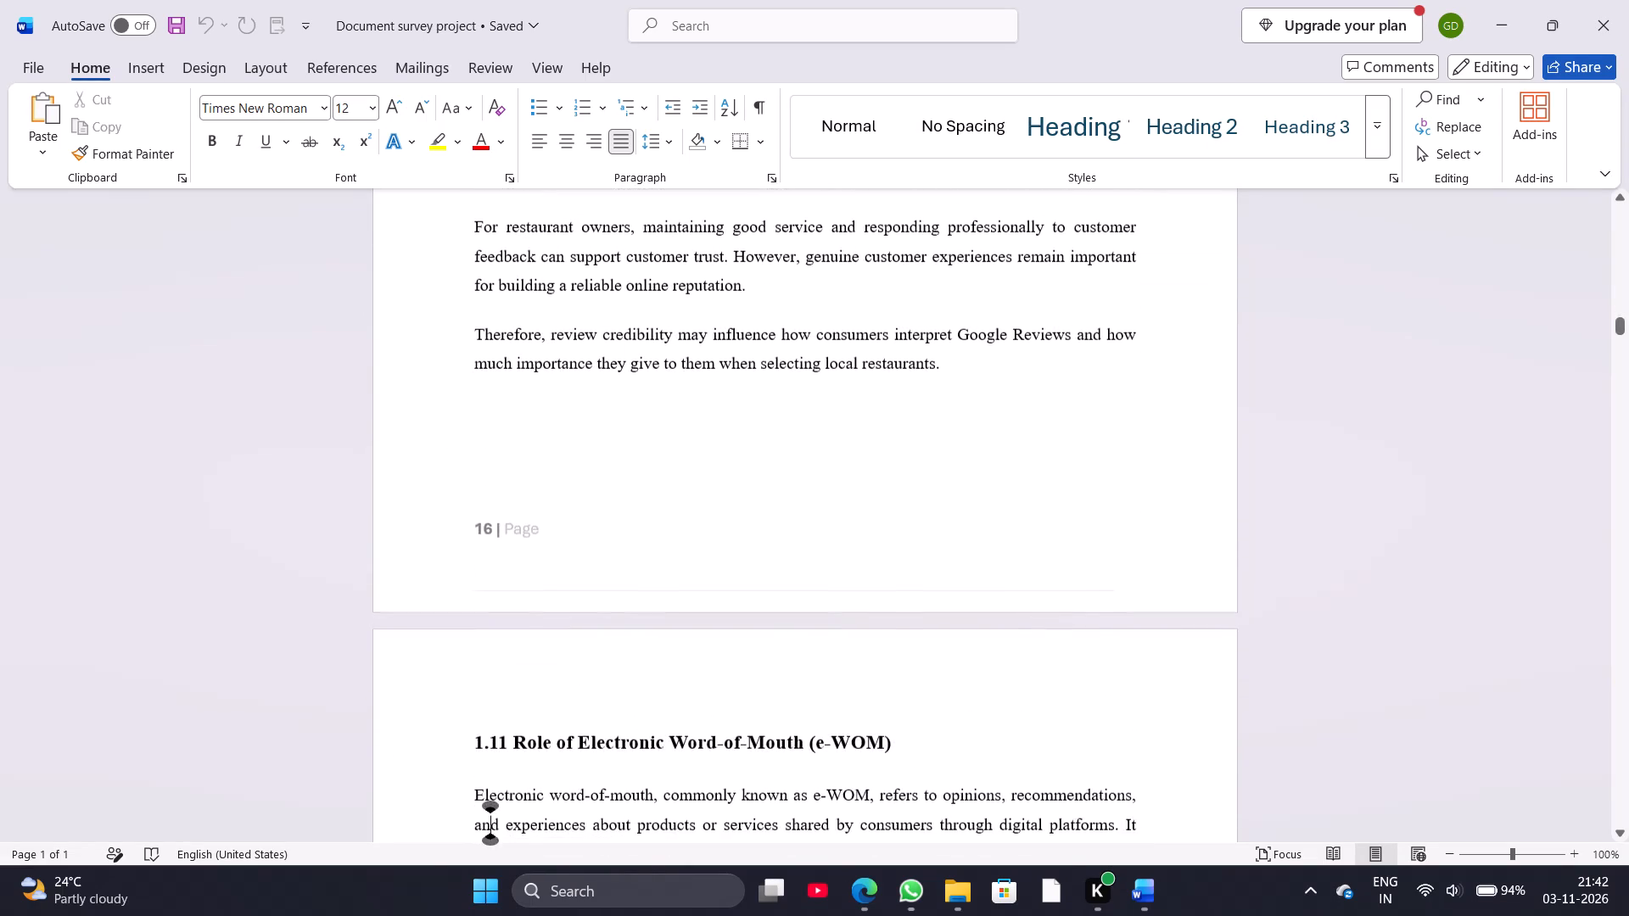
Review the text and page layout of Chapter 1 from section 1.11 on e-WOM through the start of Part B – Industry Profile.
key(Down)
key(Down)
key(Down)
key(Down)
key(Down)
key(Down)
key(Down)
key(Down)
key(Down)
key(Down)
key(Down)
key(Down)
key(Down)
key(Down)
key(Down)
key(Down)
key(Down)
key(Down)
key(Down)
key(Down)
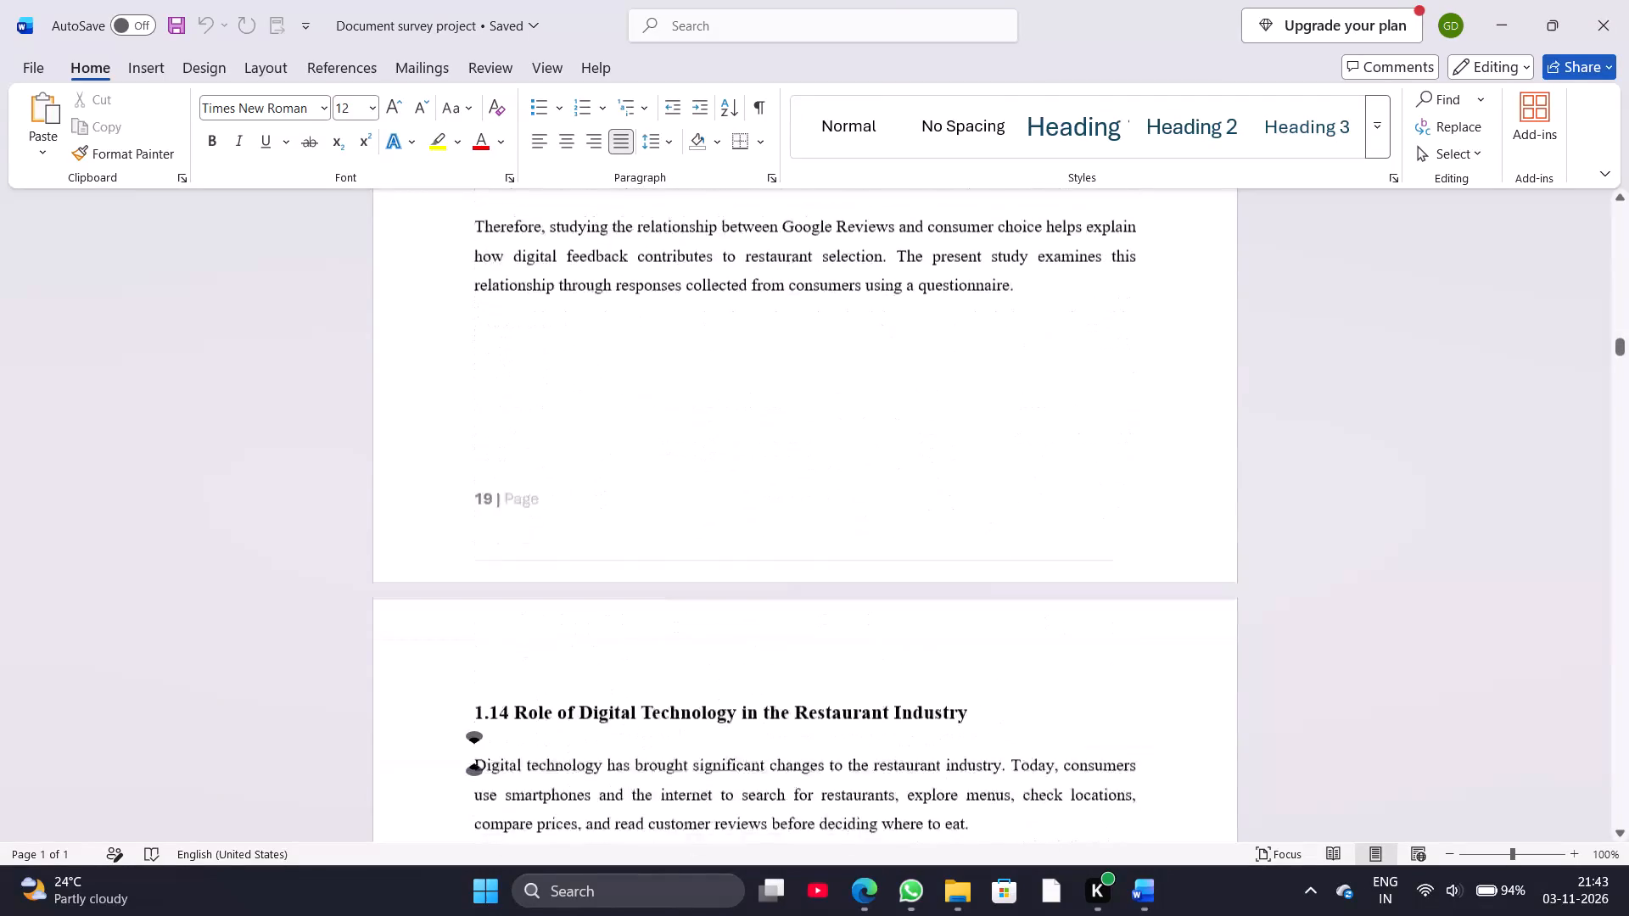
key(Down)
key(Down)
key(Down)
key(Down)
key(Down)
key(Down)
key(Down)
key(Down)
key(Down)
key(Down)
key(Down)
key(Down)
key(Down)
key(Down)
key(Down)
key(Down)
key(Down)
key(Down)
key(Down)
key(Down)
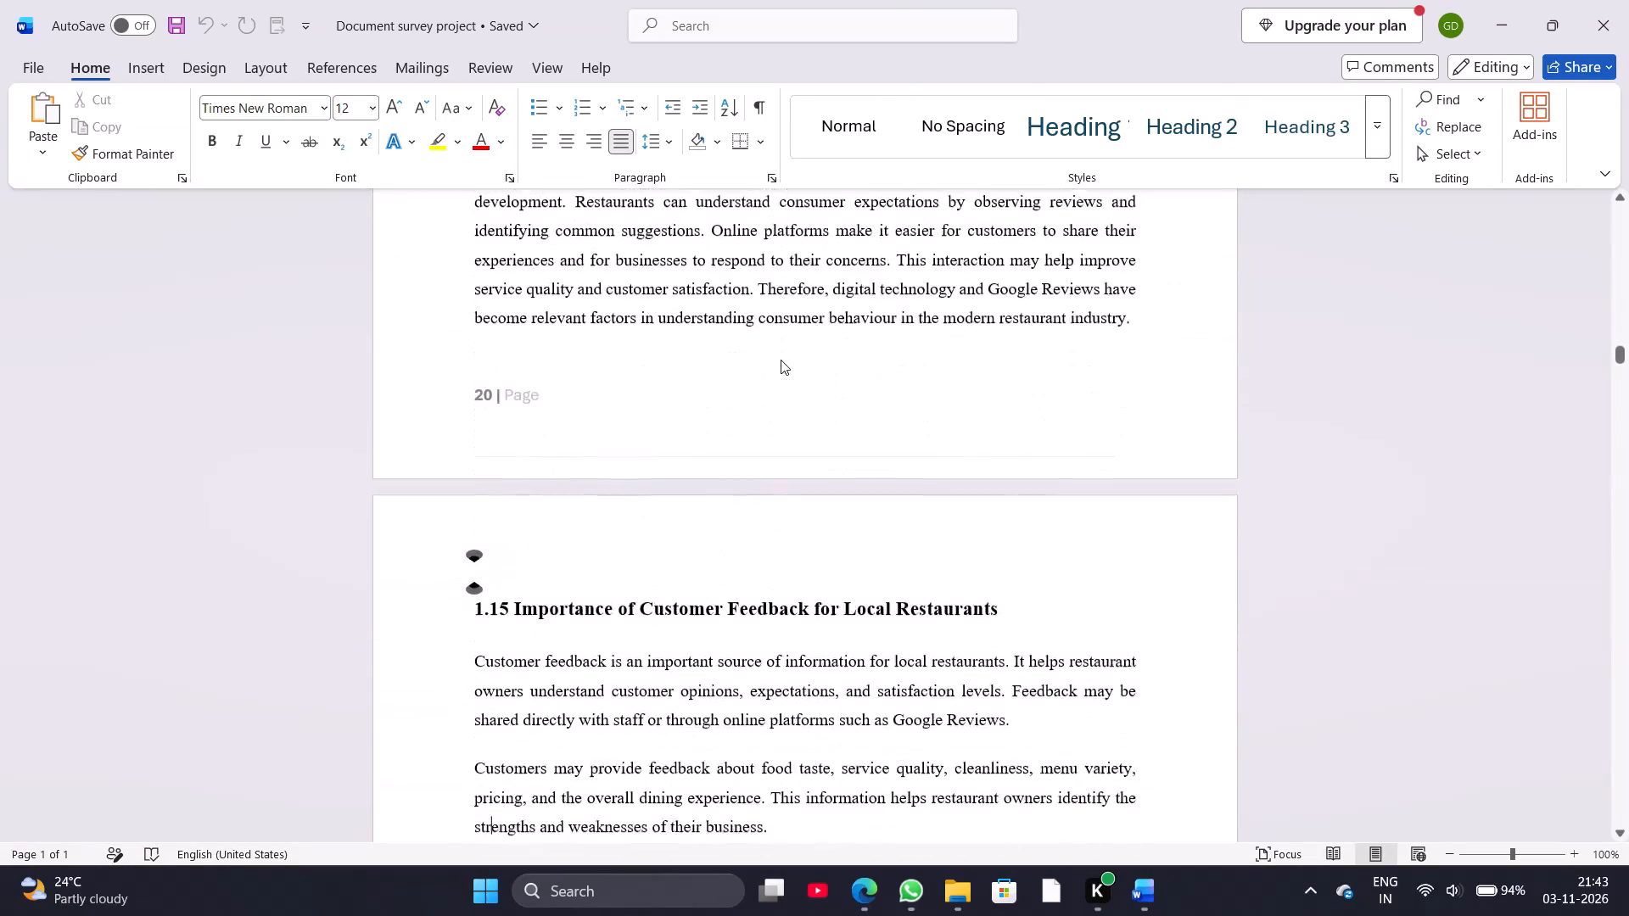
key(Down)
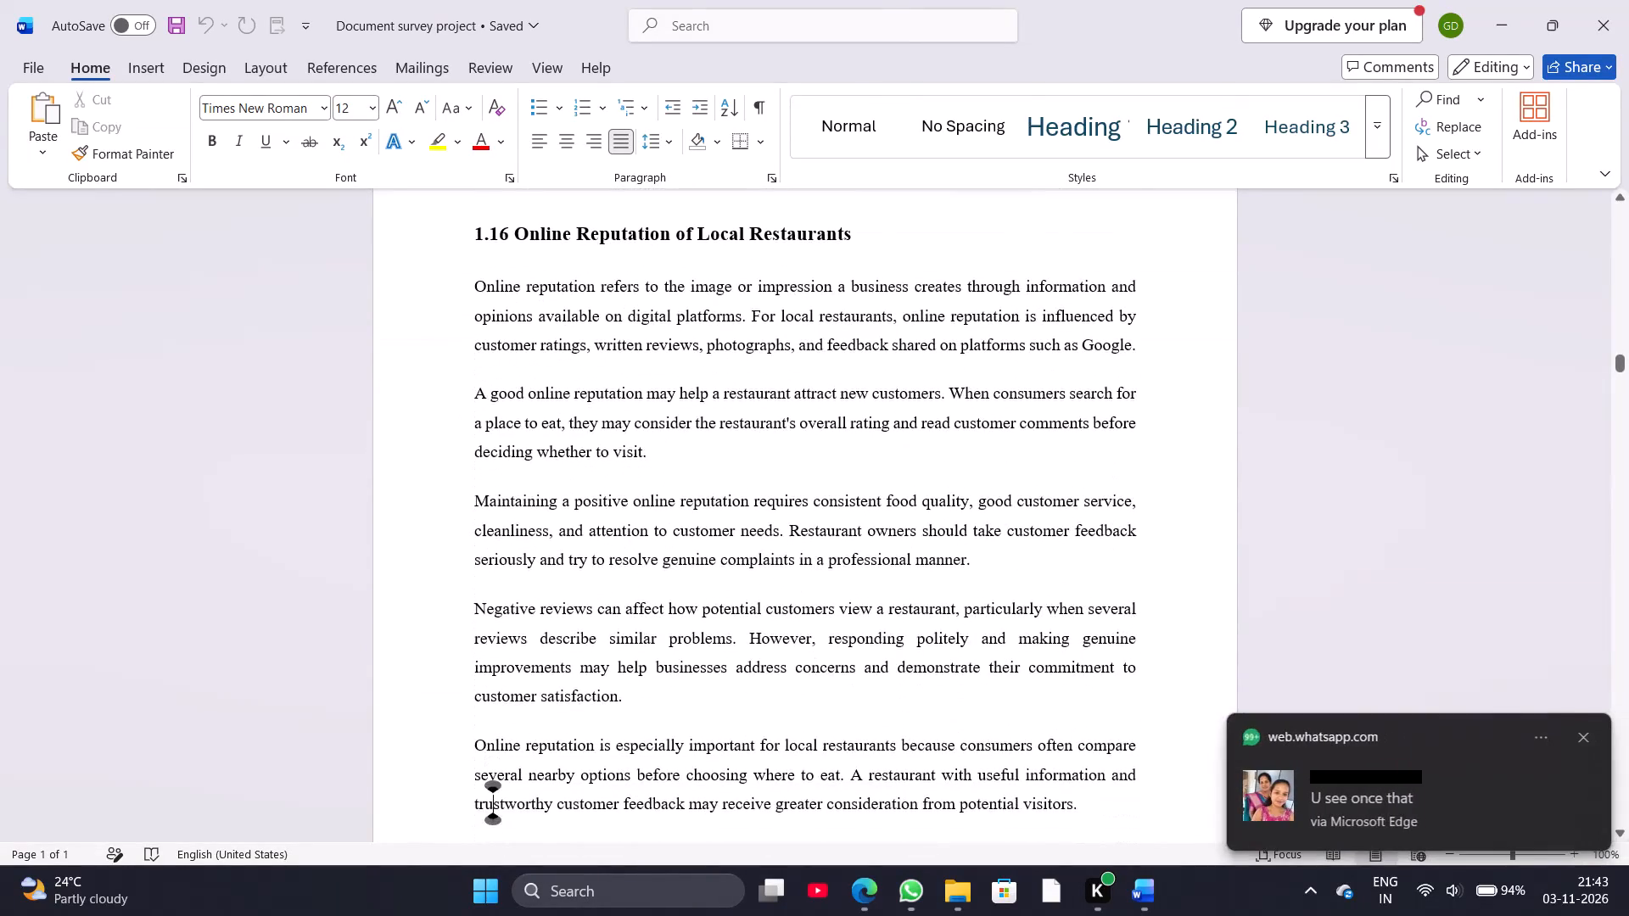
key(Down)
key(Down)
key(Down)
key(Down)
key(Down)
key(Down)
key(Down)
key(Down)
key(Down)
key(Down)
key(Down)
key(Down)
key(Down)
key(Down)
key(Down)
key(Down)
key(Down)
key(Down)
key(Down)
key(Down)
key(Down)
key(Down)
key(Down)
key(Down)
key(Down)
key(Down)
key(Down)
key(Down)
key(Down)
key(Down)
key(Down)
key(Down)
key(Down)
key(Down)
key(Down)
key(Down)
key(Down)
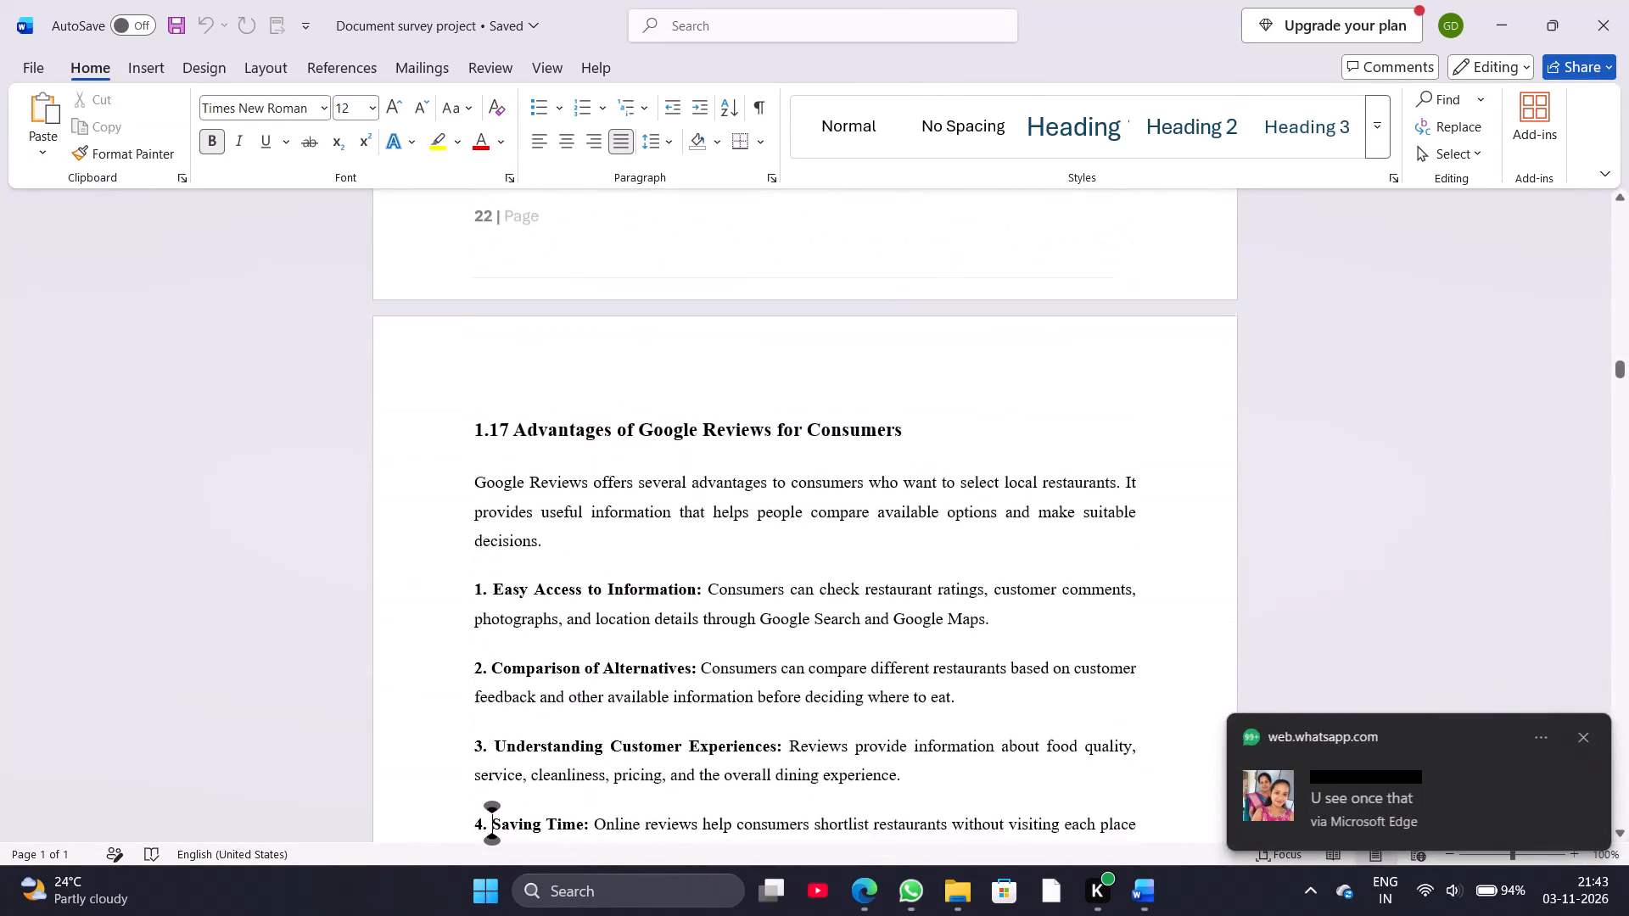
key(Down)
key(Down)
key(Down)
key(Down)
key(Down)
key(Down)
key(Down)
key(Down)
key(Down)
key(Down)
key(Down)
key(Down)
key(Down)
key(Down)
key(Down)
key(Down)
key(Down)
key(Down)
key(Down)
key(Down)
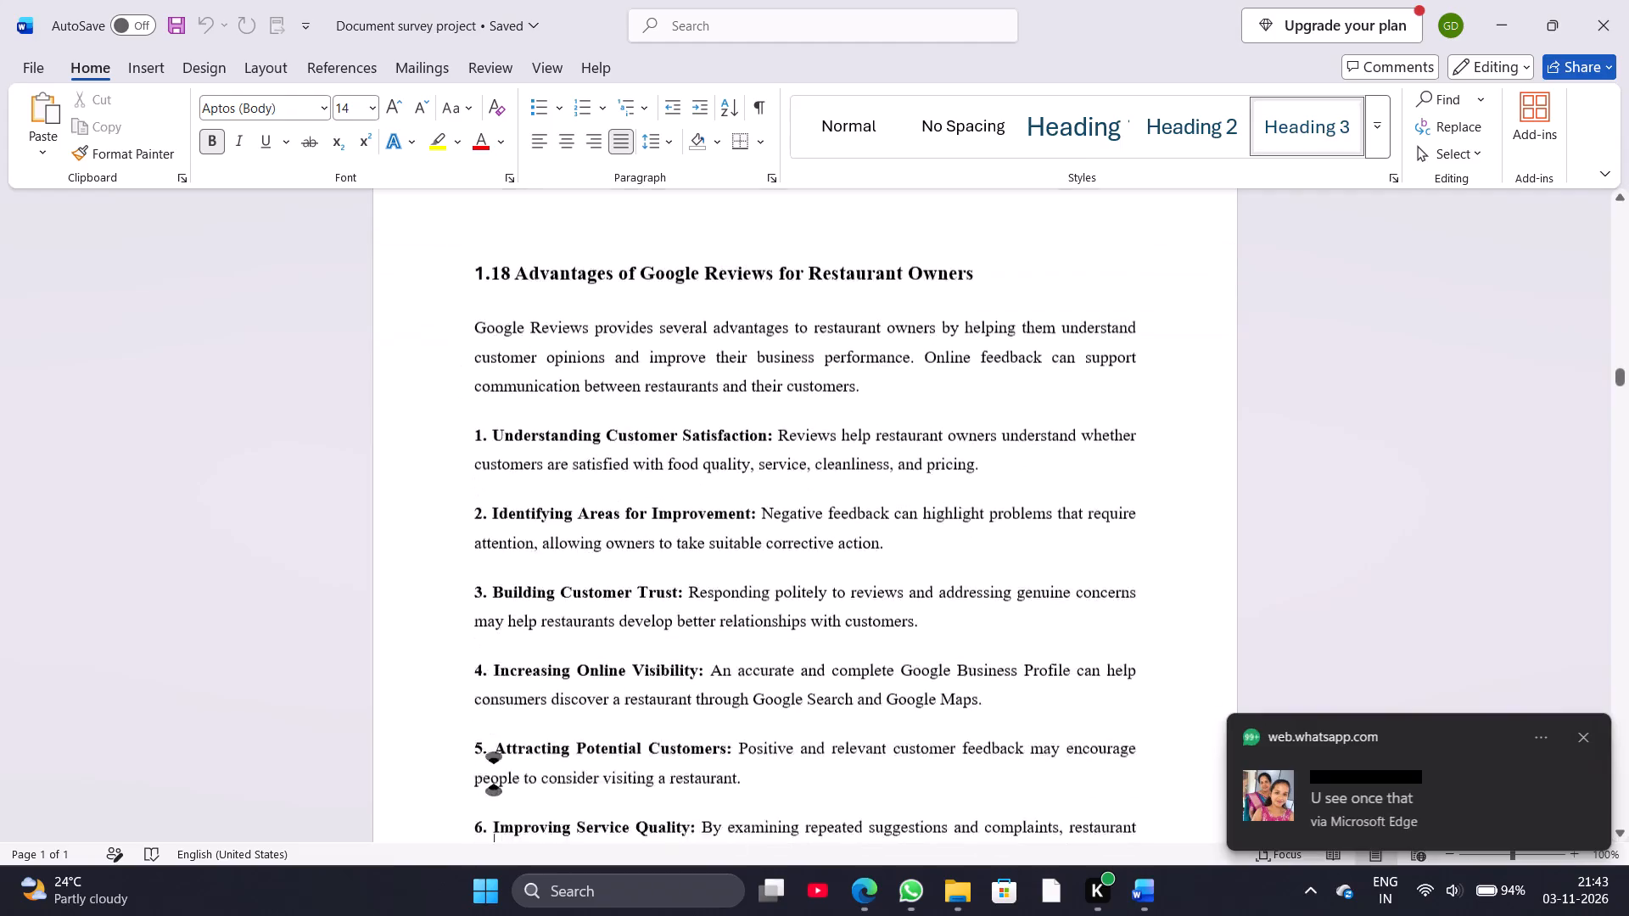
key(Down)
key(Down)
key(Down)
key(Down)
key(Down)
key(Down)
key(Down)
key(Down)
key(Down)
key(Down)
key(Down)
key(Down)
key(Down)
key(Down)
key(Down)
key(Down)
key(Down)
key(Down)
key(Down)
key(Down)
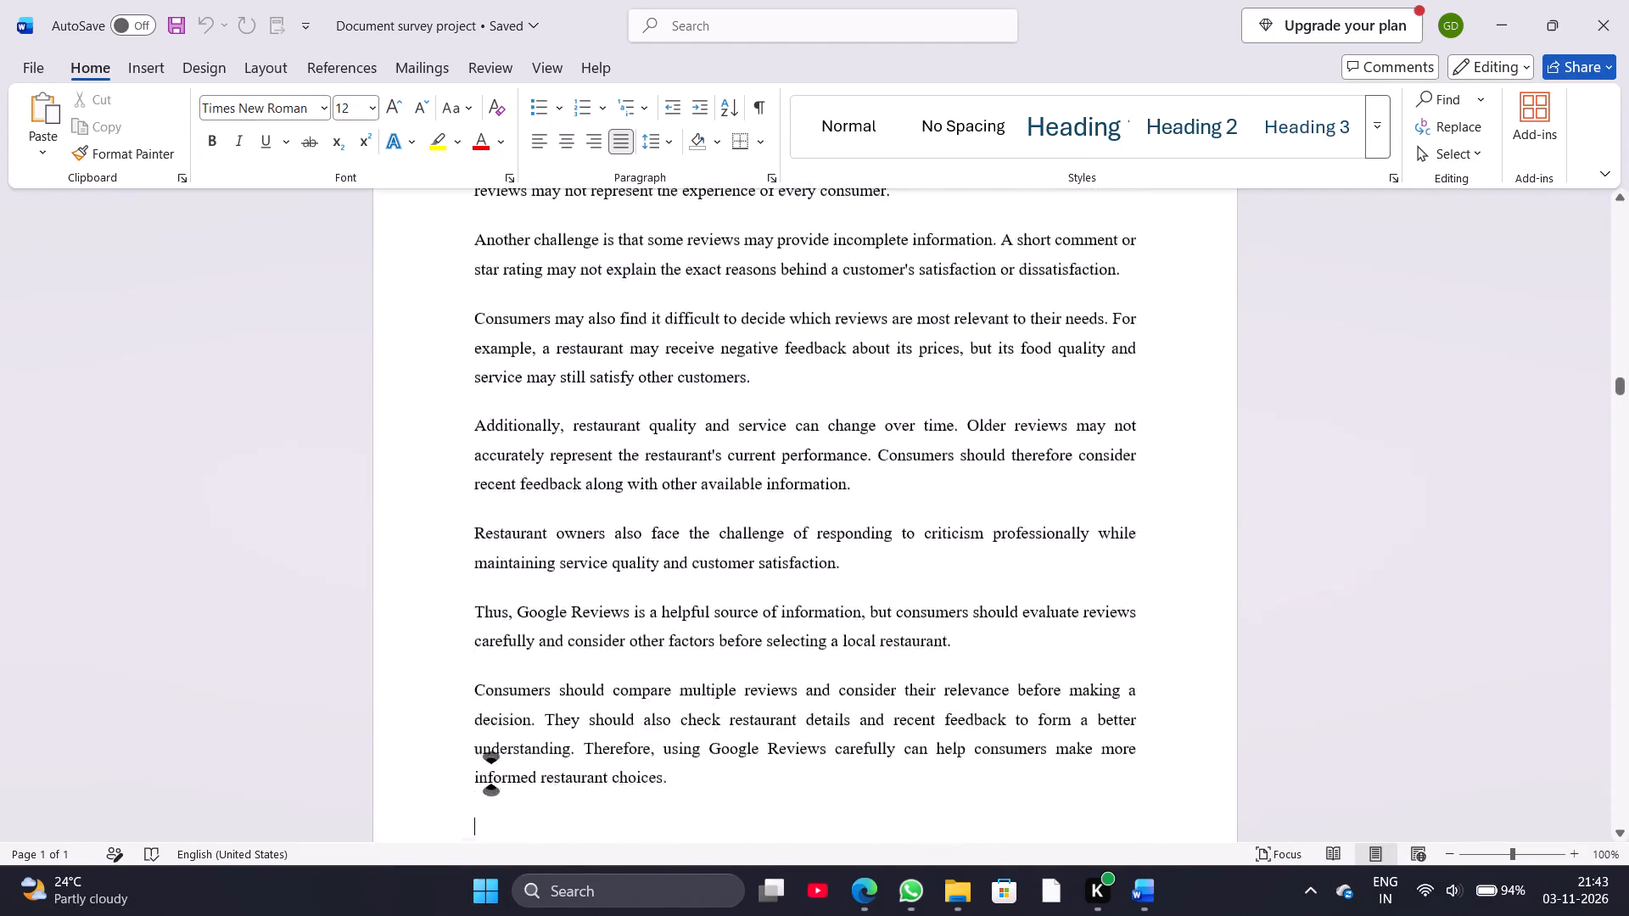
key(Down)
key(Down)
key(Down)
key(Down)
key(Down)
key(Down)
key(Down)
key(Down)
key(Down)
key(Down)
key(Down)
key(Down)
key(Down)
key(Down)
key(Down)
key(Down)
key(Down)
key(Down)
key(Down)
key(Down)
key(Down)
key(Down)
key(Down)
key(Down)
key(Down)
key(Down)
key(Down)
key(Down)
key(Down)
key(Down)
key(Down)
key(Down)
key(Down)
key(Down)
key(Down)
key(Down)
key(Down)
key(Down)
key(Down)
key(Down)
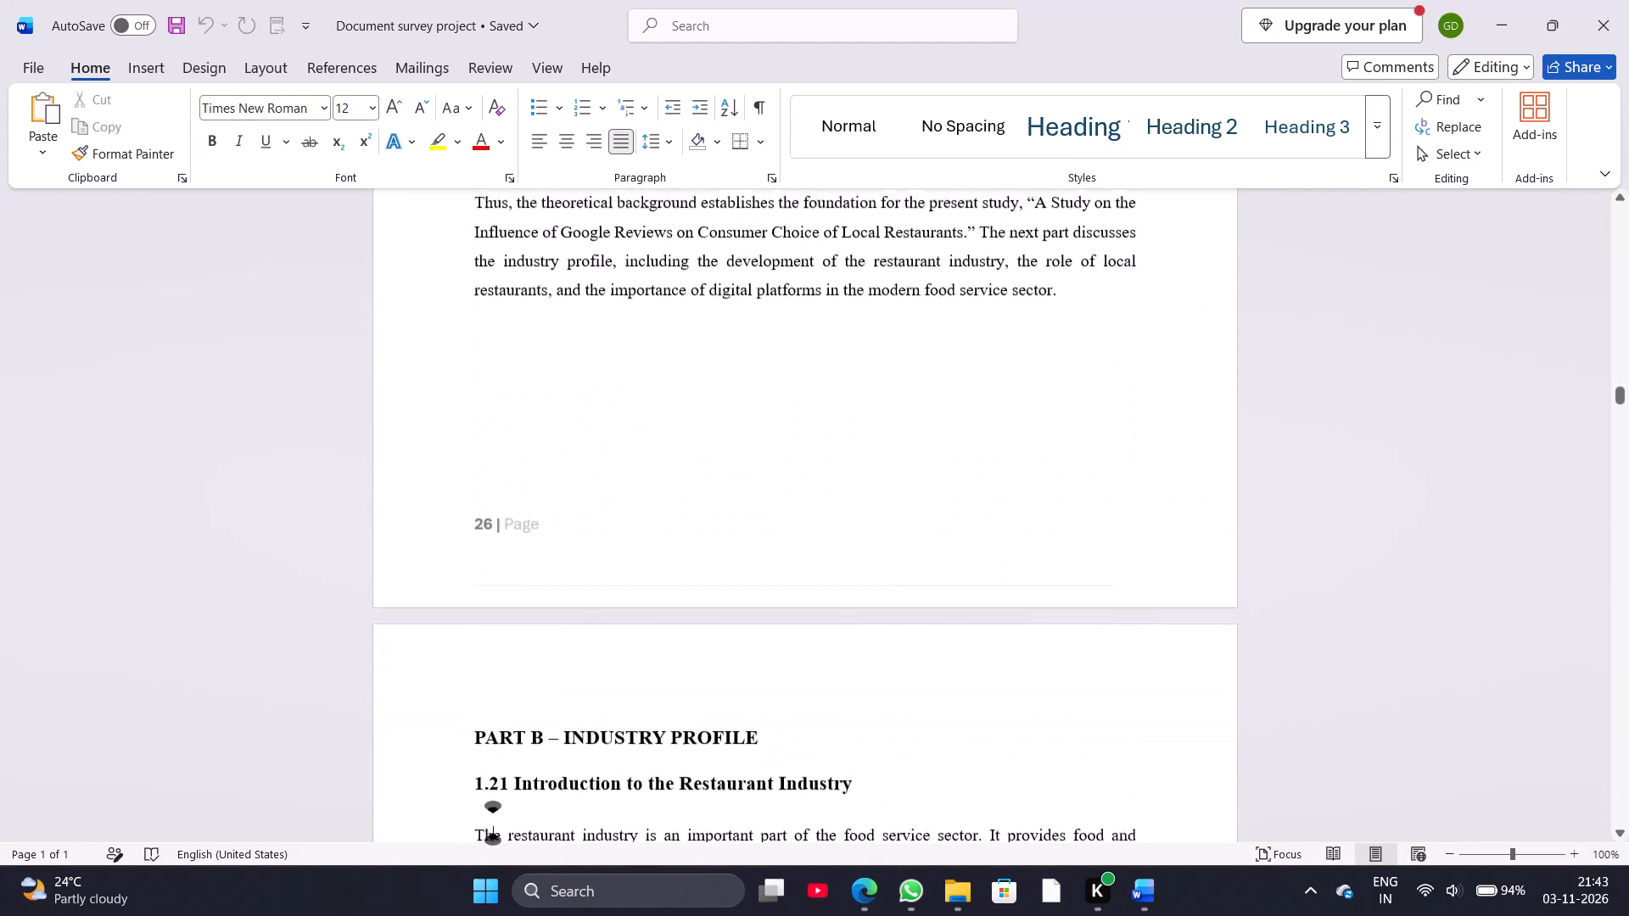
Review the text and page layout of Part B – Industry Profile, from section 1.21 to section 1.26 Role of Google Reviews in the Restaurant Industry.
key(Down)
key(Down)
key(Down)
key(Down)
key(Down)
key(Down)
key(Down)
key(Down)
key(Down)
key(Down)
key(Down)
key(Down)
key(Down)
key(Down)
key(Down)
key(Down)
key(Down)
key(Down)
key(Down)
key(Down)
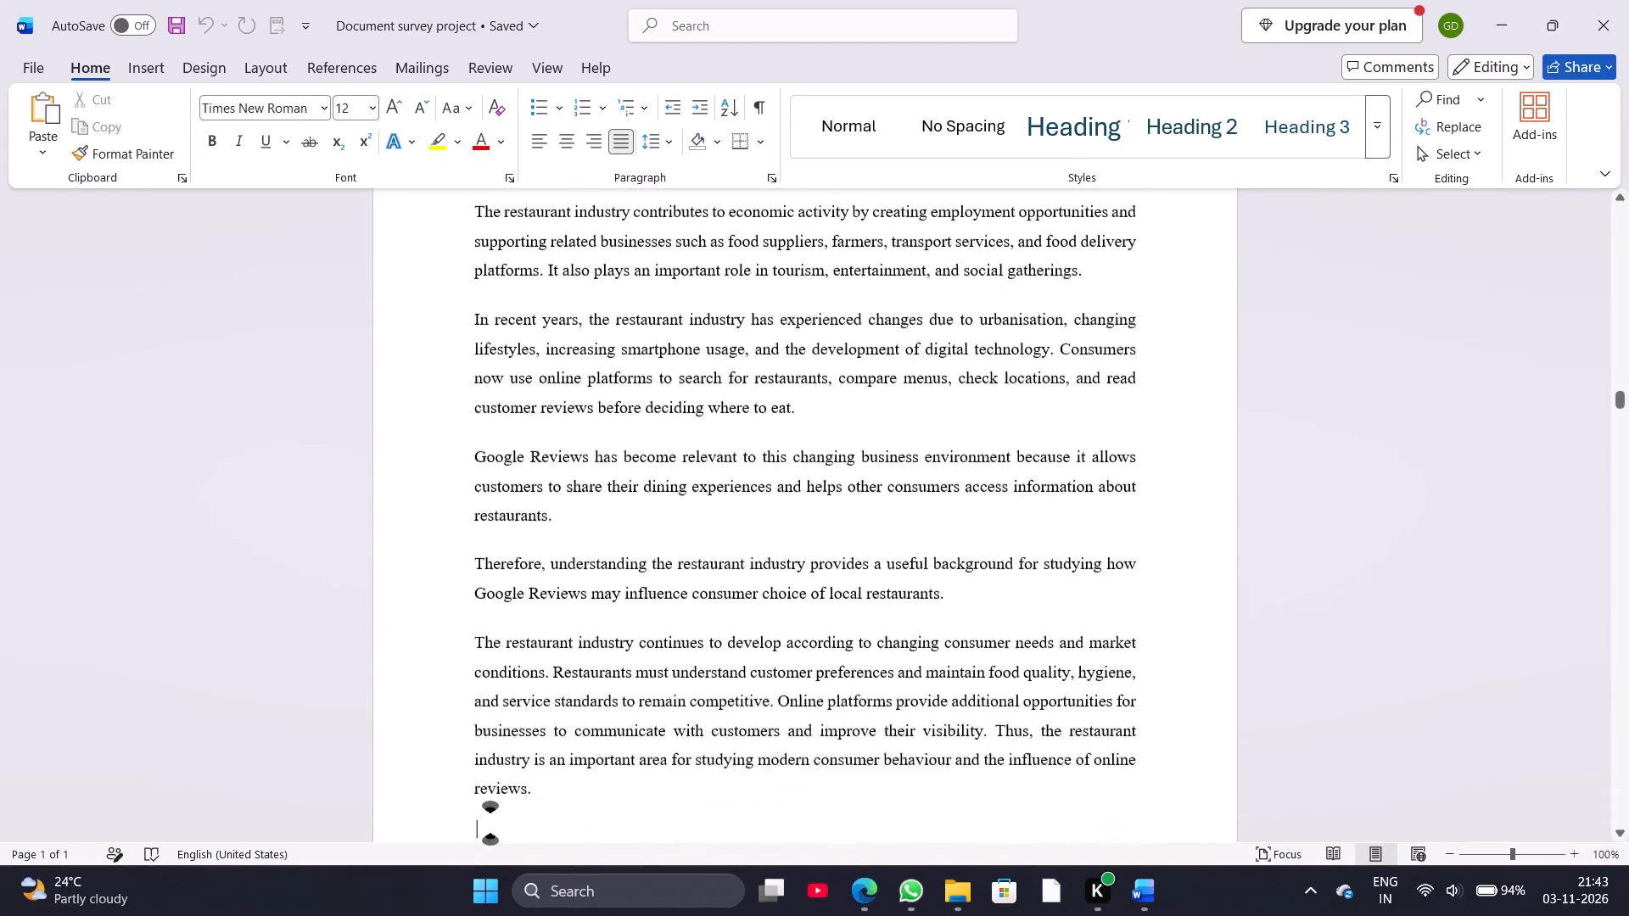
key(Down)
key(Down)
key(Down)
key(Down)
key(Down)
key(Down)
key(Down)
key(Down)
key(Down)
key(Down)
key(Down)
key(Down)
key(Down)
key(Down)
key(Down)
key(Down)
key(Down)
key(Down)
key(Down)
key(Down)
key(Down)
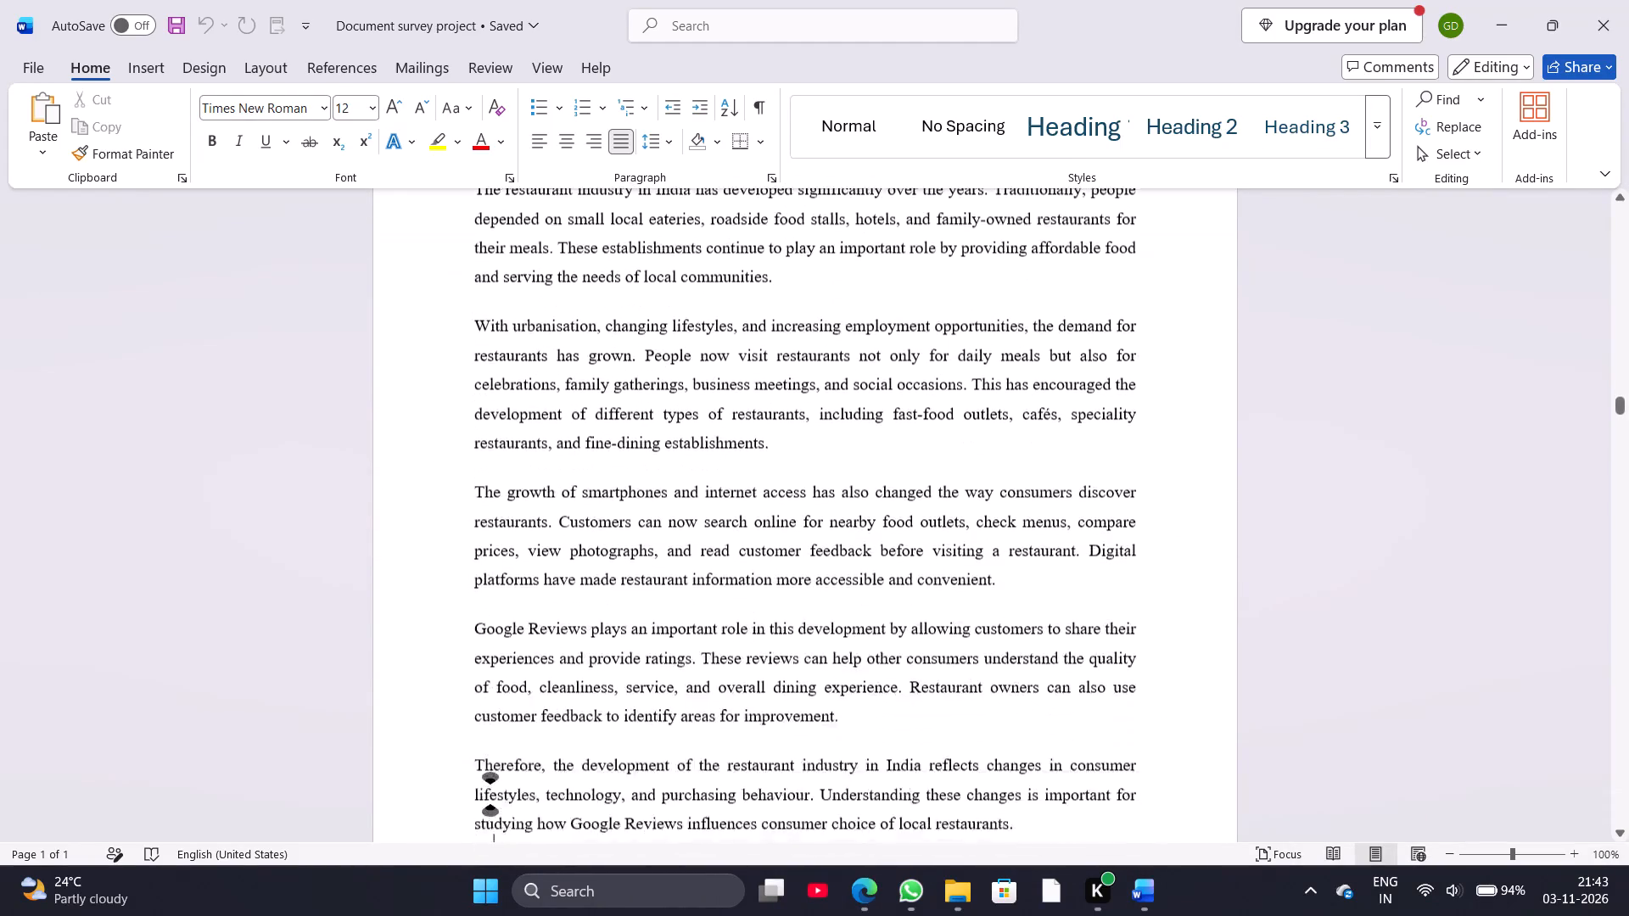
key(Down)
key(Down)
key(Down)
key(Down)
key(Down)
key(Down)
key(Down)
key(Down)
key(Down)
key(Down)
key(Down)
key(Down)
key(Down)
key(Down)
key(Down)
key(Down)
key(Down)
key(Down)
key(Down)
key(Down)
key(Down)
key(Down)
key(Down)
key(Down)
key(Down)
key(Down)
key(Down)
key(Down)
key(Down)
key(Down)
key(Down)
key(Down)
key(Down)
key(Down)
key(Down)
key(Down)
key(Down)
key(Down)
key(Down)
key(Down)
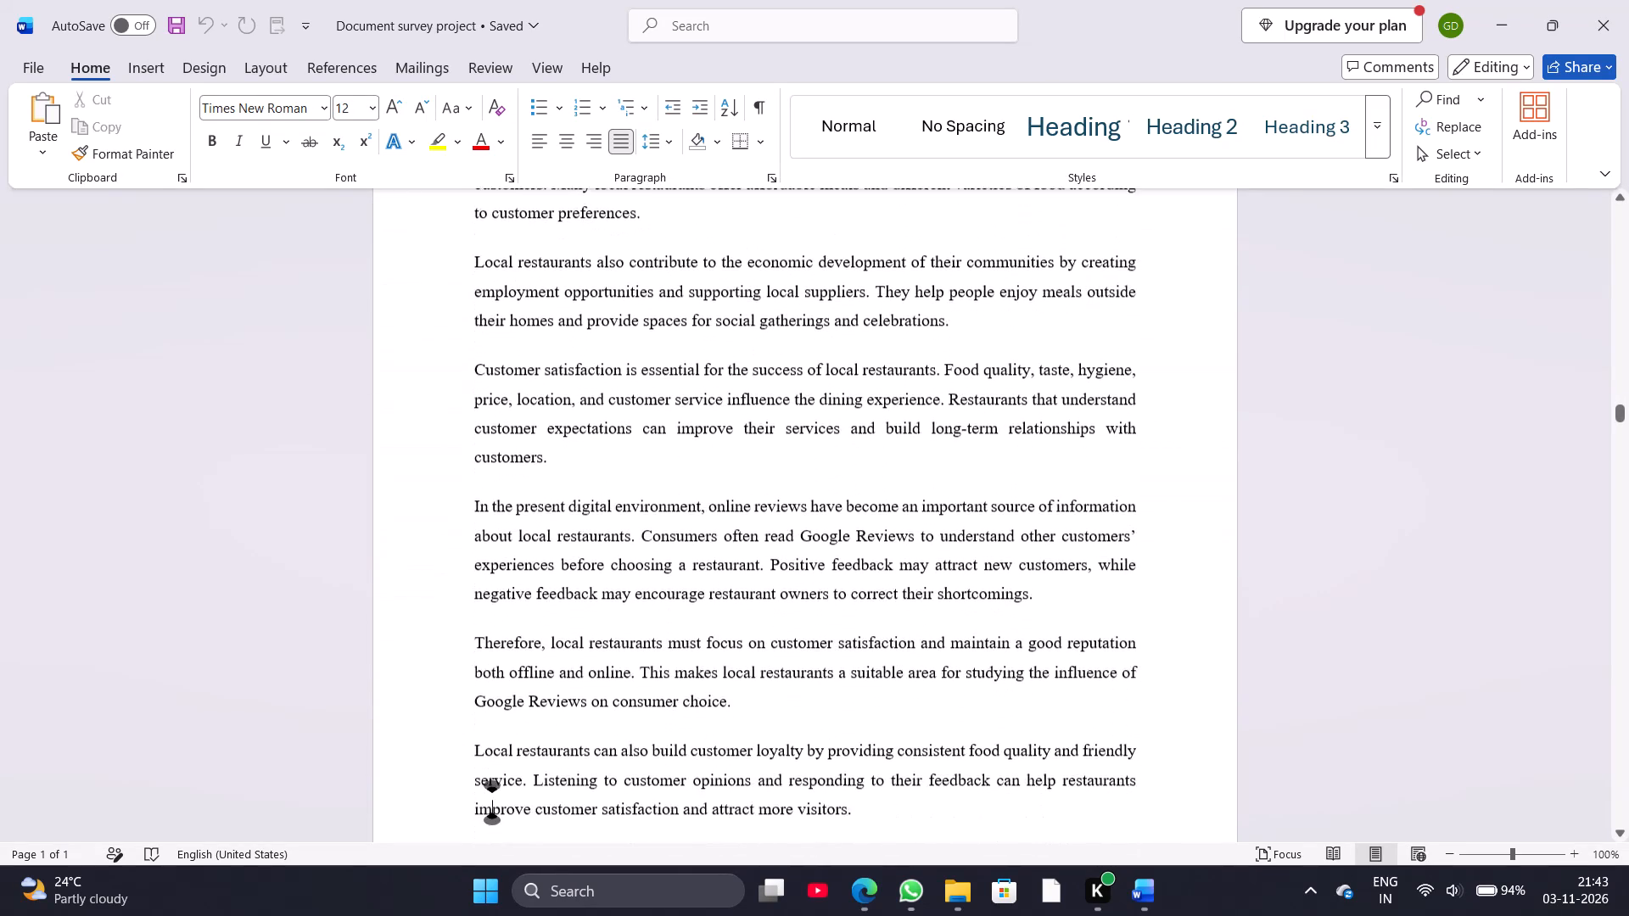
key(Down)
key(Down)
key(Down)
key(Down)
key(Down)
key(Down)
key(Down)
key(Down)
key(Down)
key(Down)
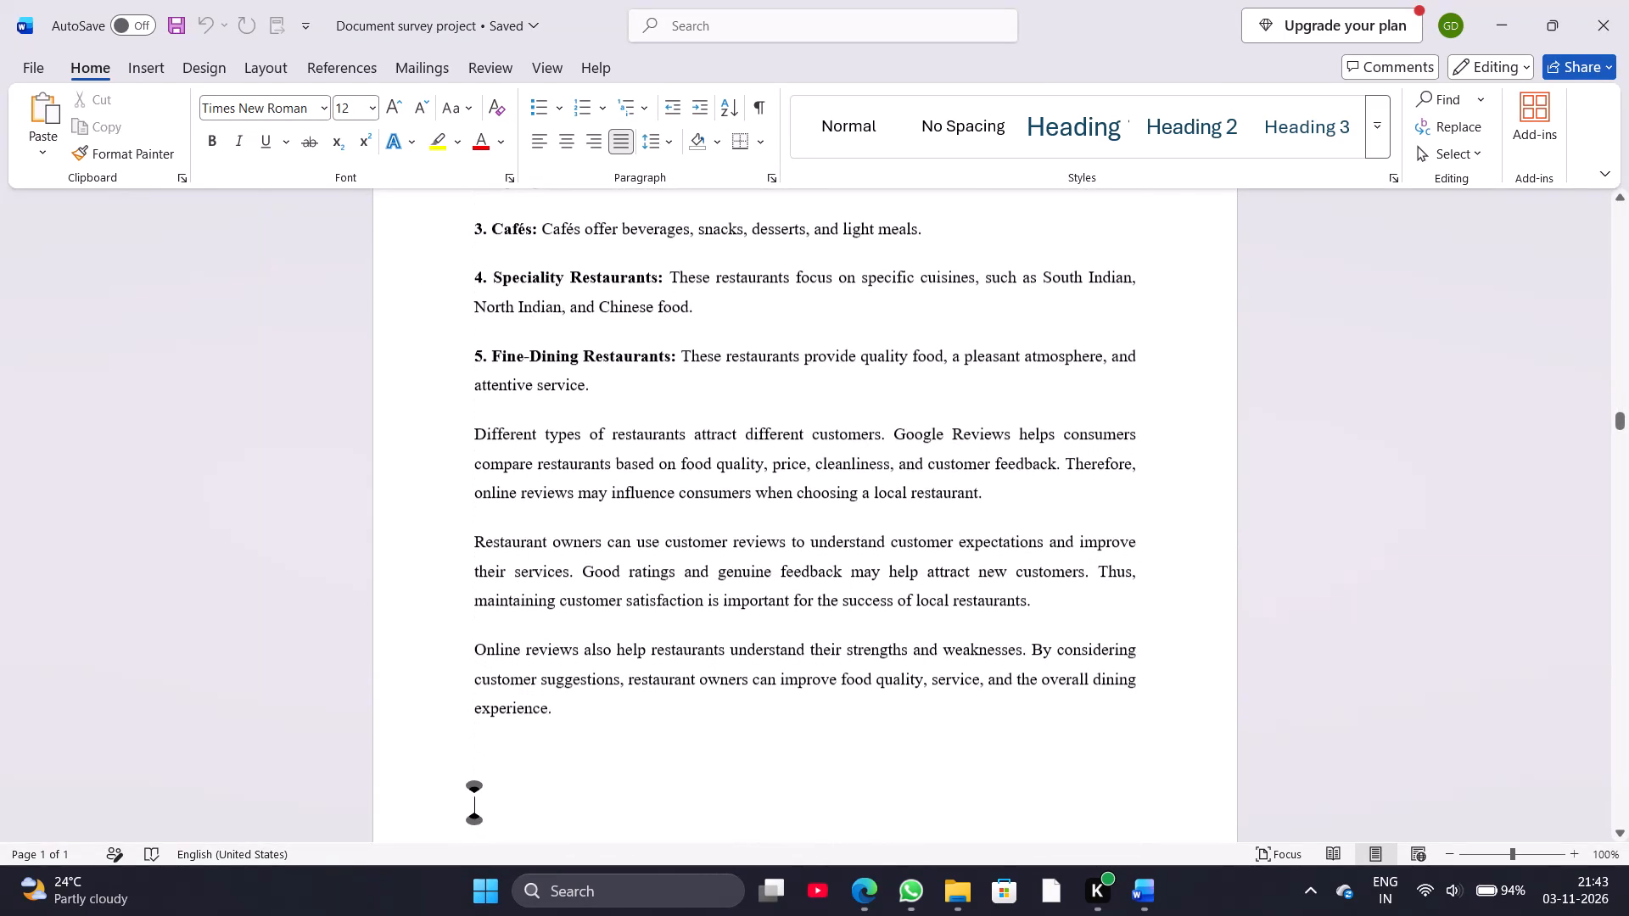
key(Down)
key(Down)
key(Down)
key(Down)
key(Down)
key(Down)
key(Down)
key(Down)
key(Down)
key(Down)
key(Down)
key(Down)
key(Down)
key(Down)
key(Down)
key(Down)
key(Down)
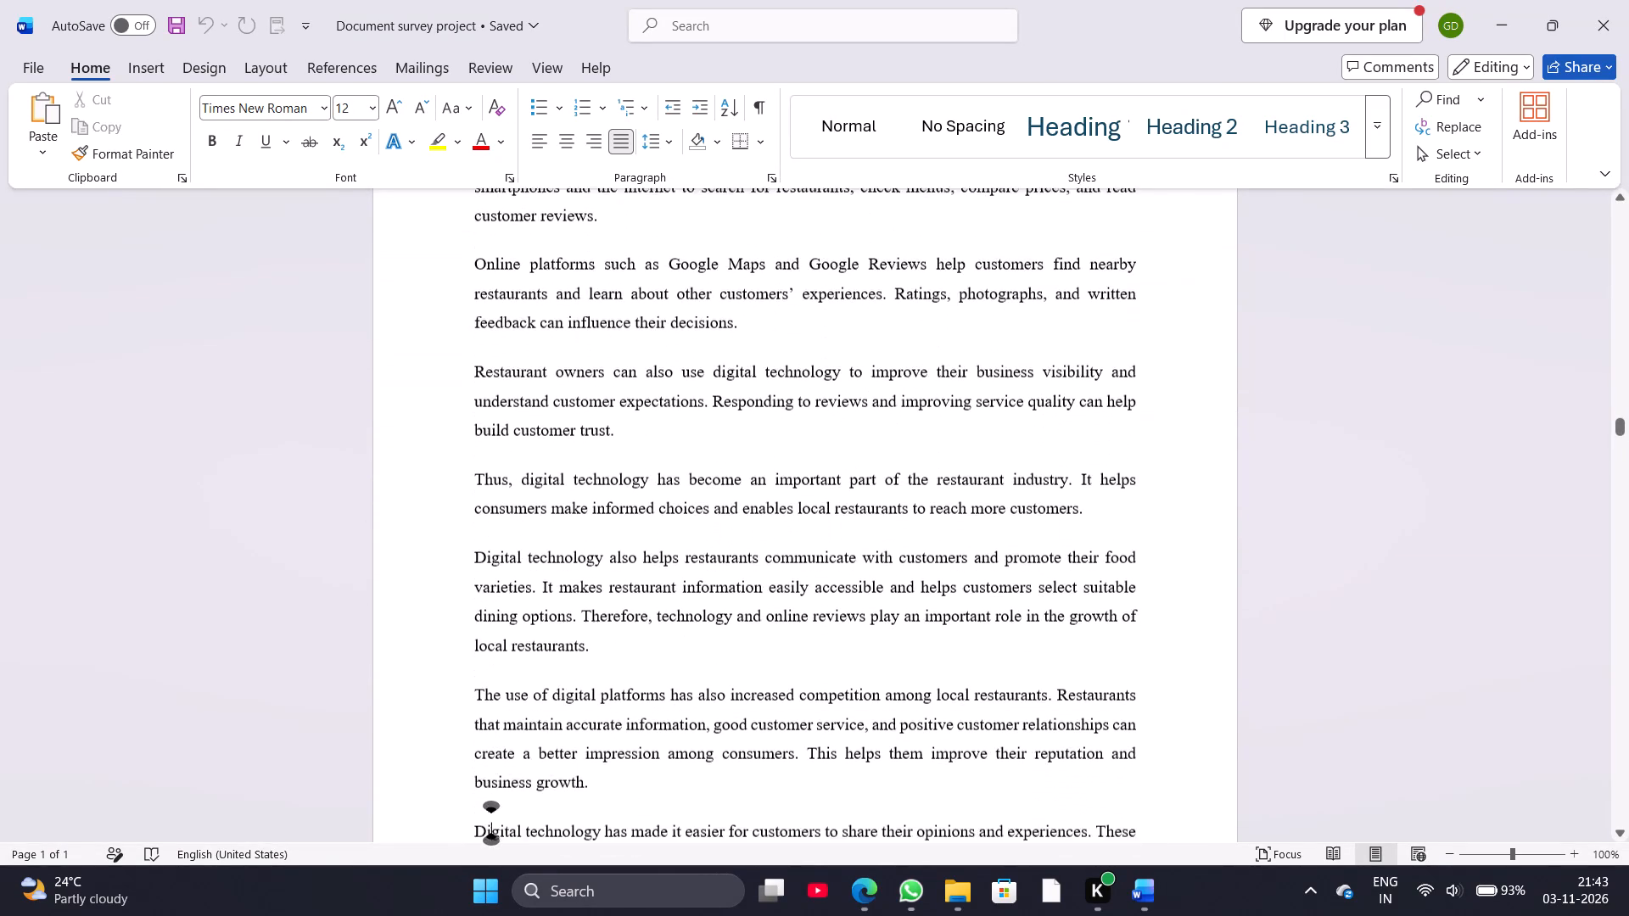
key(Down)
key(Down)
key(Down)
key(Down)
key(Down)
key(Down)
key(Down)
key(Down)
key(Down)
key(Down)
key(Down)
key(Down)
key(Down)
key(Down)
key(Down)
key(Down)
key(Down)
key(Down)
key(Down)
key(Down)
key(Down)
key(Down)
key(Down)
key(Down)
key(Down)
key(Down)
key(Down)
key(Down)
key(Down)
key(Down)
key(Down)
key(Down)
key(Down)
key(Down)
key(Down)
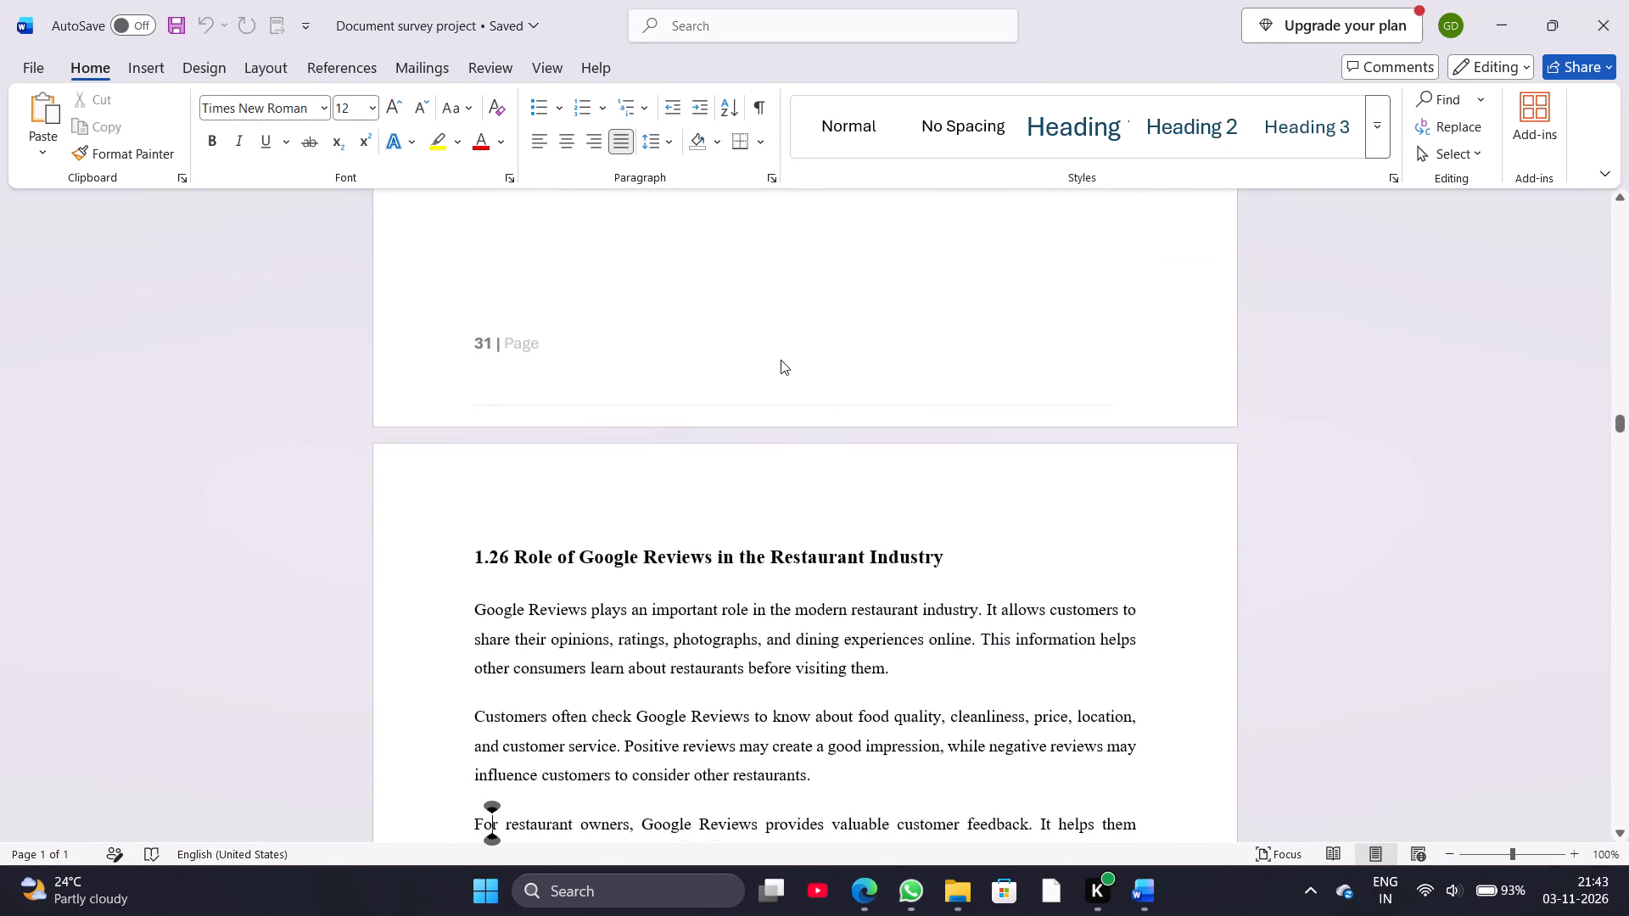
Review the text and page layout of the rest of Part B – Industry Profile, from section 1.26 on Google Reviews to the 1.30 Conclusion.
key(Down)
key(Down)
key(Down)
key(Down)
key(Down)
key(Down)
key(Down)
key(Down)
key(Down)
key(Down)
key(Down)
key(Down)
key(Down)
key(Down)
key(Down)
key(Down)
key(Down)
key(Down)
key(Down)
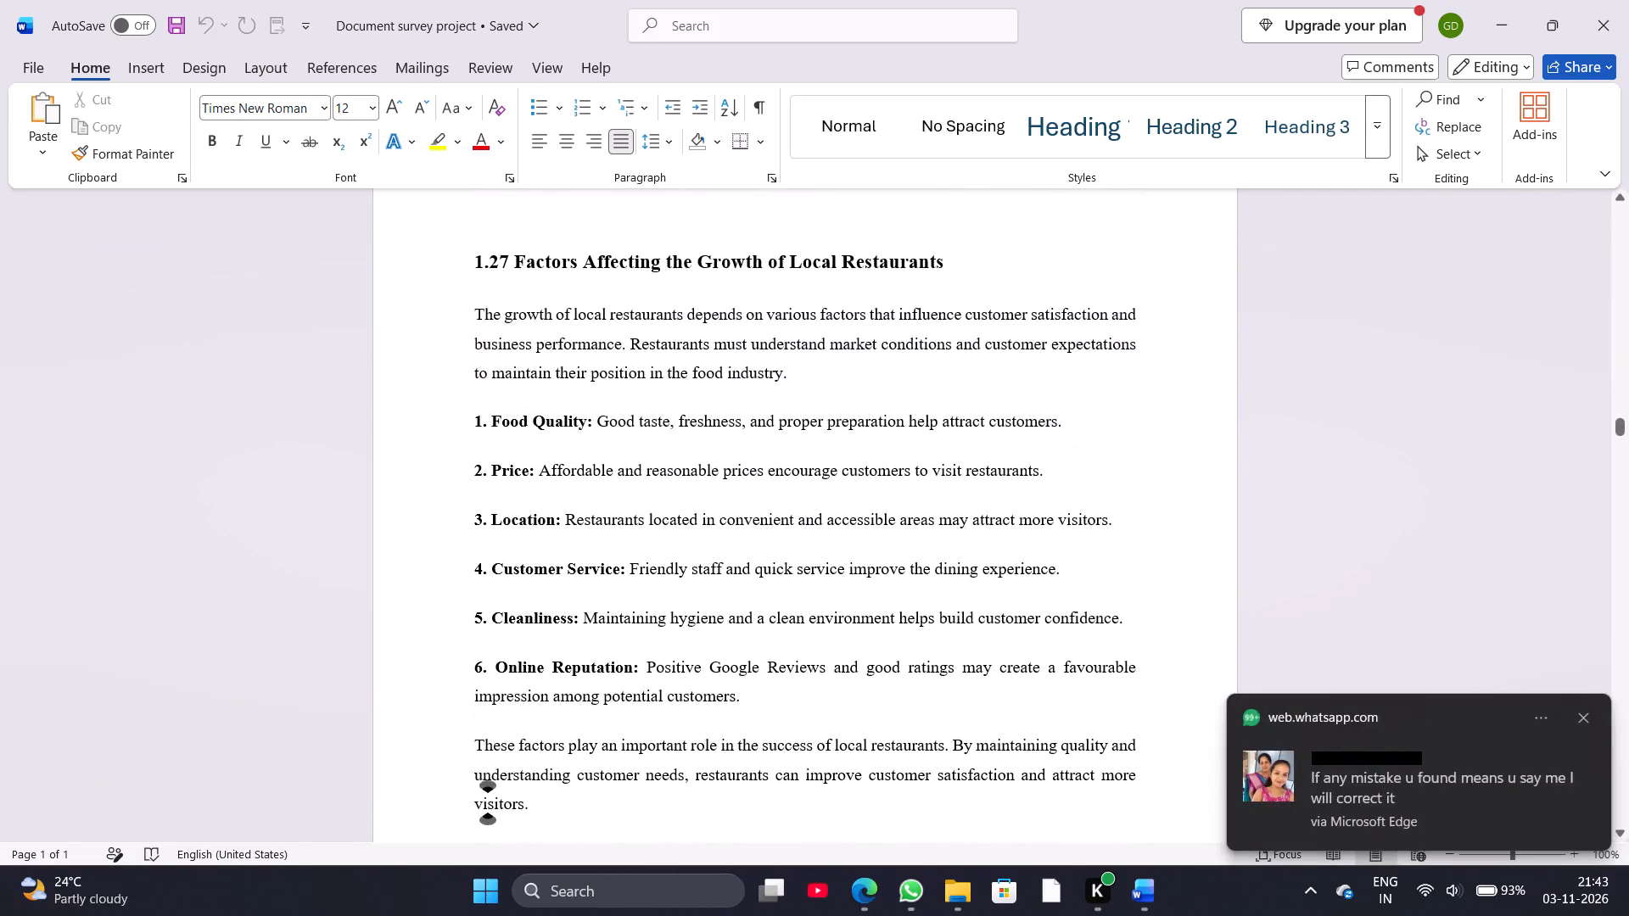
key(Down)
key(Down)
key(Down)
key(Down)
key(Down)
key(Down)
key(Down)
key(Down)
key(Down)
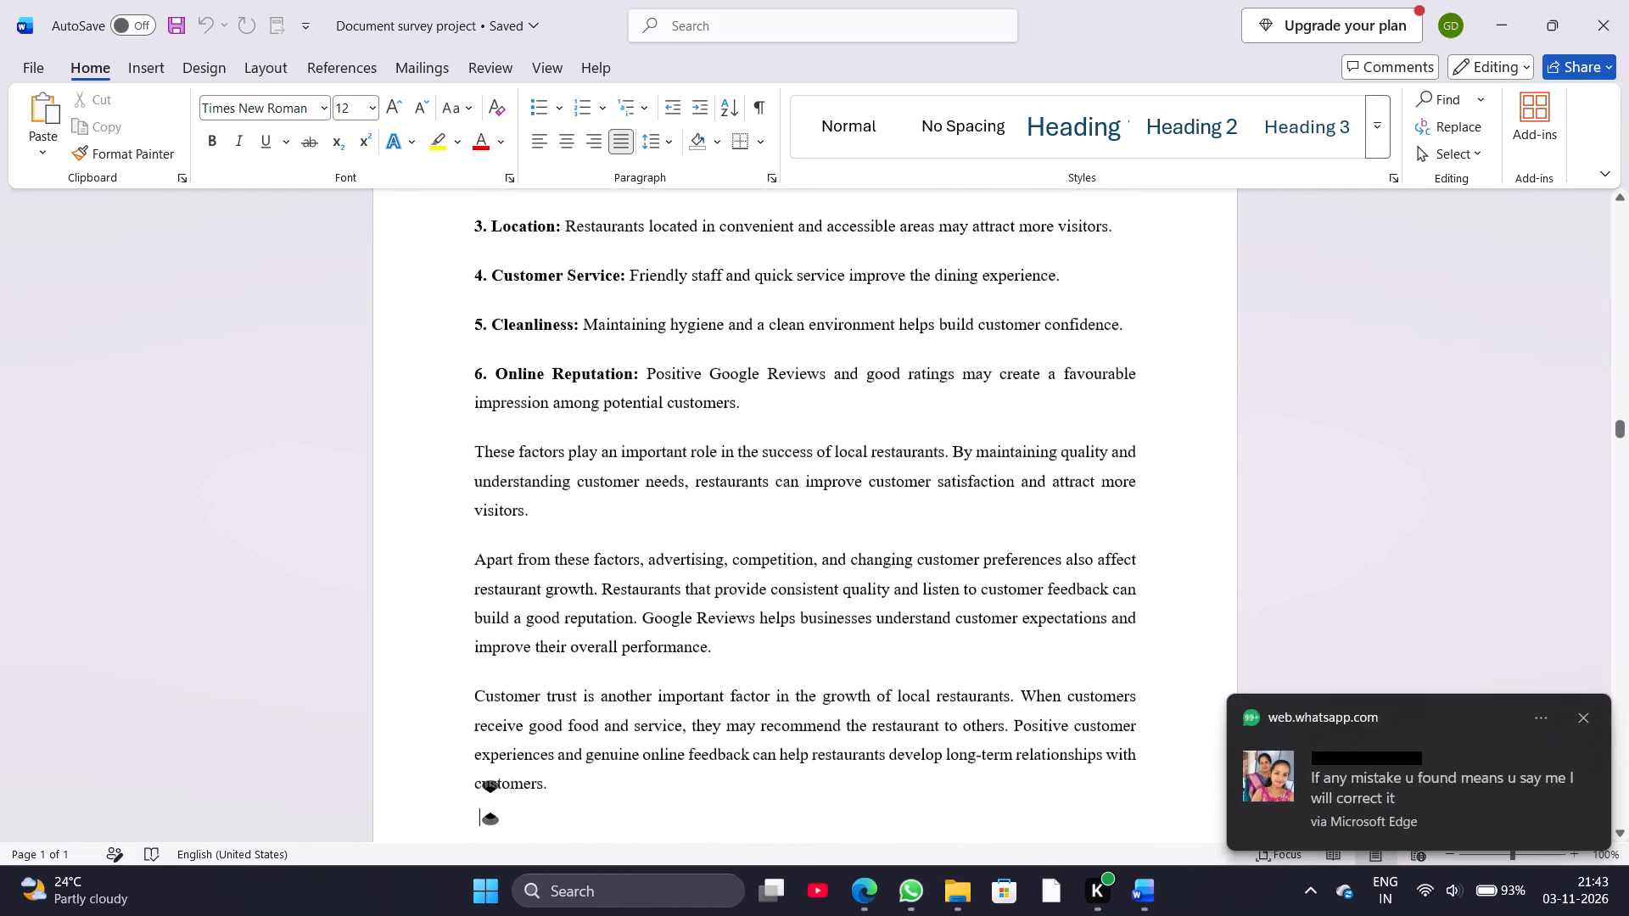
key(Down)
key(Down)
key(Down)
key(Down)
key(Down)
key(Down)
key(Down)
key(Down)
key(Down)
key(Down)
key(Down)
key(Down)
key(Down)
key(Down)
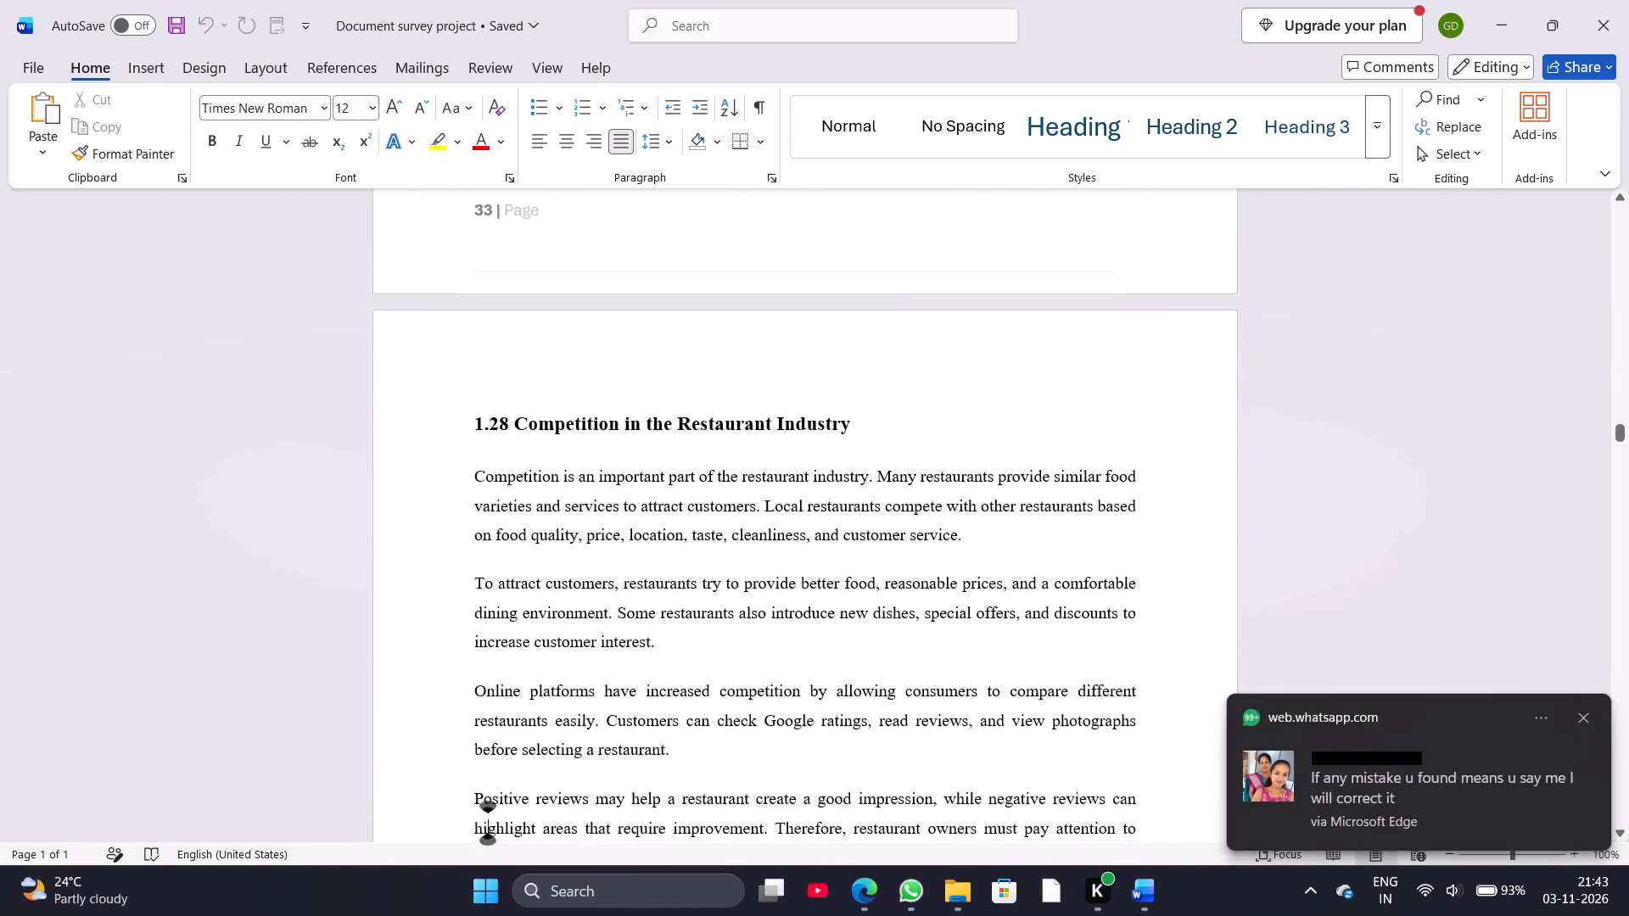
key(Down)
key(Down)
key(Down)
key(Down)
key(Down)
key(Down)
key(Down)
key(Down)
key(Down)
key(Down)
key(Down)
key(Down)
key(Down)
key(Down)
key(Down)
key(Down)
key(Down)
key(Down)
key(Down)
key(Down)
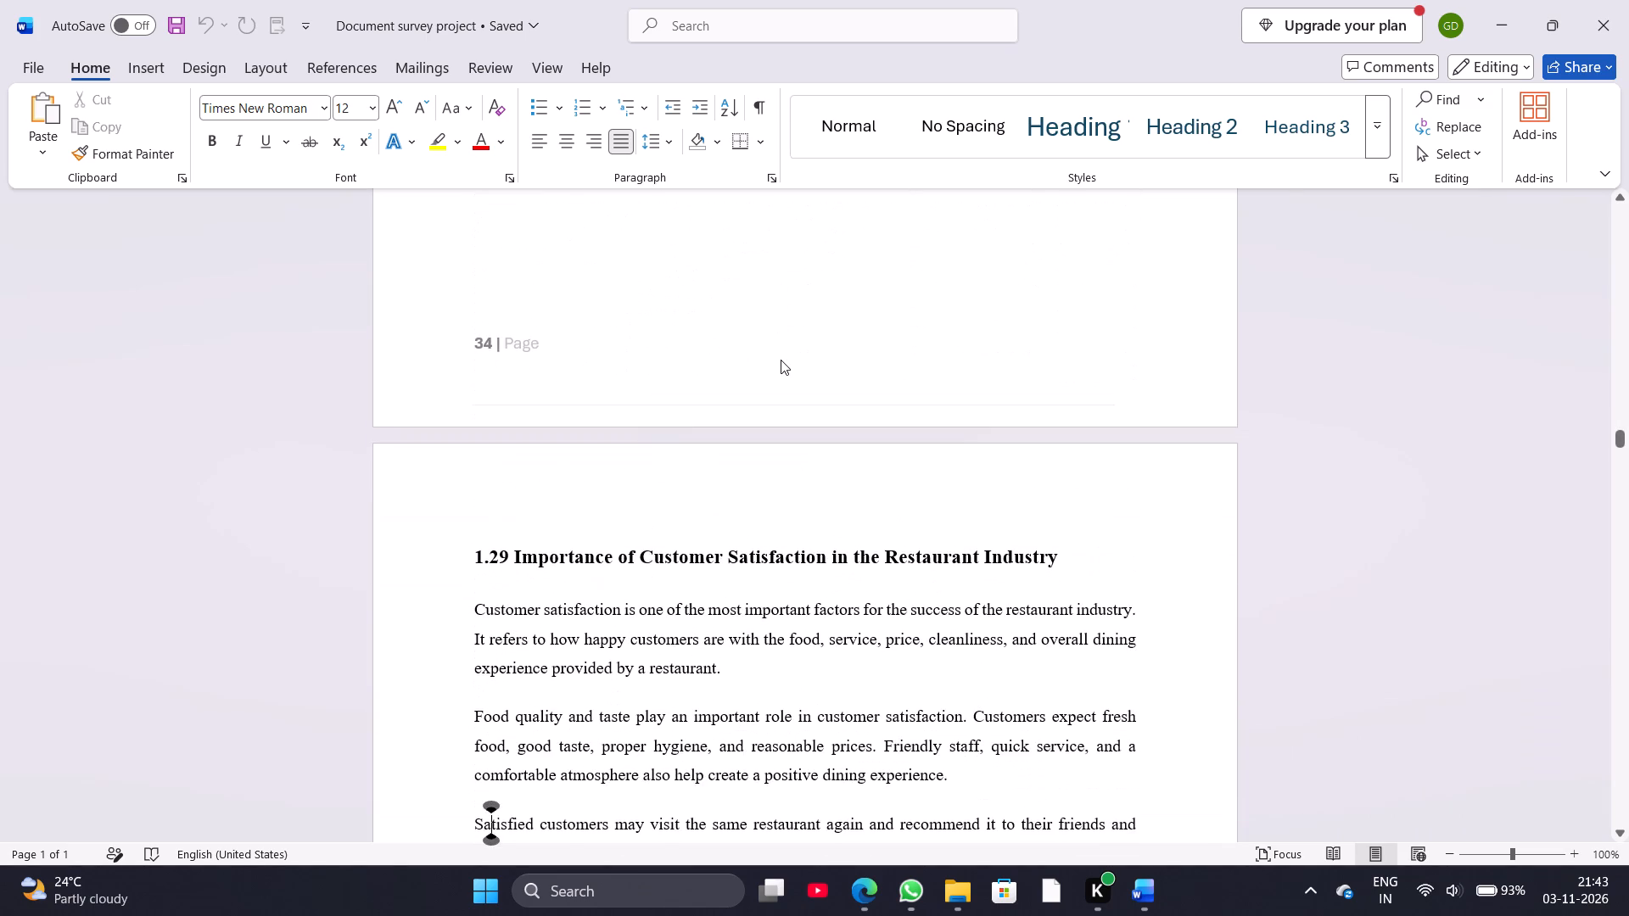
key(Down)
key(Down)
key(Down)
key(Down)
key(Down)
key(Down)
key(Down)
key(Down)
key(Down)
key(Down)
key(Down)
key(Down)
key(Down)
key(Down)
key(Down)
key(Down)
key(Down)
key(Down)
key(Down)
key(Down)
key(Down)
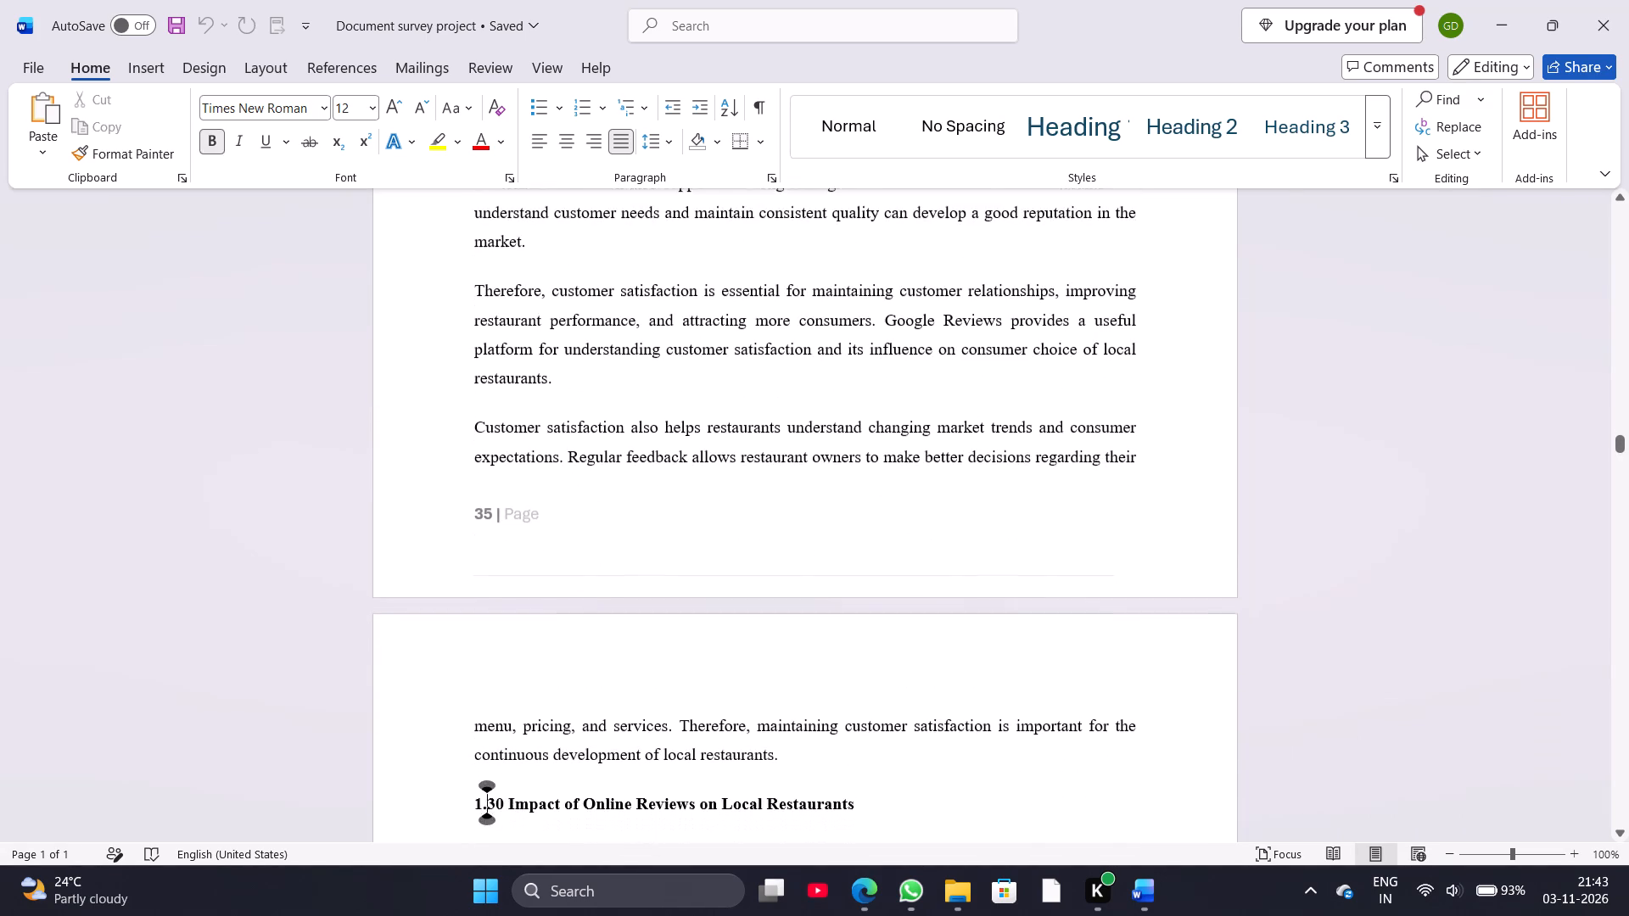
key(Down)
key(Down)
key(Down)
key(Down)
key(Down)
key(Down)
key(Down)
key(Down)
key(Down)
key(Down)
key(Down)
key(Down)
key(Down)
key(Down)
key(Down)
key(Down)
key(Down)
key(Down)
key(Down)
key(Down)
key(Down)
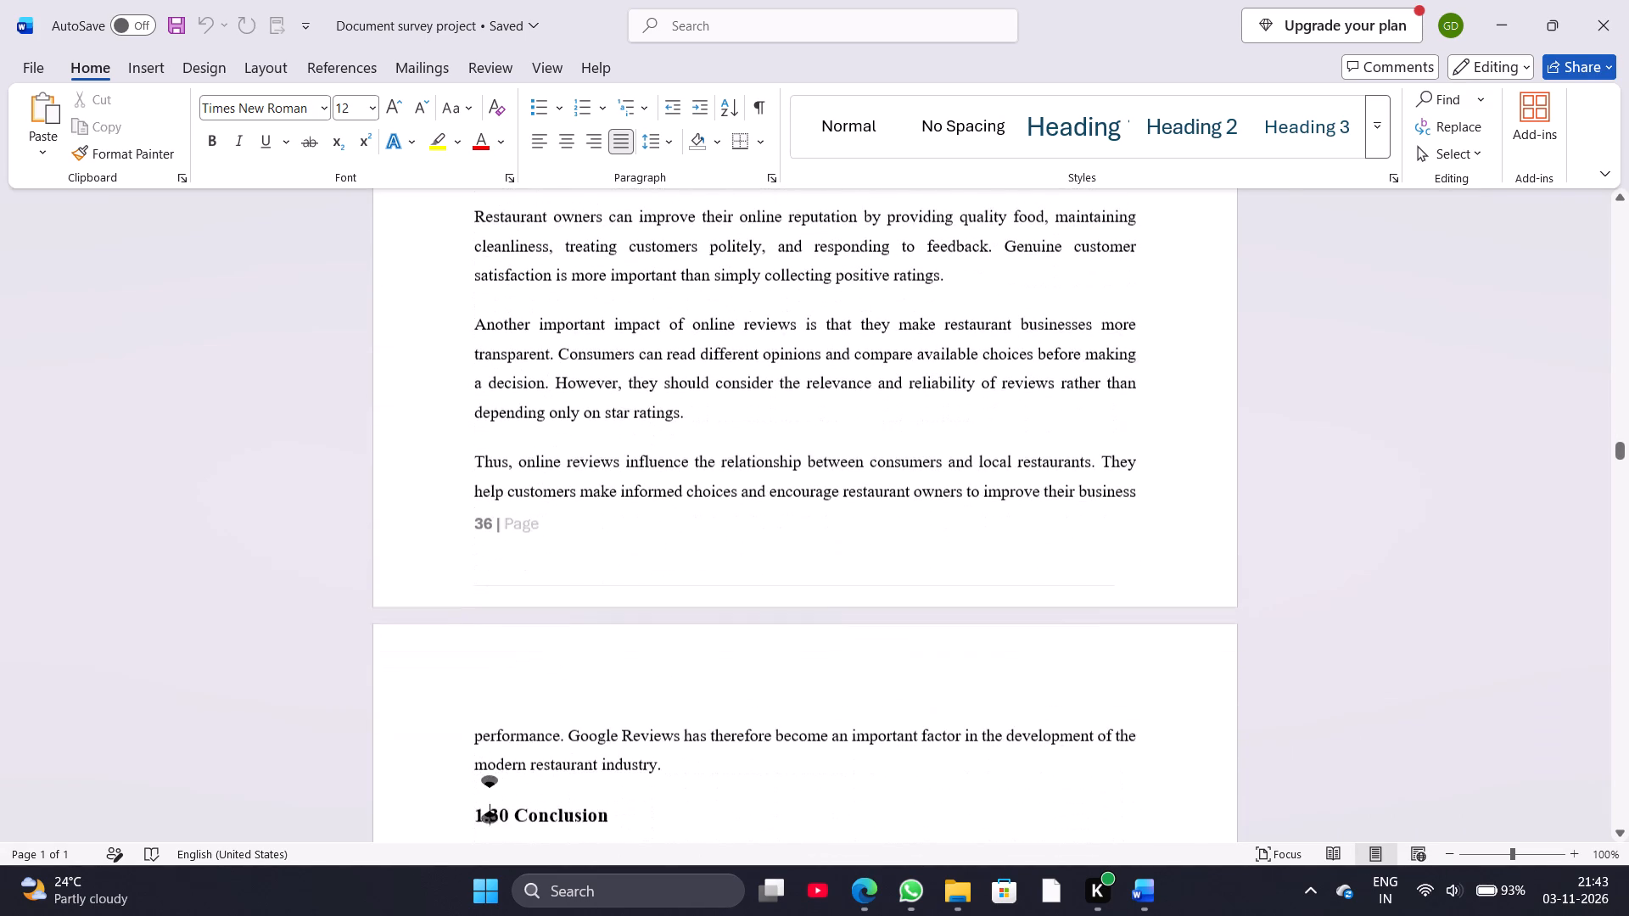
key(Down)
key(Down)
key(Down)
key(Down)
key(Down)
key(Down)
key(Down)
key(Down)
key(Down)
key(Down)
key(Down)
key(Down)
key(Down)
key(Down)
key(Down)
key(Down)
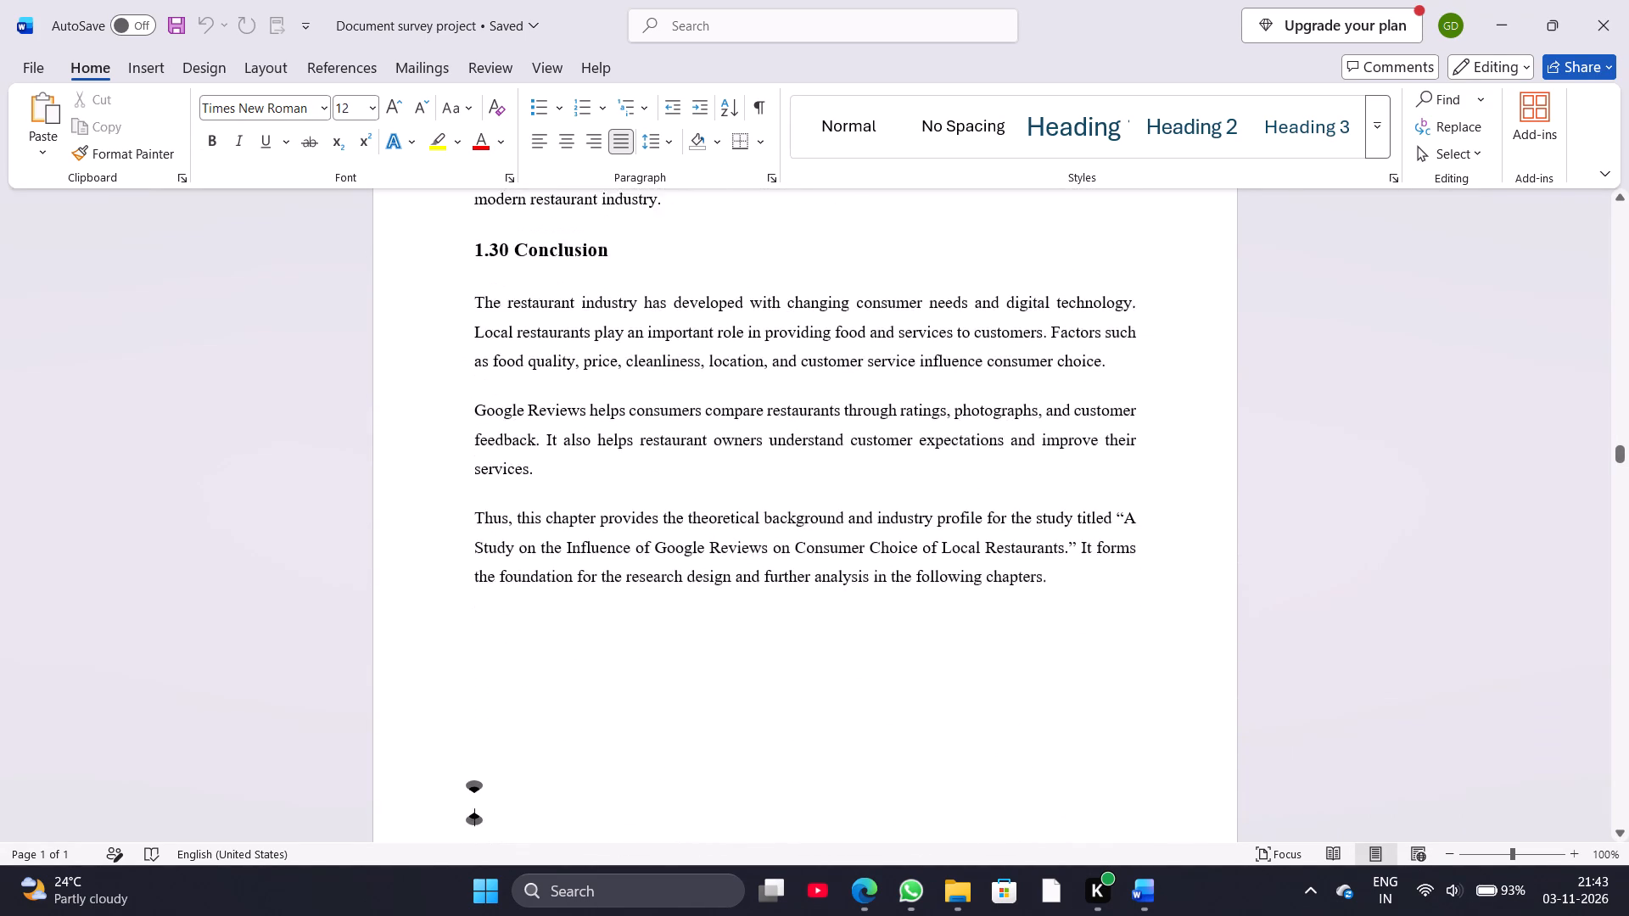
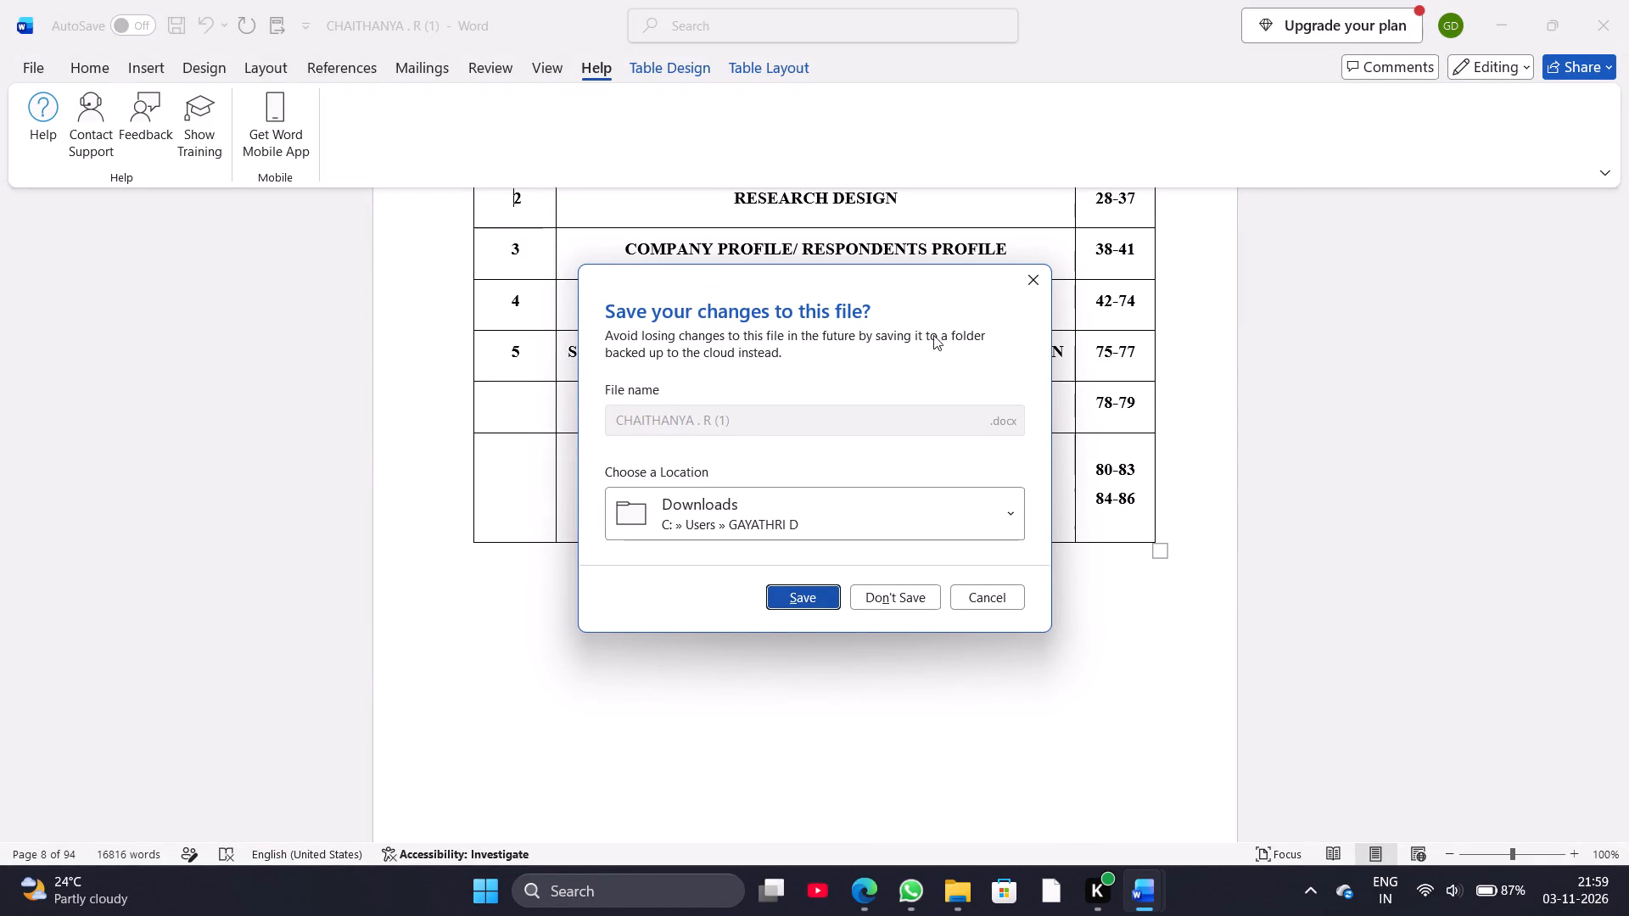
Discard the changes to the open survey project report so that it closes without saving.
click(865, 591)
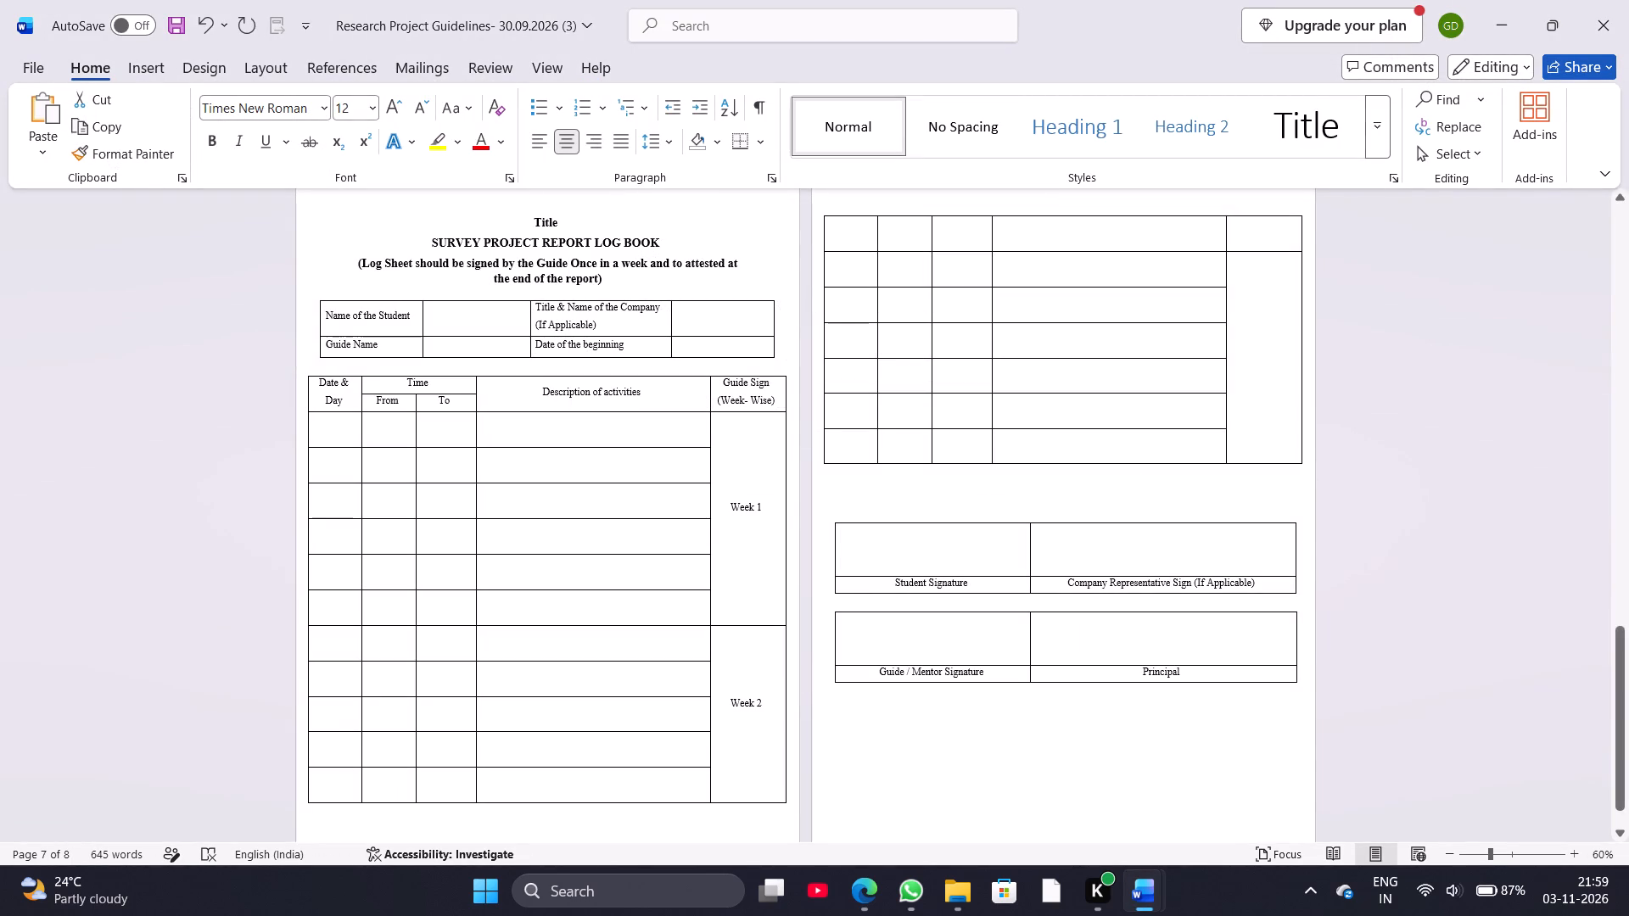
Close the Research Project Guidelines- 30.09.2026 (3) document without saving its changes.
click(1601, 47)
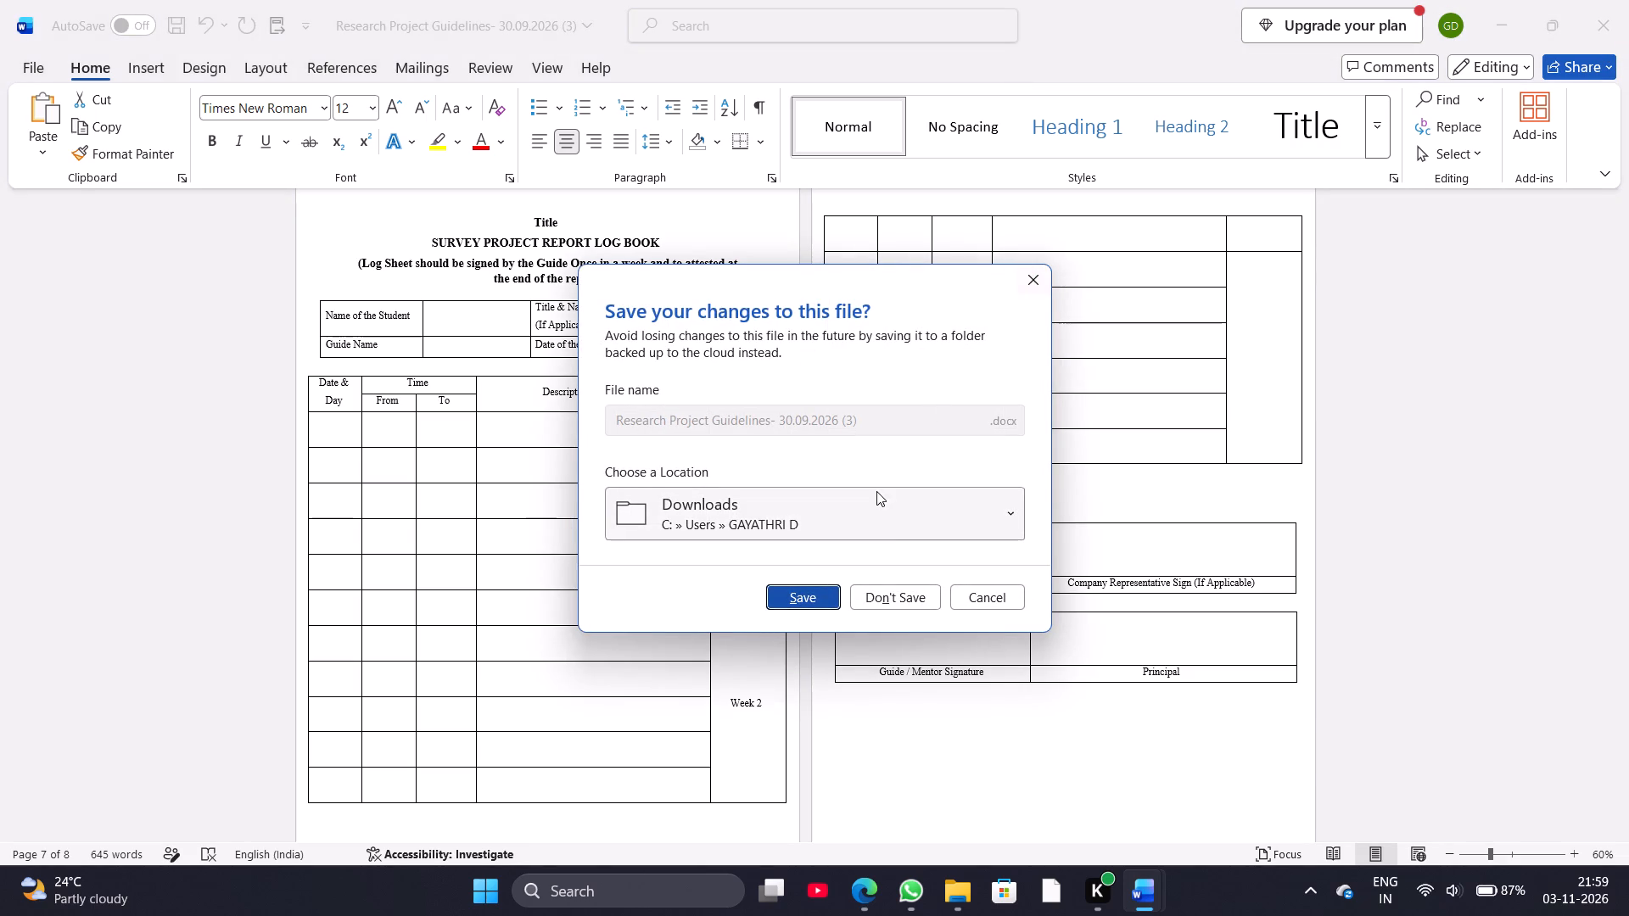
drag(882, 612, 880, 600)
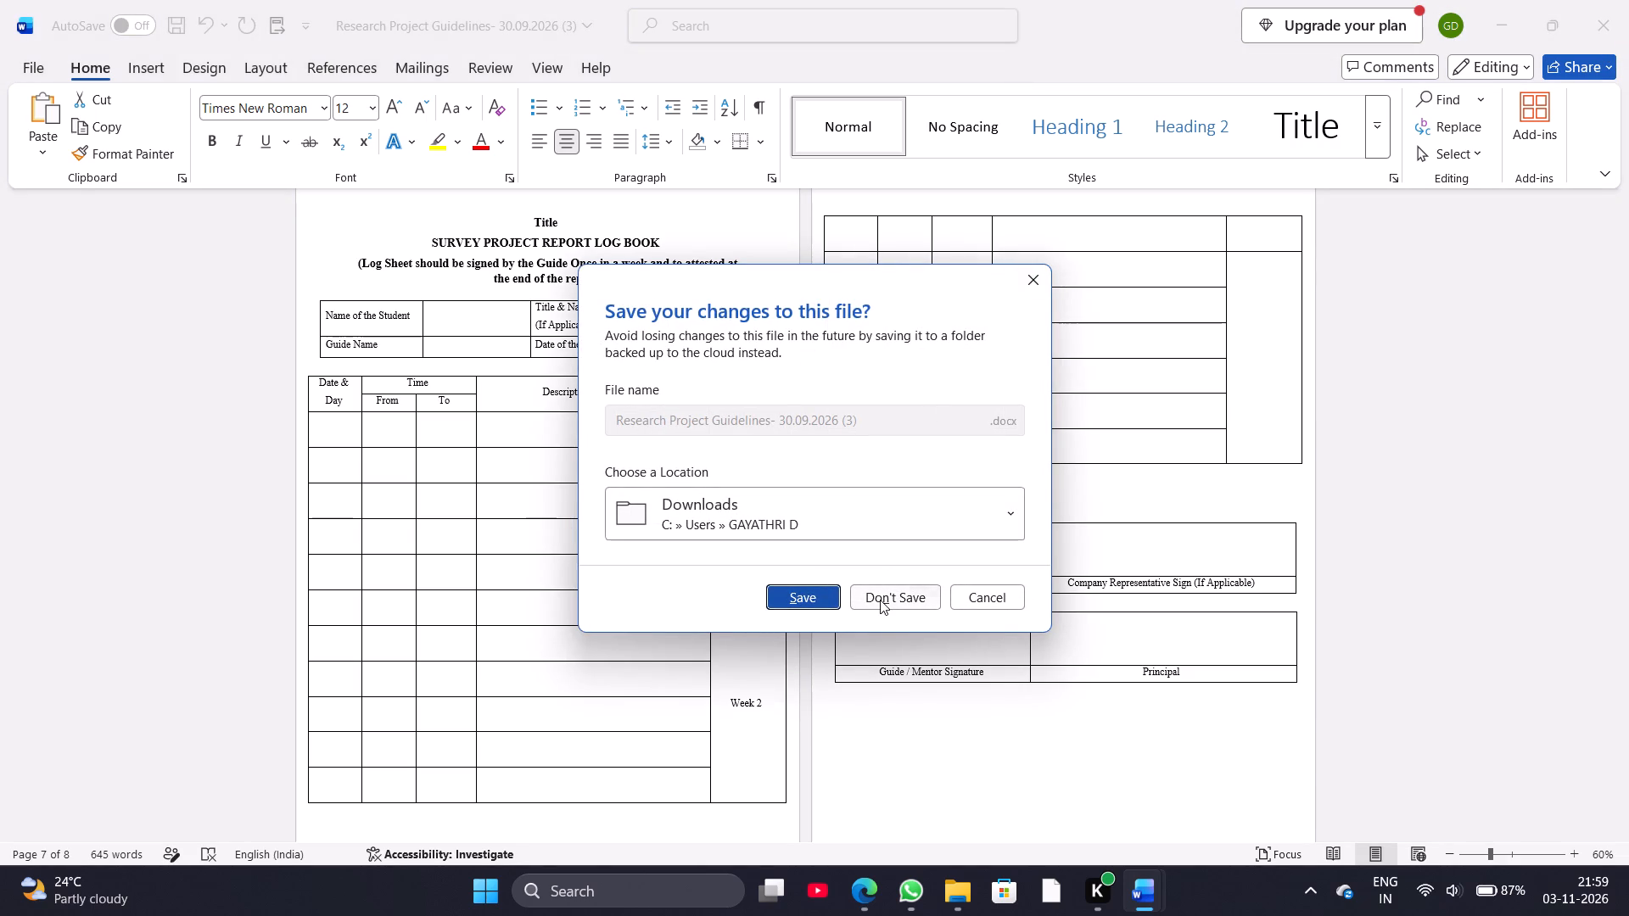
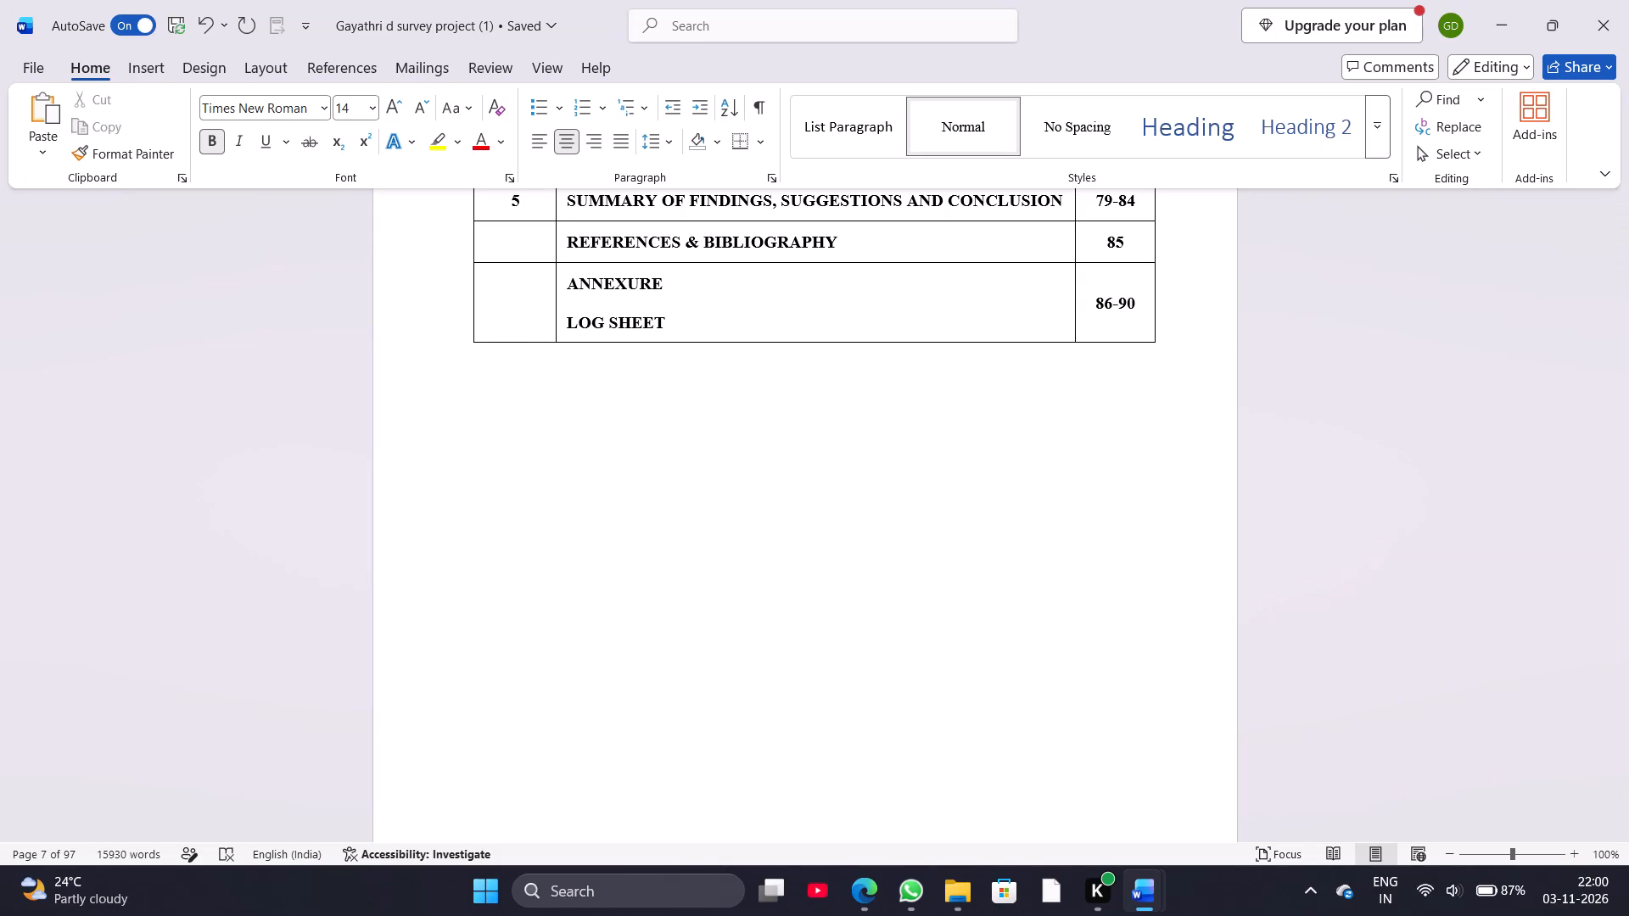
Review the report's front matter, from the evaluation summary and certificates through the declaration and acknowledgement to the list of contents.
scroll(1142, 815, up, 2)
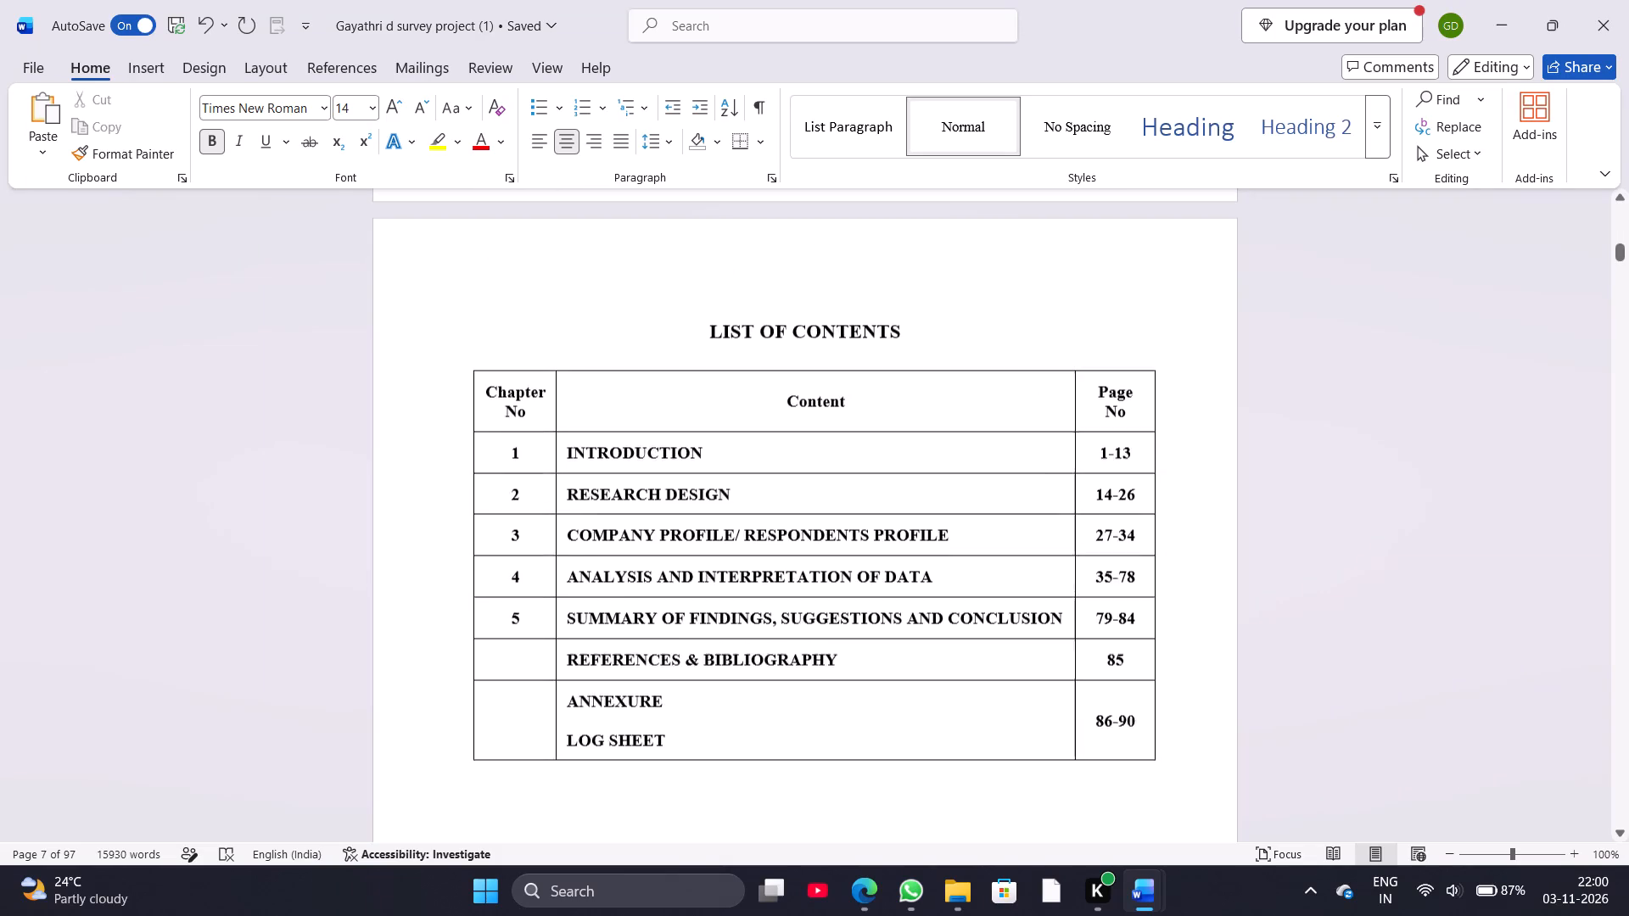
scroll(1142, 815, up, 18)
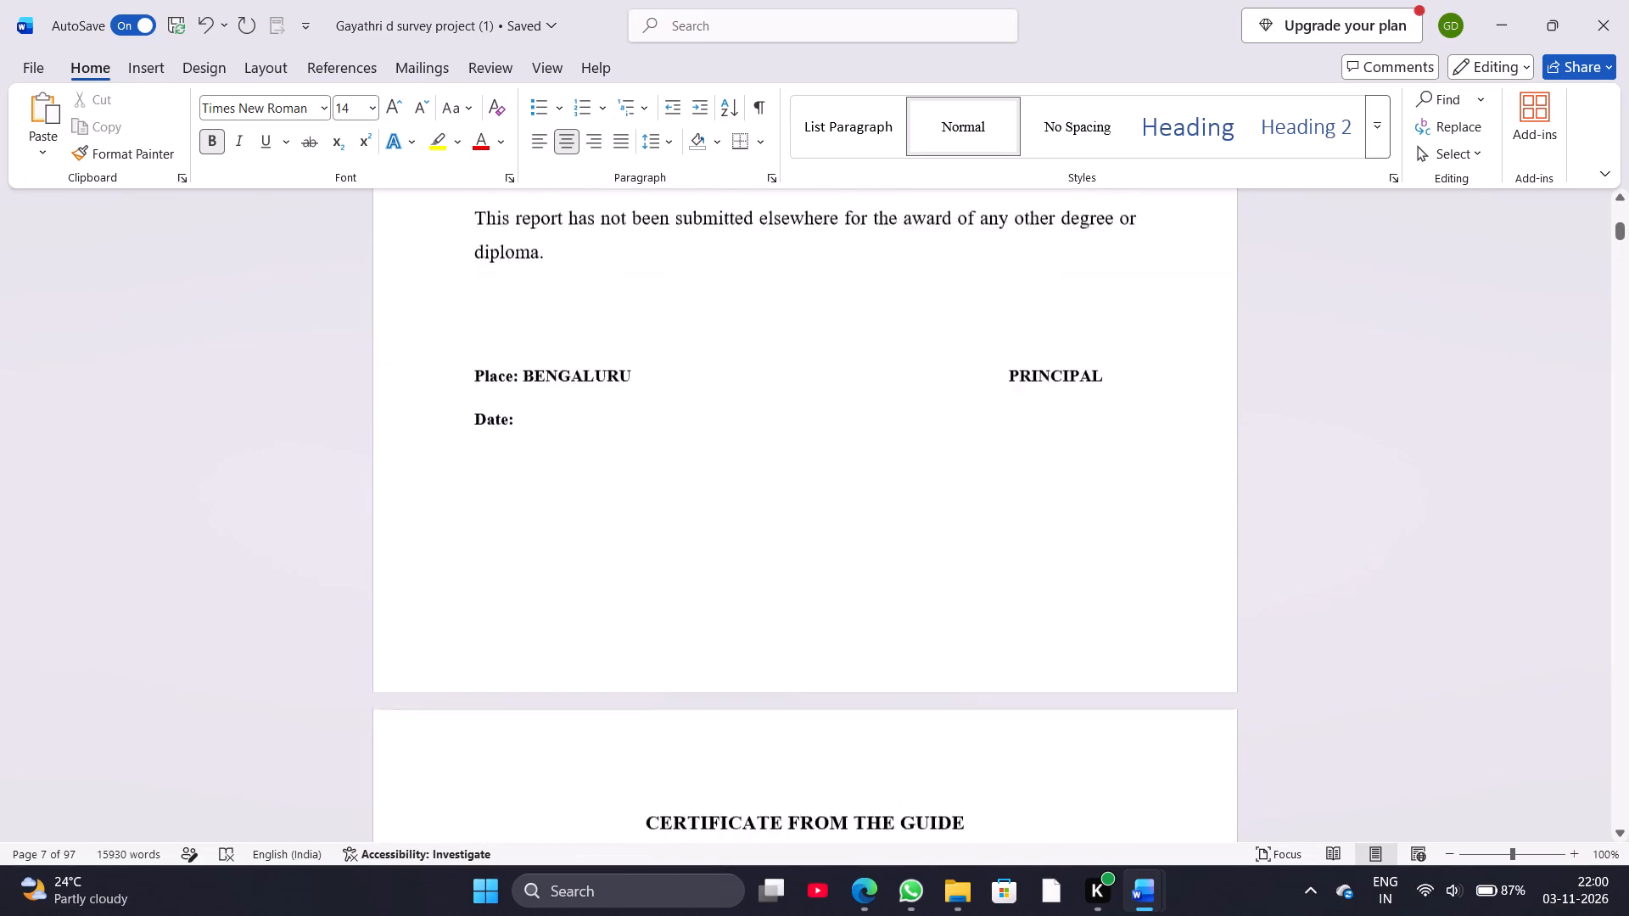
scroll(1142, 815, up, 9)
scroll(1142, 815, down, 3)
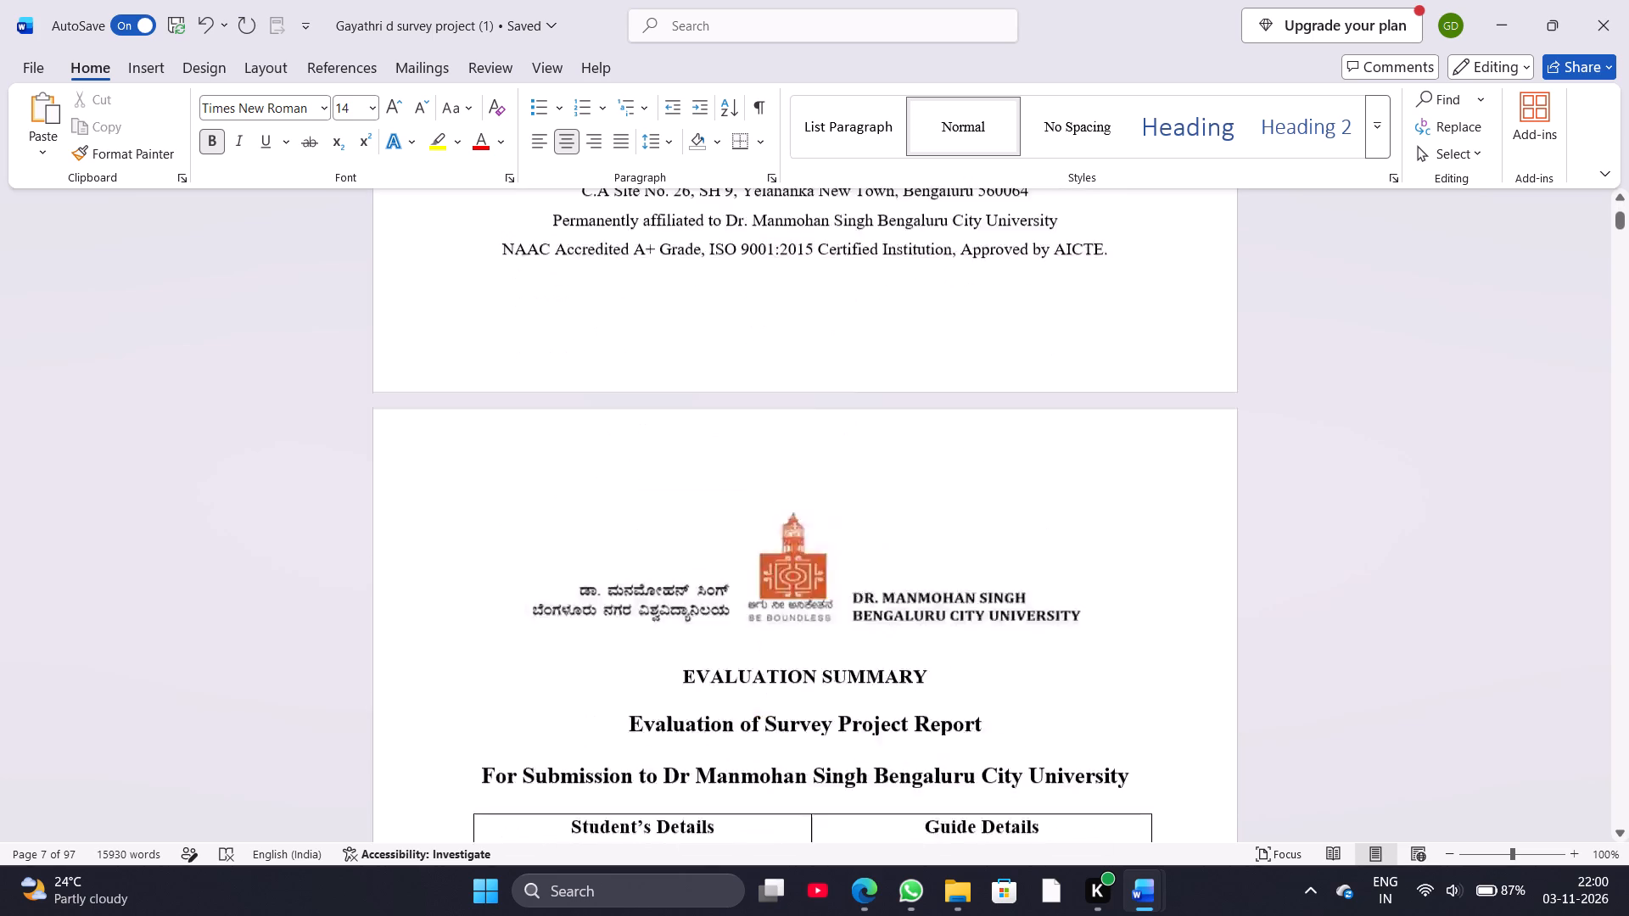
scroll(1142, 815, down, 5)
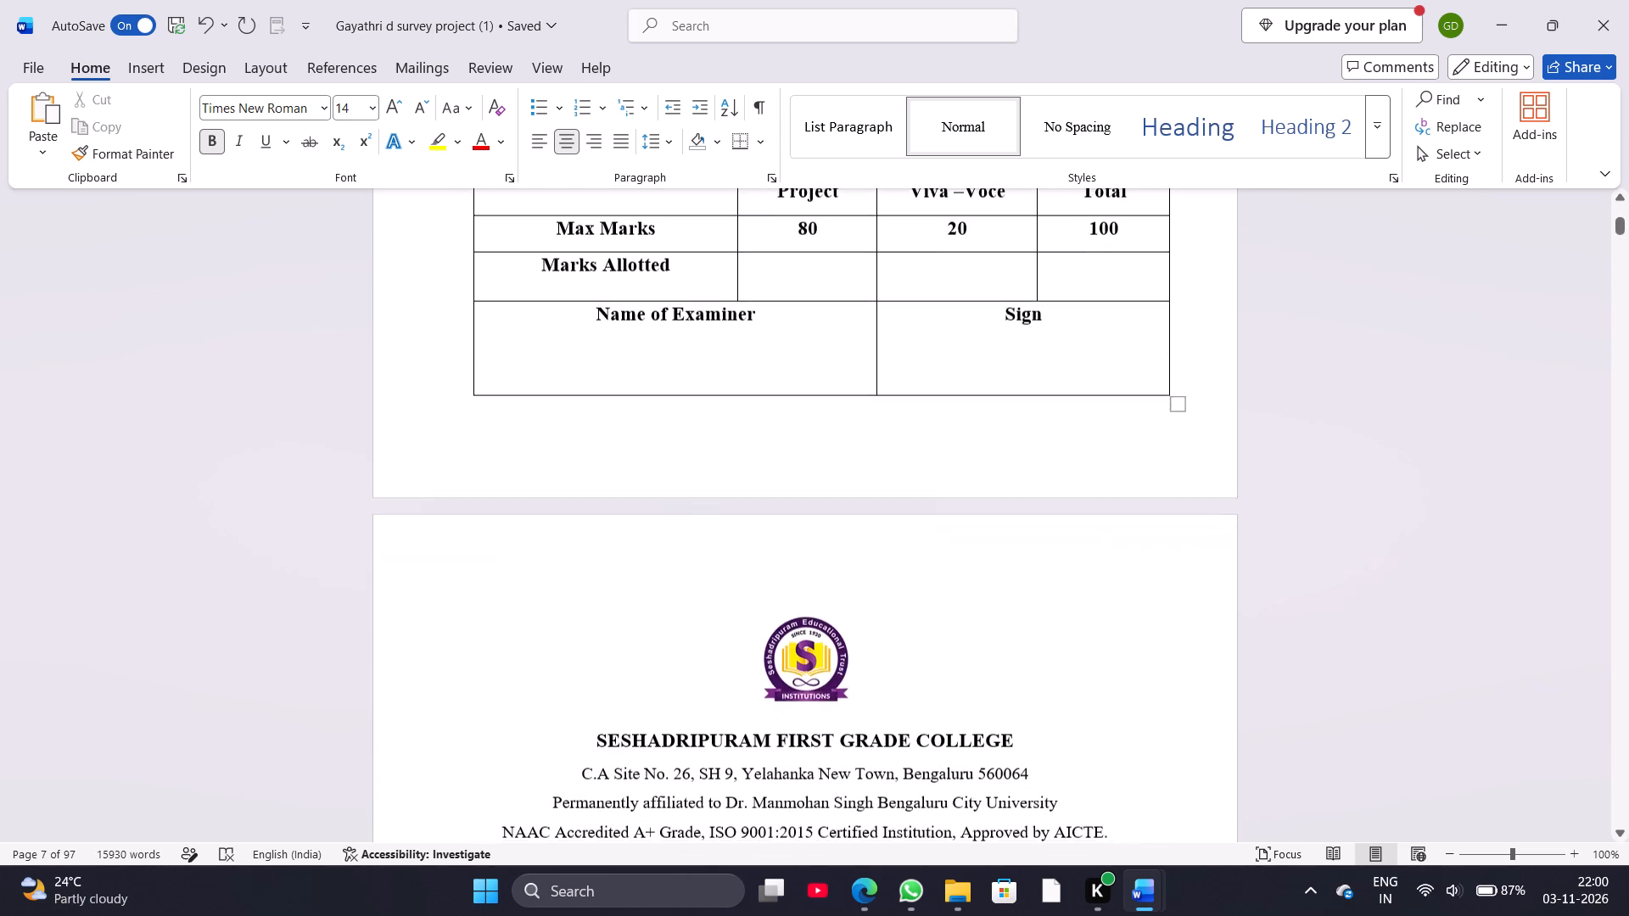
scroll(1142, 815, down, 4)
scroll(1142, 815, up, 1)
scroll(1142, 815, down, 1)
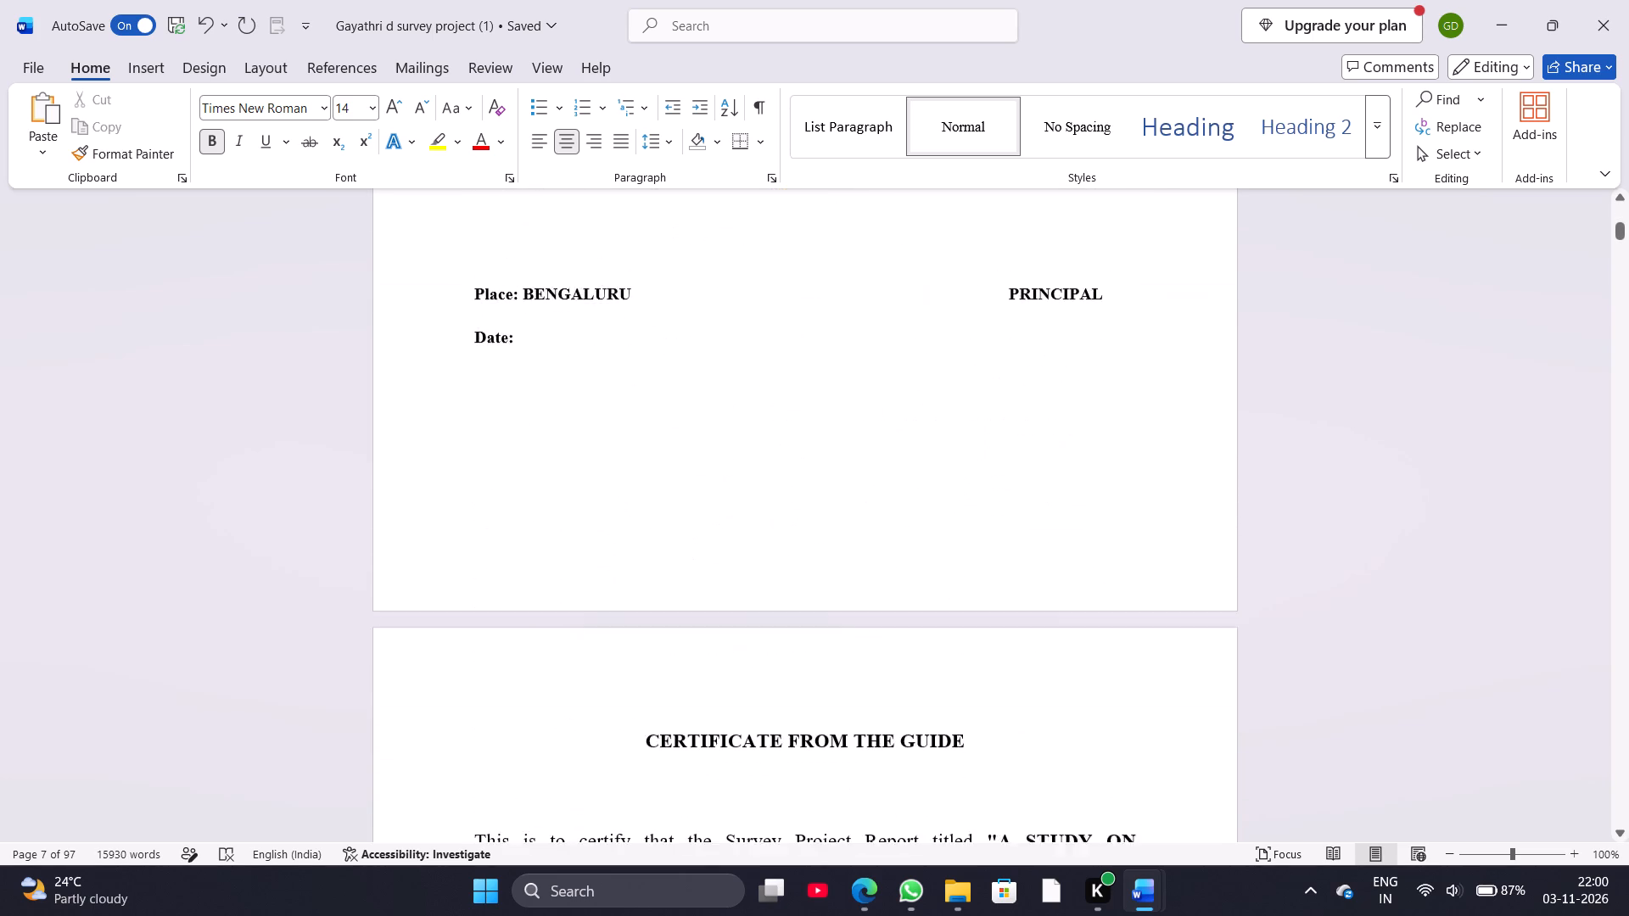
scroll(1142, 815, down, 7)
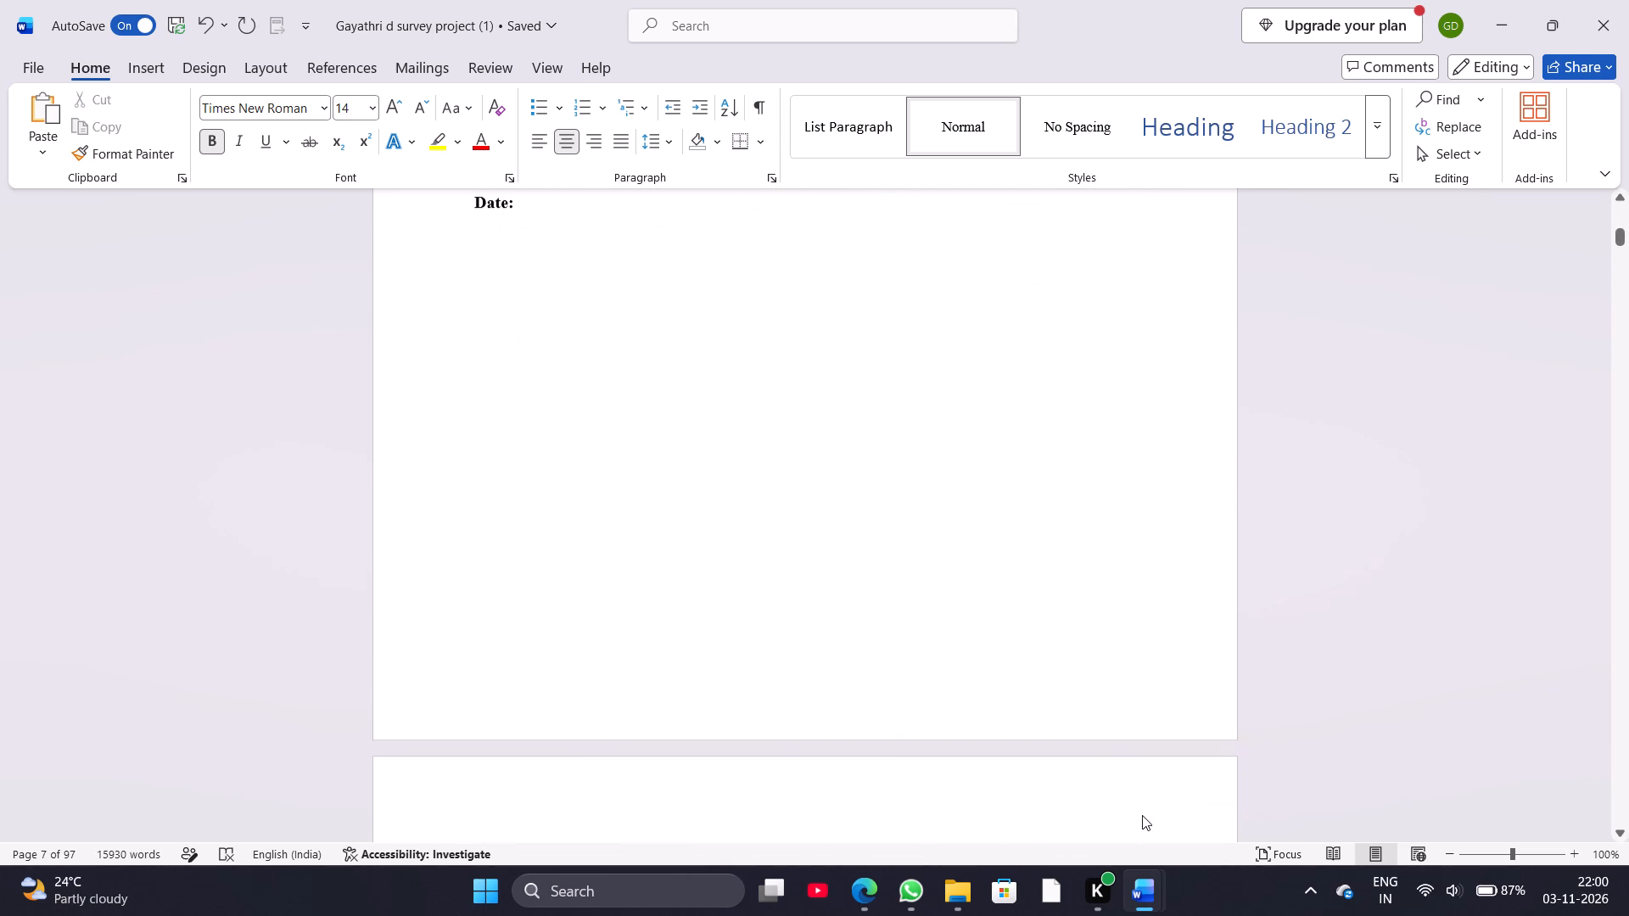
scroll(1142, 815, down, 2)
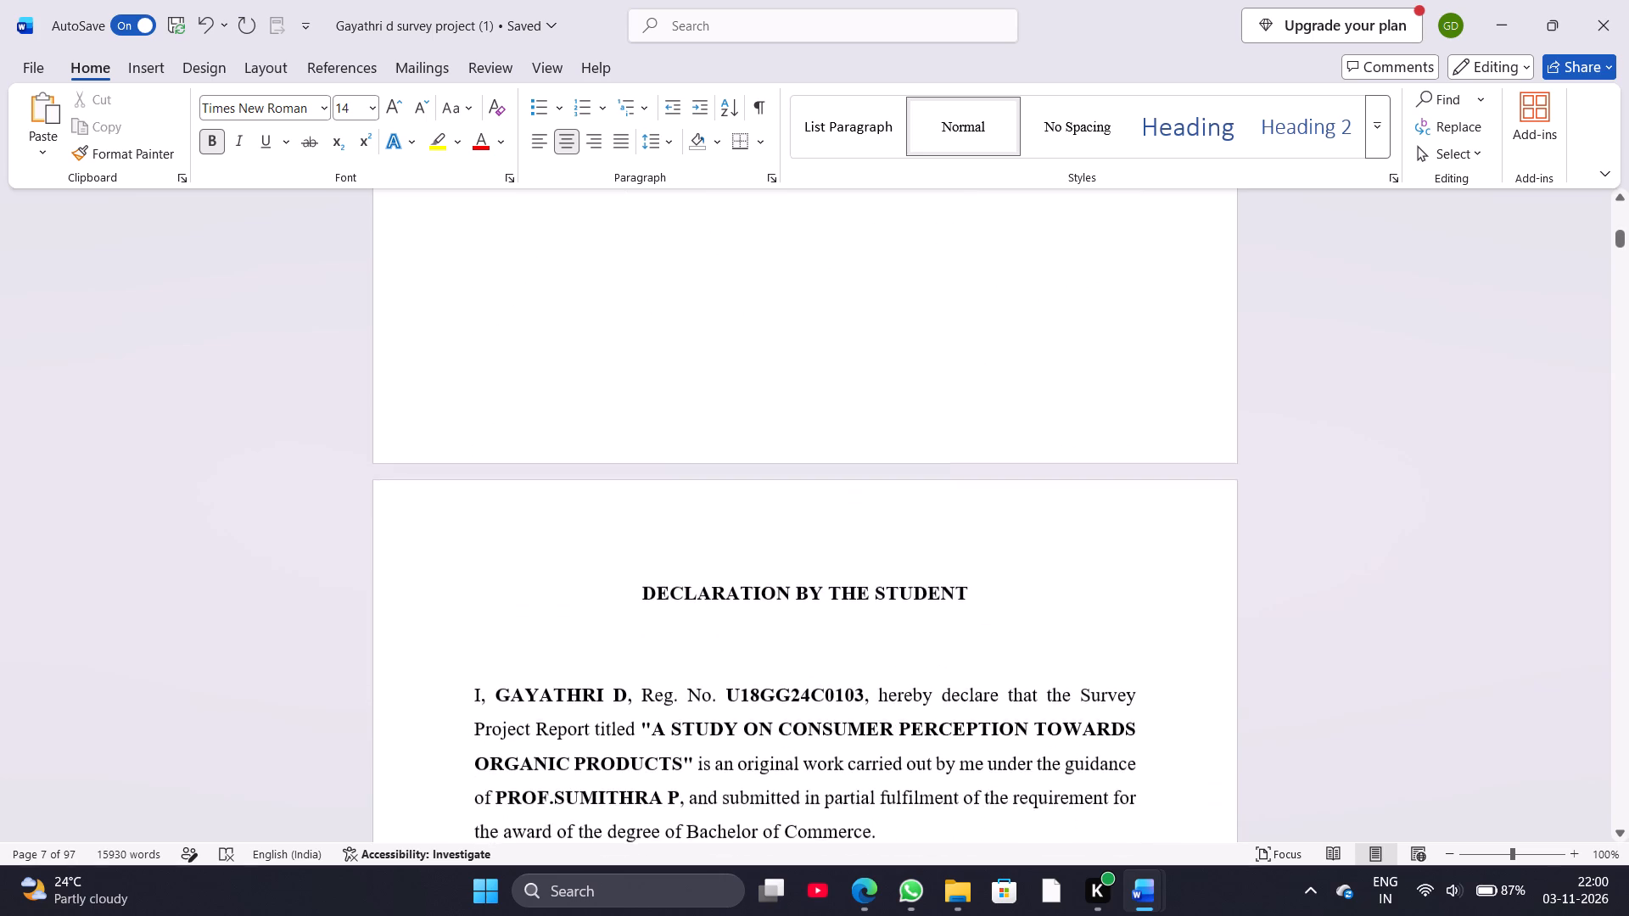
scroll(1142, 815, down, 4)
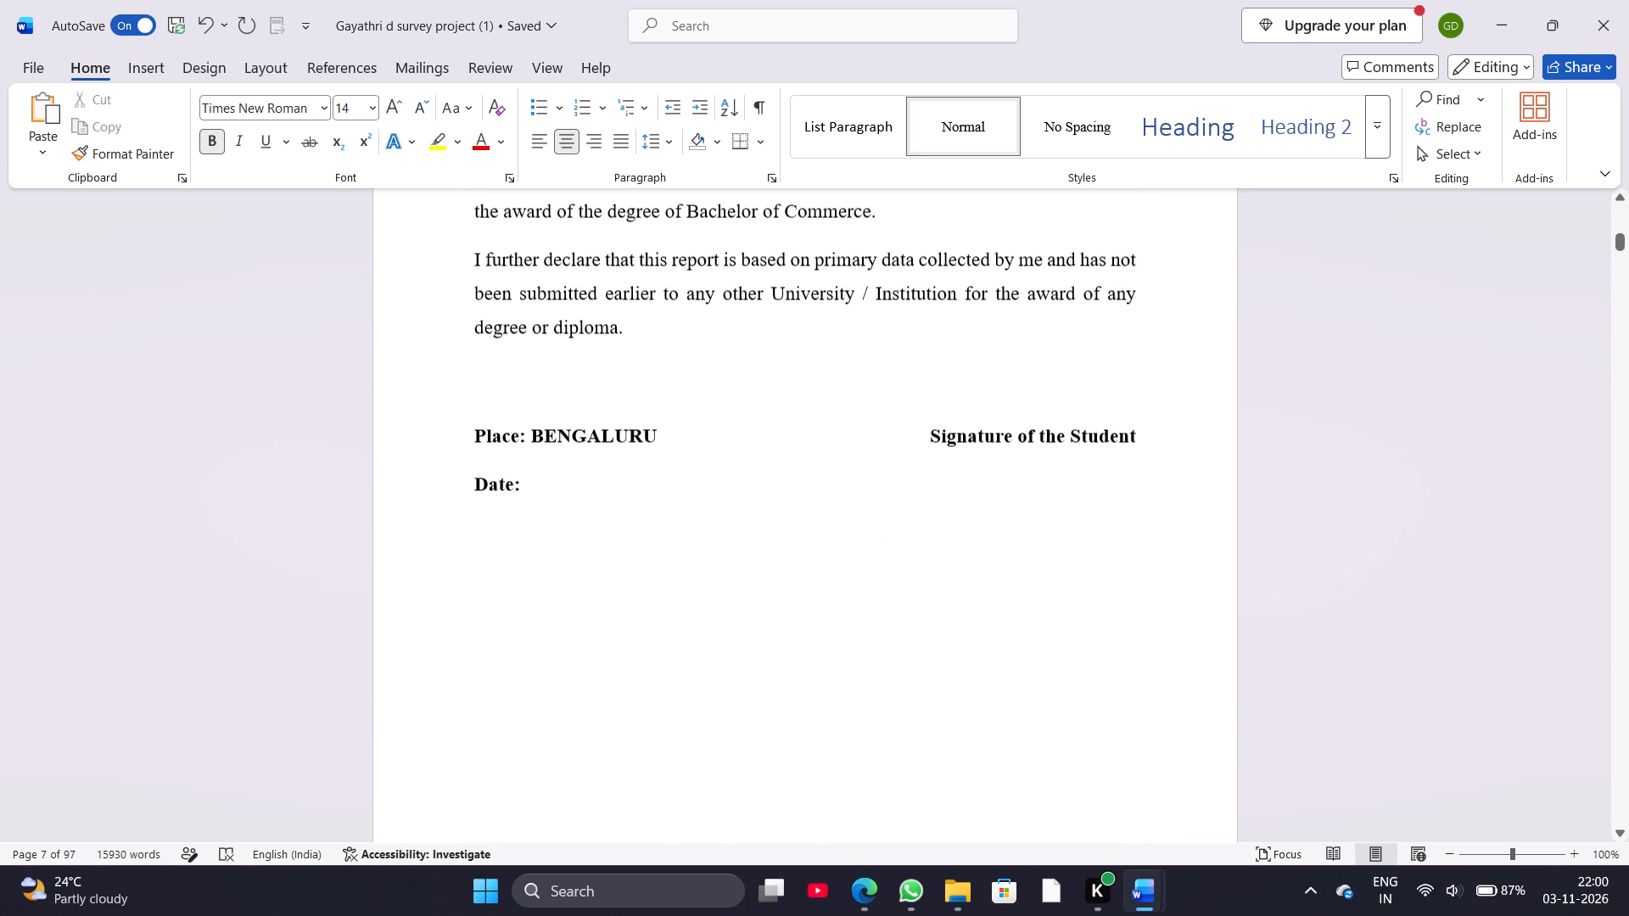
scroll(1142, 815, down, 5)
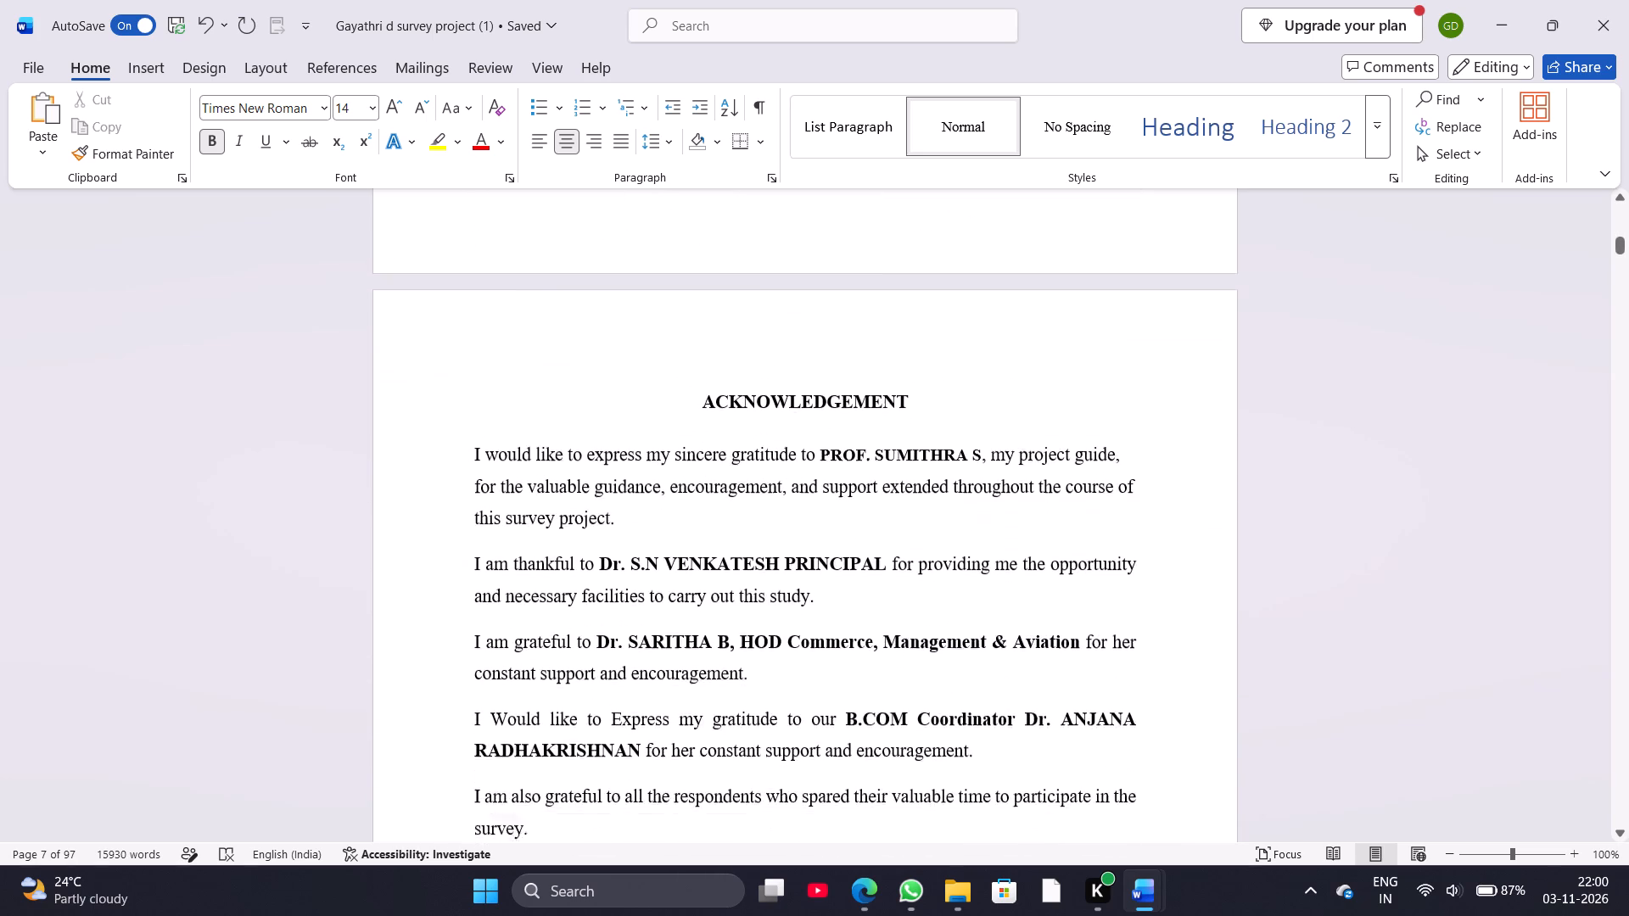
scroll(1142, 815, down, 4)
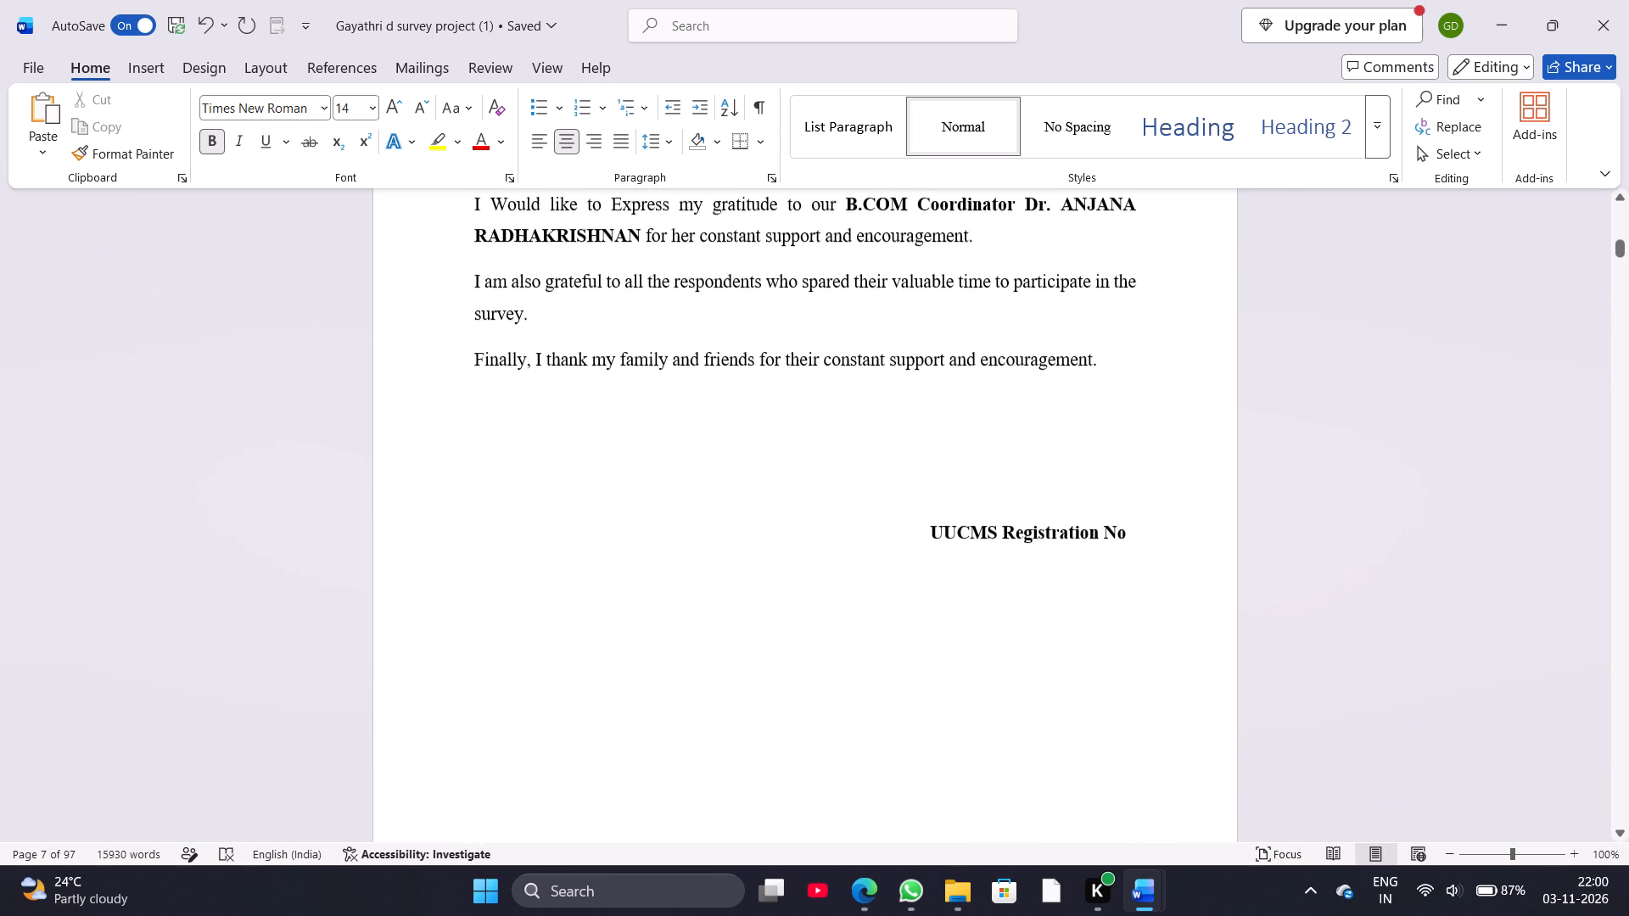
scroll(1142, 815, down, 2)
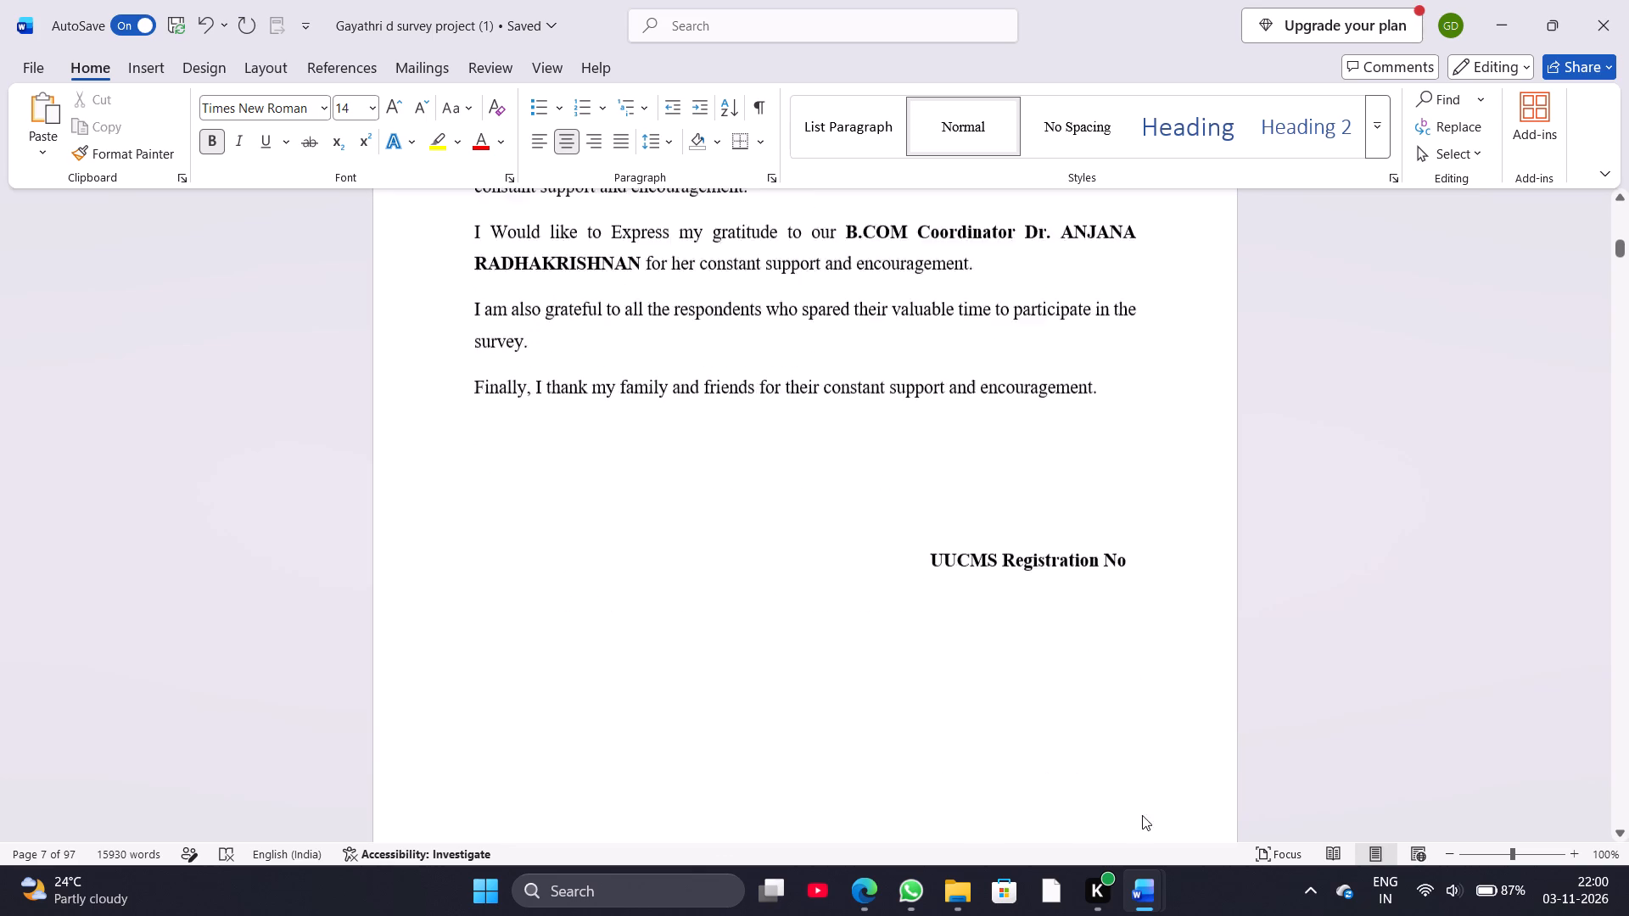
scroll(1142, 815, down, 6)
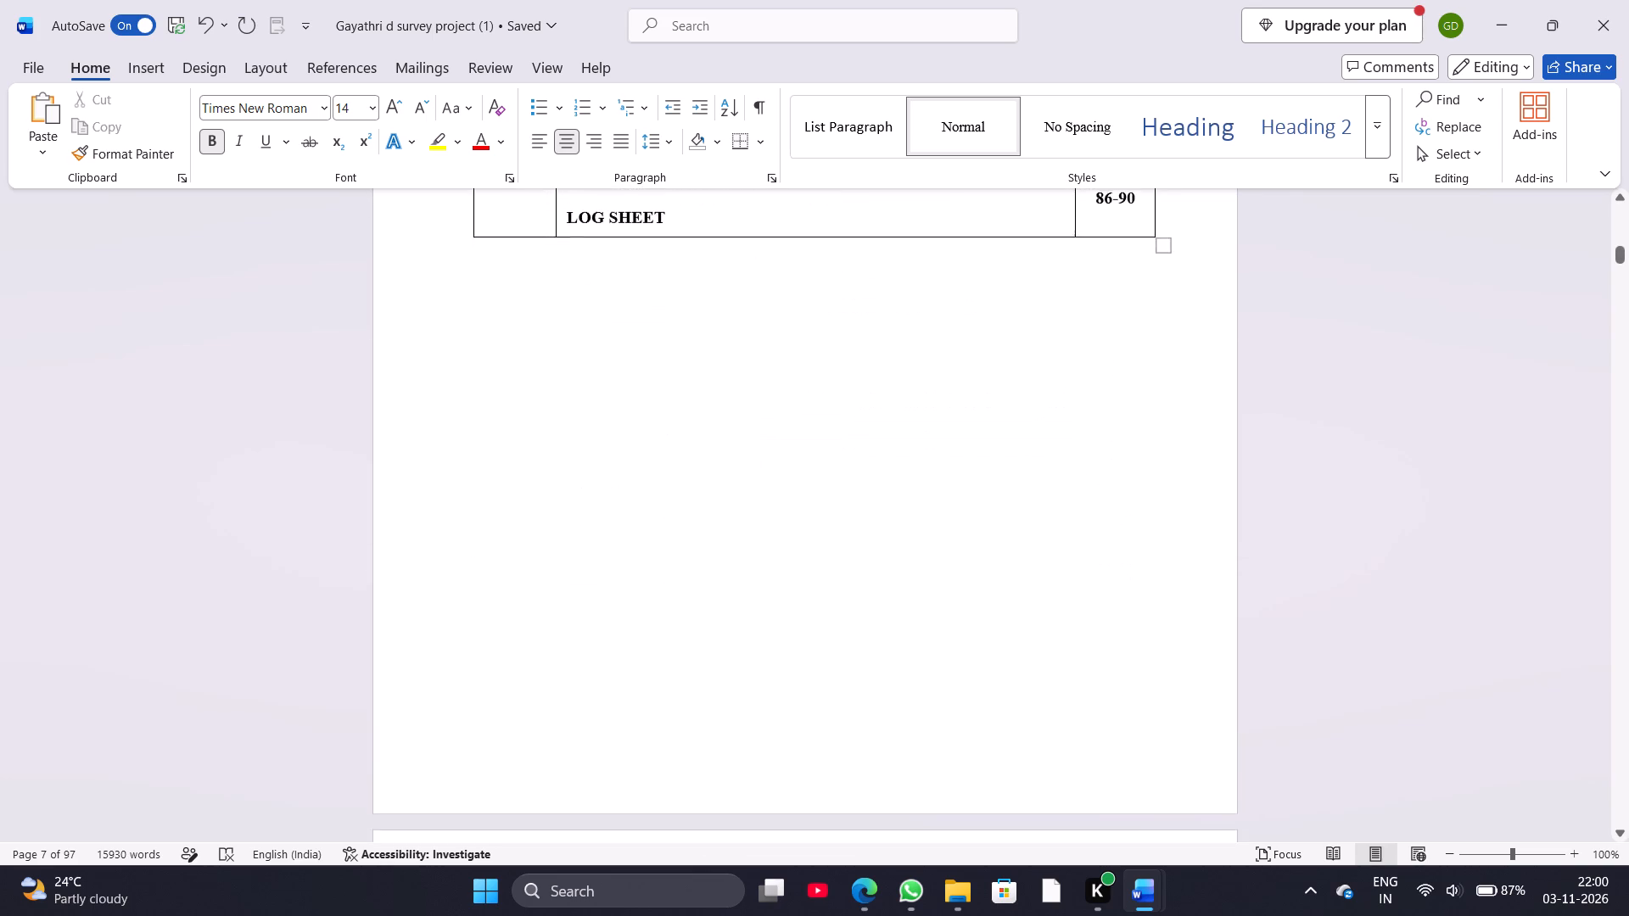
Examine the opening pages of Chapter 01, Introduction, including their header and footer layout.
scroll(1142, 815, down, 6)
scroll(1142, 815, left, 1)
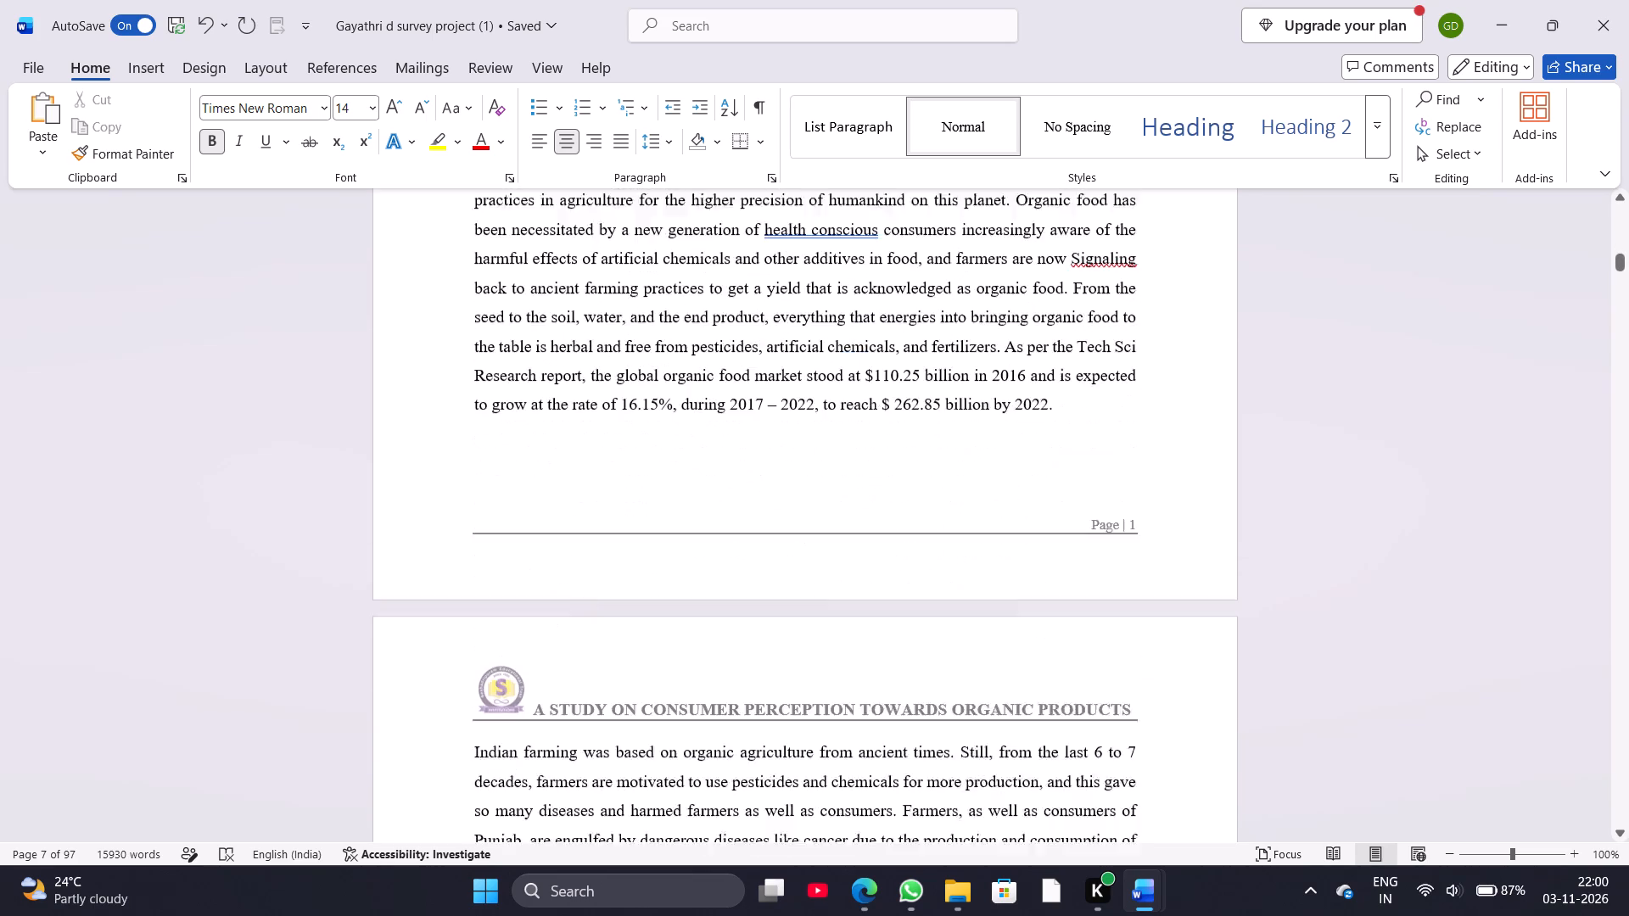
scroll(1142, 815, left, 1)
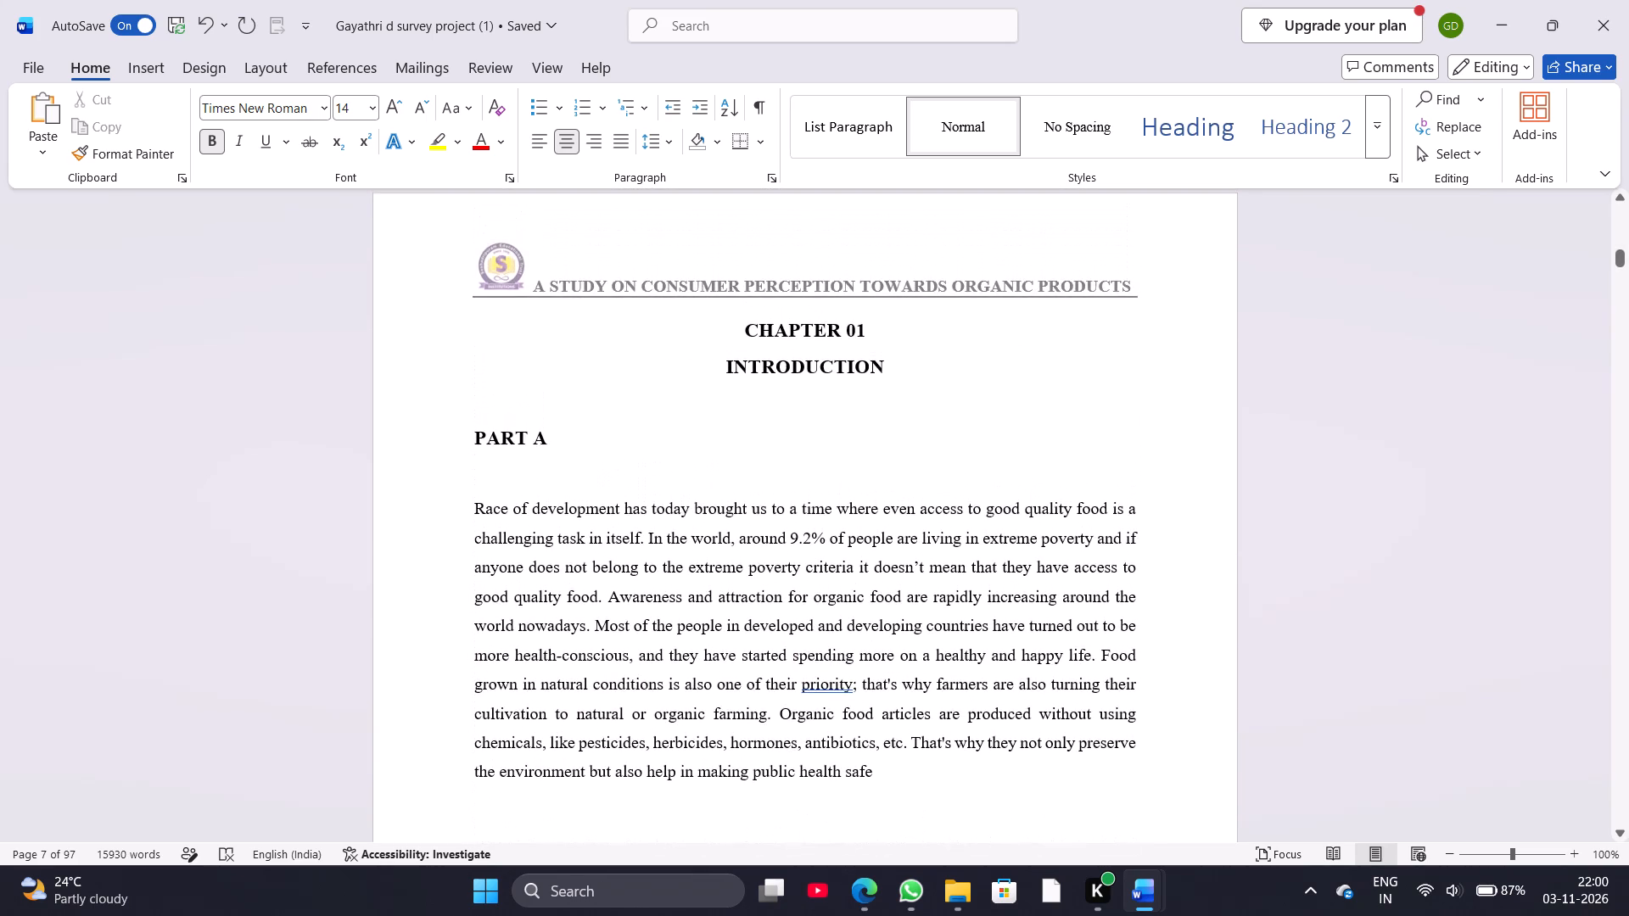
scroll(1142, 815, left, 1)
scroll(1142, 815, down, 2)
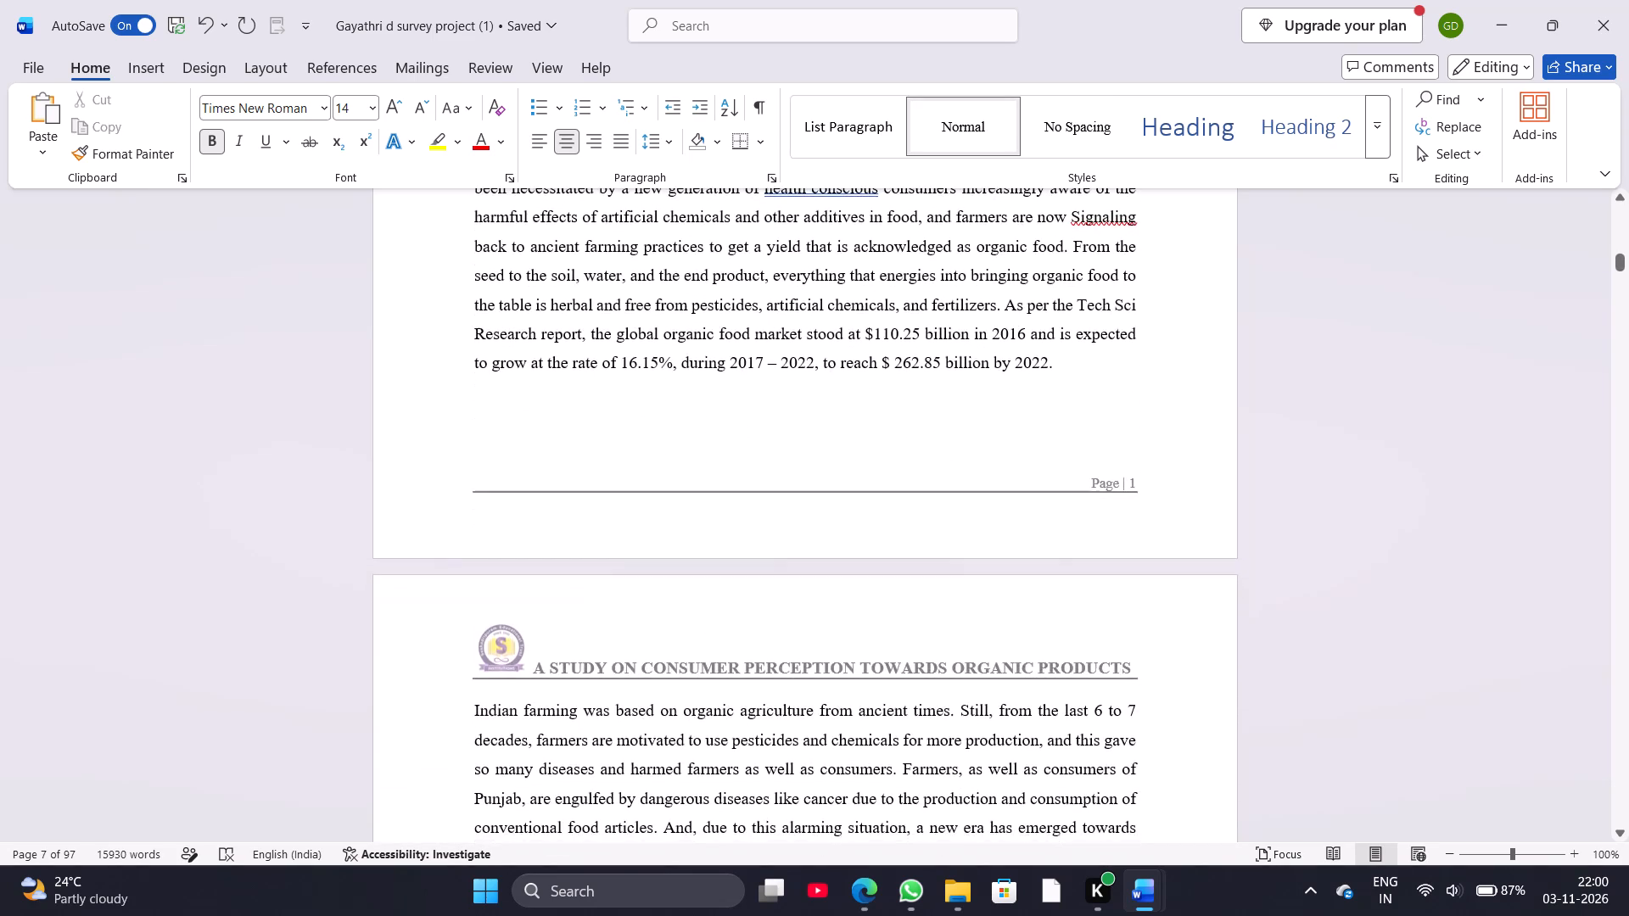
scroll(1142, 815, down, 3)
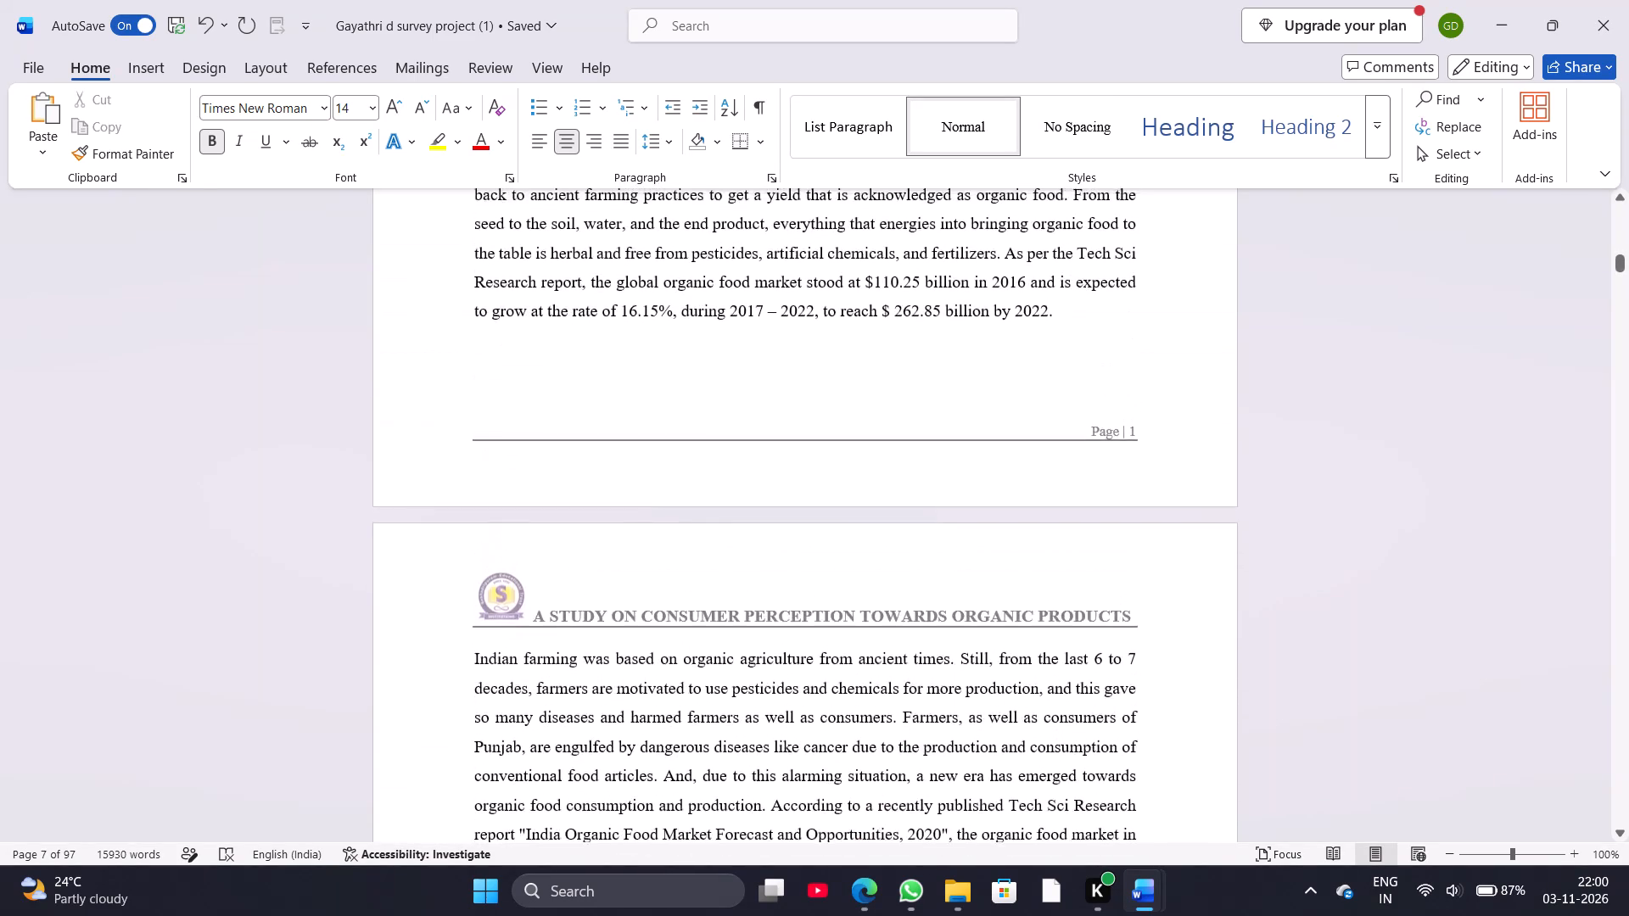
scroll(1142, 815, down, 3)
scroll(1142, 815, up, 6)
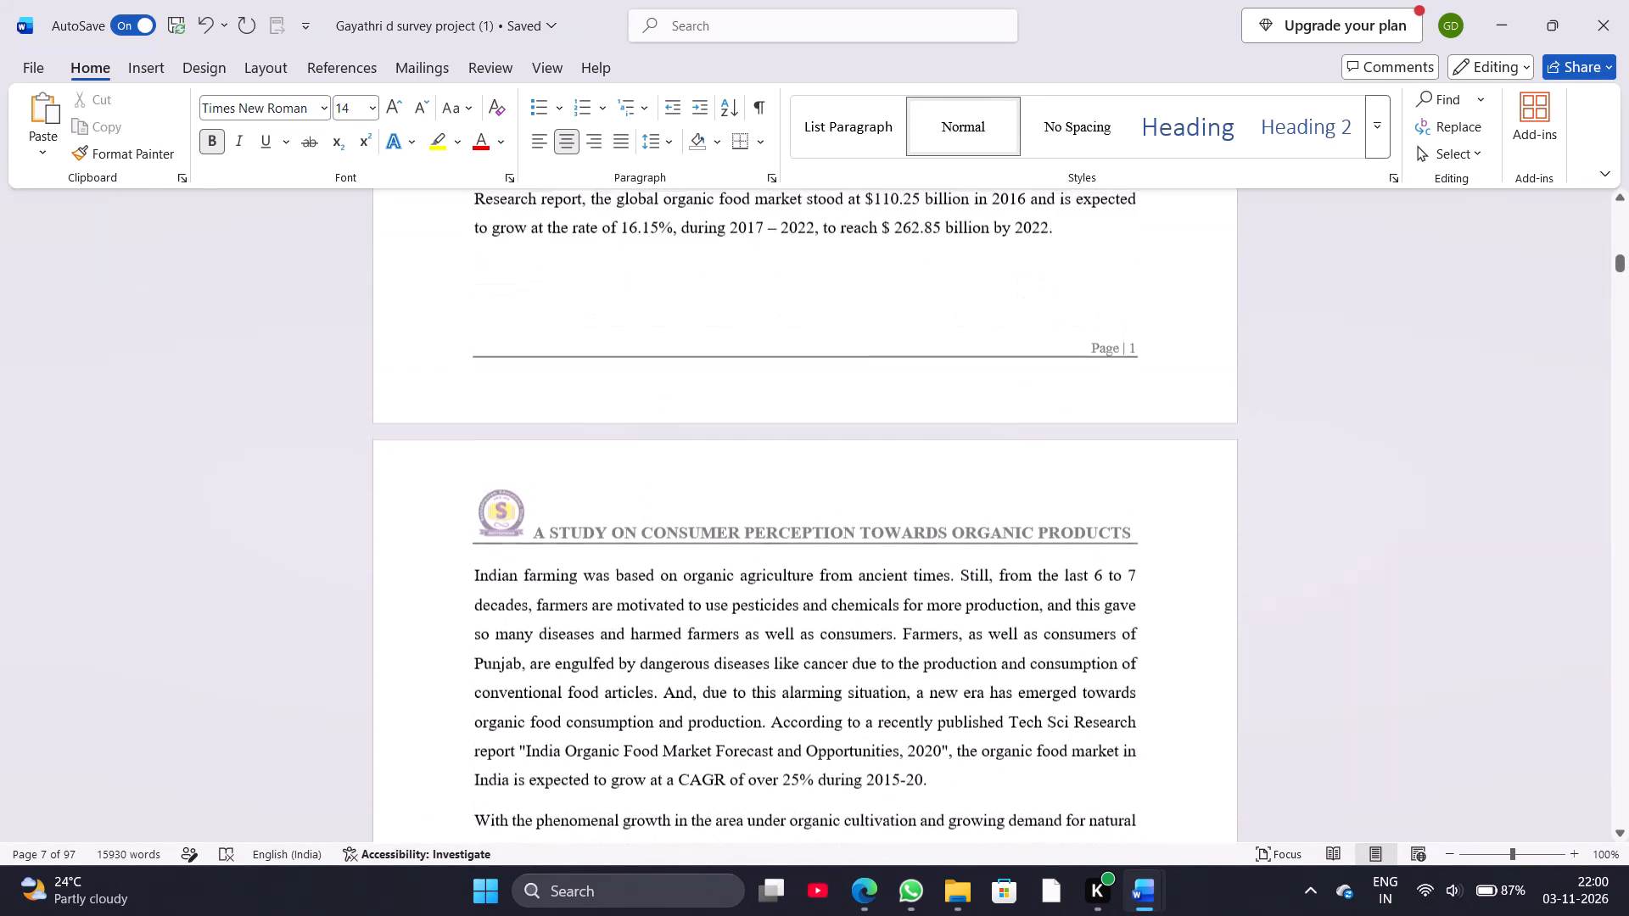
scroll(1142, 815, up, 7)
scroll(1142, 815, down, 3)
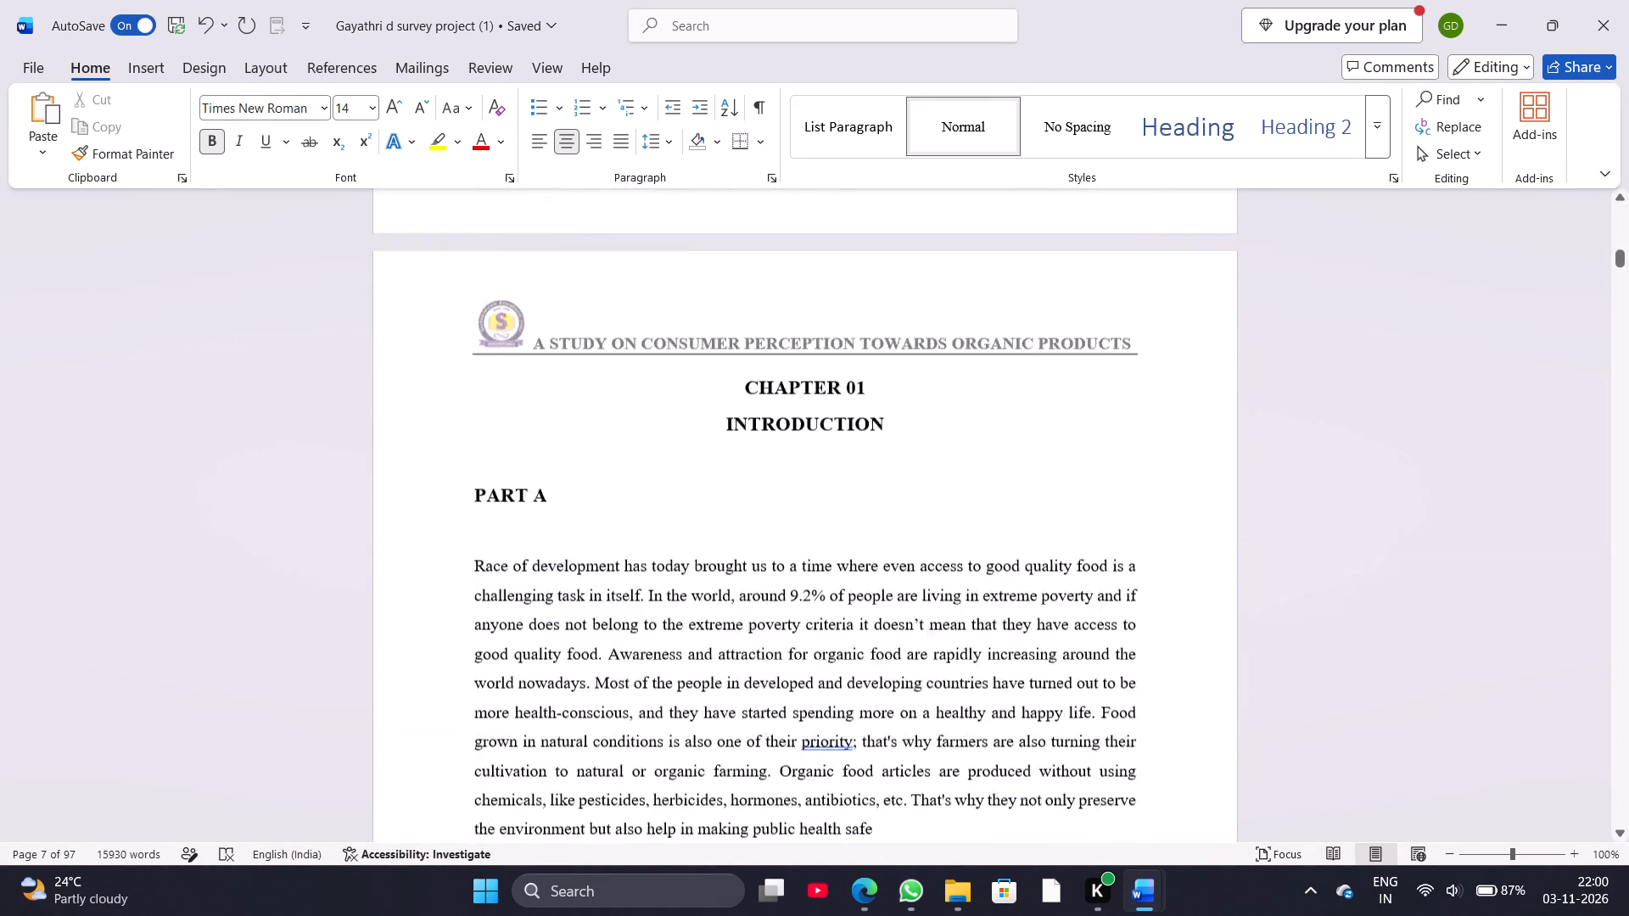
scroll(1142, 815, down, 4)
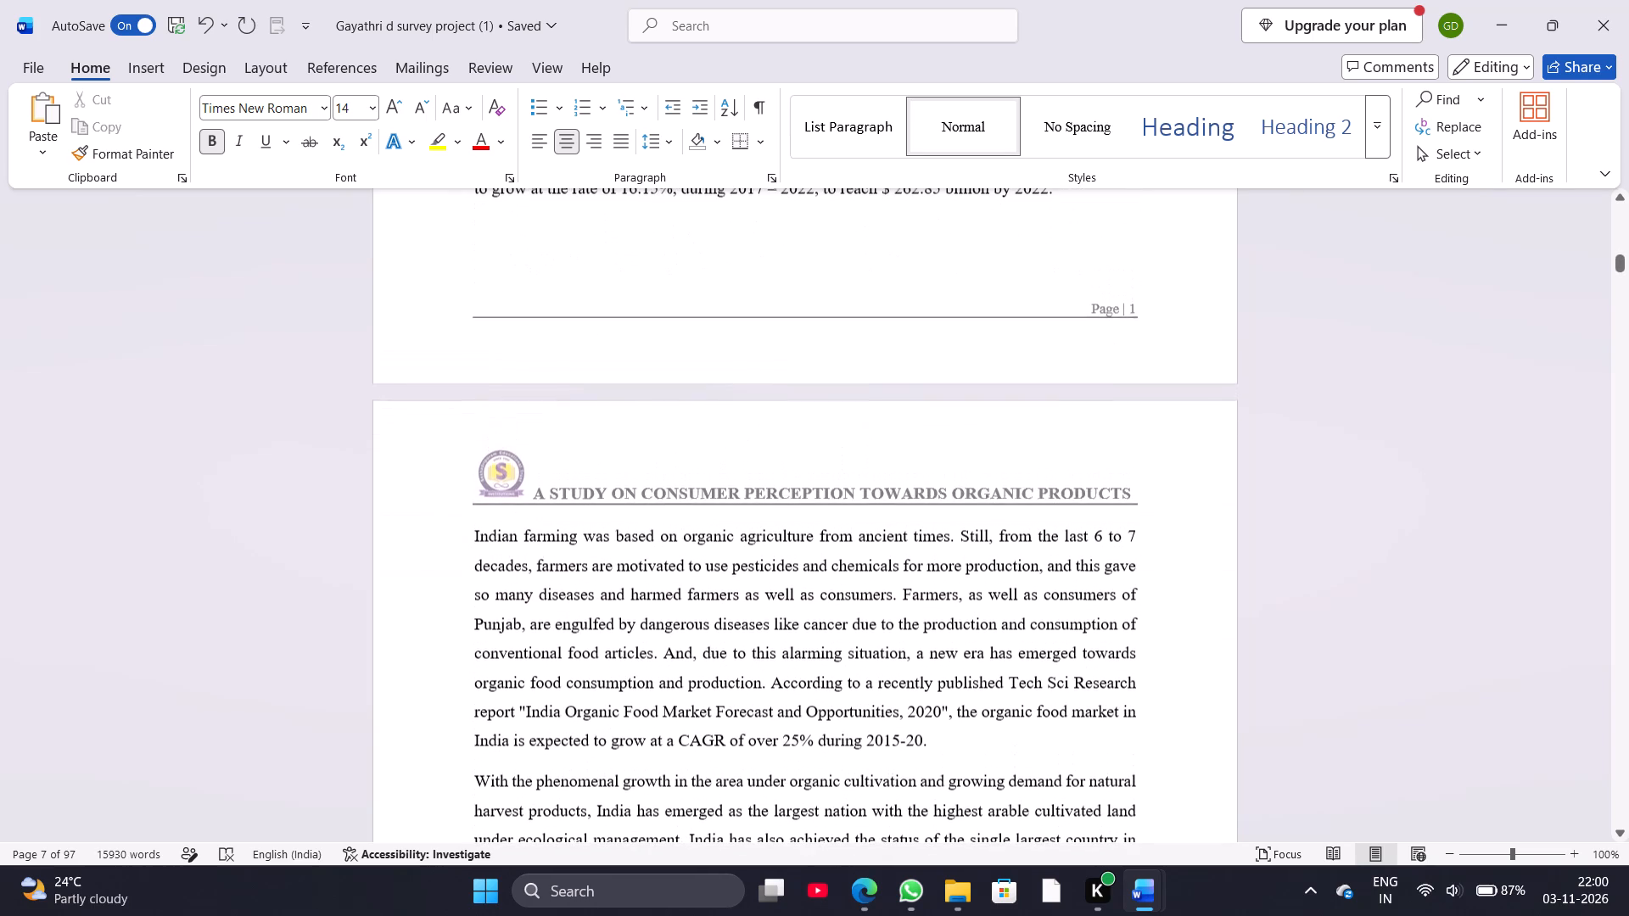
Open the Section 2 footer for editing at the empty line below the page number.
double_click(577, 344)
double_click(502, 325)
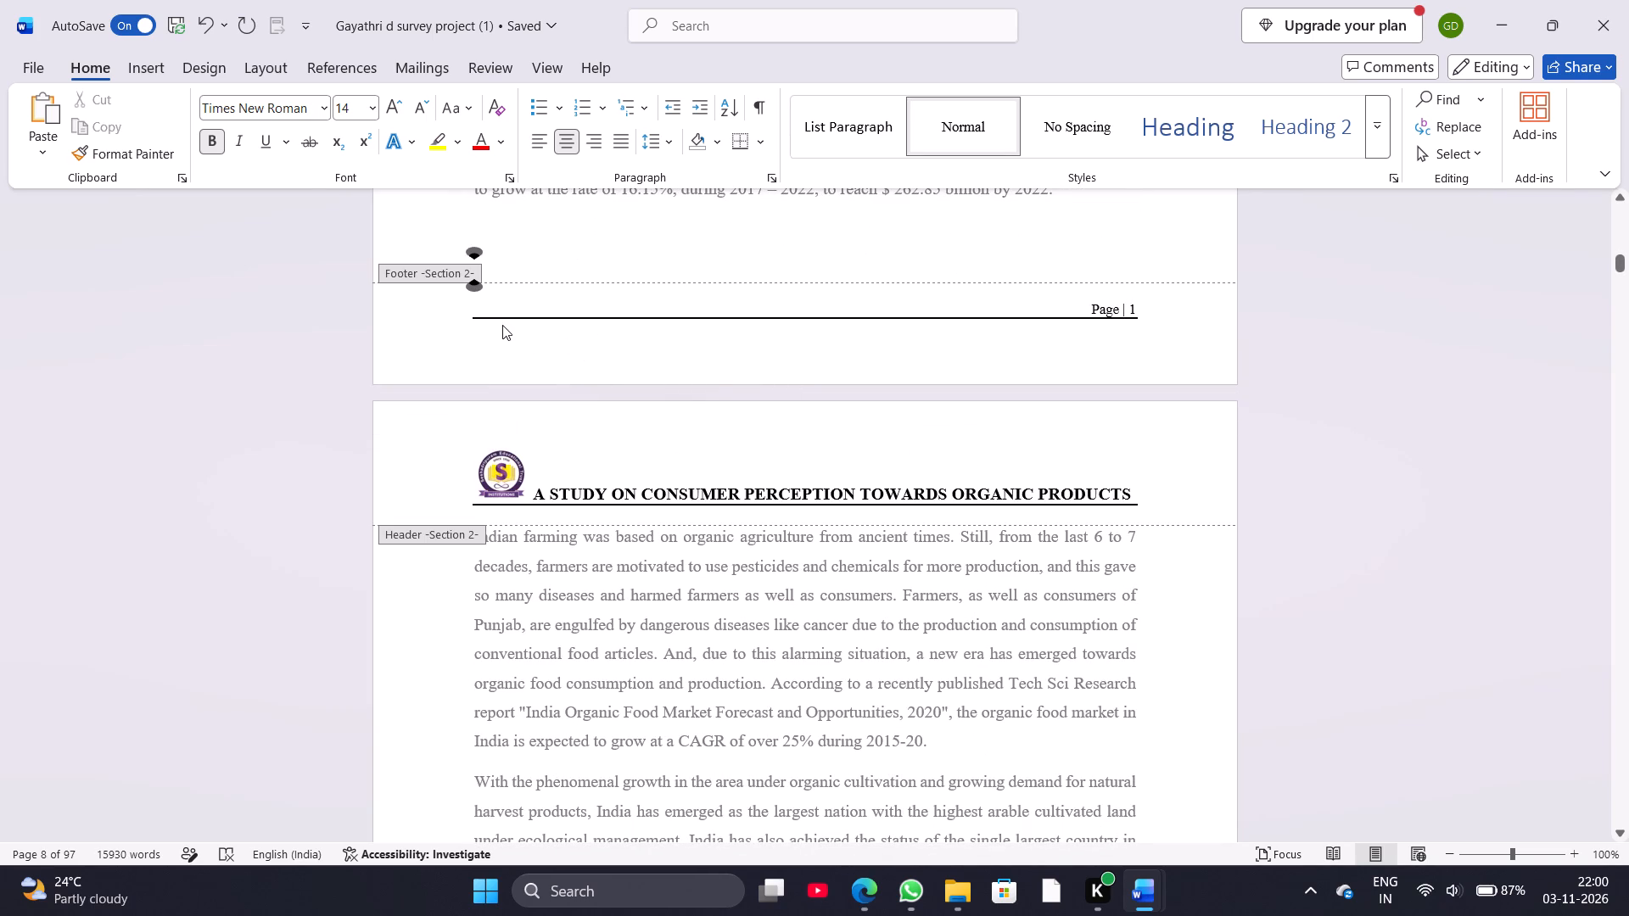
click(502, 325)
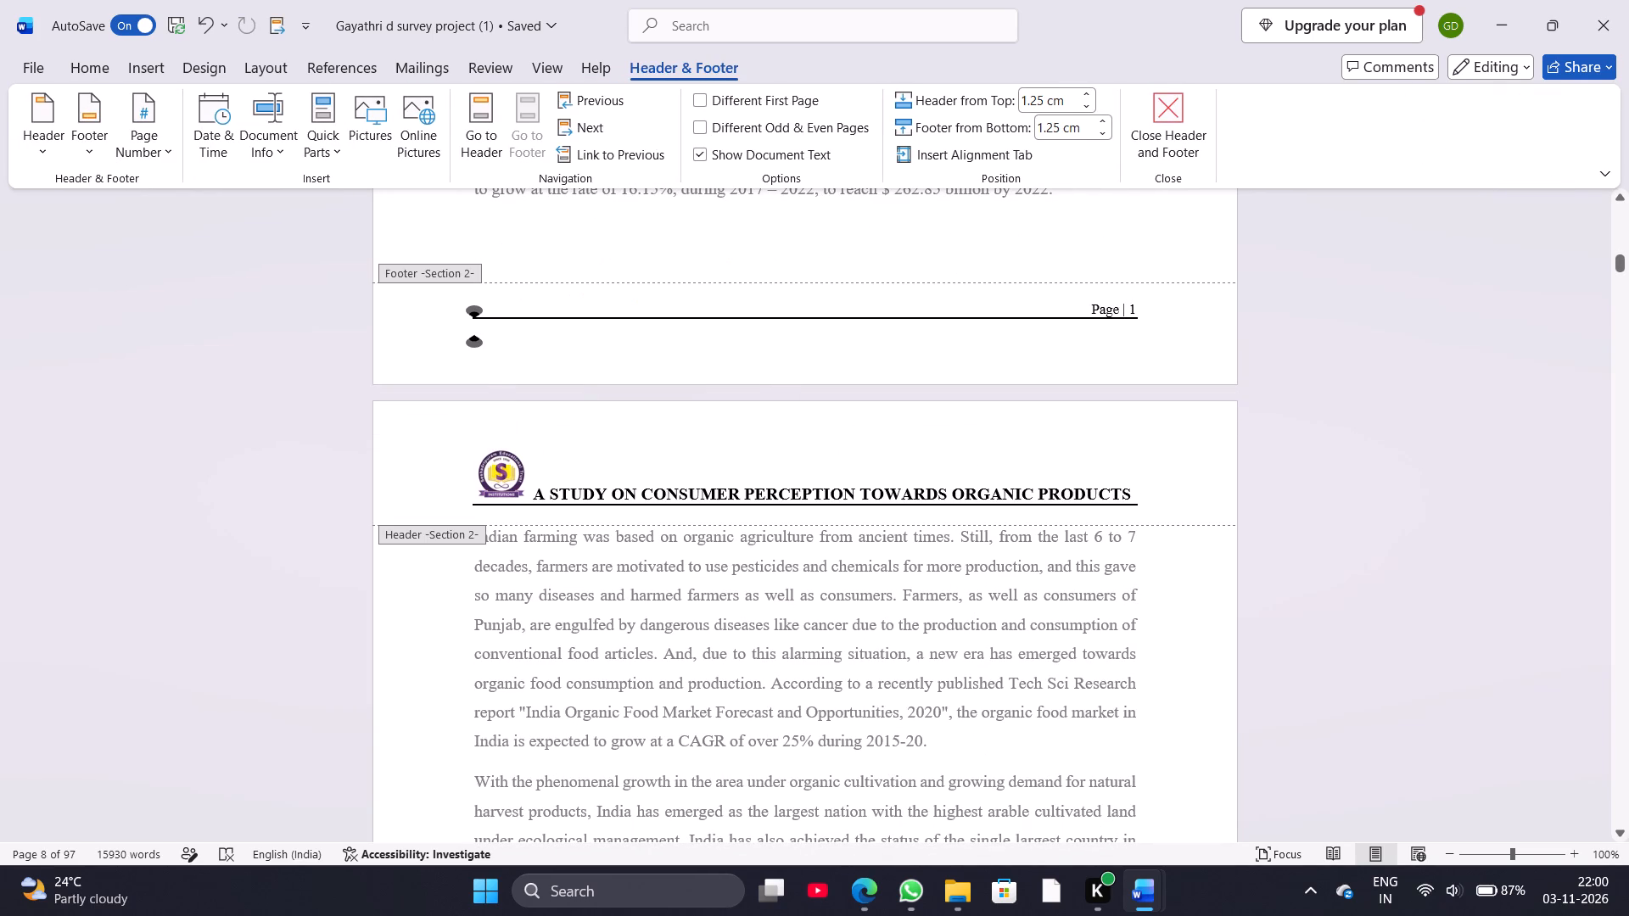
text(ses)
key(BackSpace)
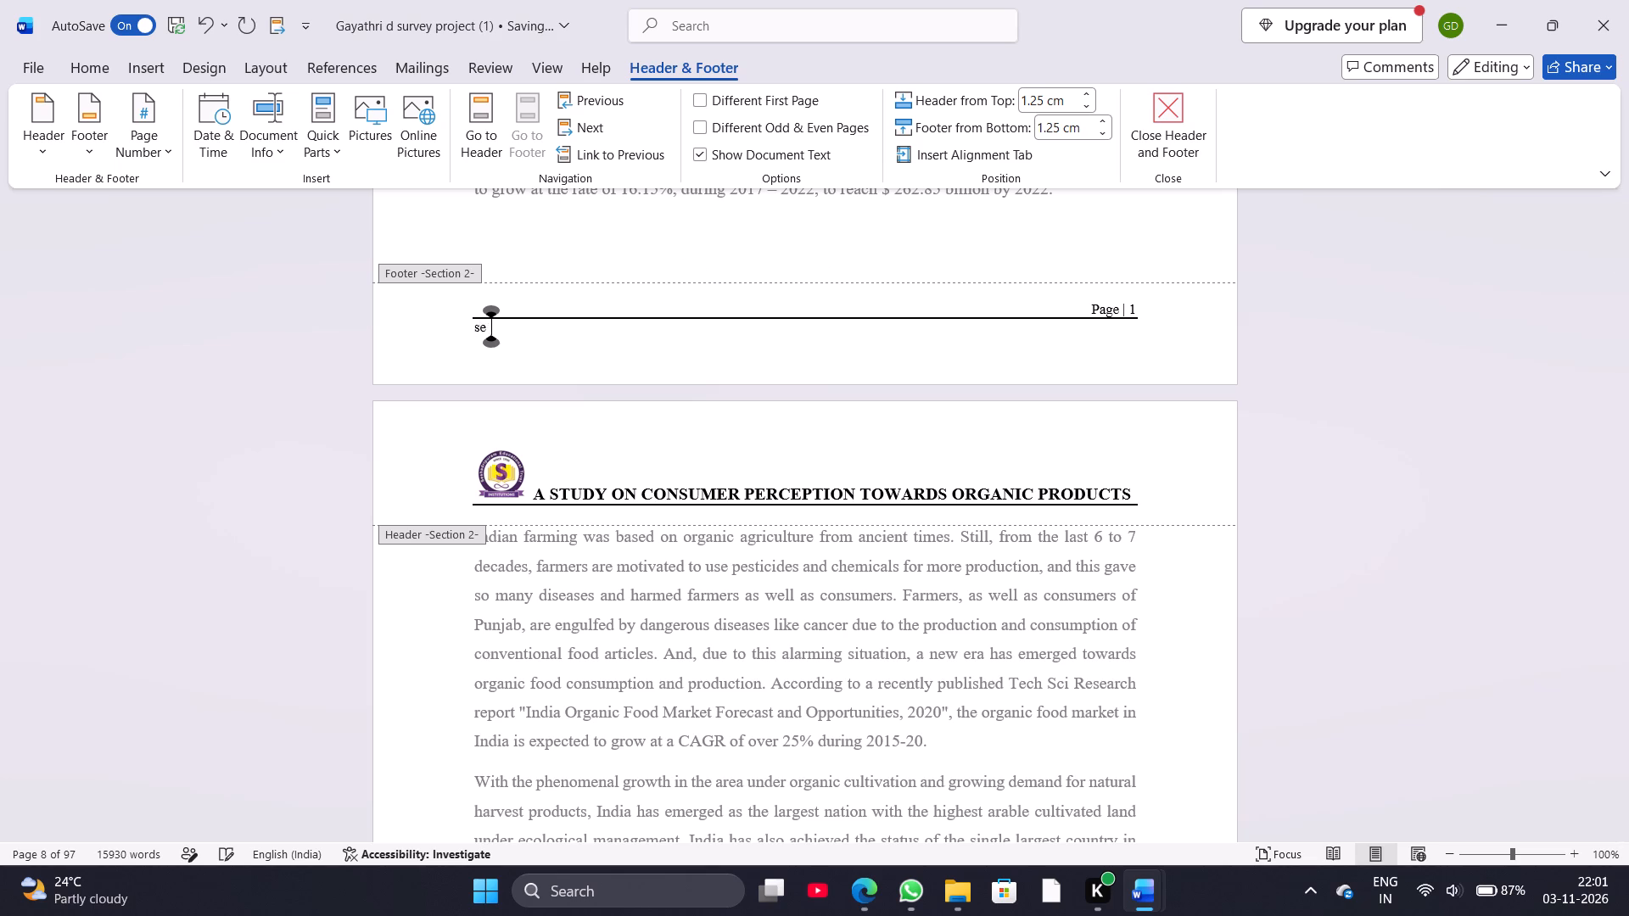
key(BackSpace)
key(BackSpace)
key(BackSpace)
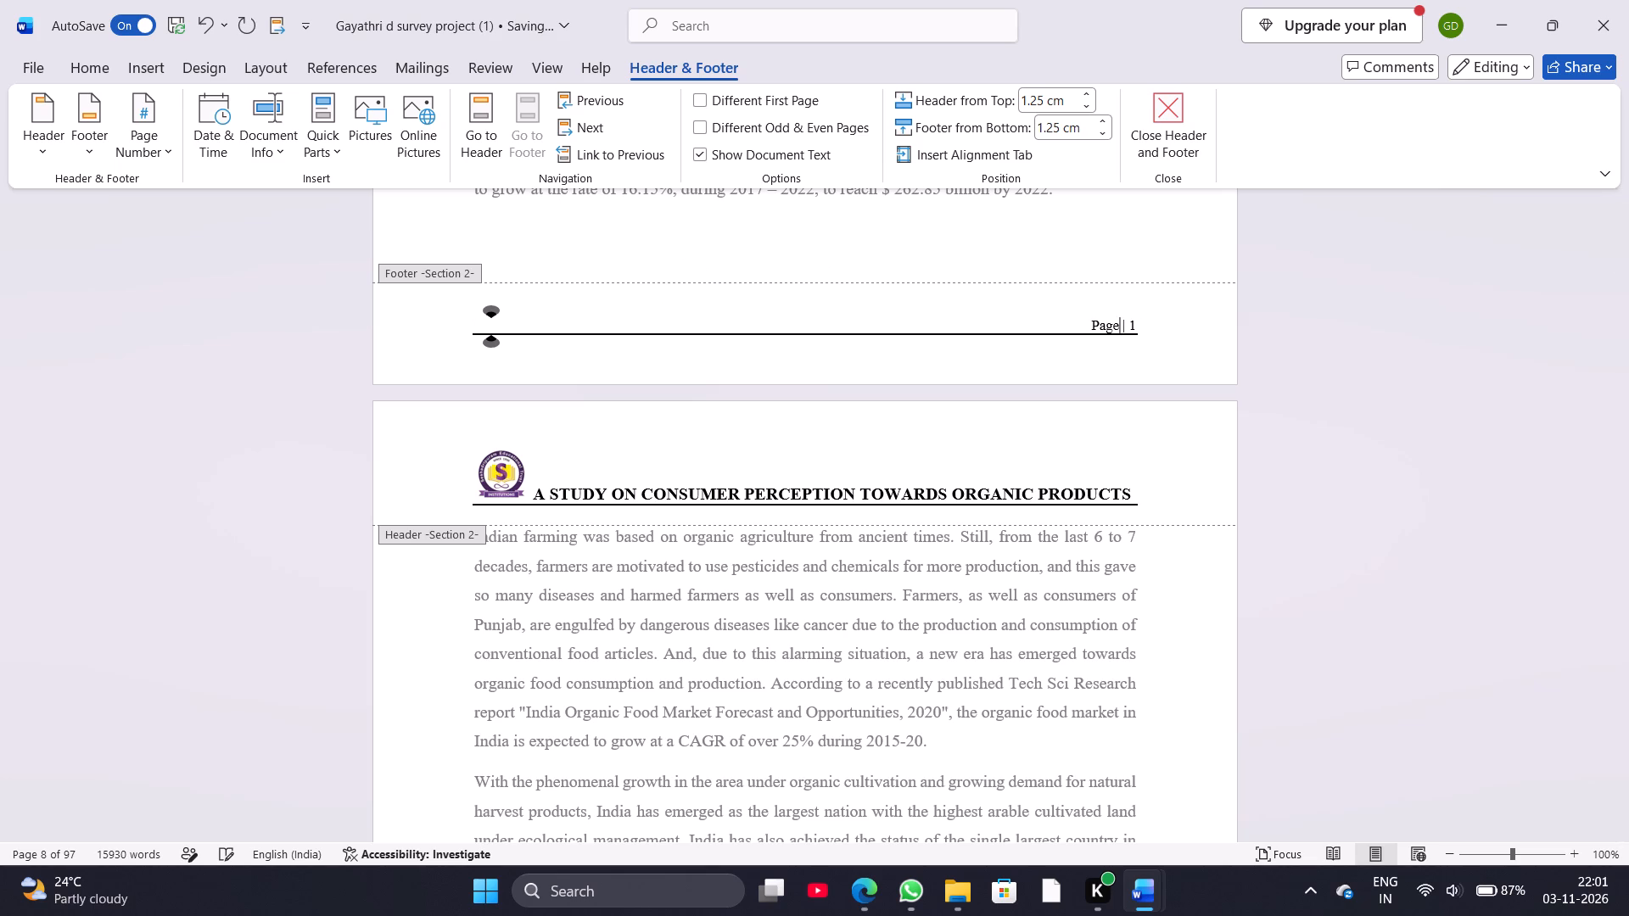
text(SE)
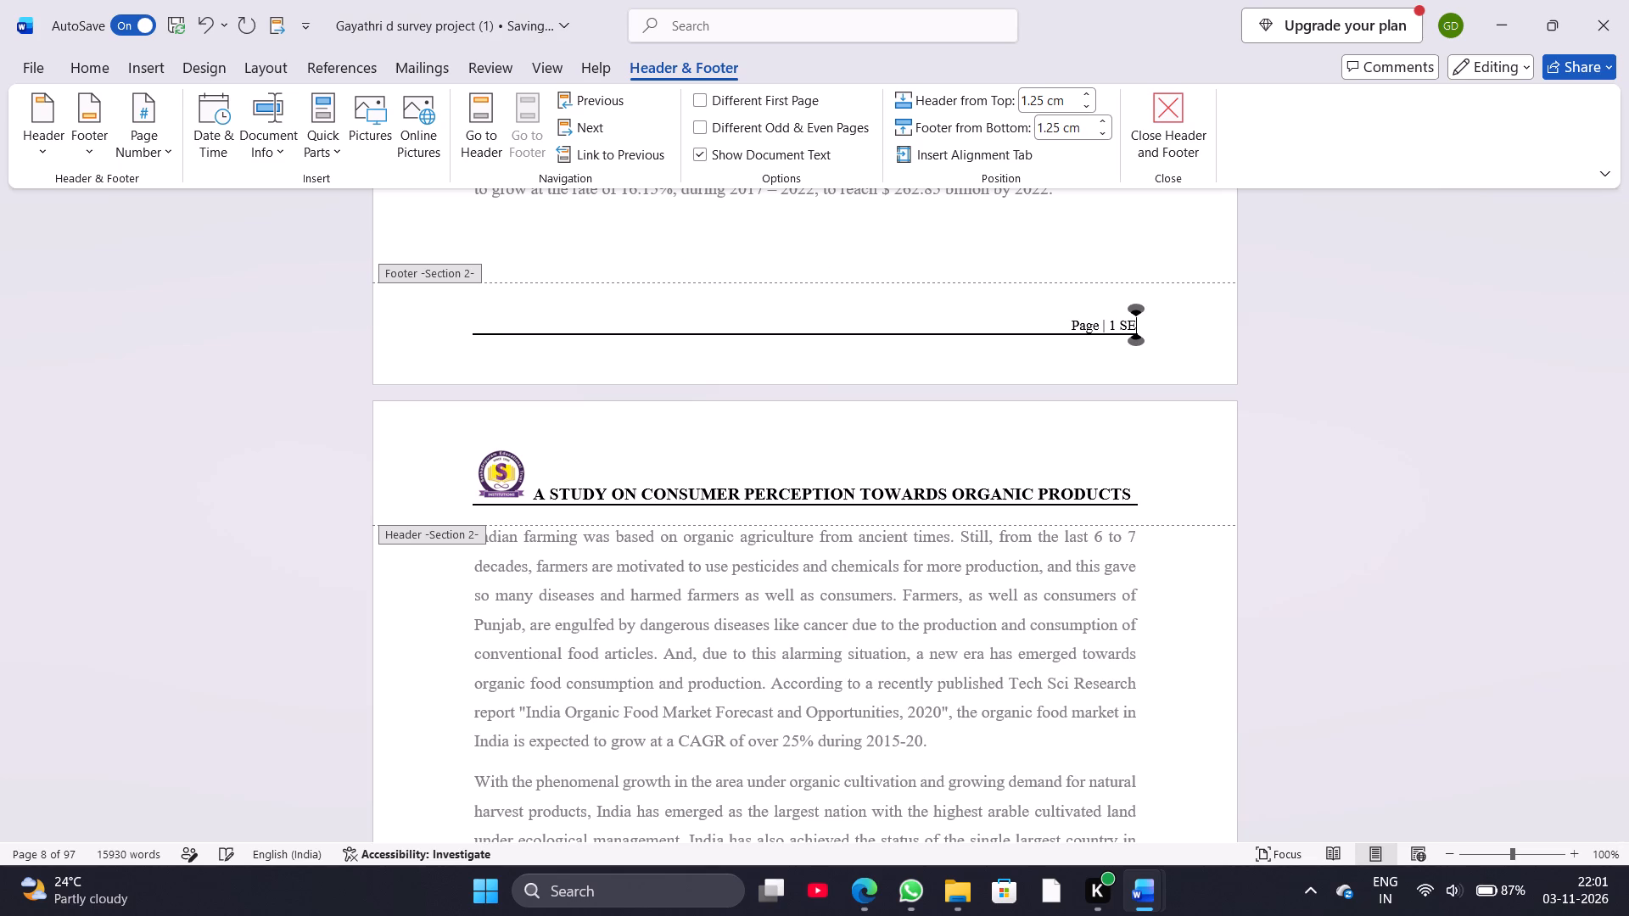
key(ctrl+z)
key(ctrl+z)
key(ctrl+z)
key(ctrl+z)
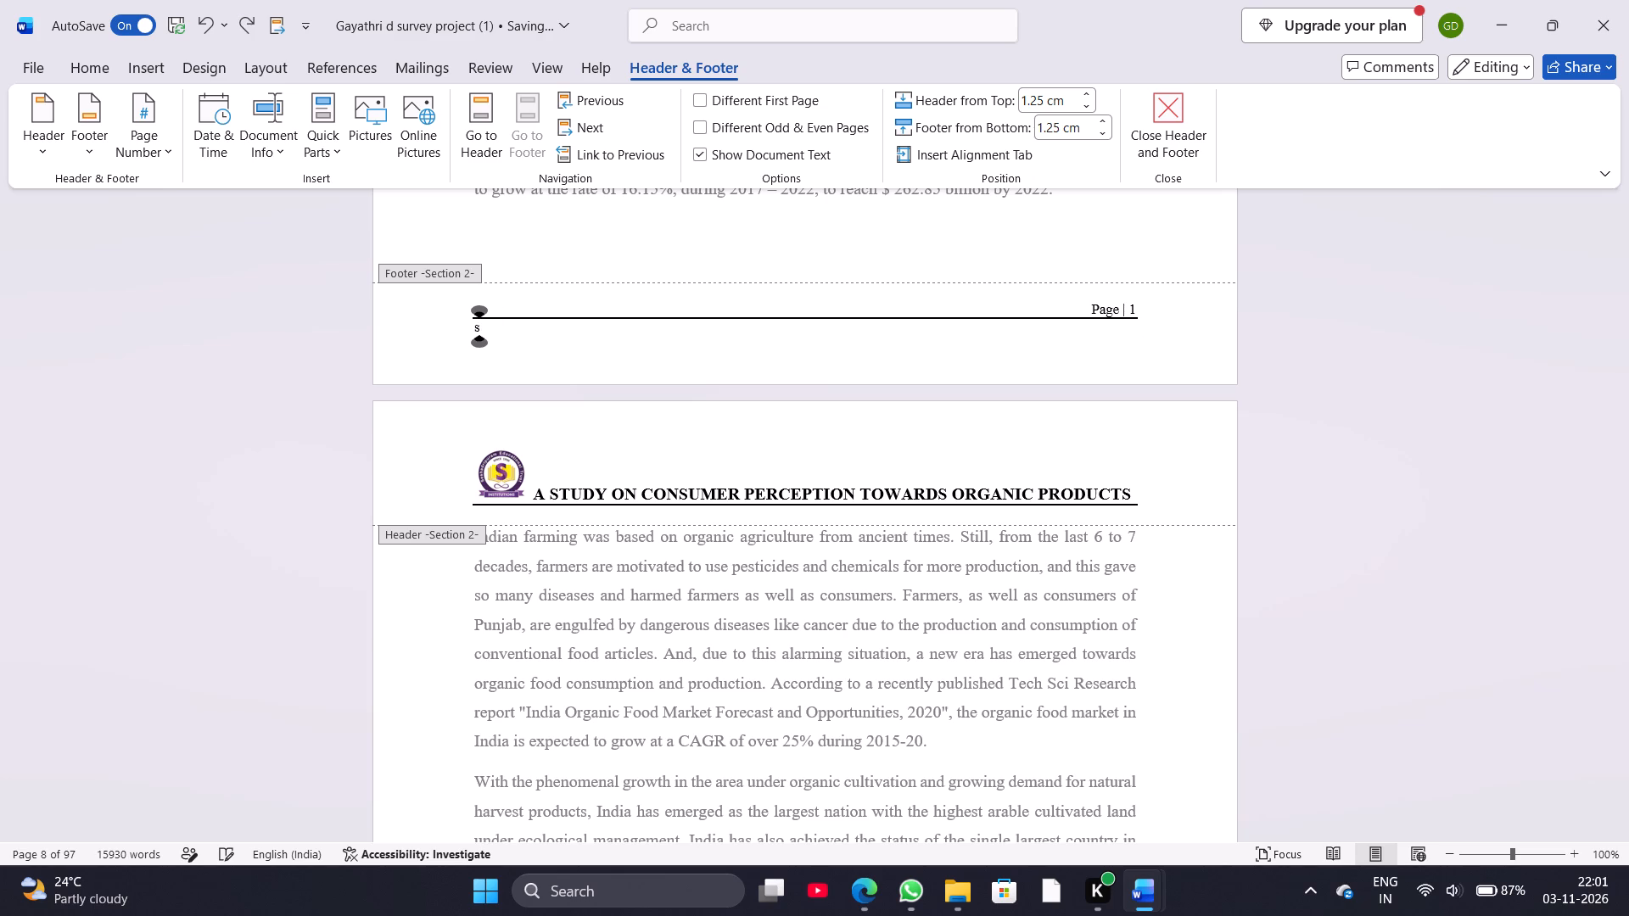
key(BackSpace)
Enter the college name SESHADRIPURAM FIRST GRADE COLLEGE in capitals on the Section 2 footer line below the page number.
text(SES)
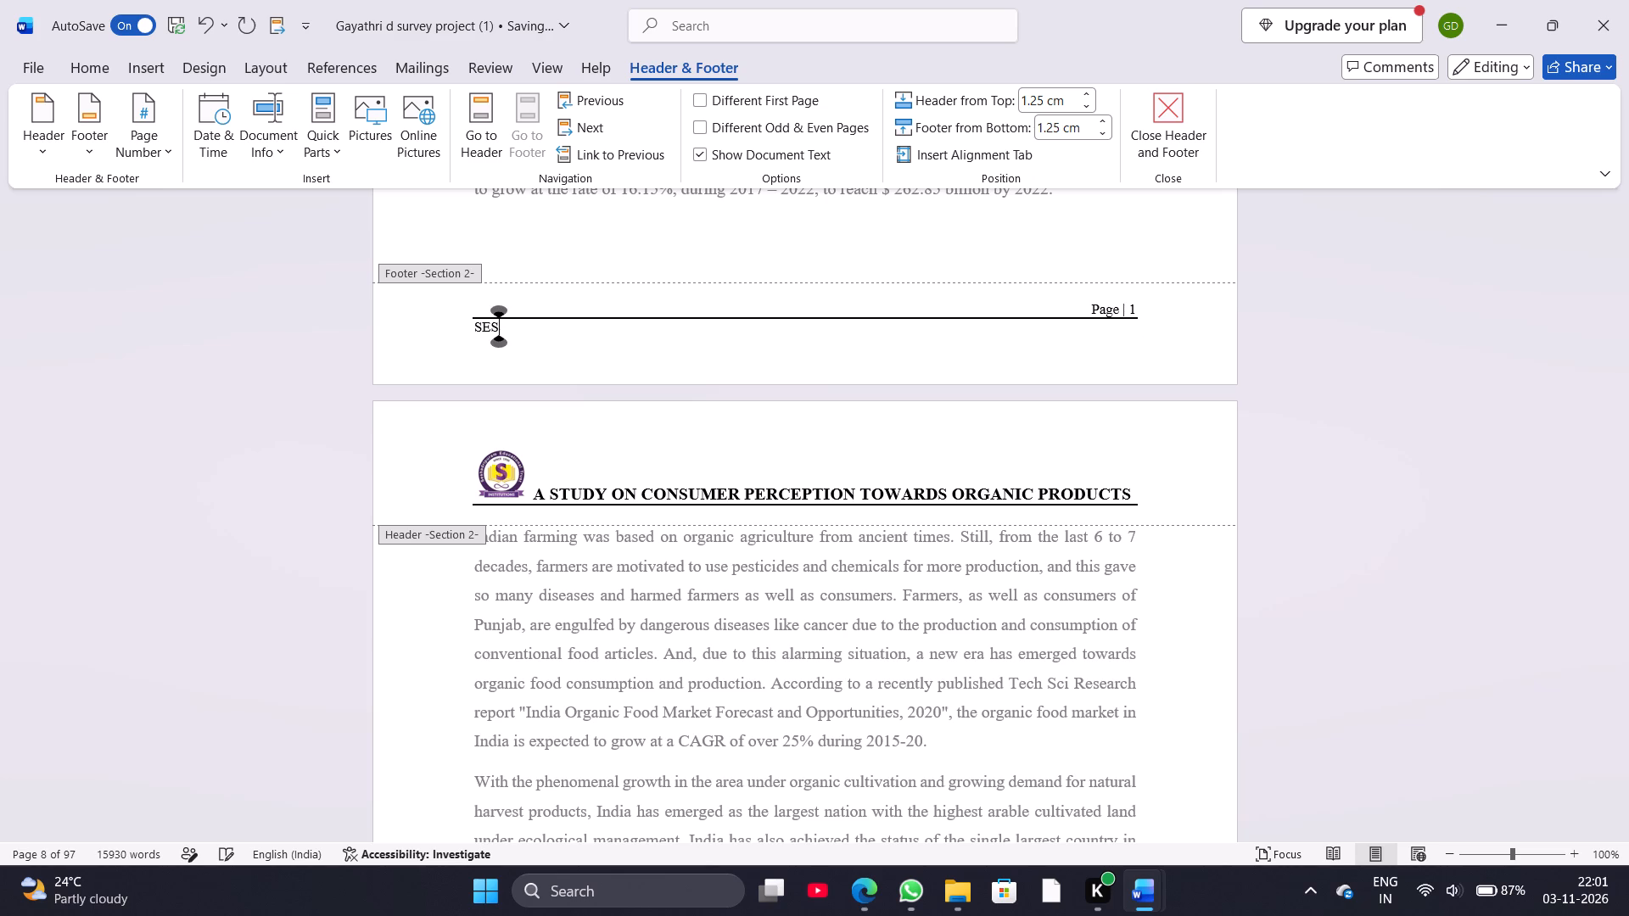
text(HADRI)
text(PURAM)
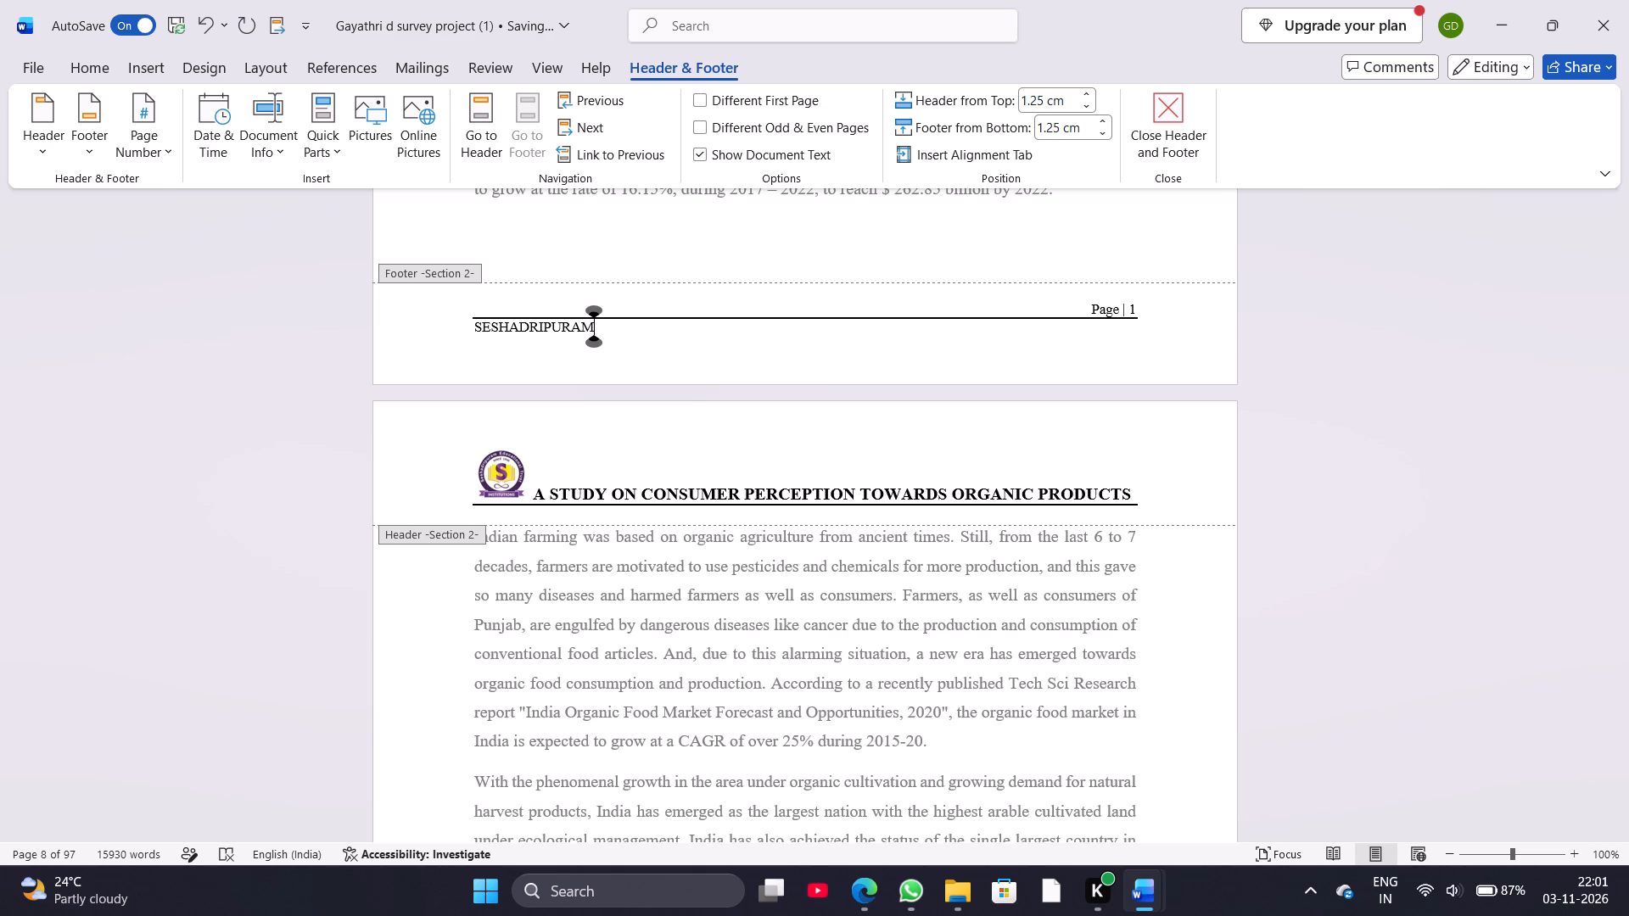
key(space)
text(FIRST)
key(space)
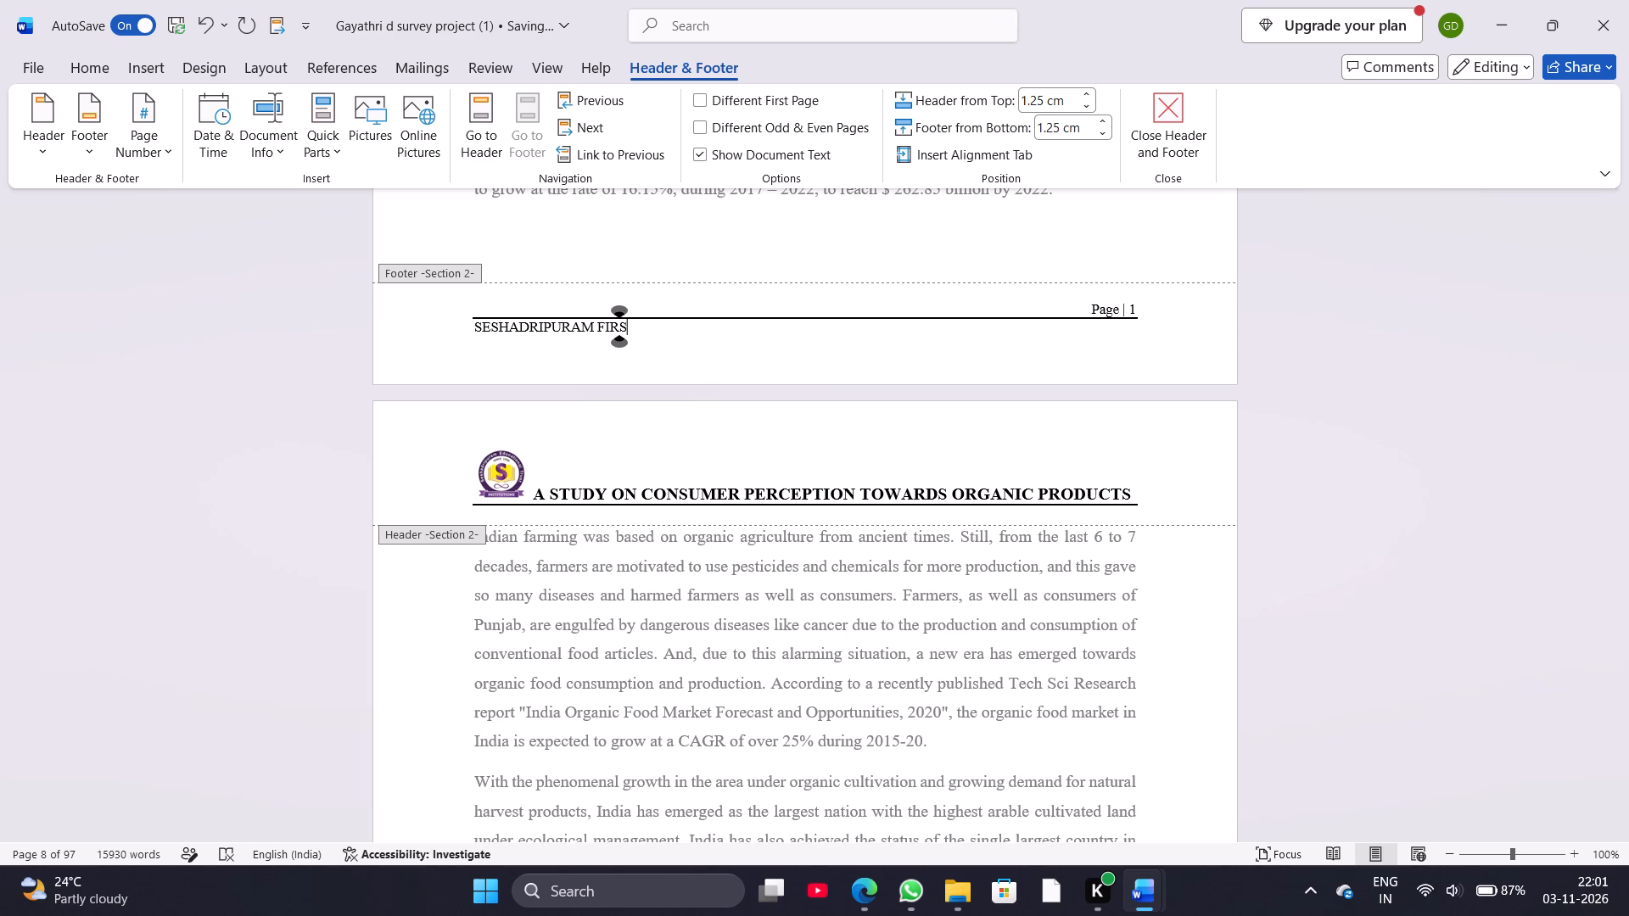
text(GRA)
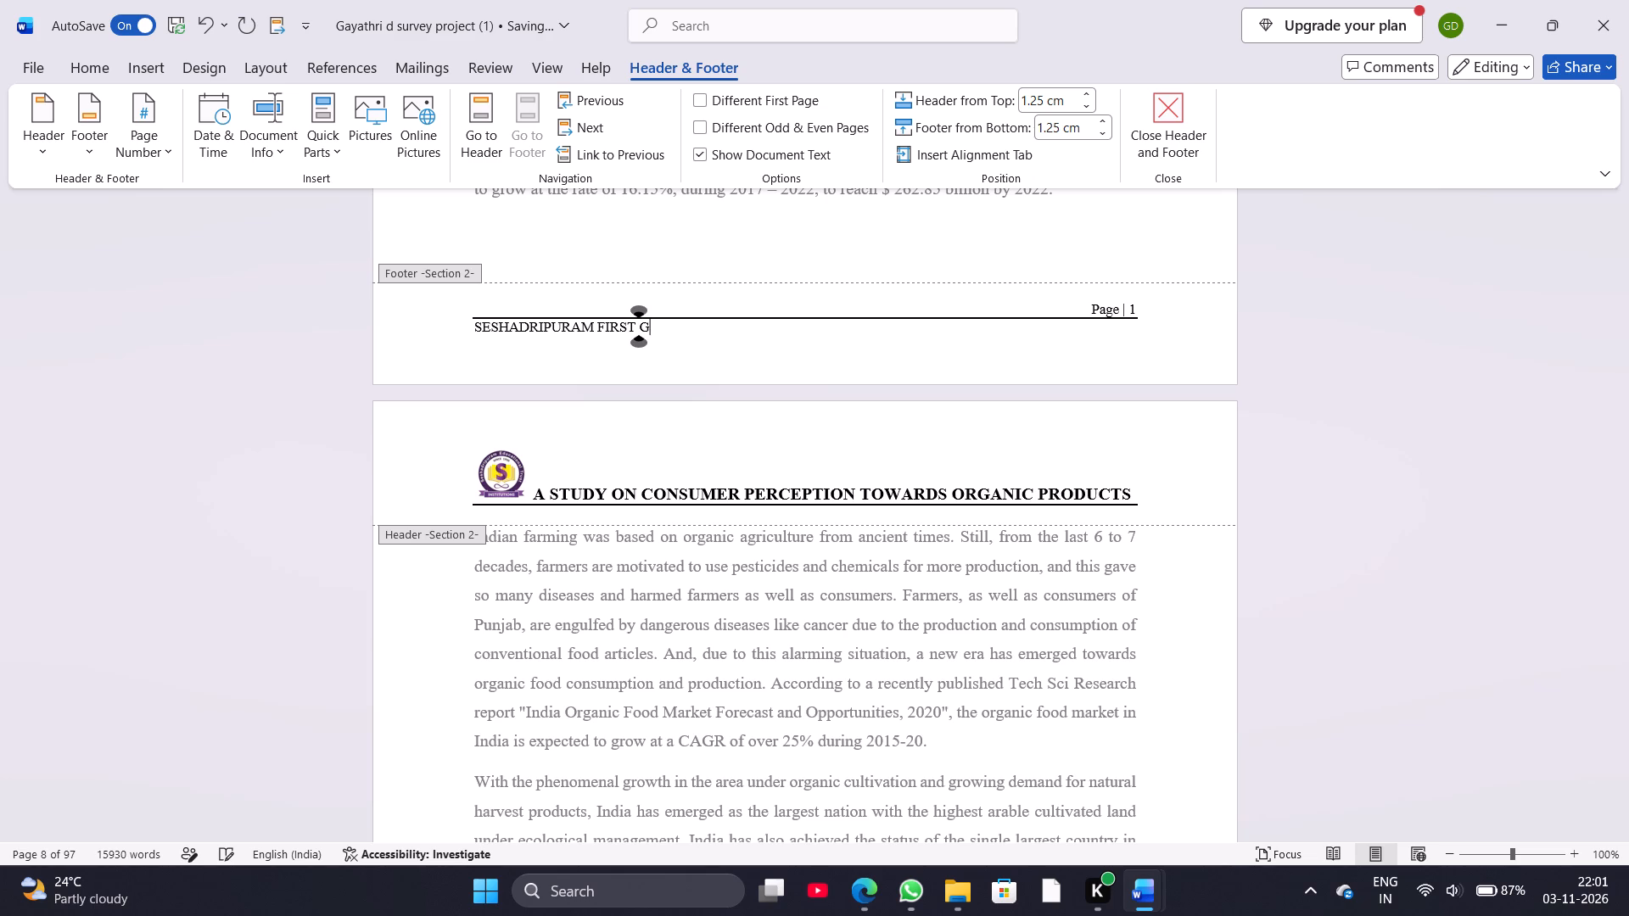
text(DE)
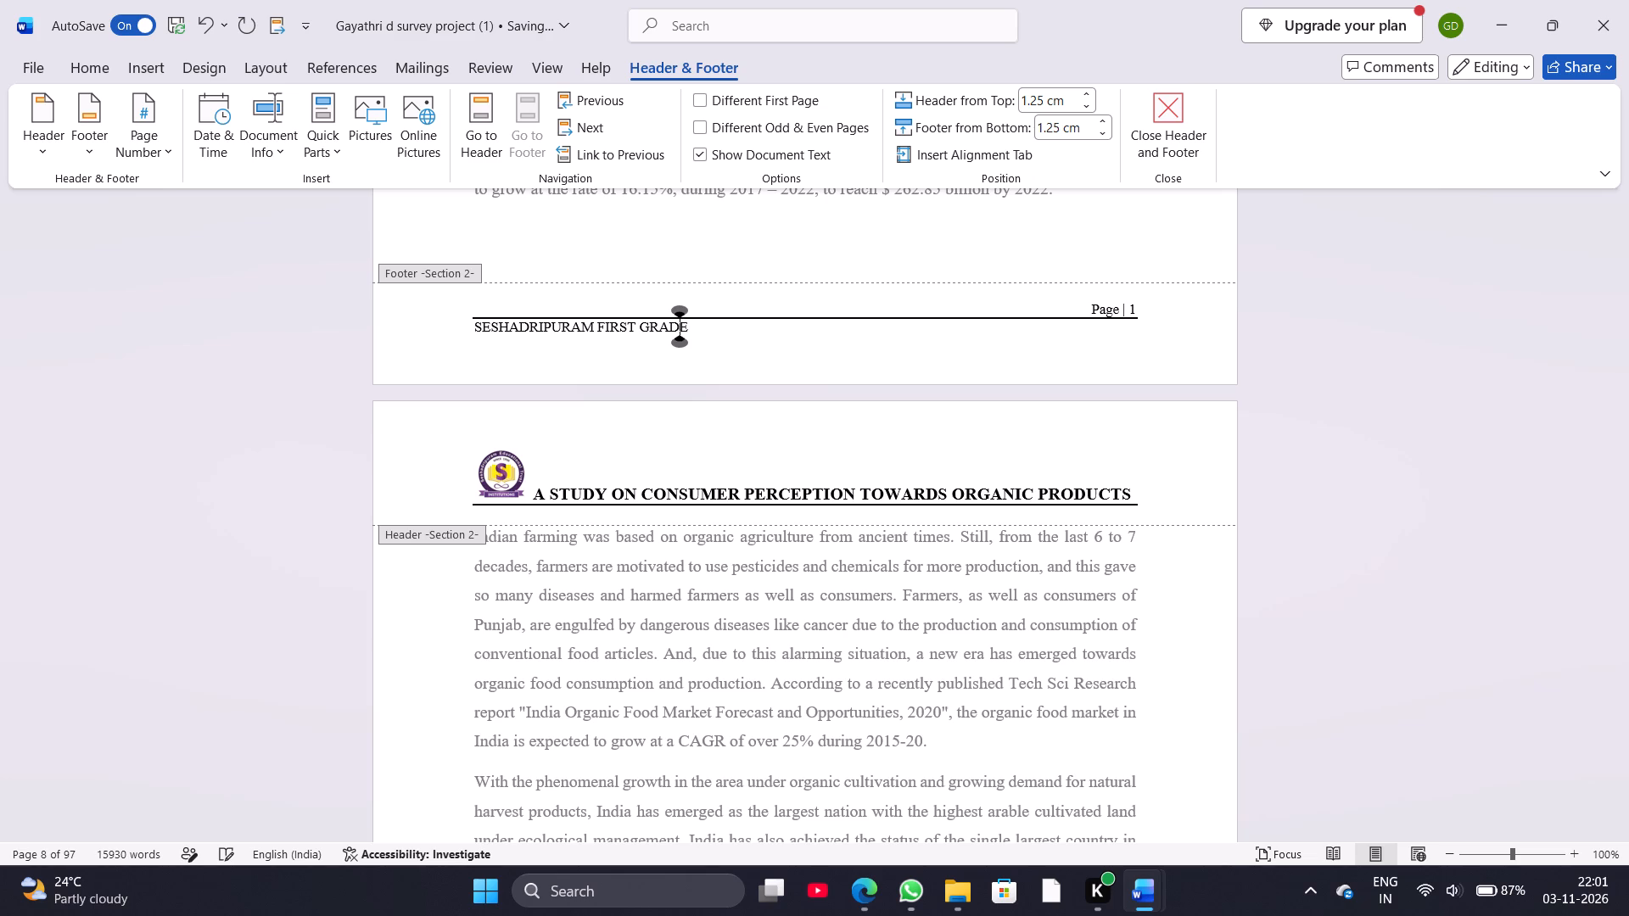
key(space)
text(COLLE)
text(GG)
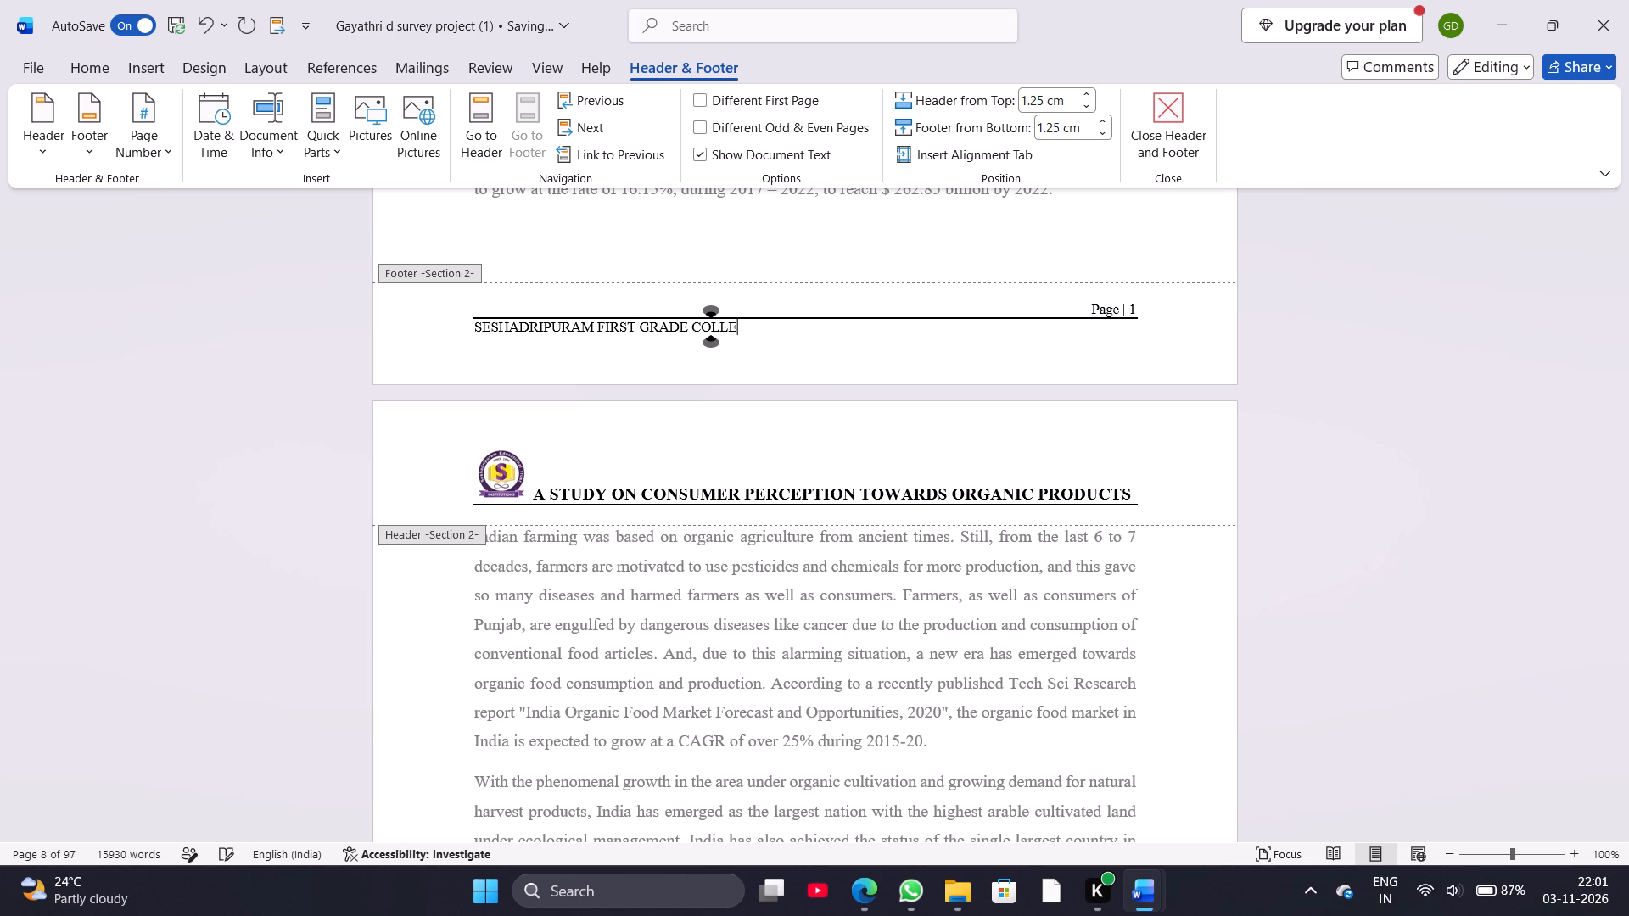
key(e)
key(BackSpace)
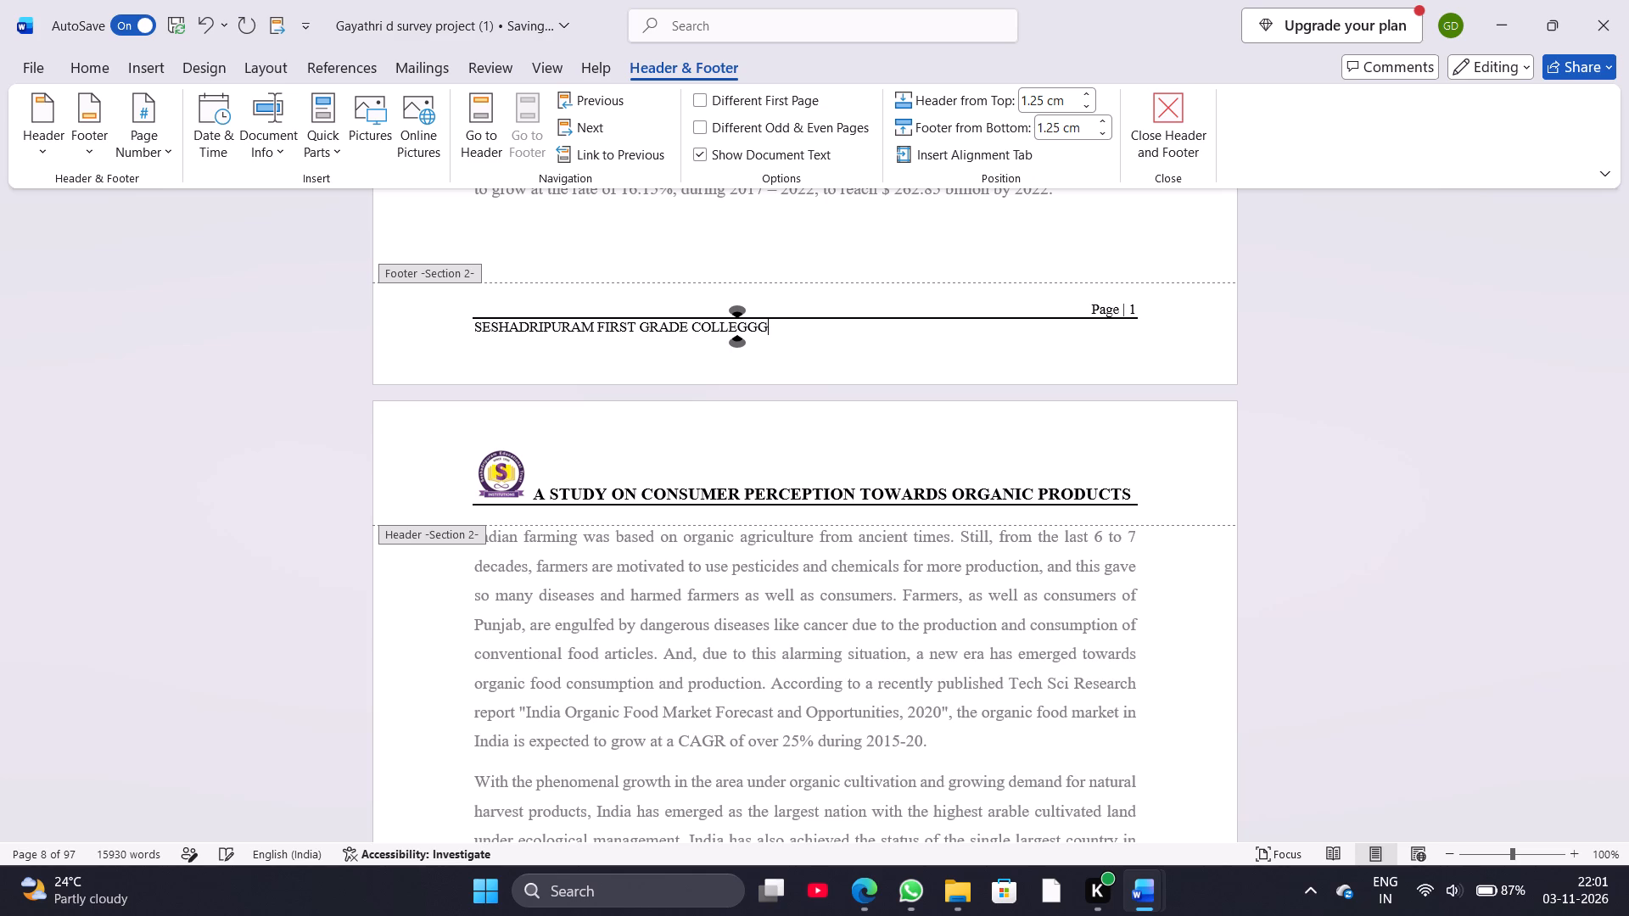
key(BackSpace)
key(BackSpace)
key(BackSpace)
key(BackSpace)
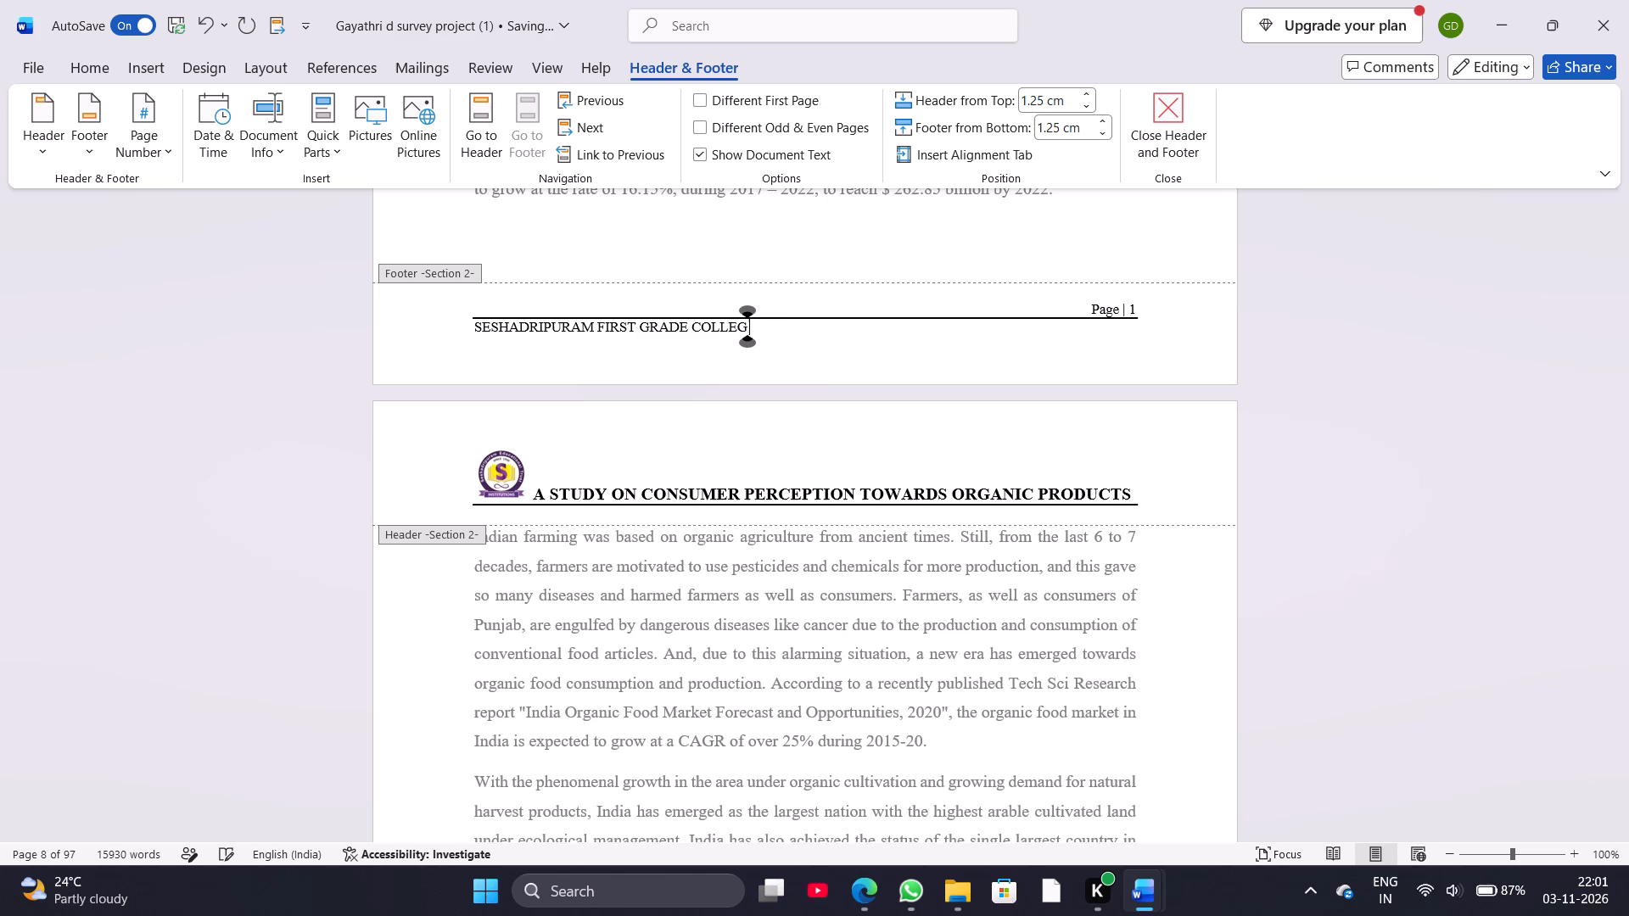
key(e)
key(BackSpace)
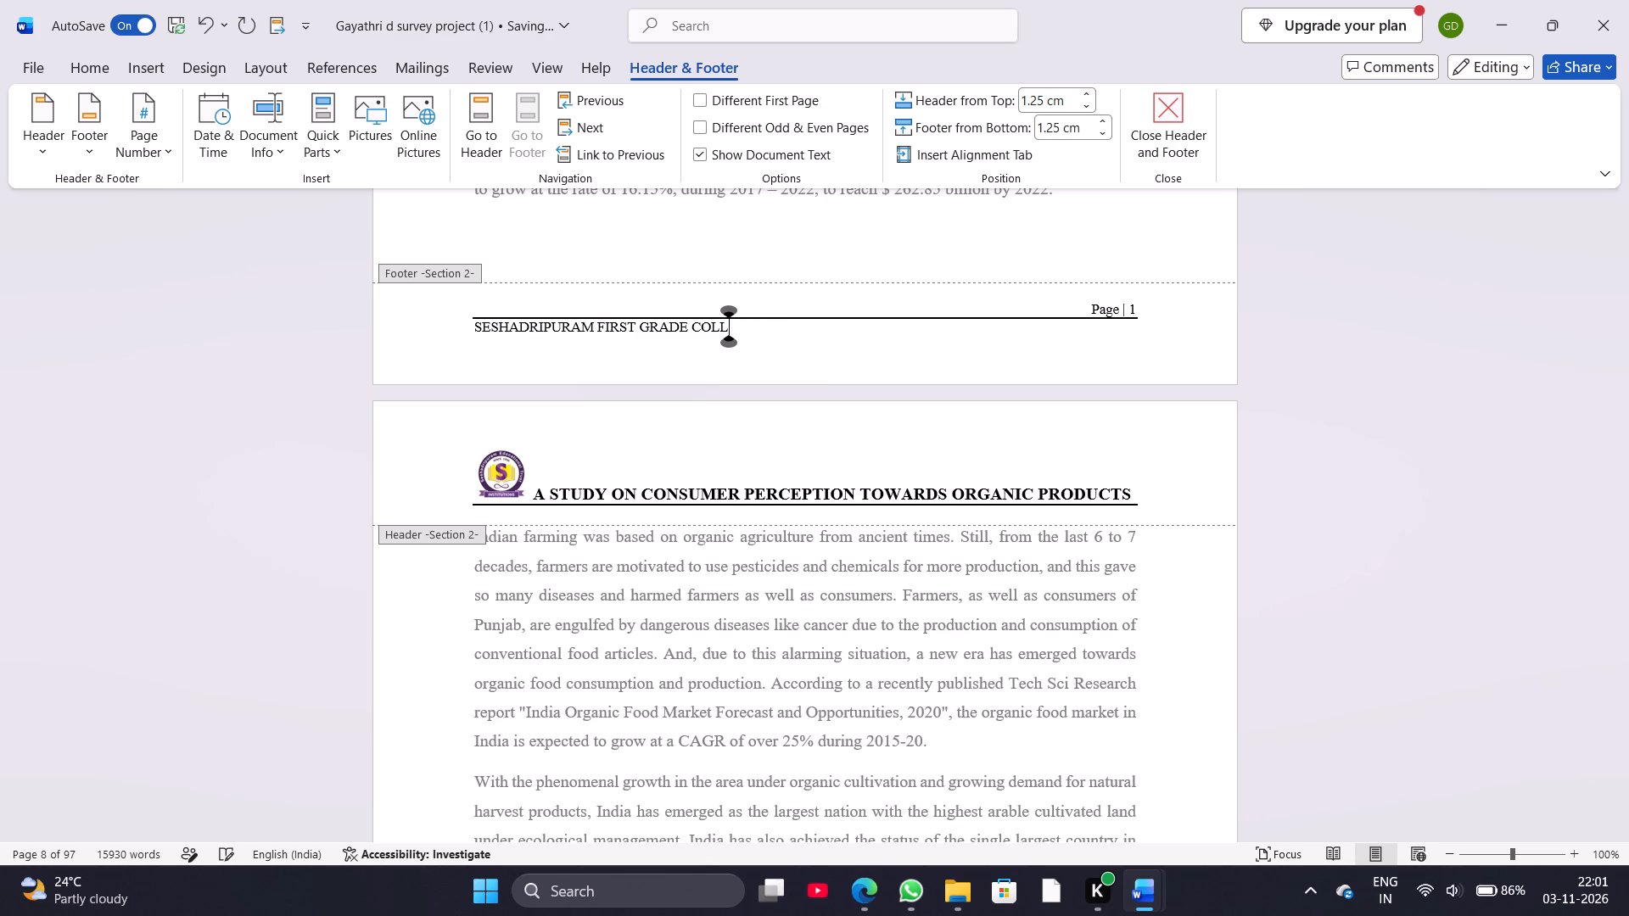
text(EGE)
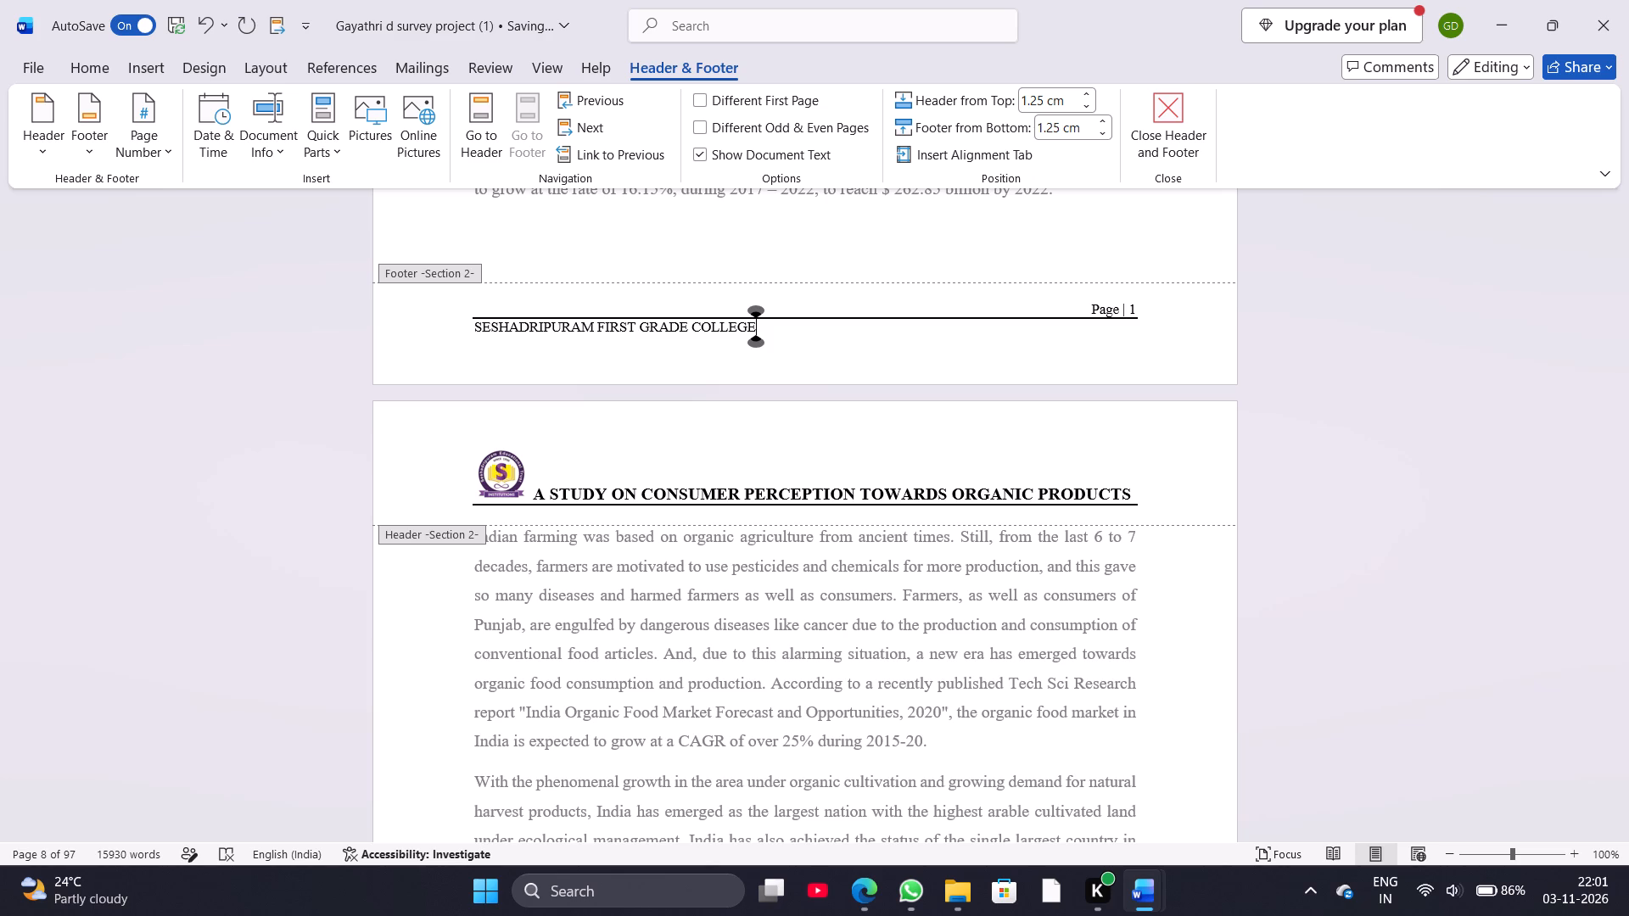
Select the college name in the Section 2 footer and open the font size choices for it.
scroll(502, 325, down, 5)
scroll(502, 325, up, 1)
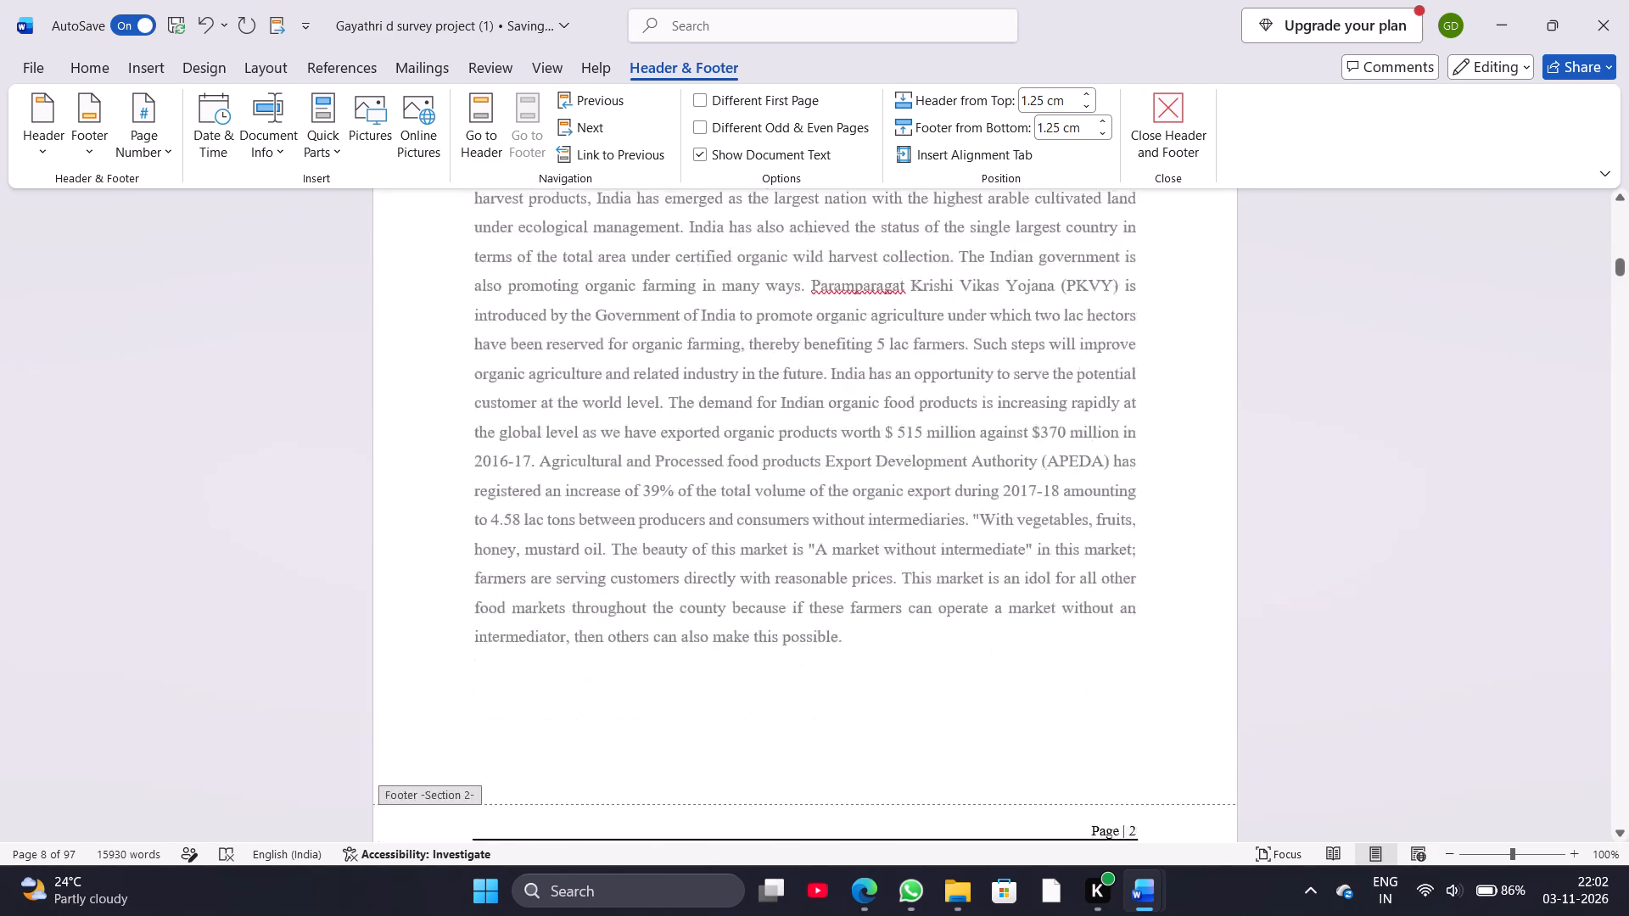
scroll(502, 325, up, 3)
scroll(502, 325, down, 1)
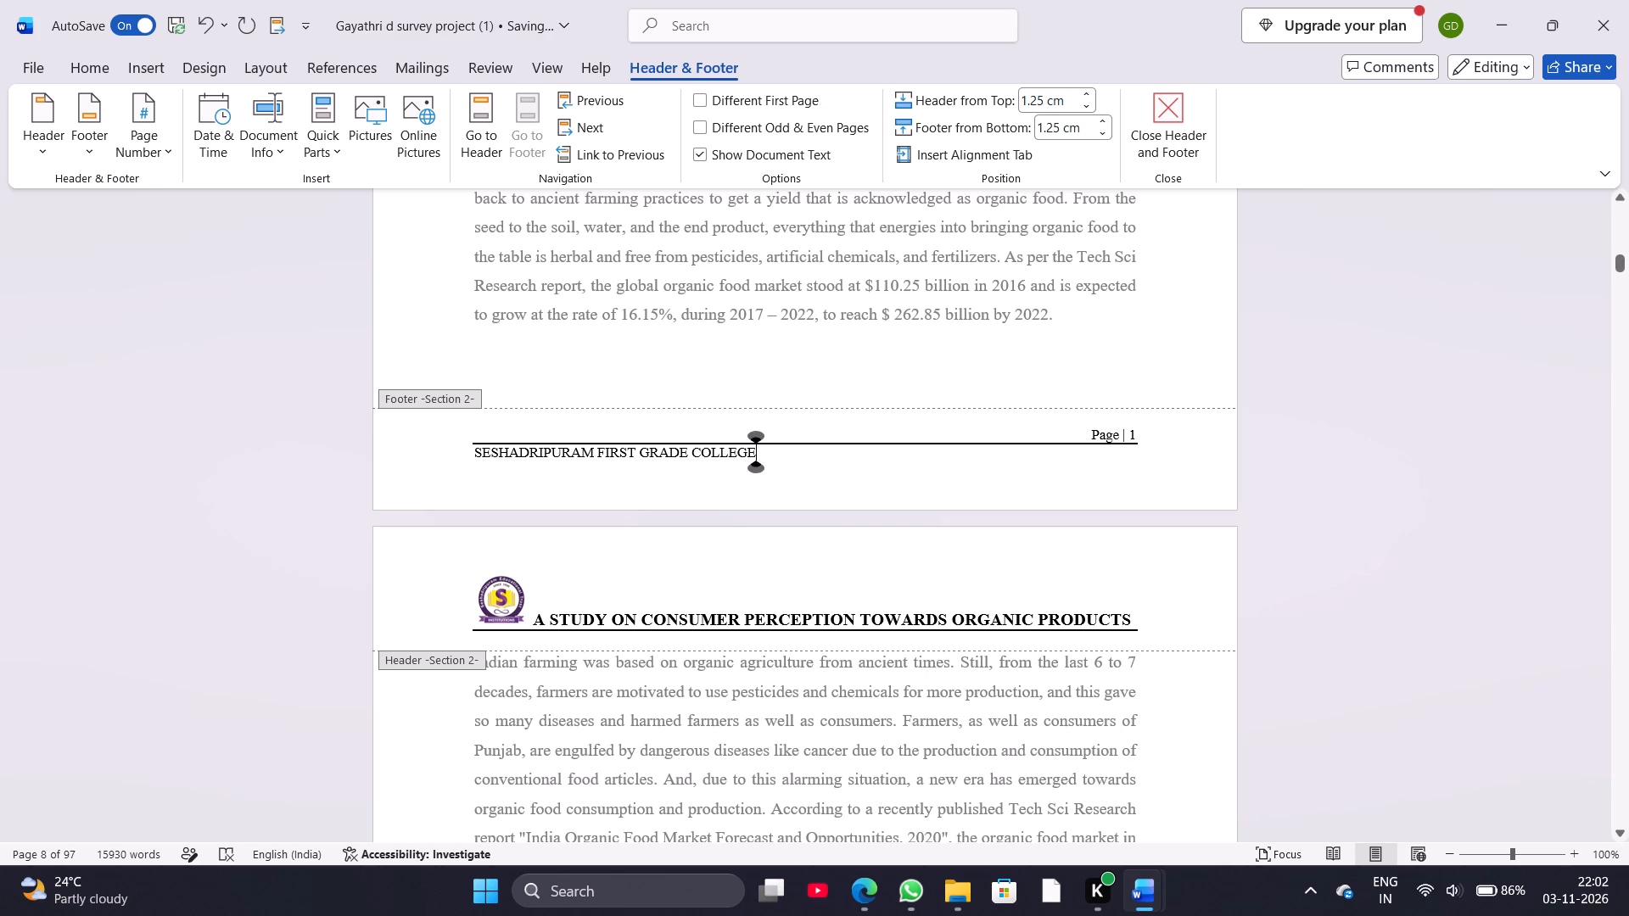
drag(468, 466, 804, 492)
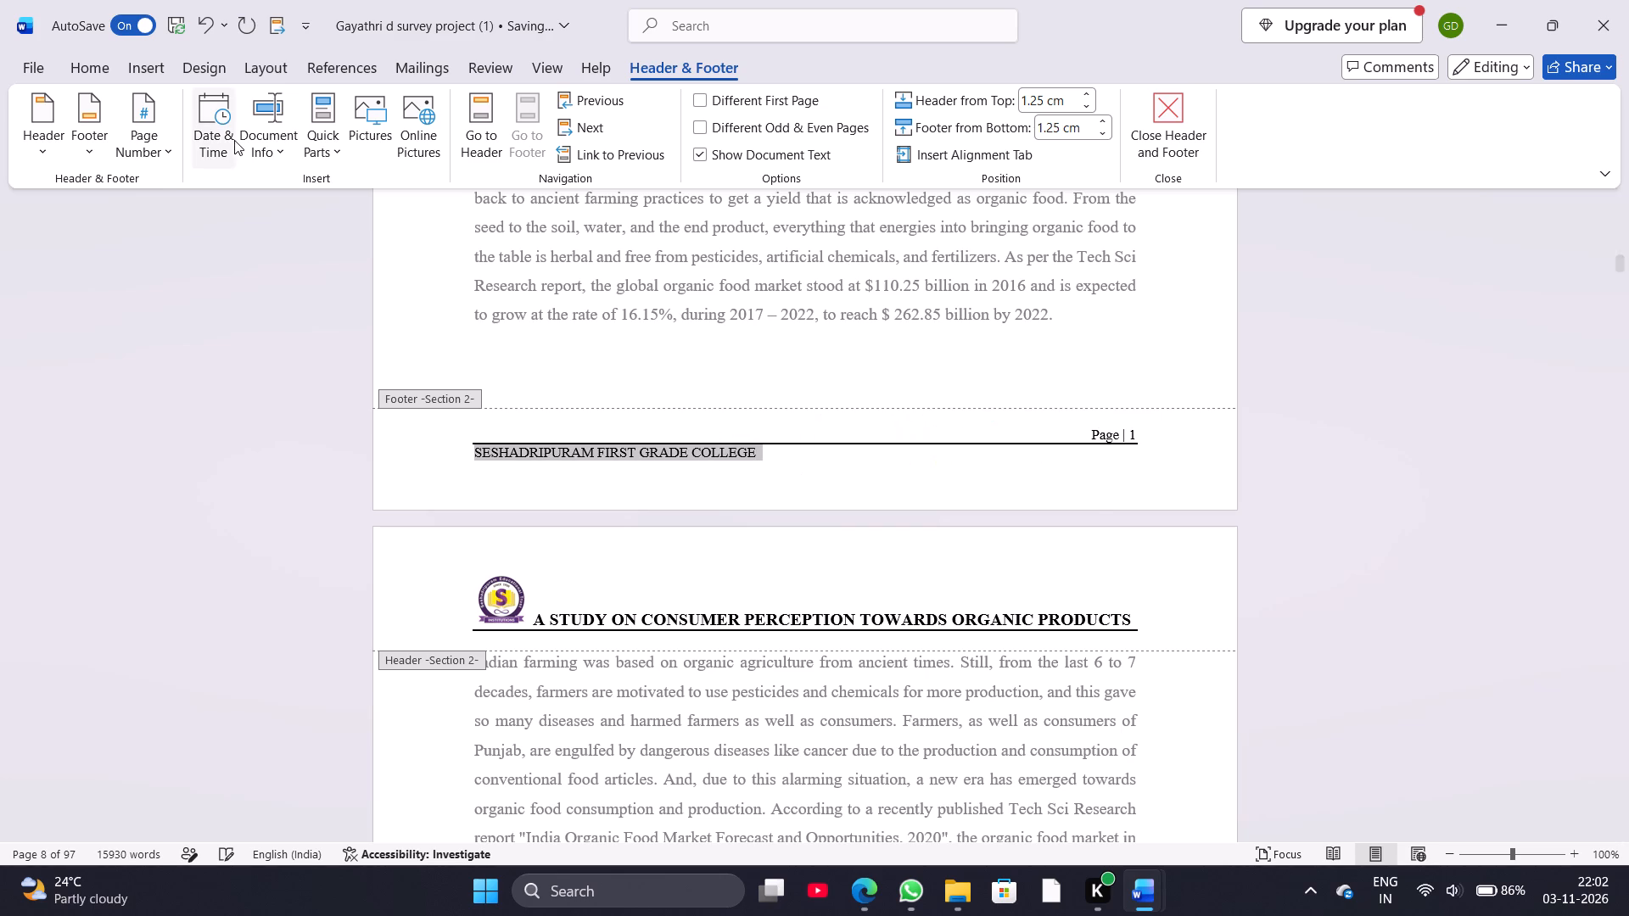
click(91, 72)
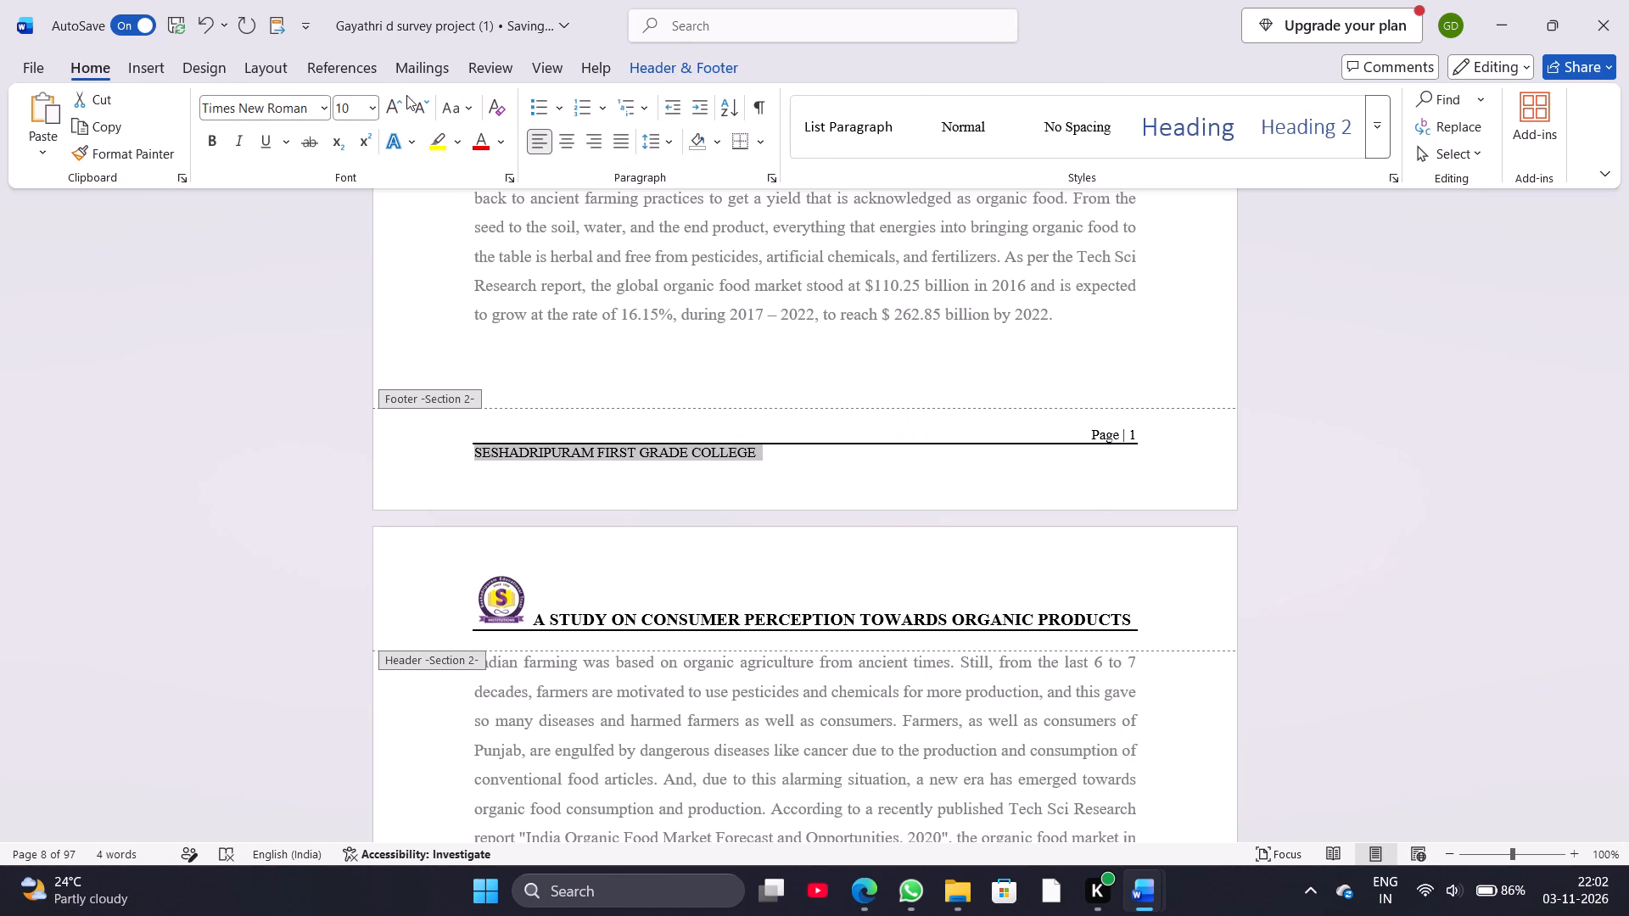
click(374, 109)
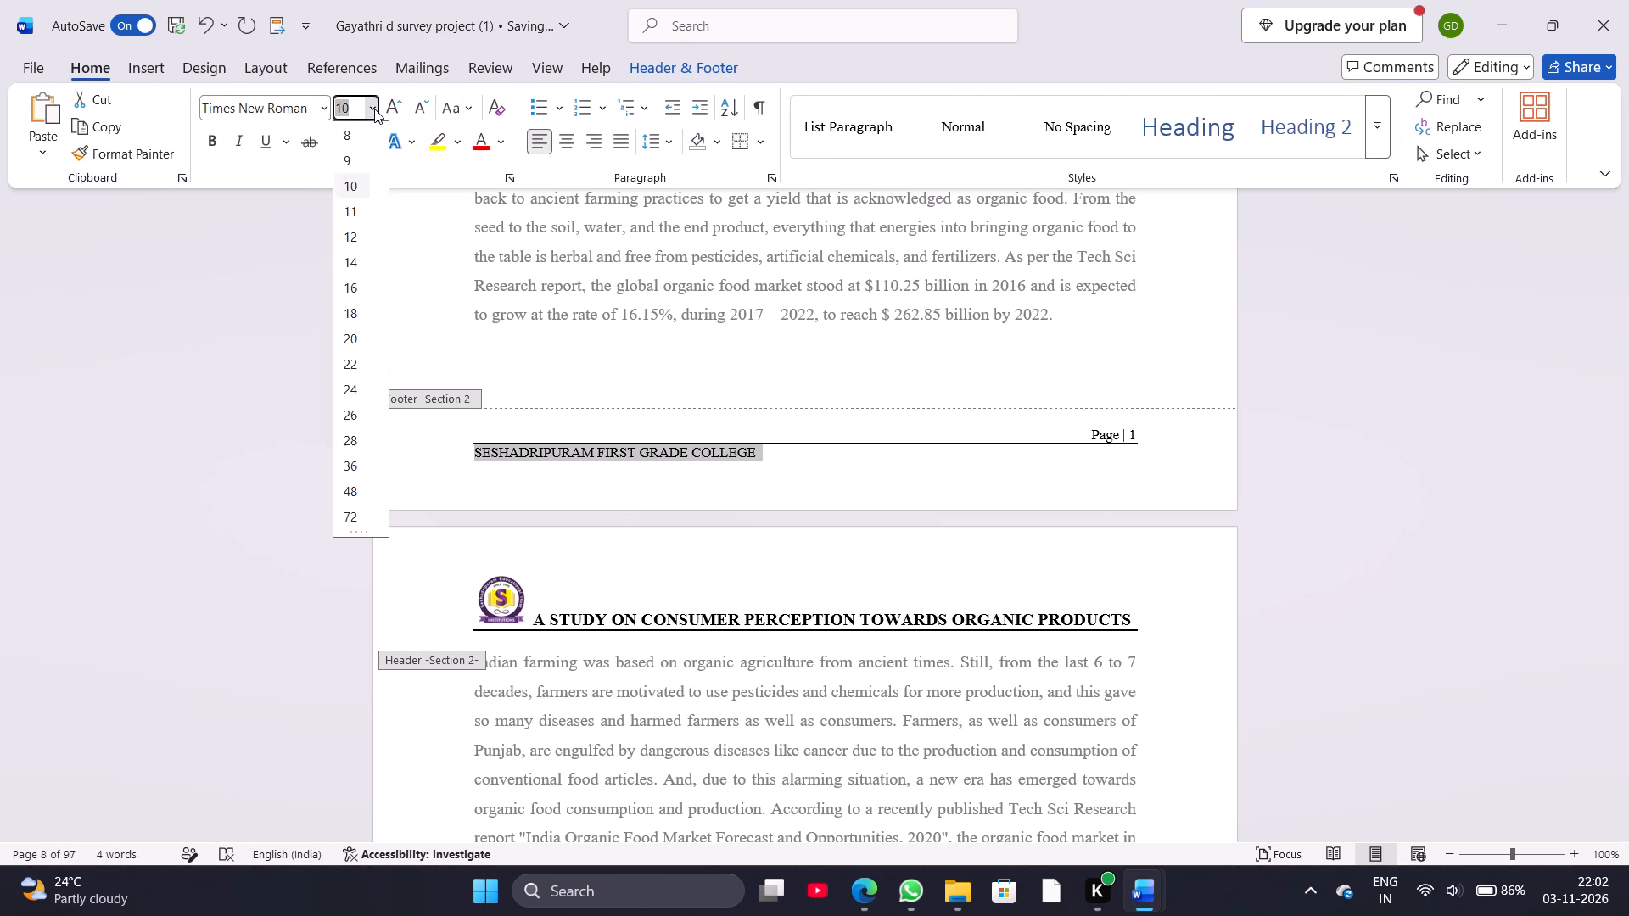
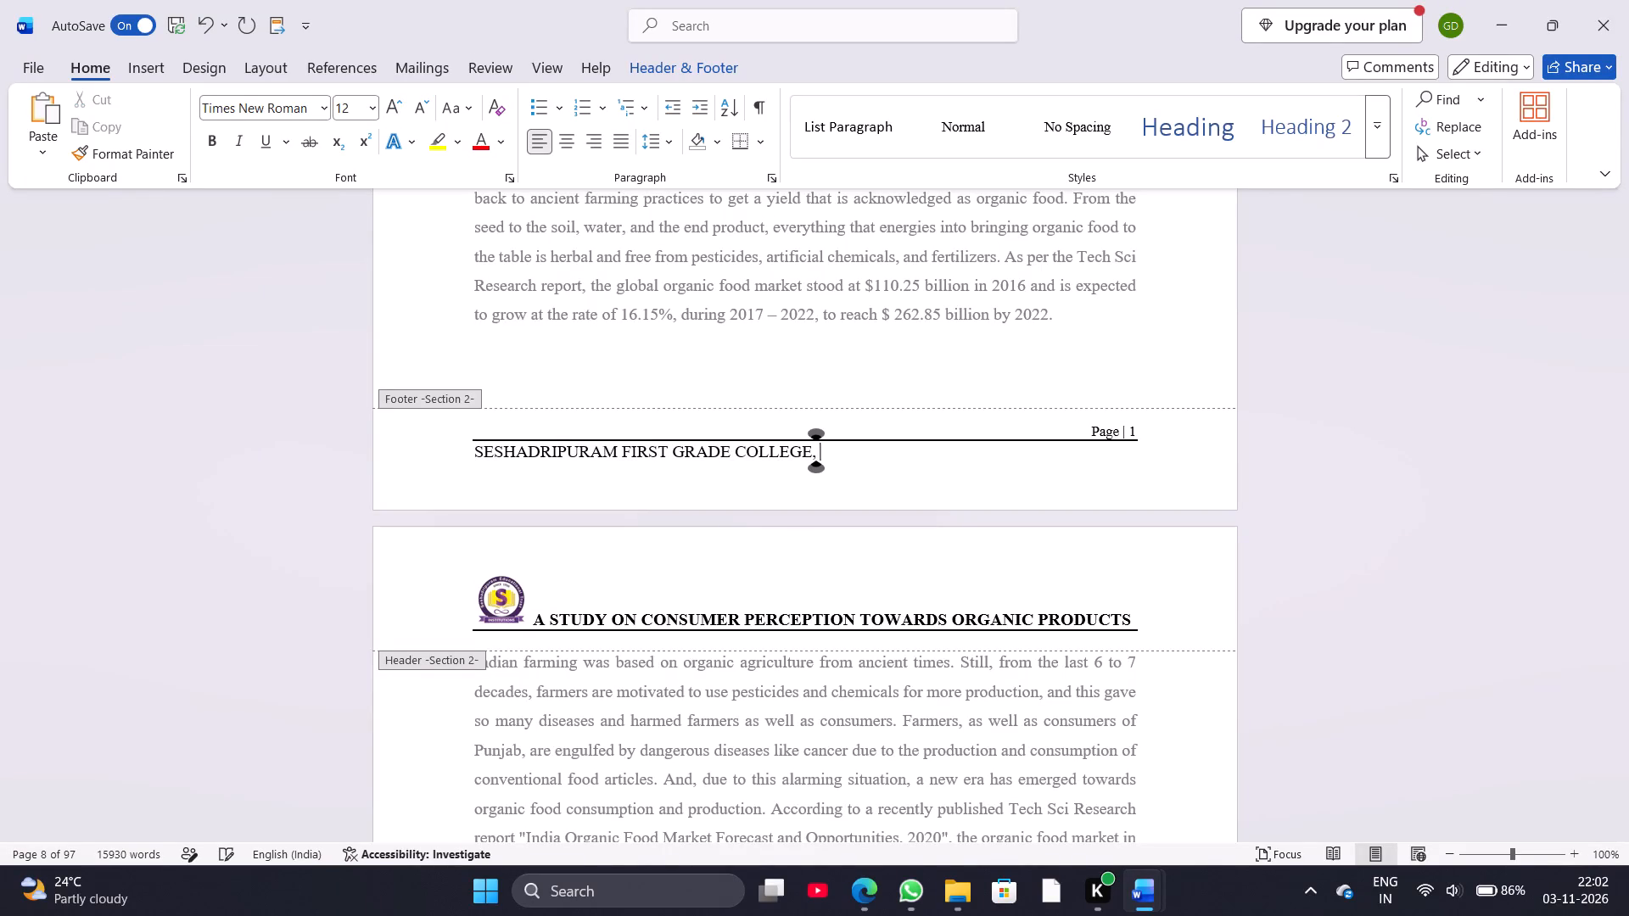
Complete the Section 2 footer line by adding YELAHANKA in capitals after SESHADRIPURAM FIRST GRADE COLLEGE.
text(yela)
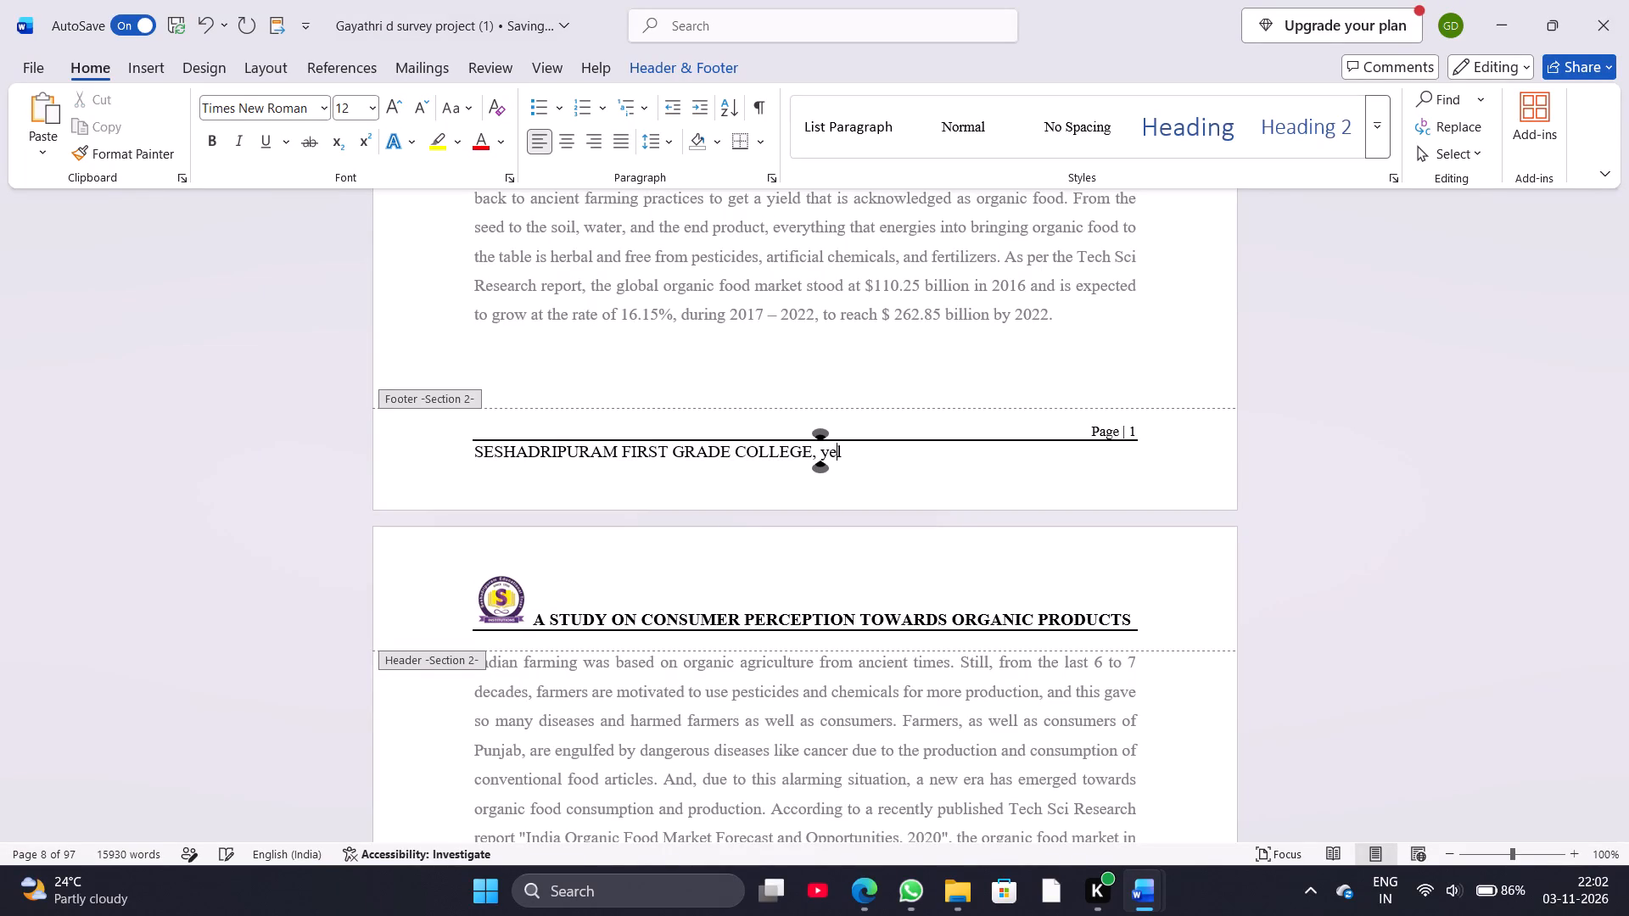
key(BackSpace)
key(BackSpace)
key(BackSpace)
key(BackSpace)
text(YEL)
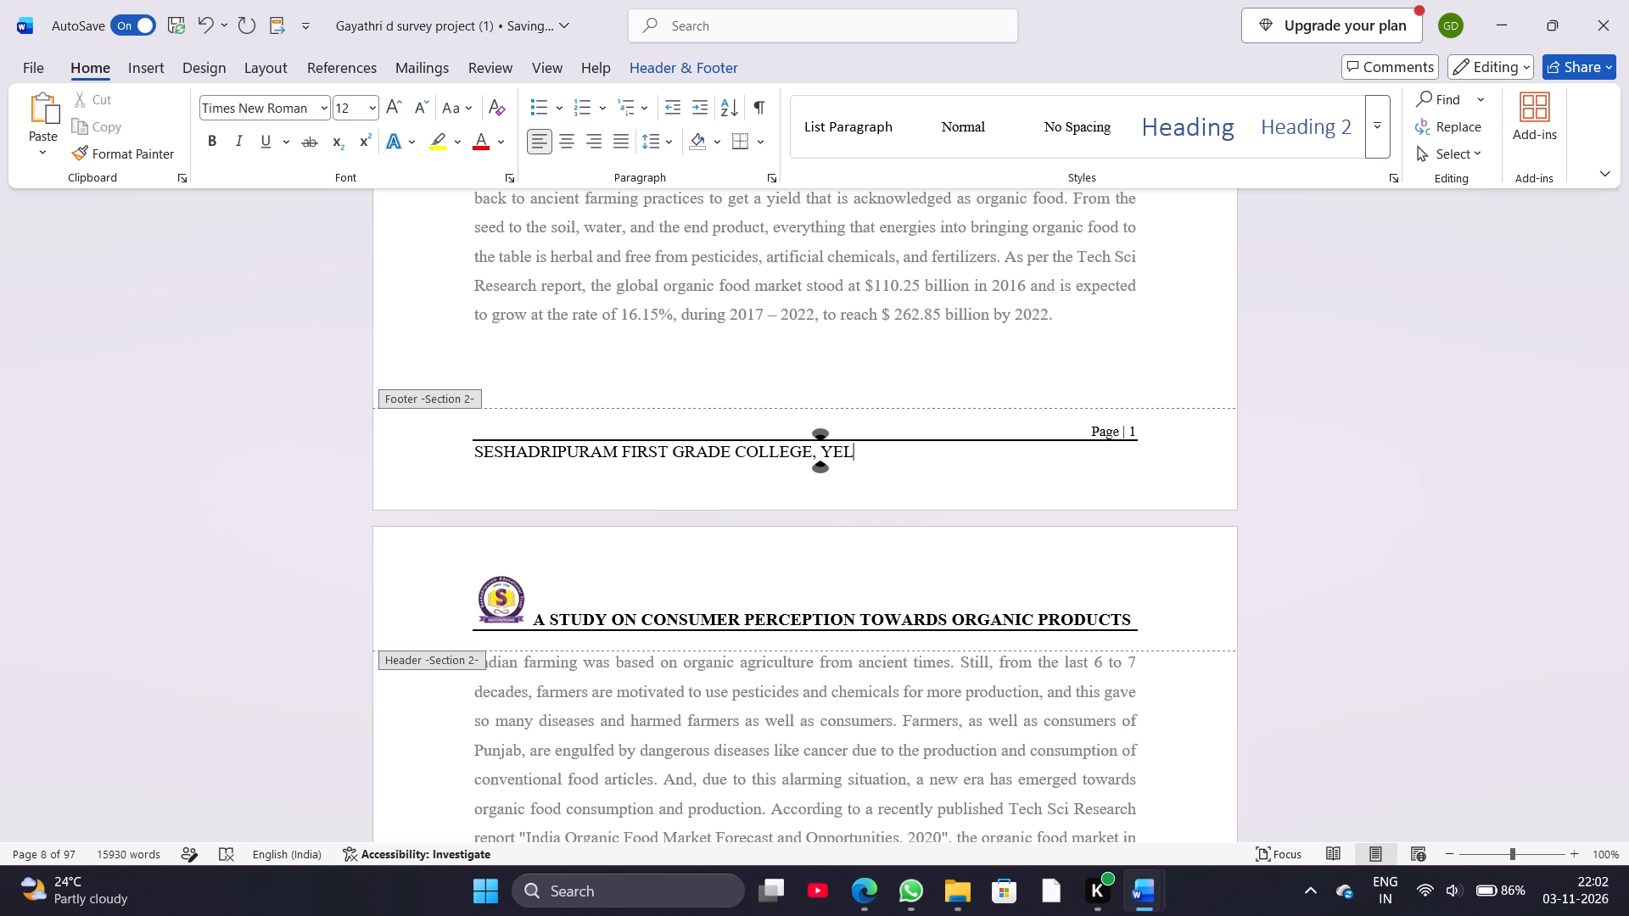
text(HA)
key(BackSpace)
key(BackSpace)
text(AHANKA)
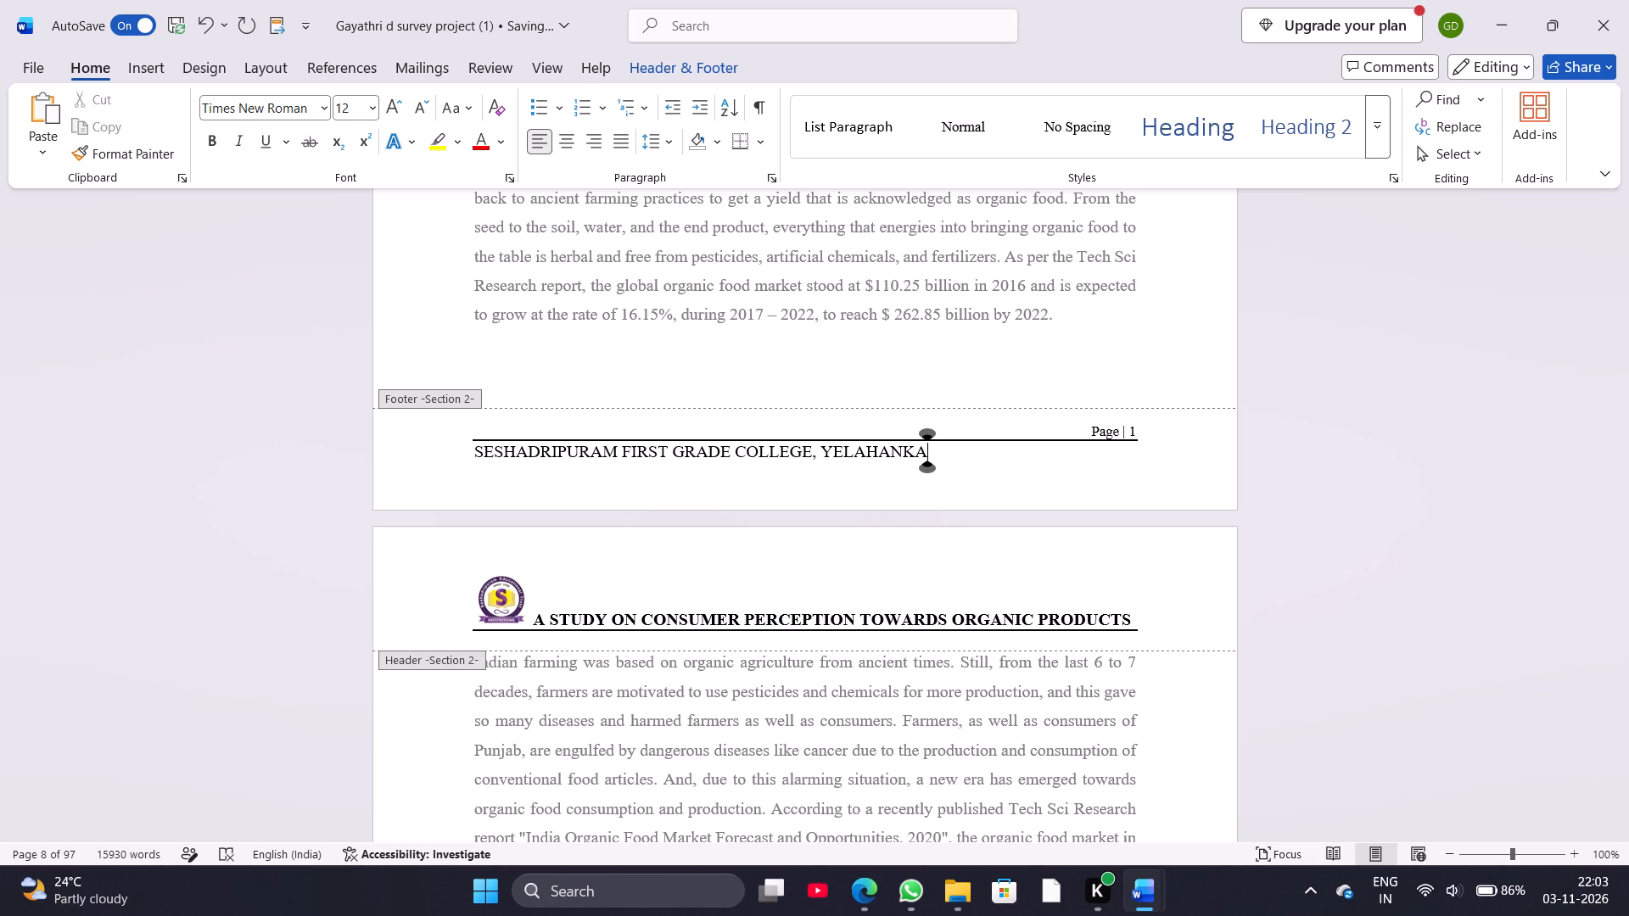
Examine the pages from the cover page through the first Section 2 pages to check their headers and footers.
scroll(812, 441, up, 10)
scroll(812, 441, up, 20)
scroll(812, 441, up, 20)
scroll(812, 441, up, 20)
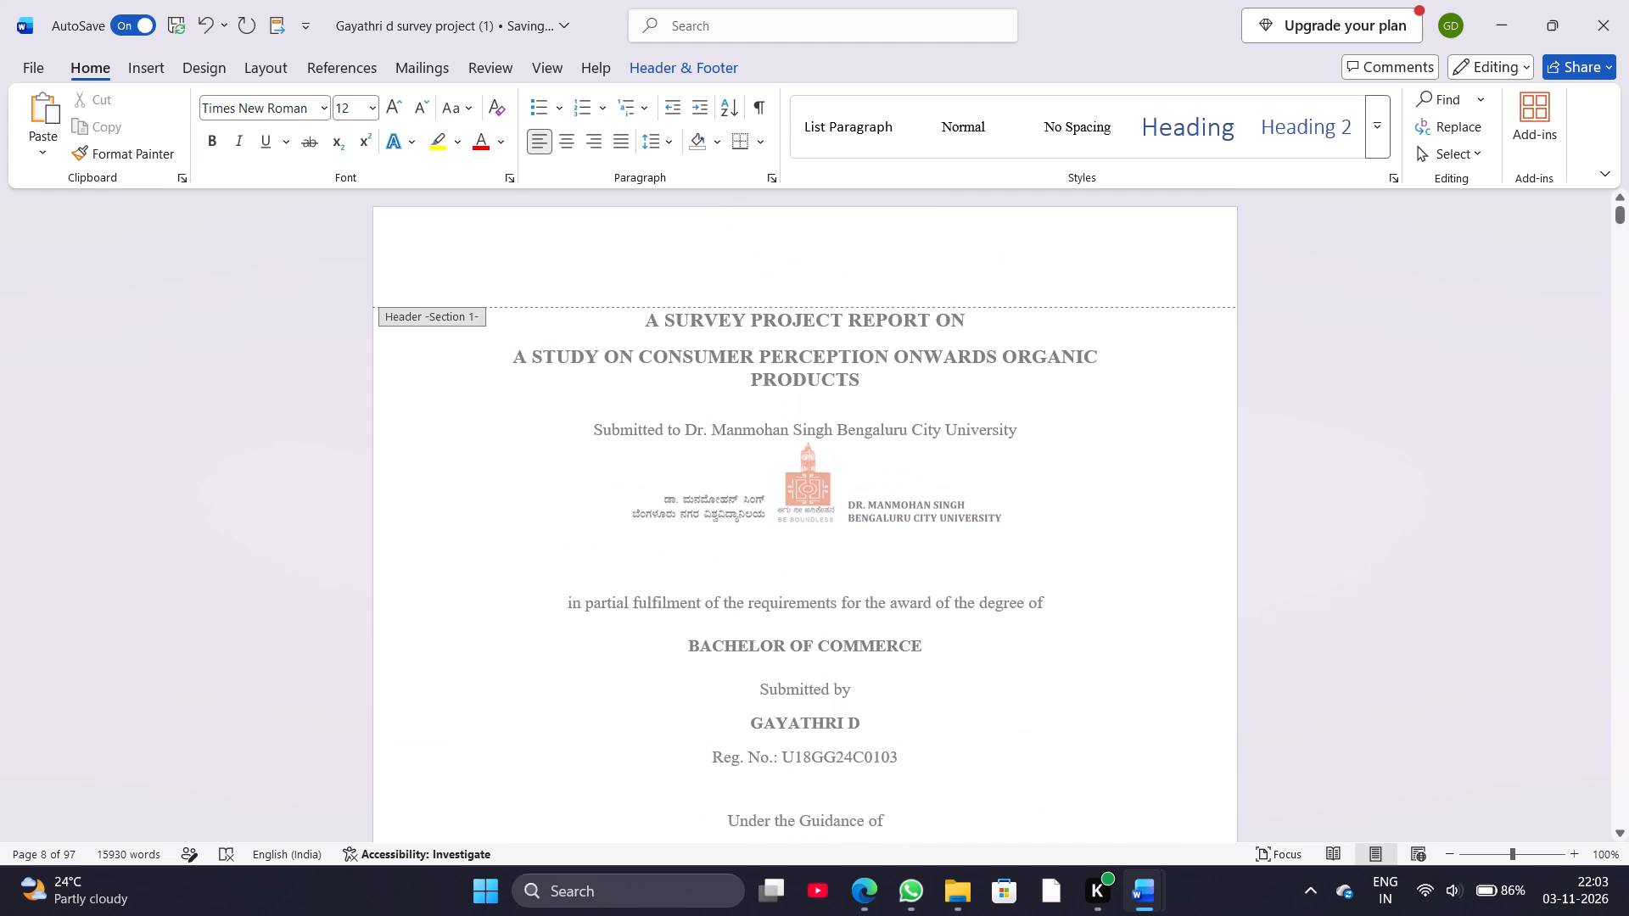
scroll(812, 441, down, 2)
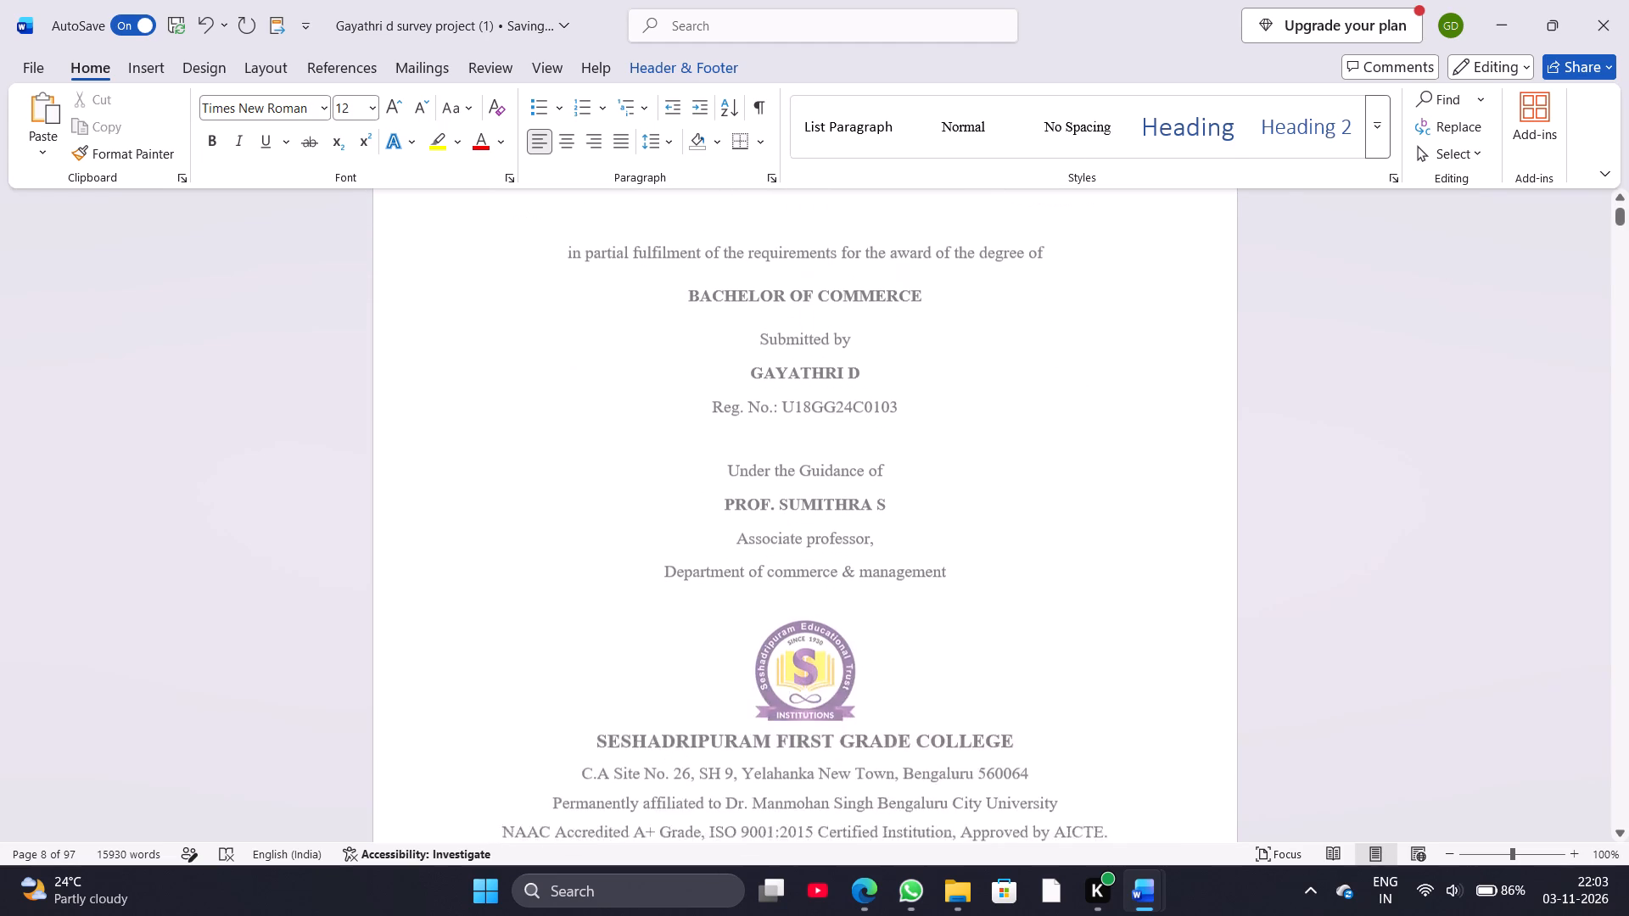
scroll(812, 441, down, 1)
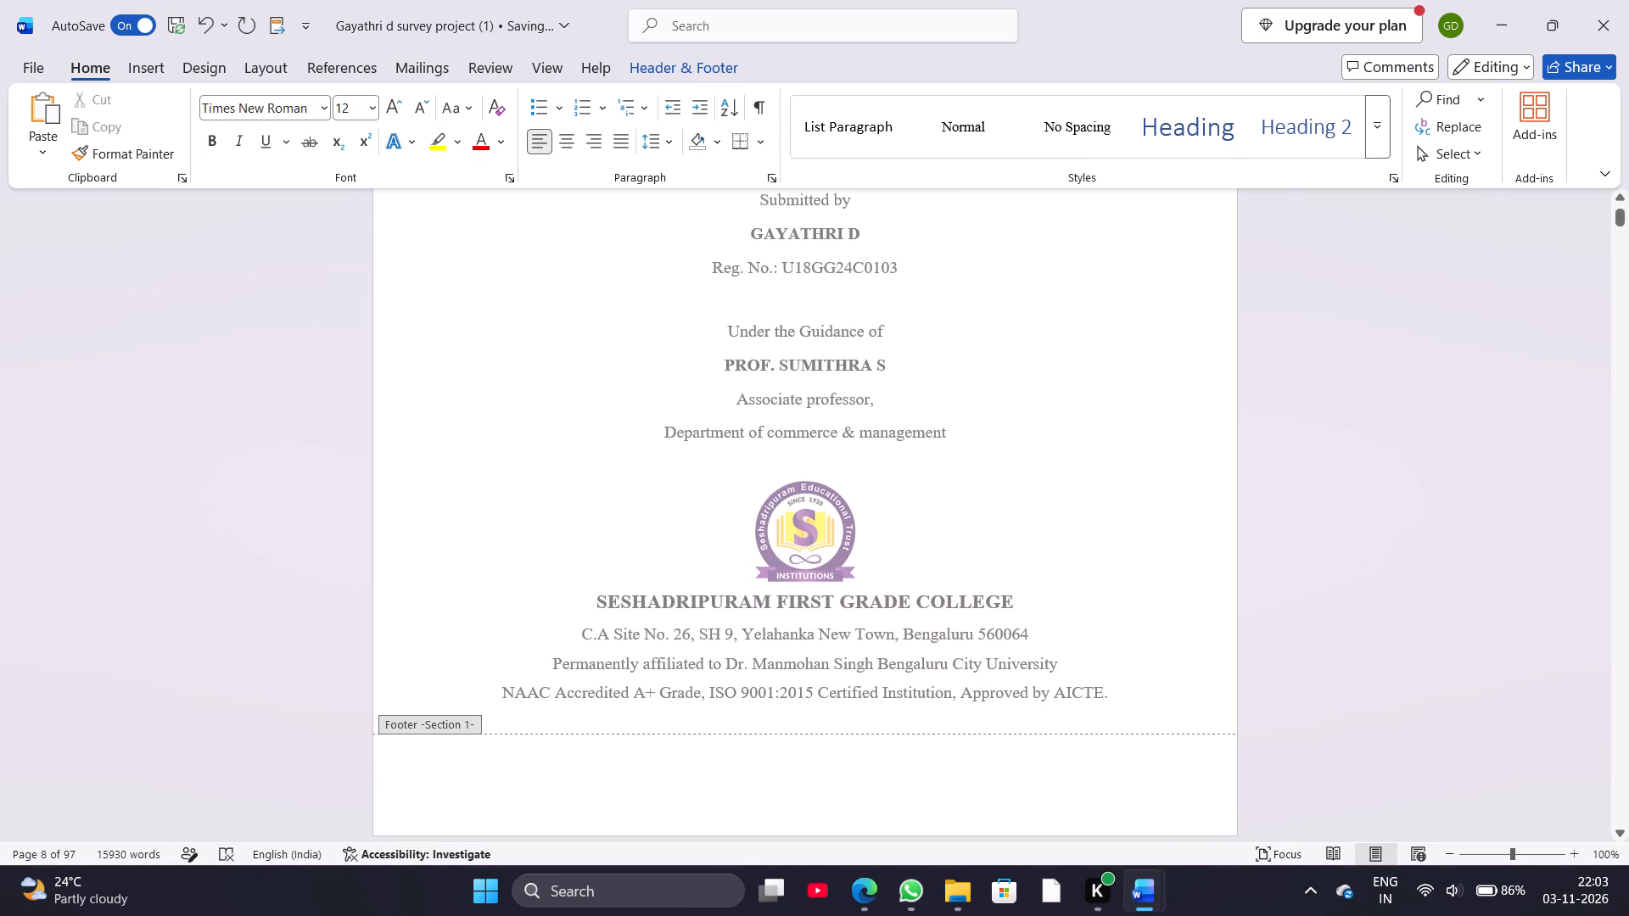
scroll(812, 441, down, 17)
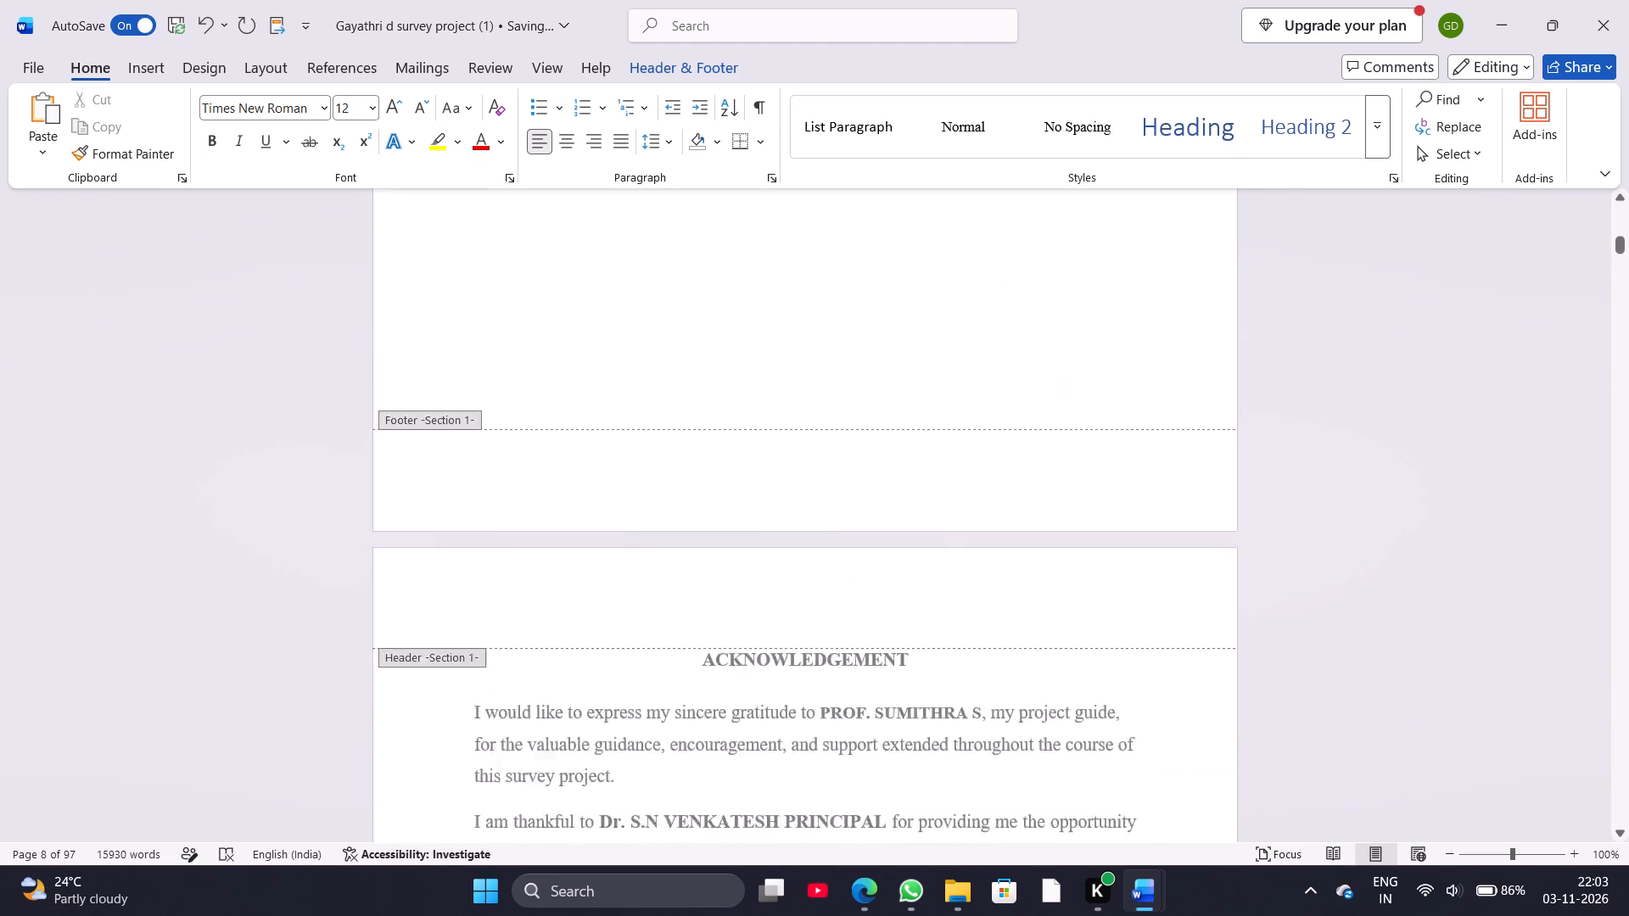
scroll(812, 441, down, 10)
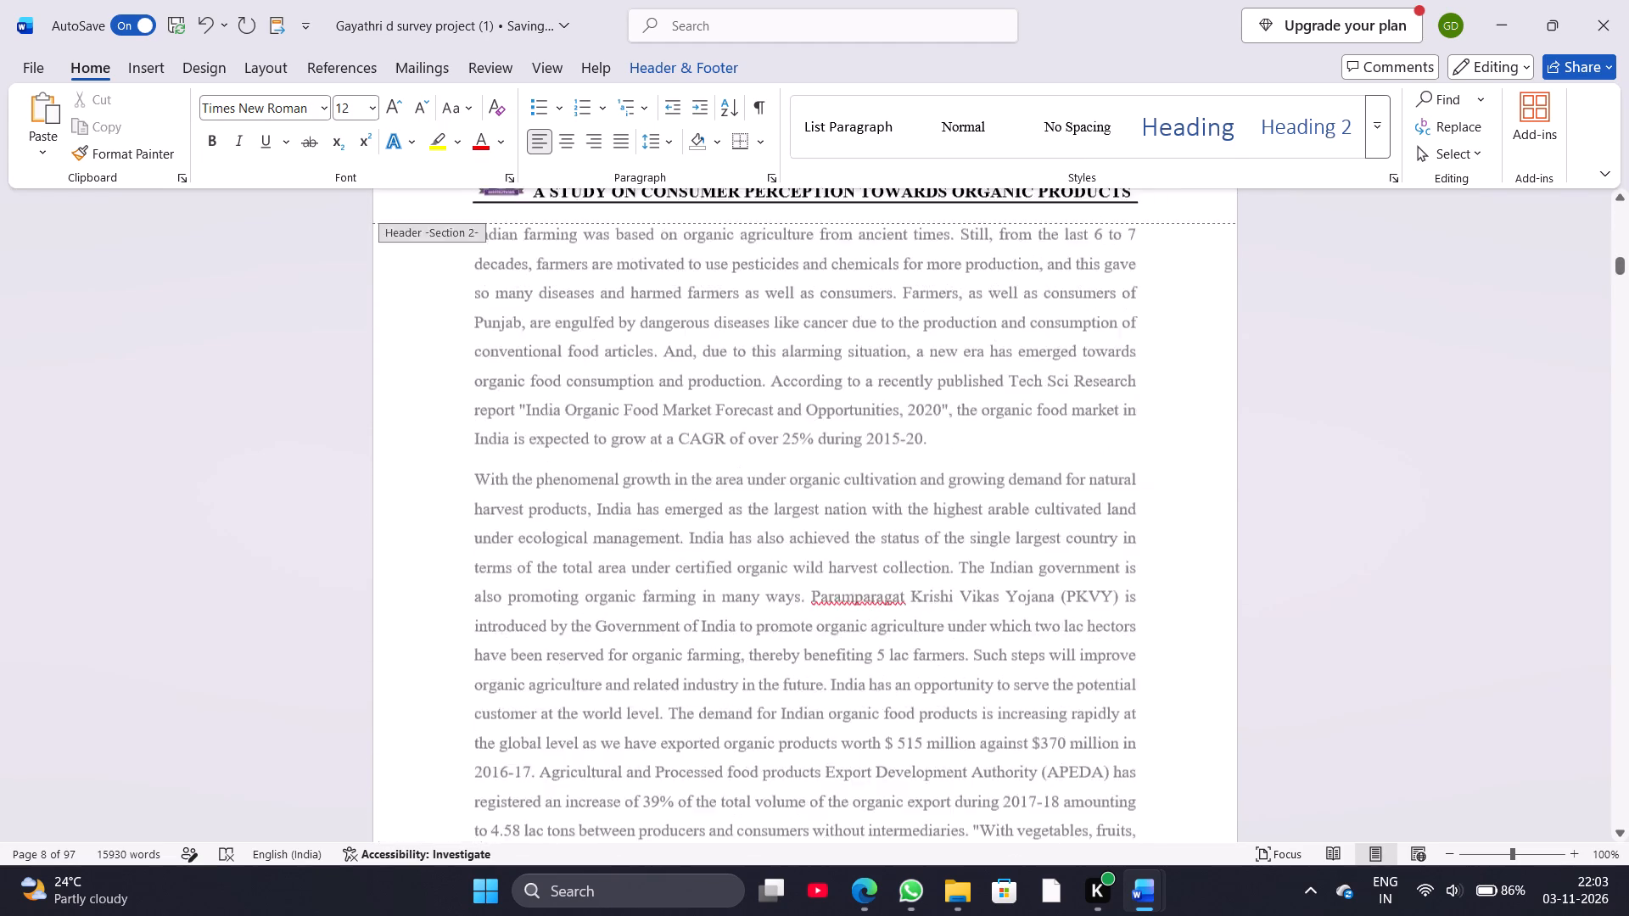
scroll(812, 441, down, 4)
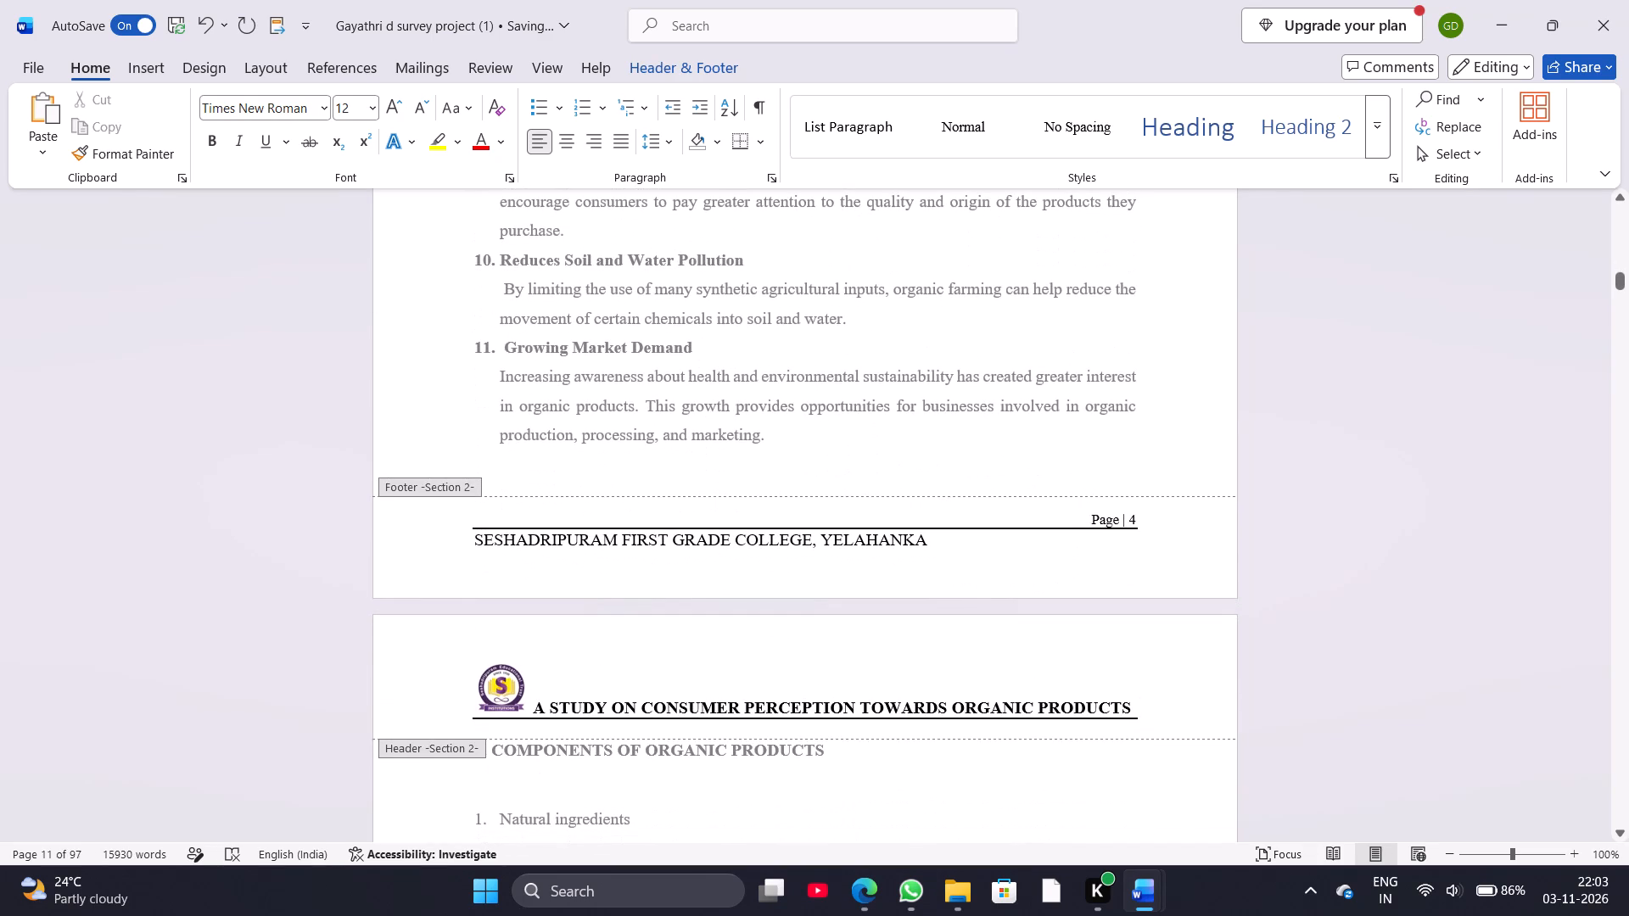
scroll(812, 441, up, 1)
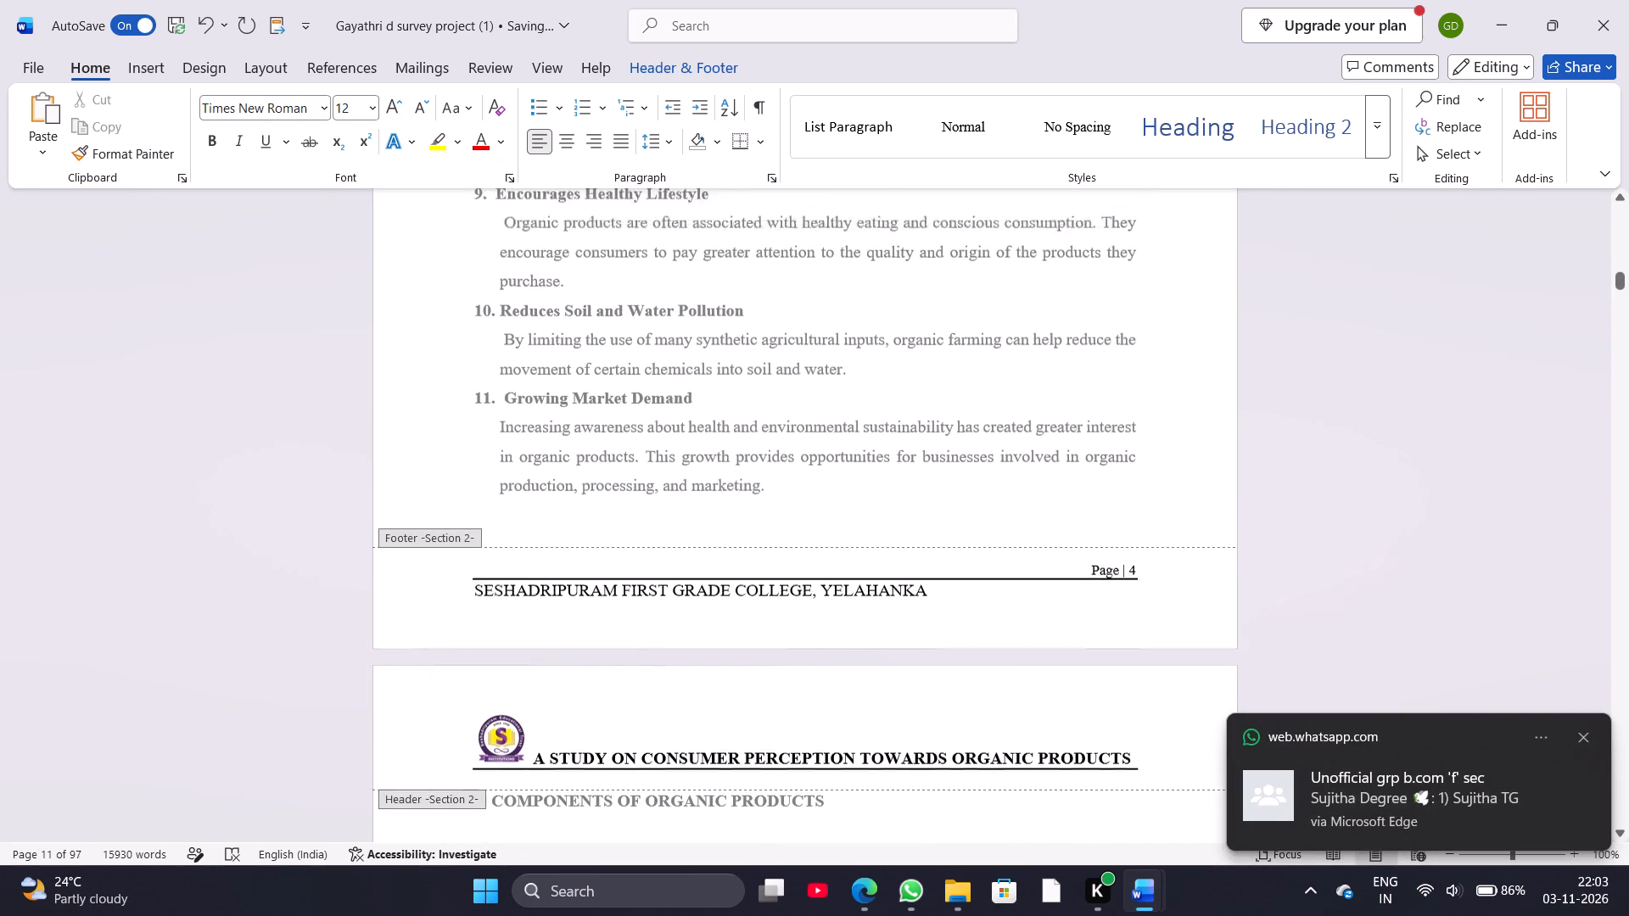
scroll(812, 441, up, 7)
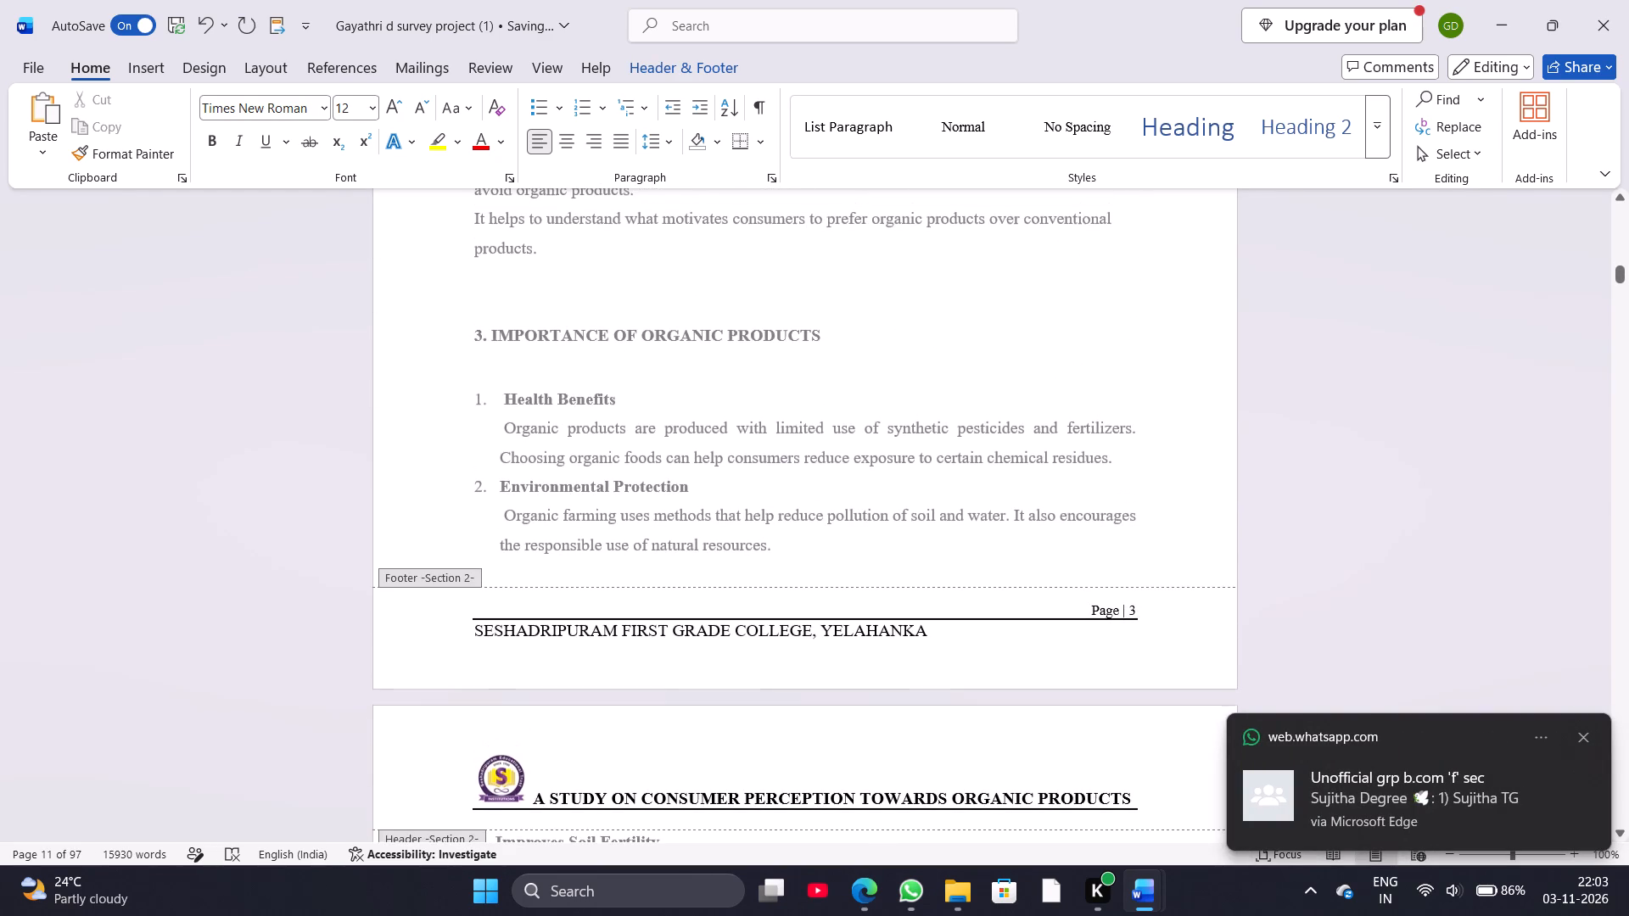
scroll(812, 441, up, 1)
Apply the No Spacing style to the college name line in the Section 2 footer and close footer editing.
click(1124, 152)
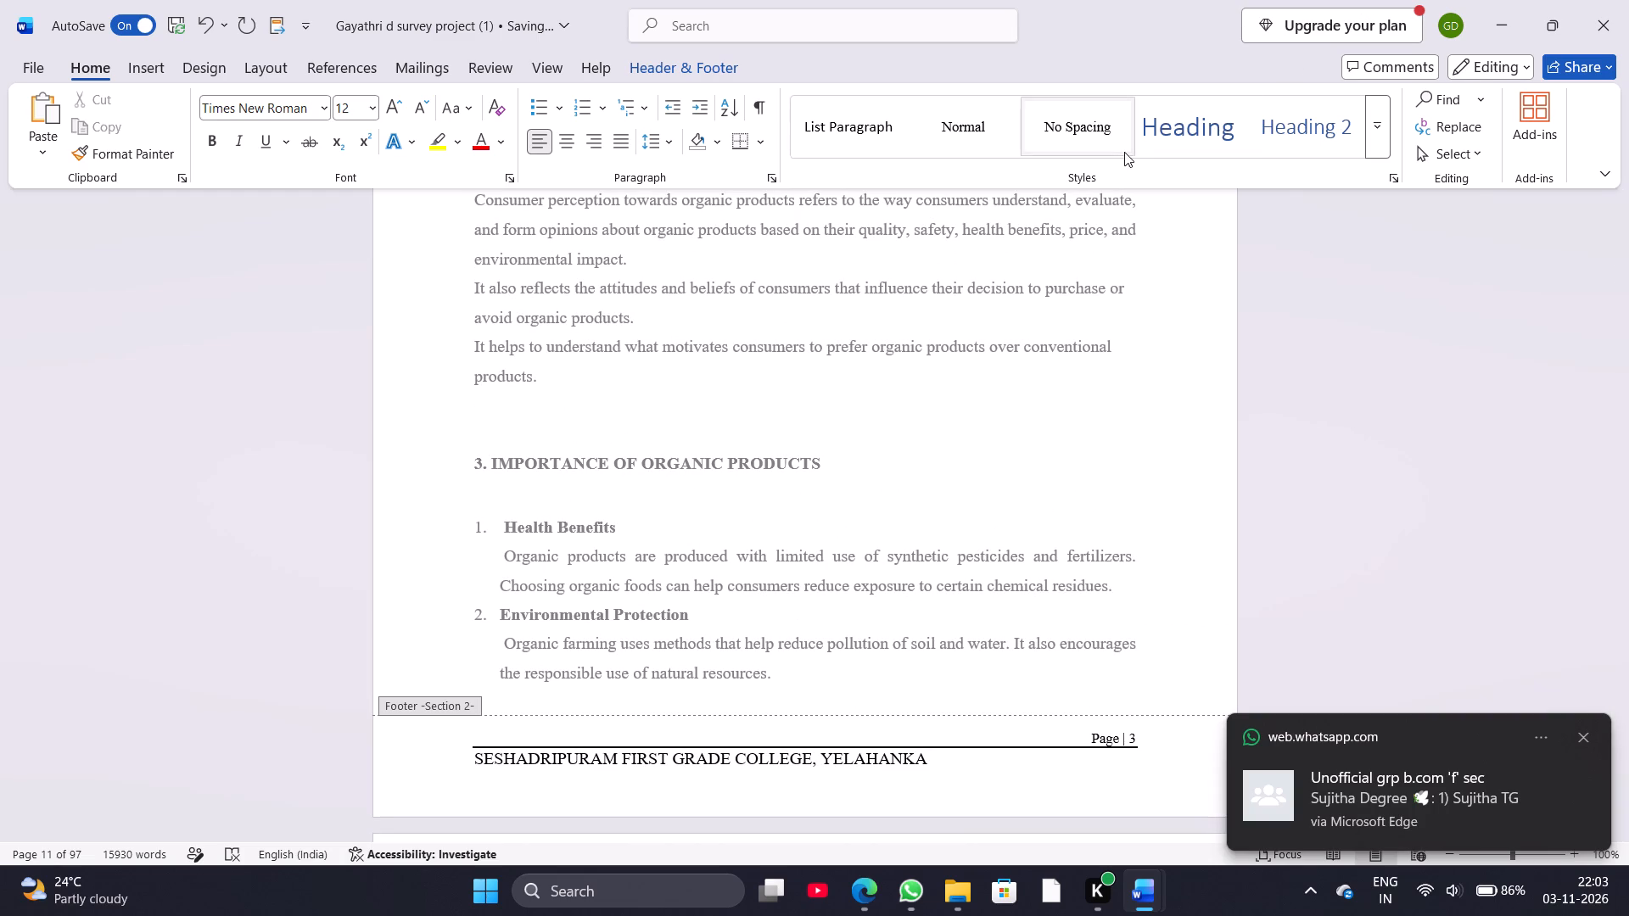
click(1374, 158)
click(1378, 530)
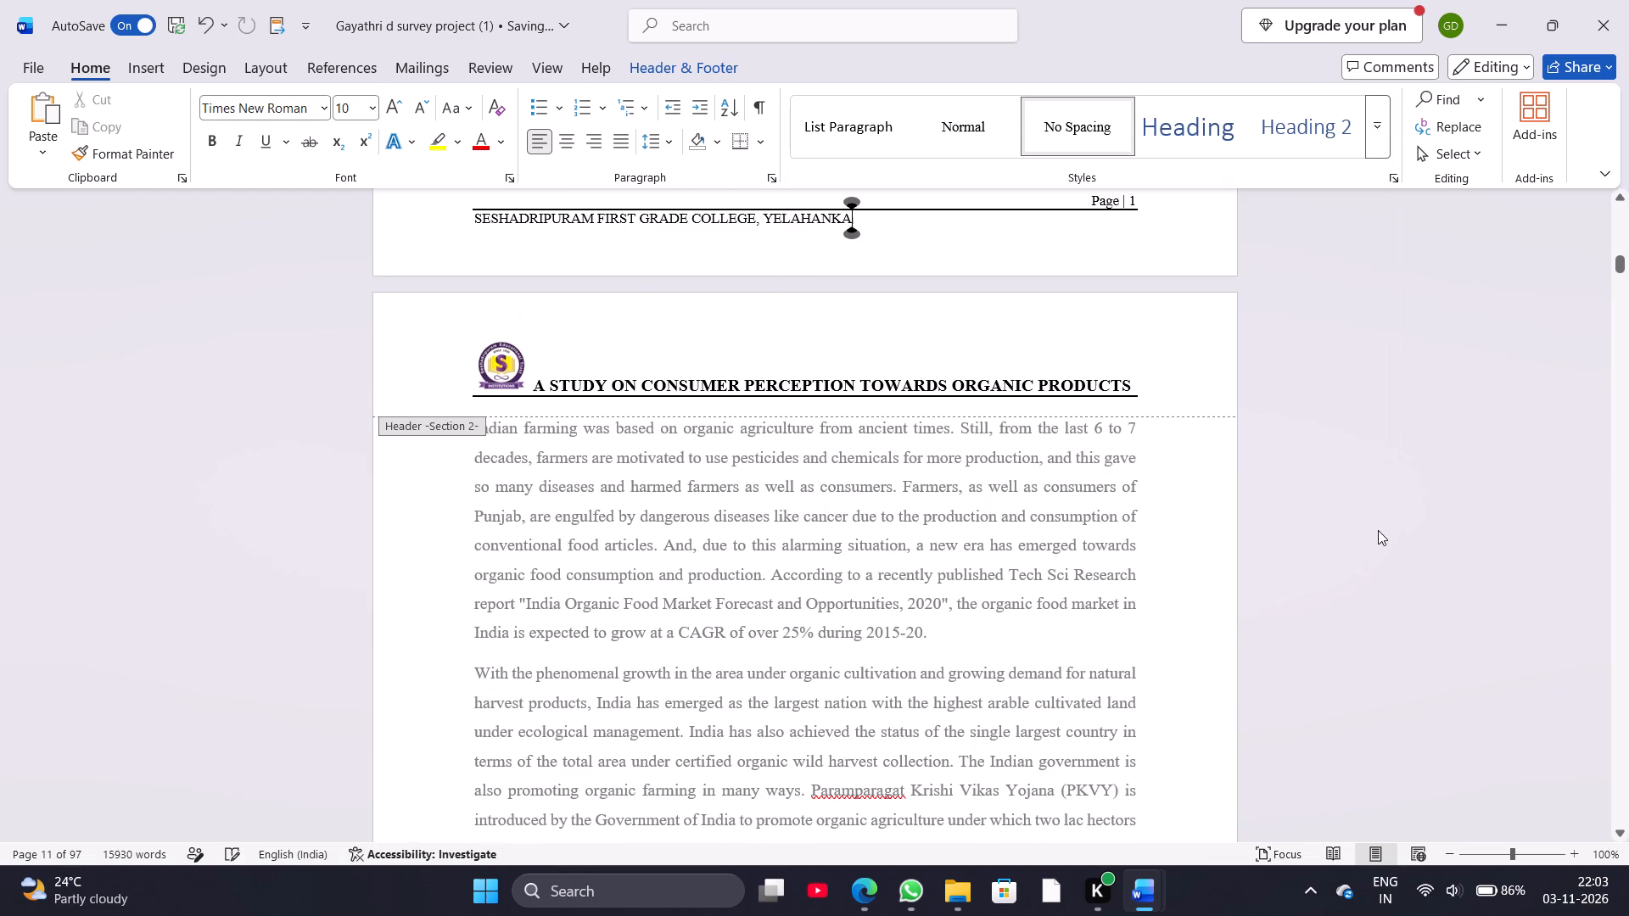
scroll(1140, 482, up, 4)
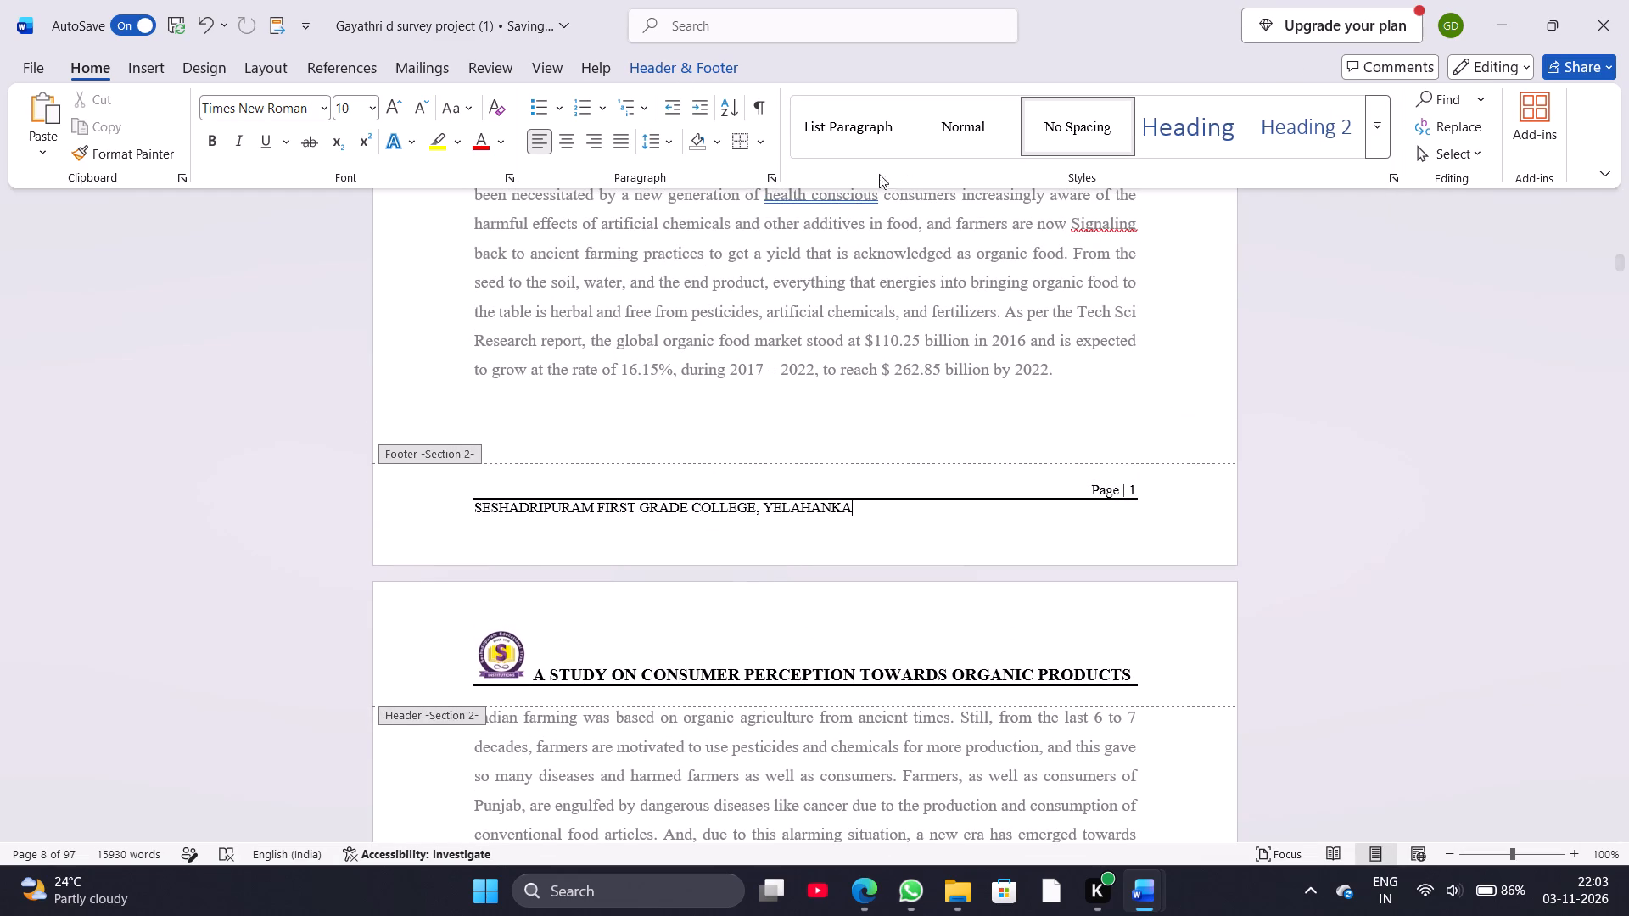
click(669, 71)
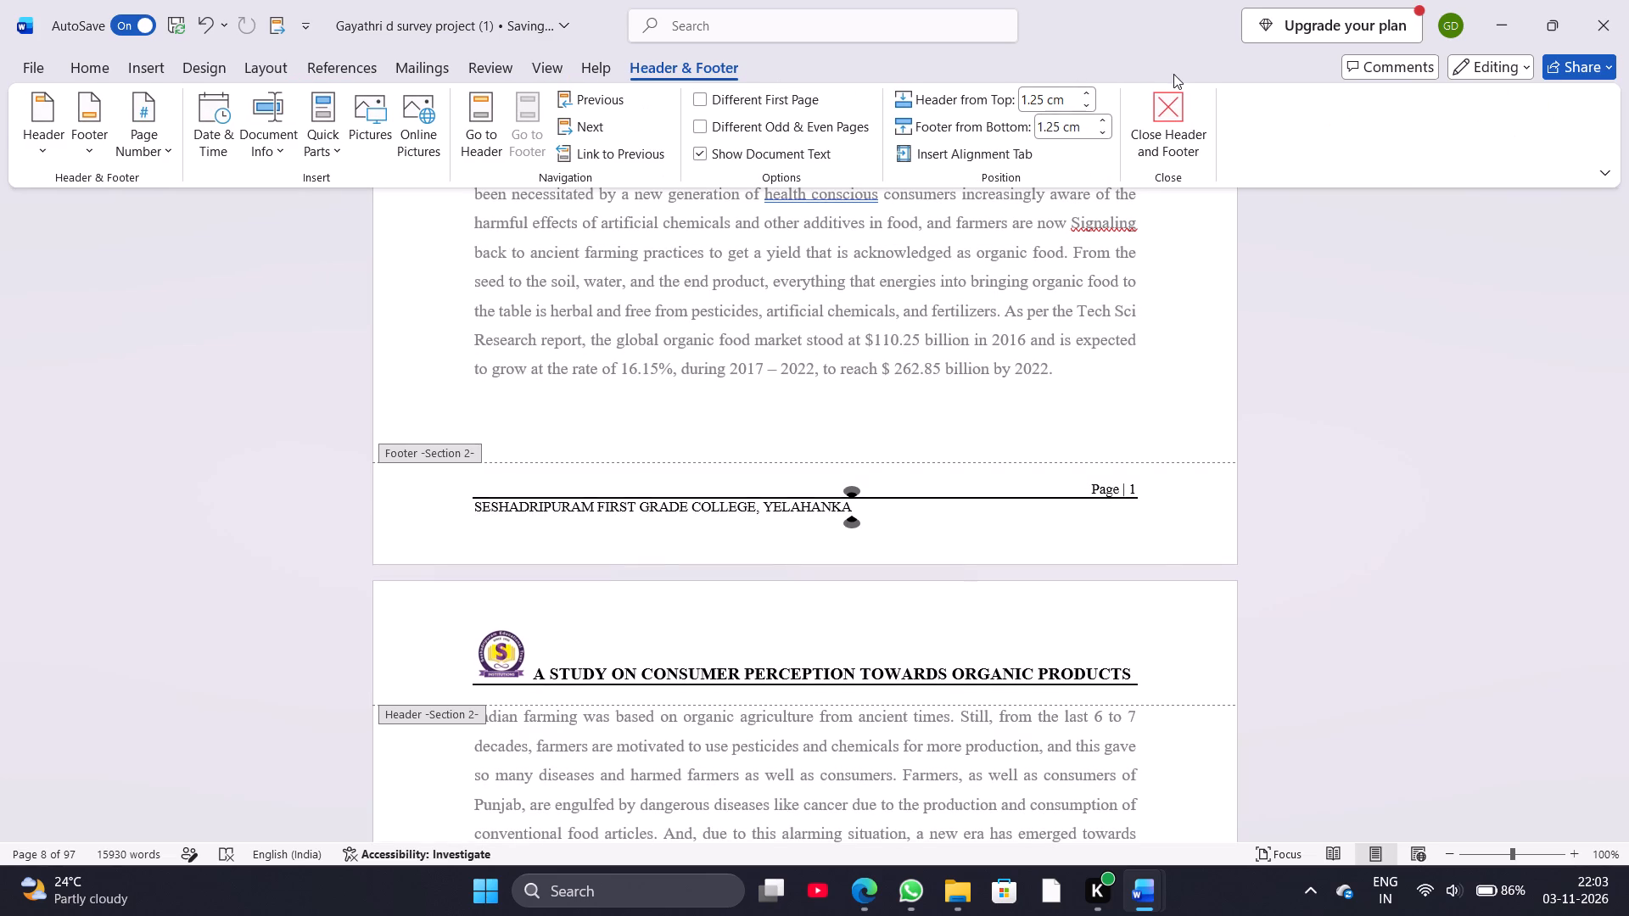
click(1169, 119)
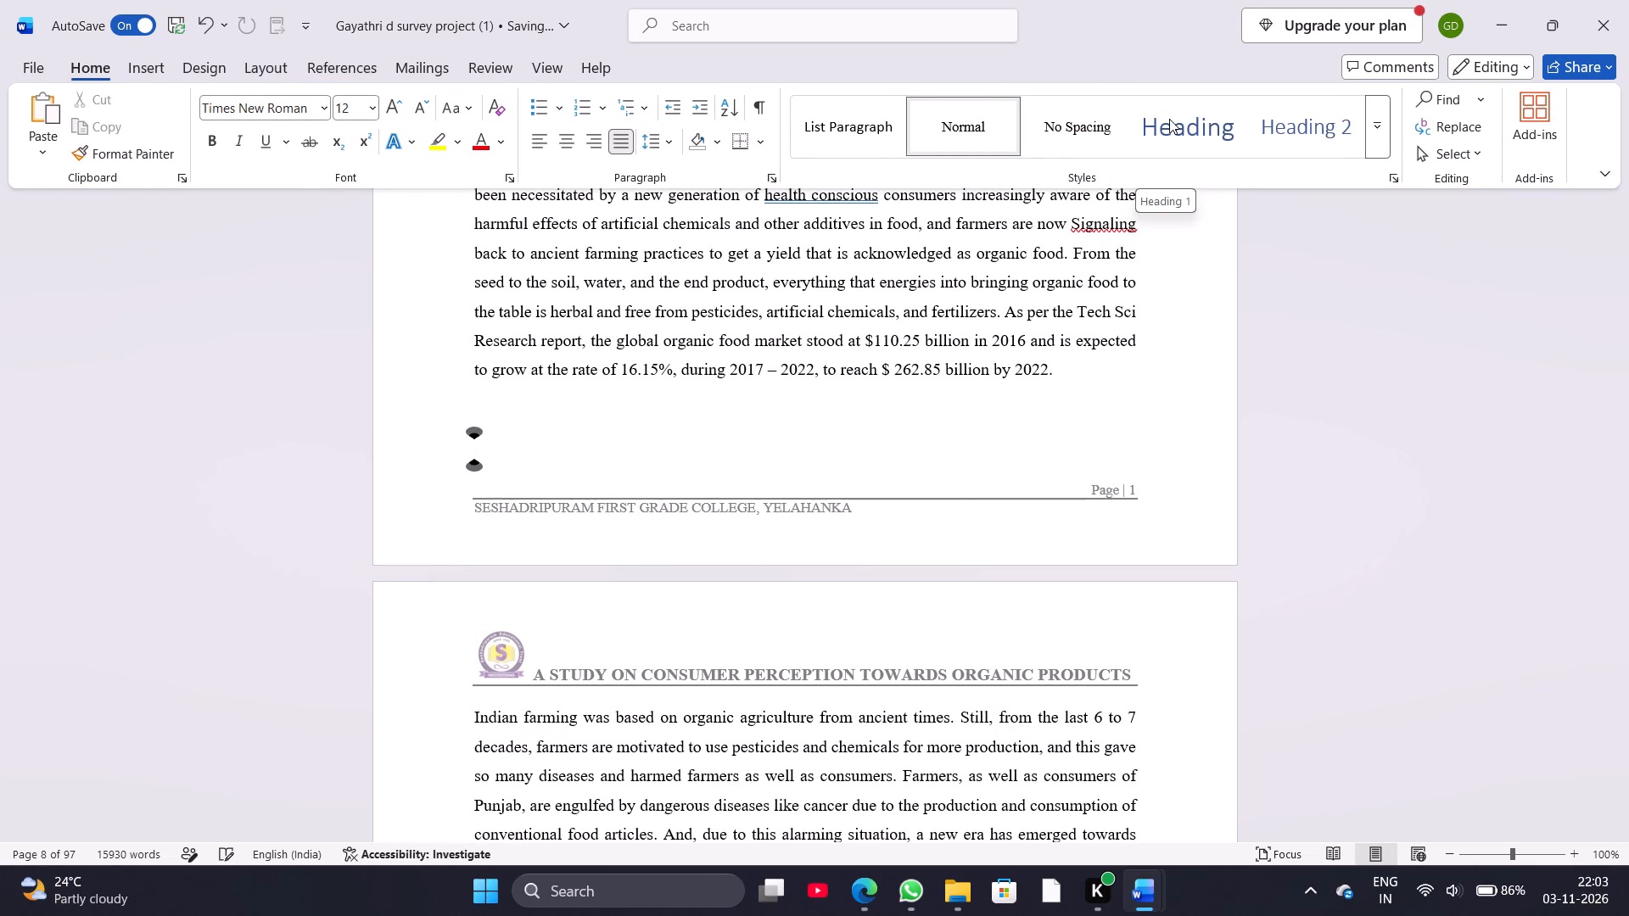
Examine the pages from Chapter 01 through to the last page for the header and college name footer.
scroll(1158, 288, down, 7)
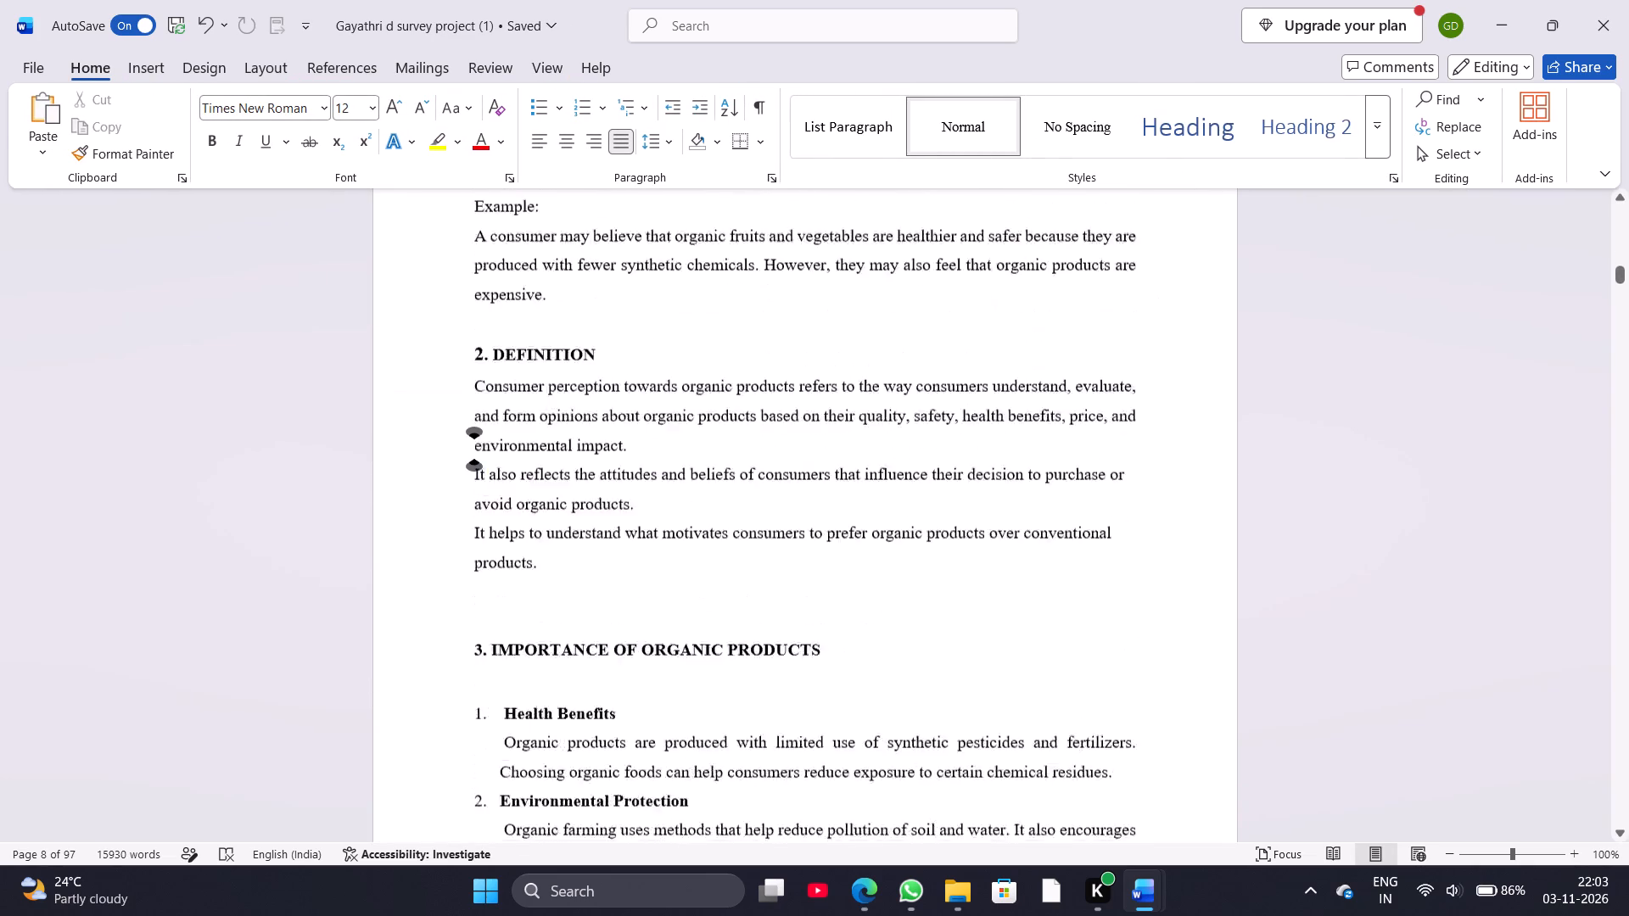
scroll(1158, 288, down, 8)
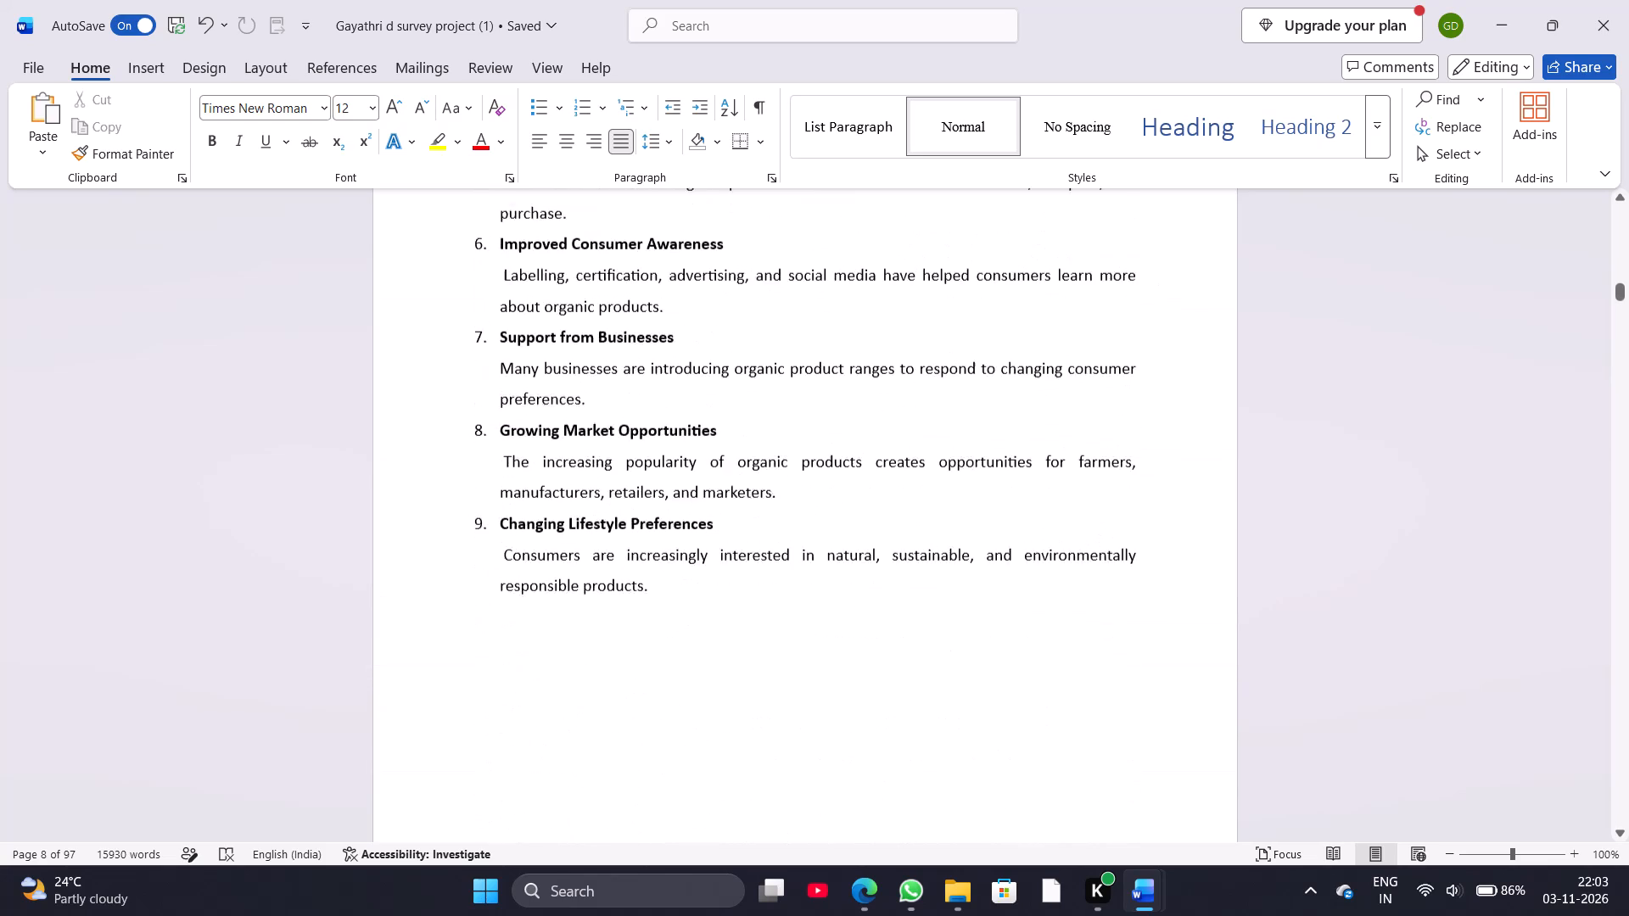
scroll(1158, 288, down, 18)
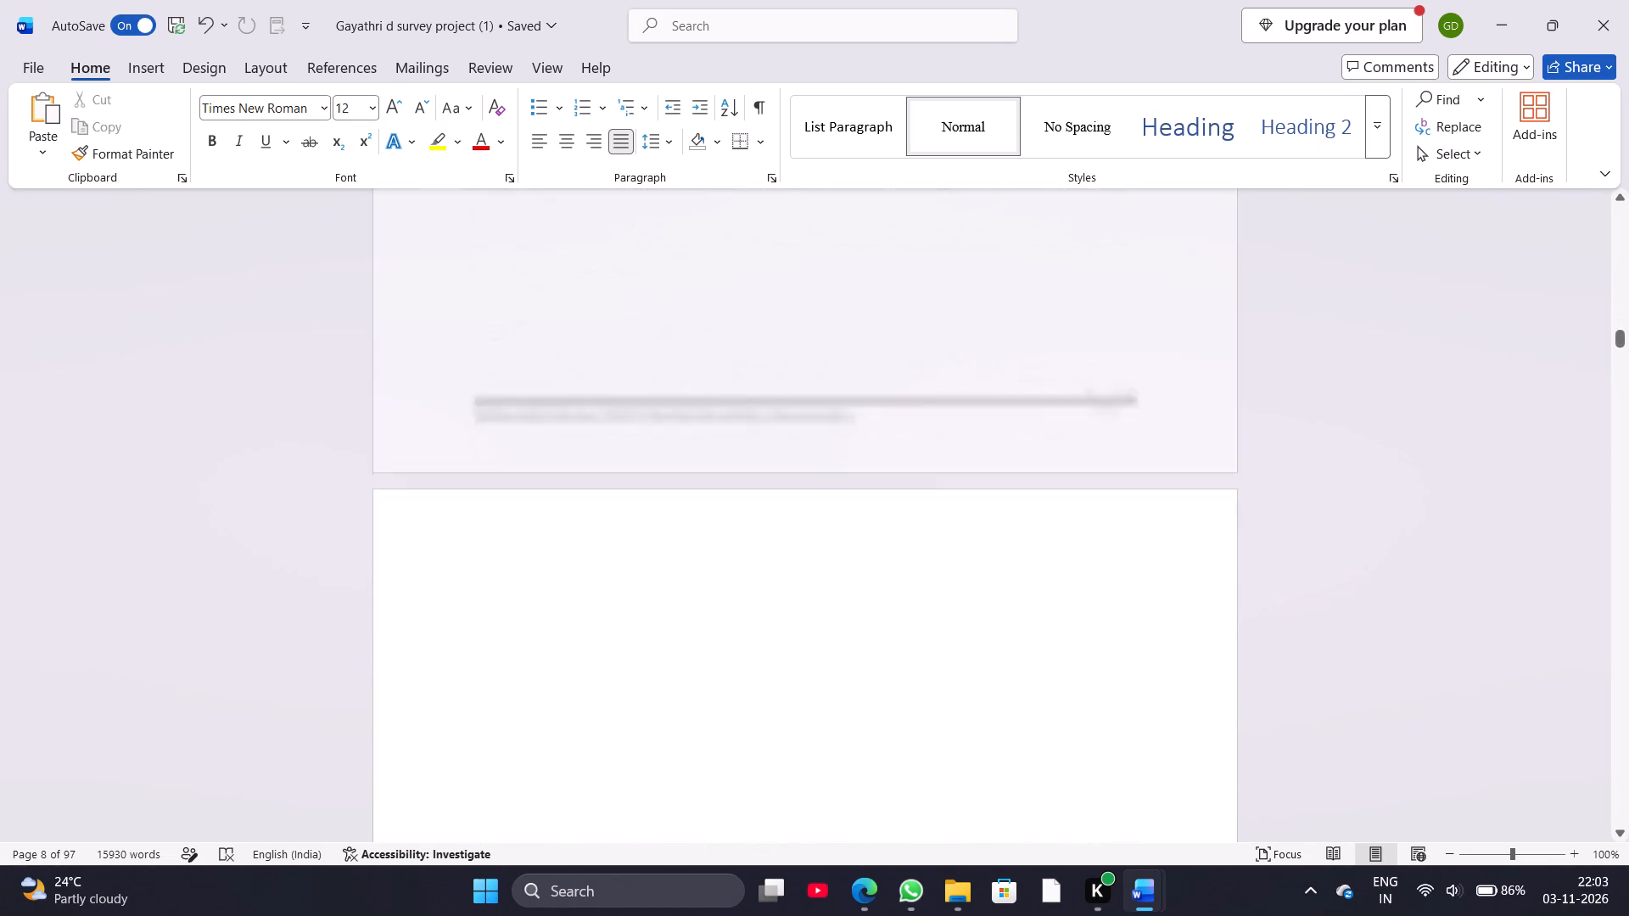
scroll(1158, 288, down, 20)
scroll(1158, 288, down, 20)
scroll(1158, 288, down, 20)
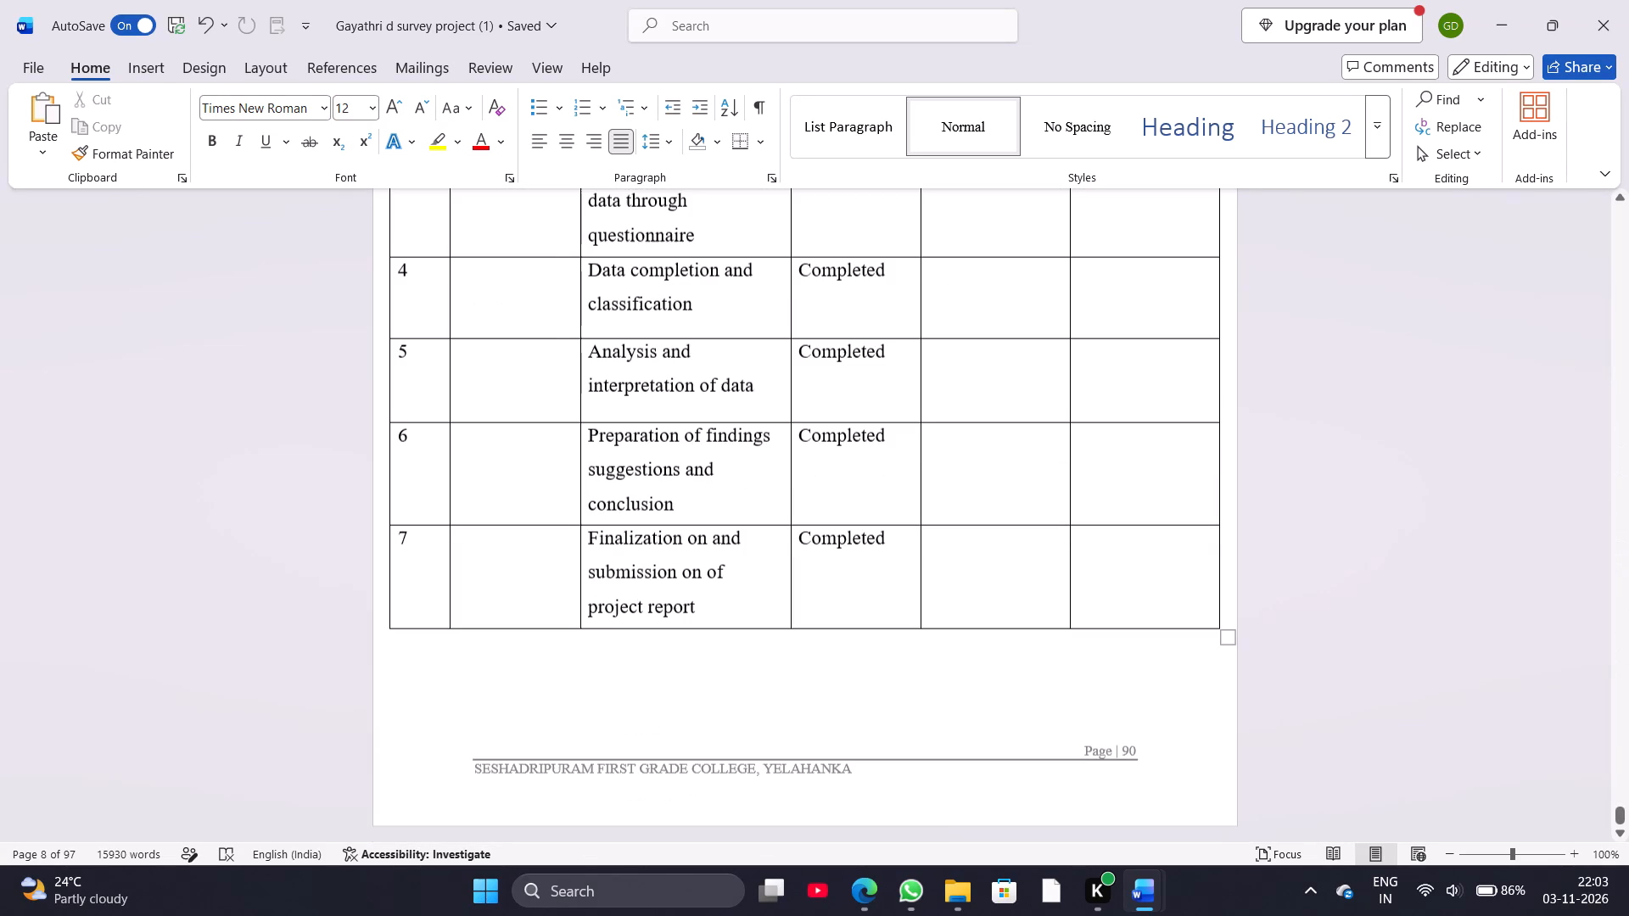
scroll(1158, 288, down, 20)
scroll(1158, 288, down, 10)
Examine the closing pages backwards from the log sheet through the questionnaire and the references to the Suggestions section.
scroll(1158, 288, up, 6)
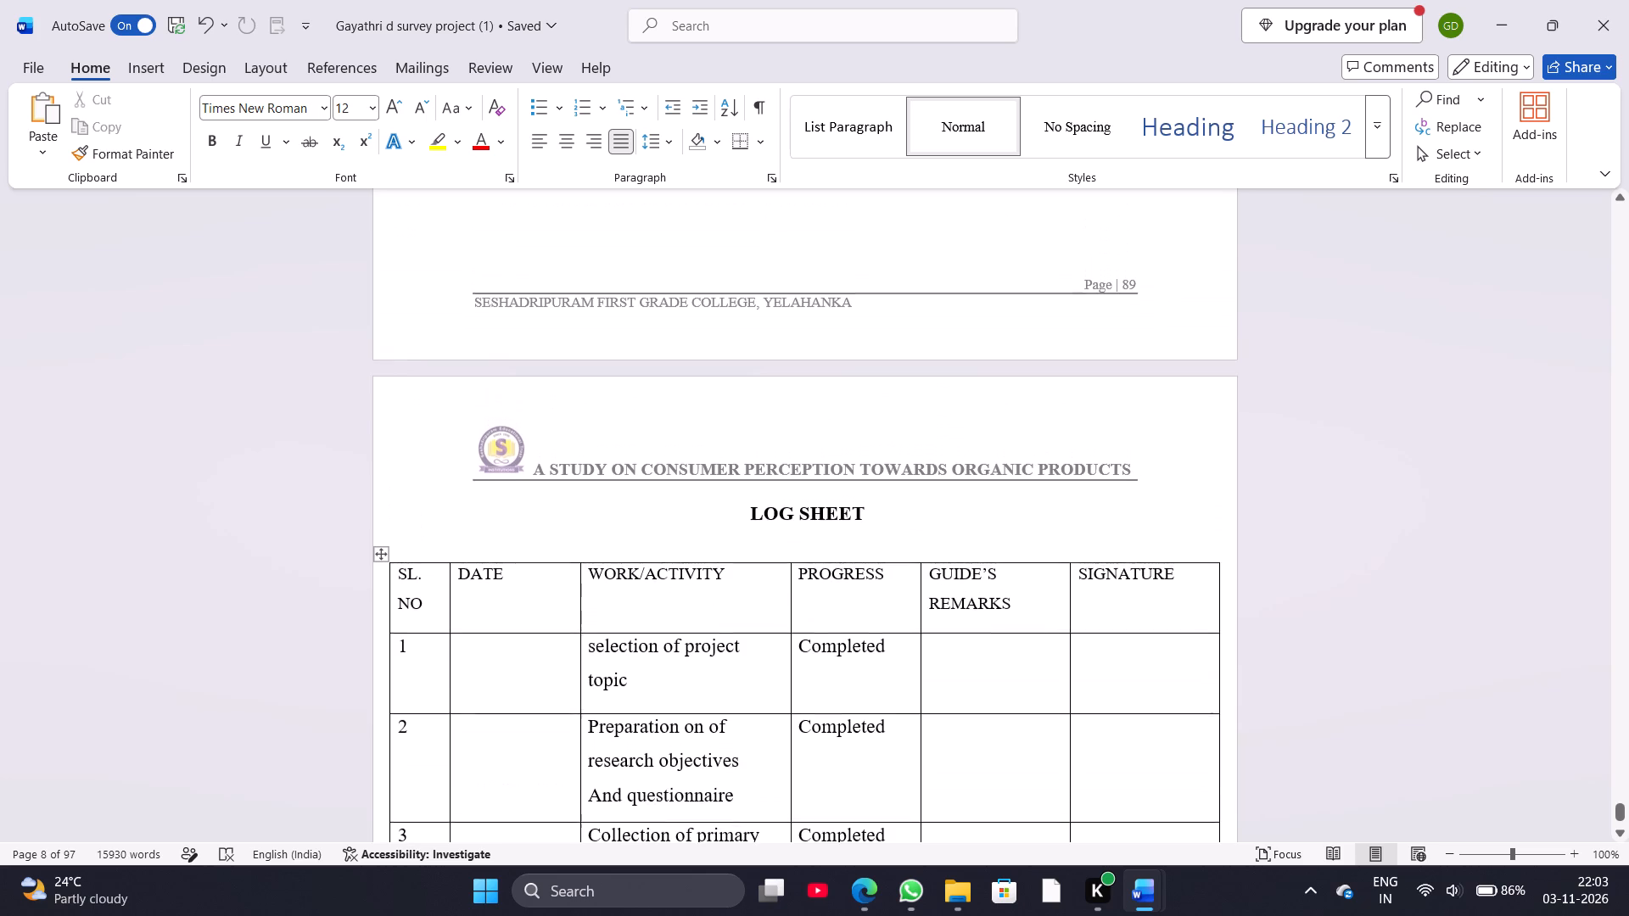
scroll(1158, 288, up, 9)
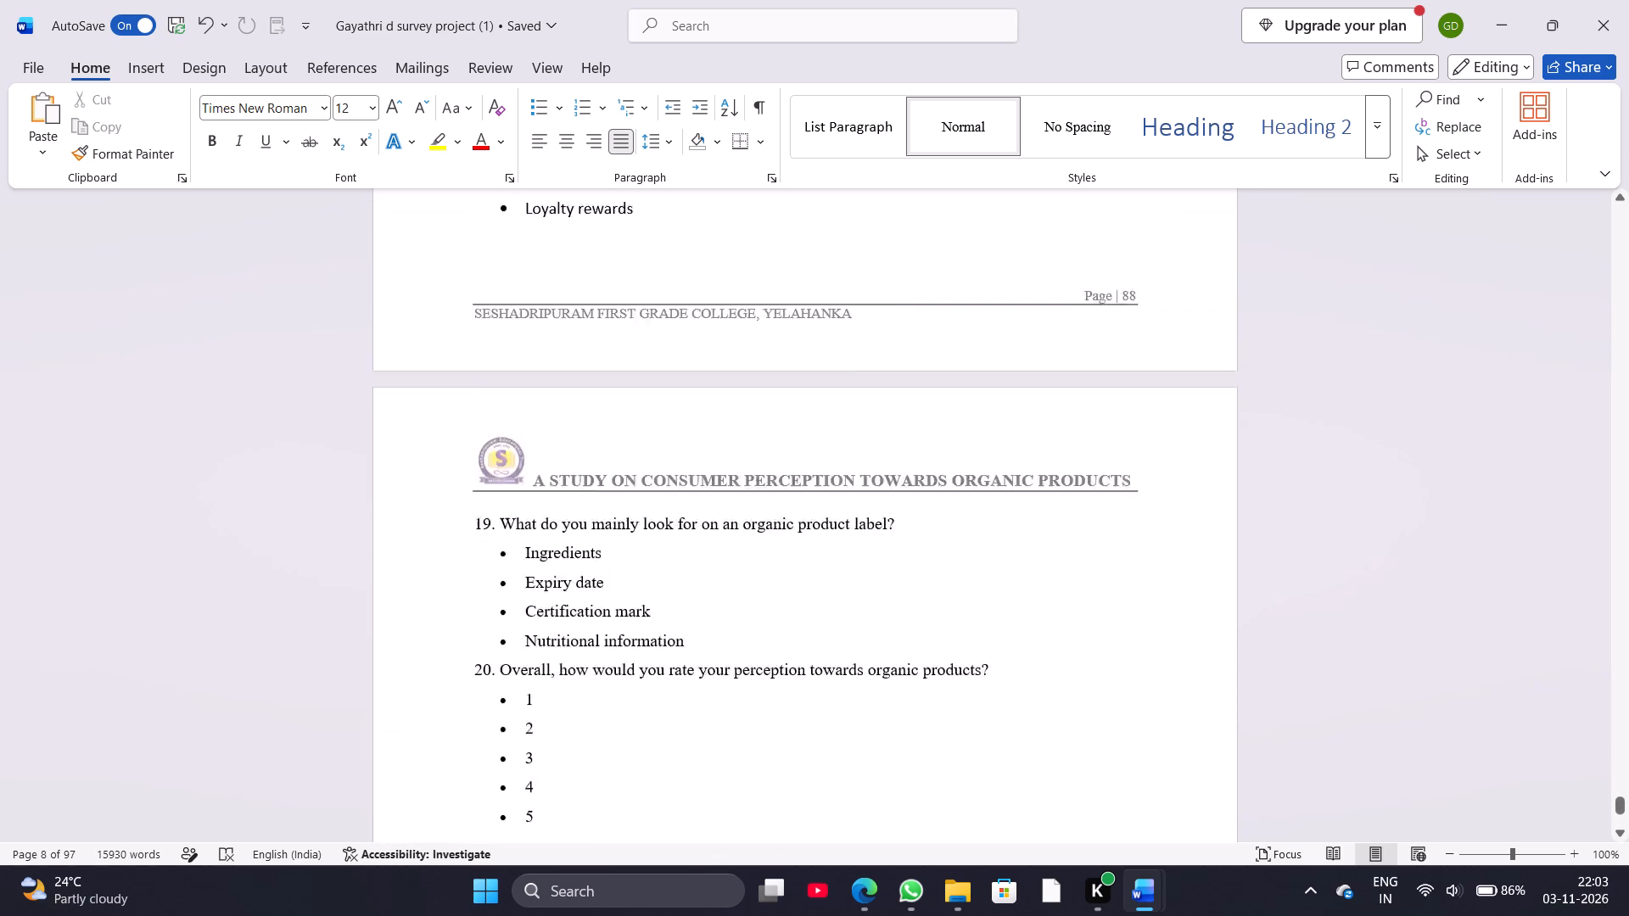
scroll(1158, 288, up, 4)
scroll(1158, 288, left, 3)
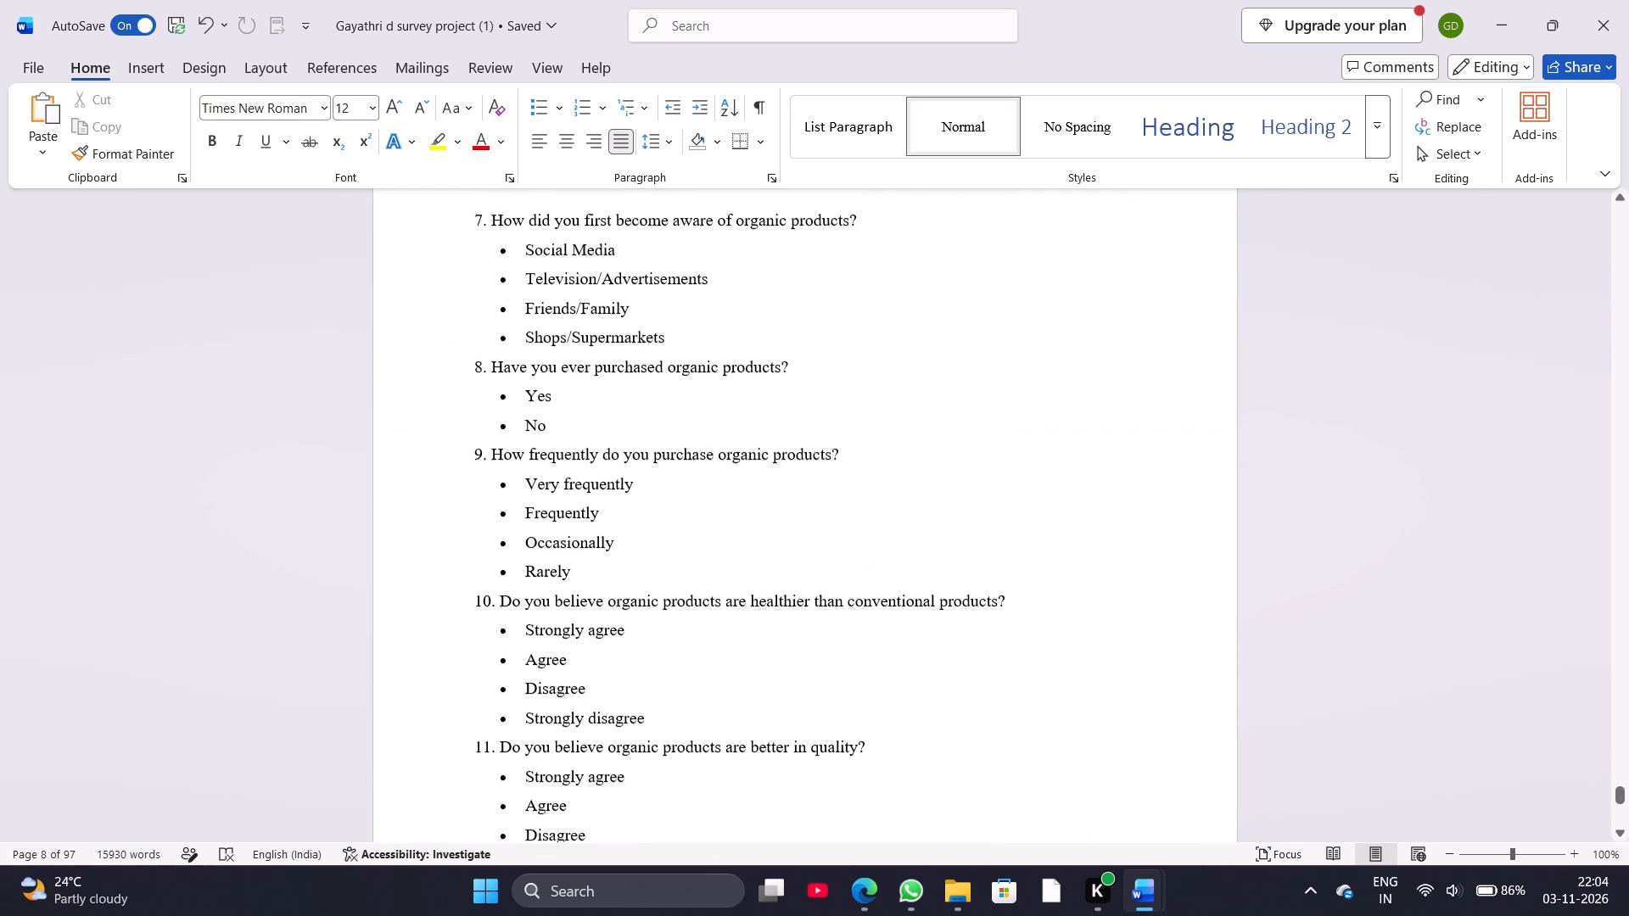
scroll(1158, 288, left, 11)
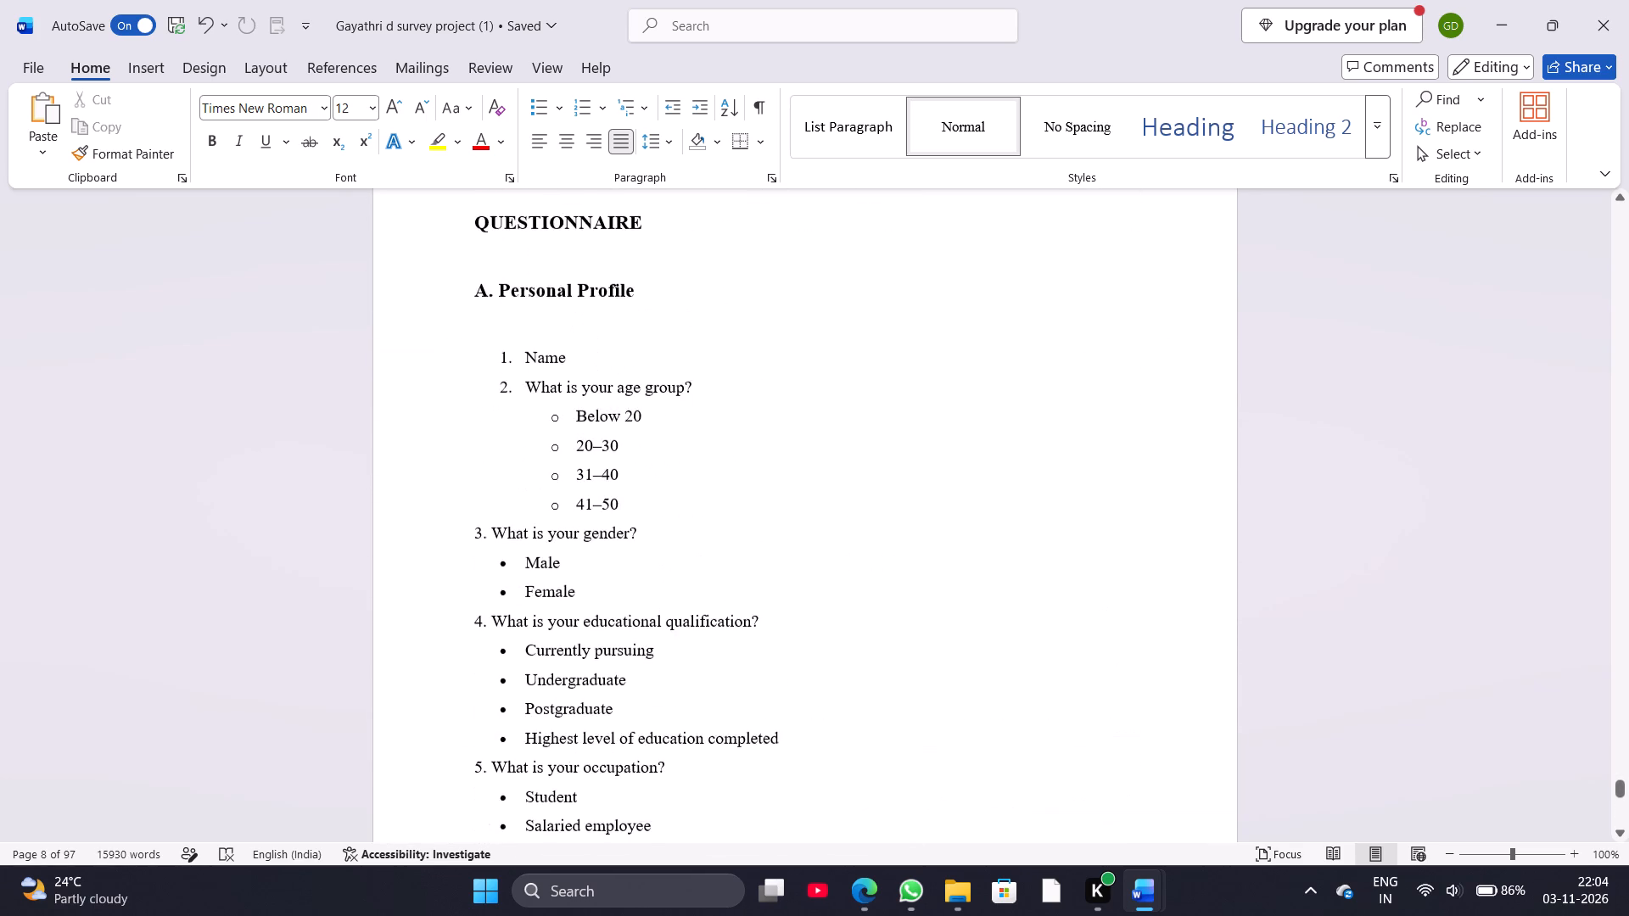
scroll(1158, 288, up, 3)
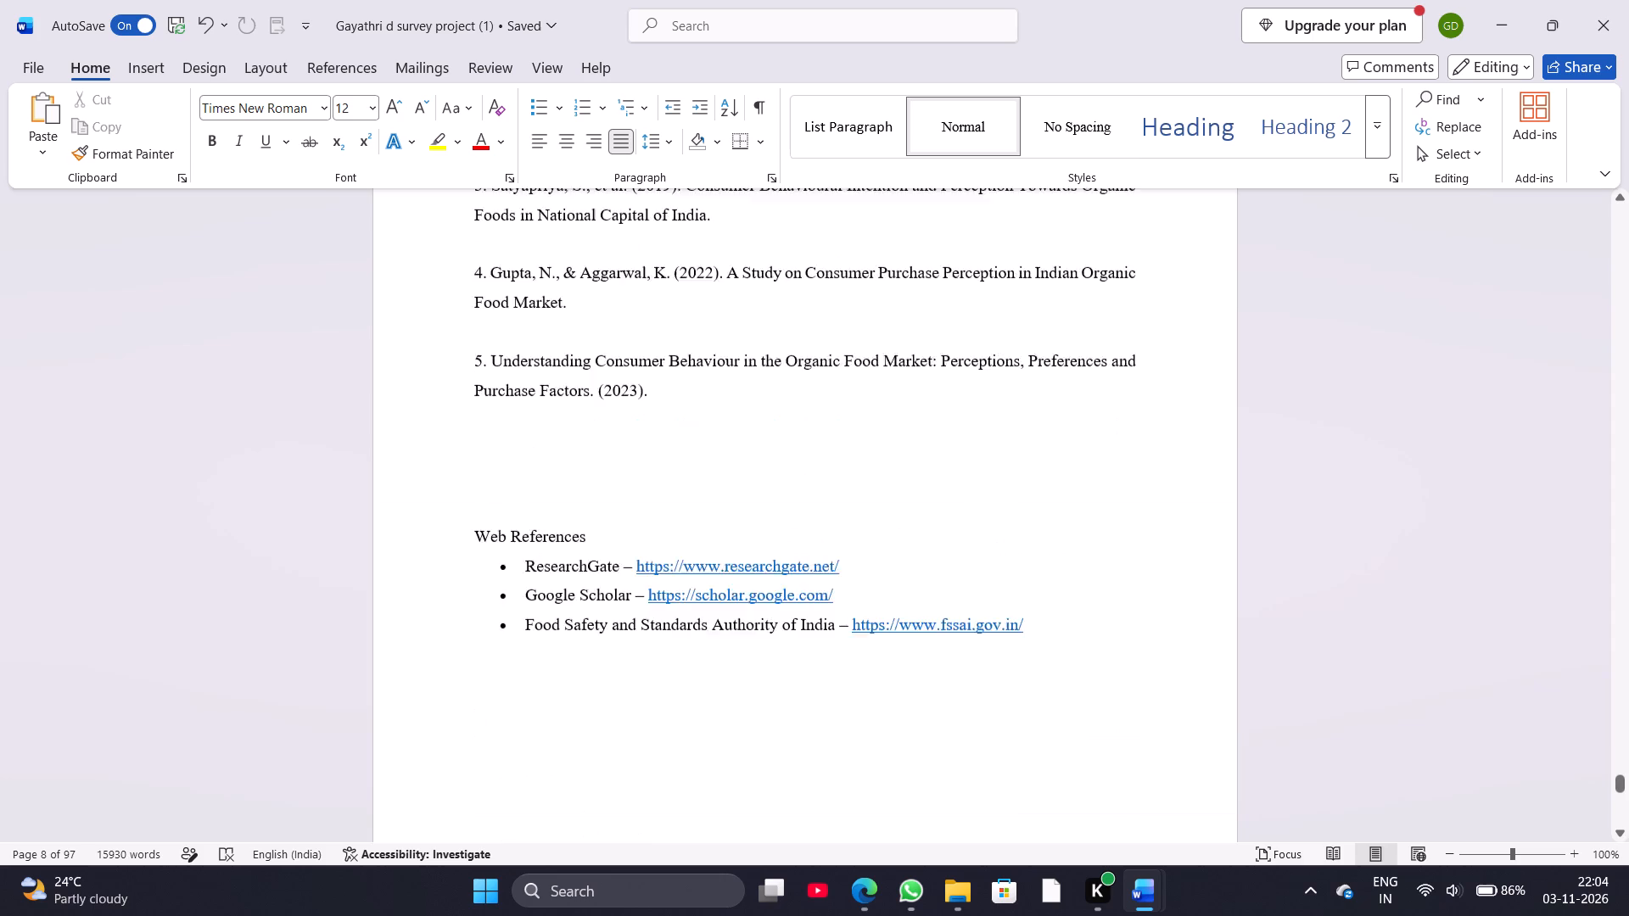
scroll(1158, 288, up, 2)
scroll(1158, 288, down, 3)
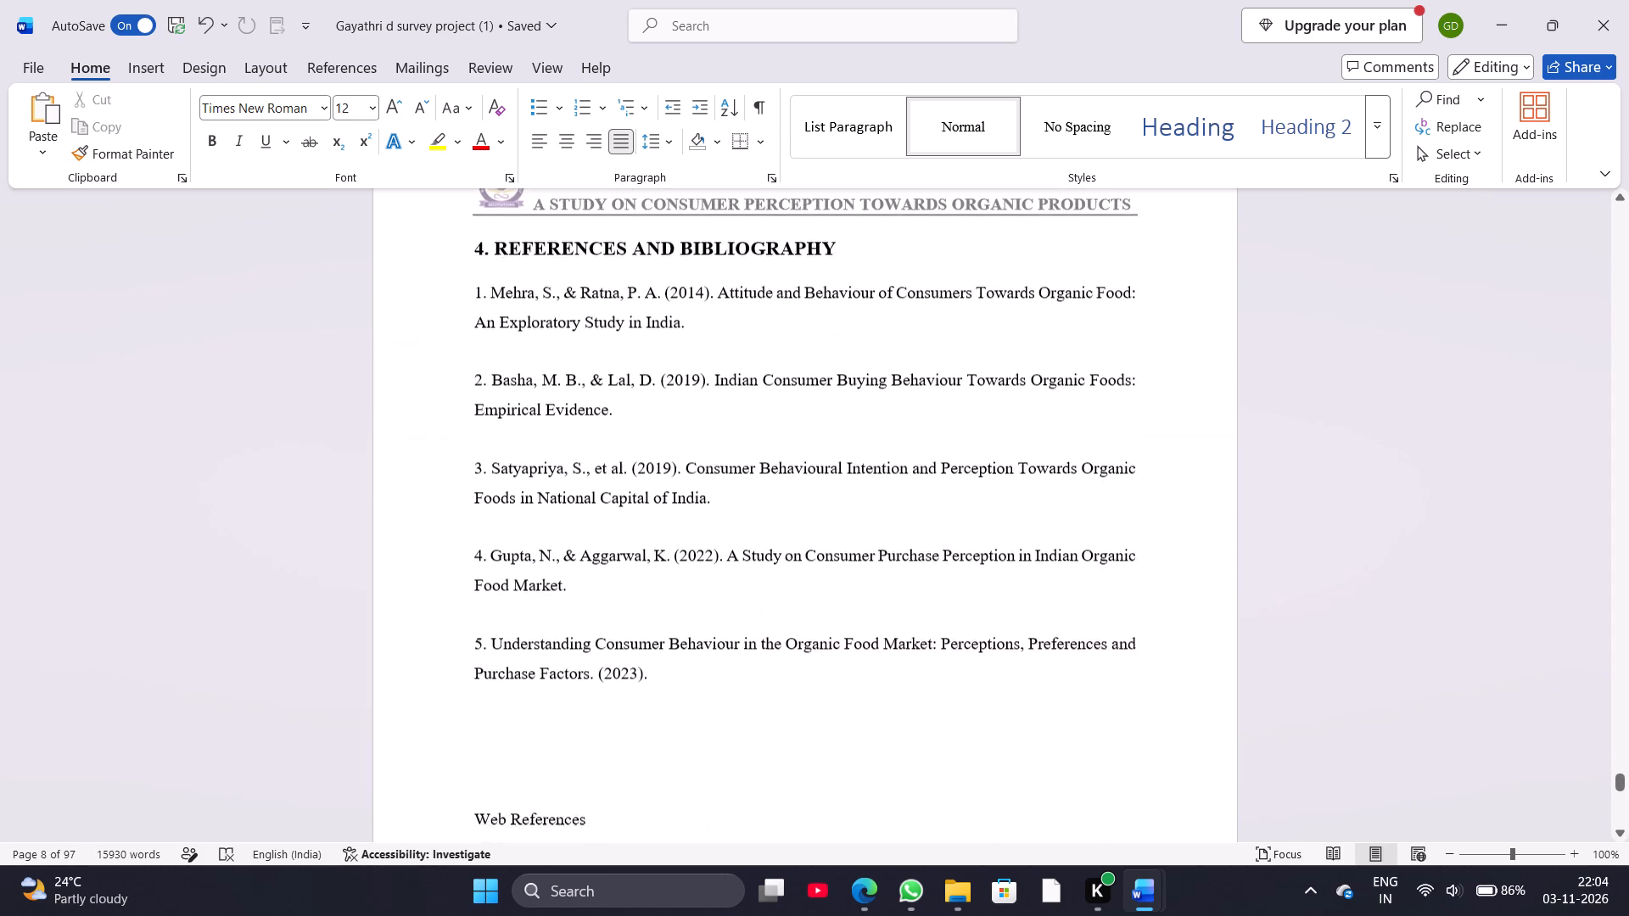
scroll(1158, 288, down, 1)
scroll(1158, 288, left, 4)
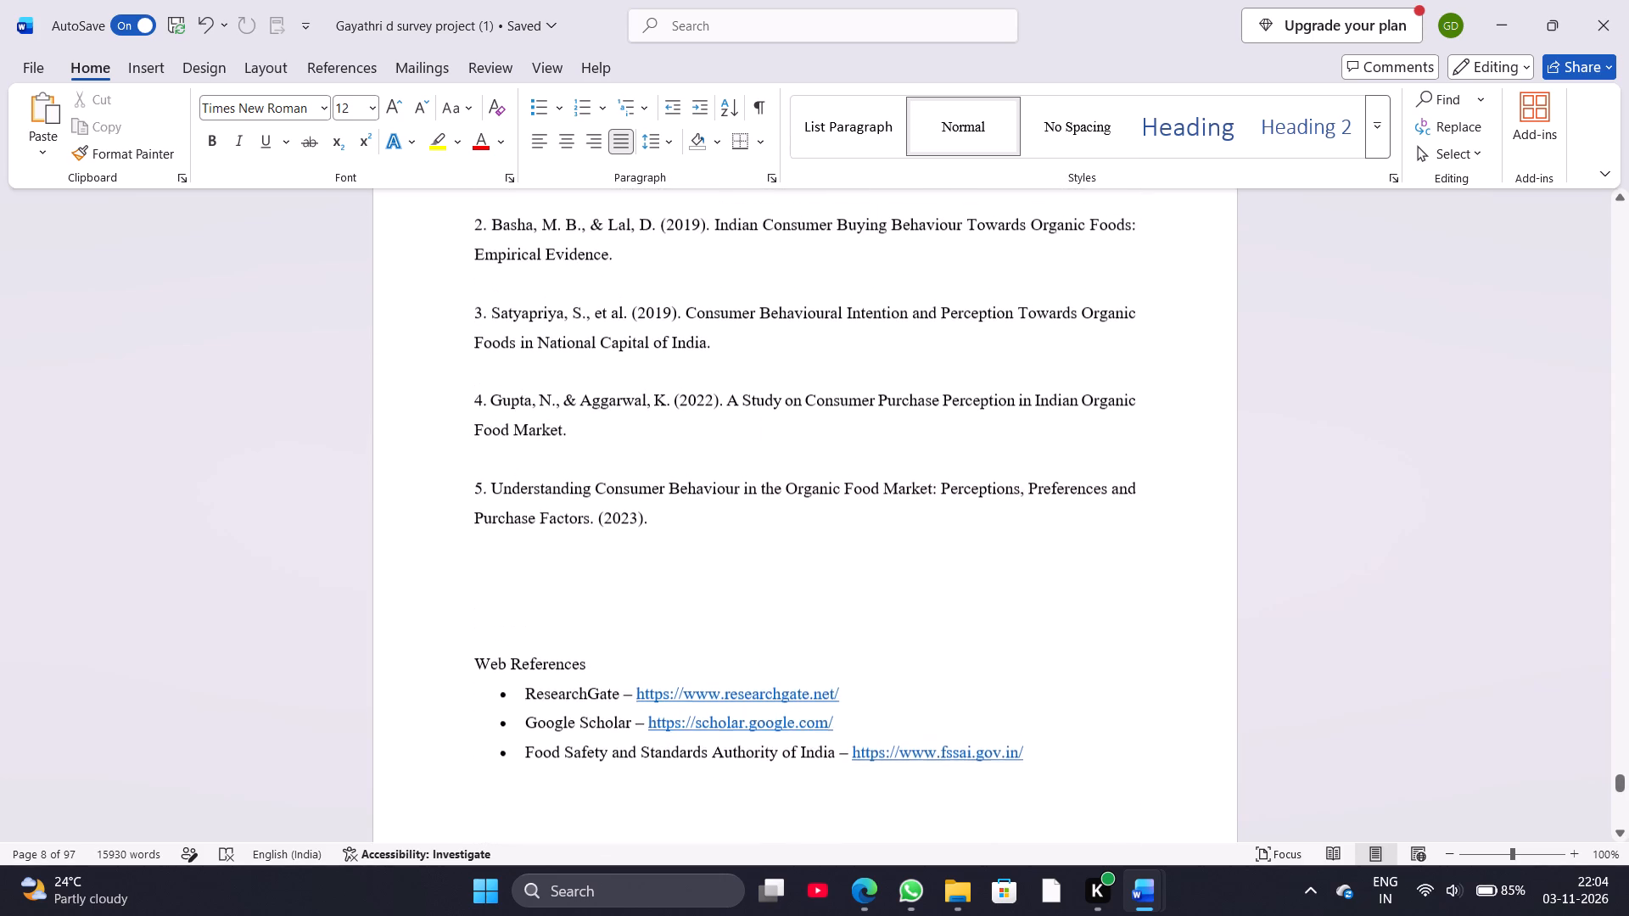
scroll(1158, 288, left, 6)
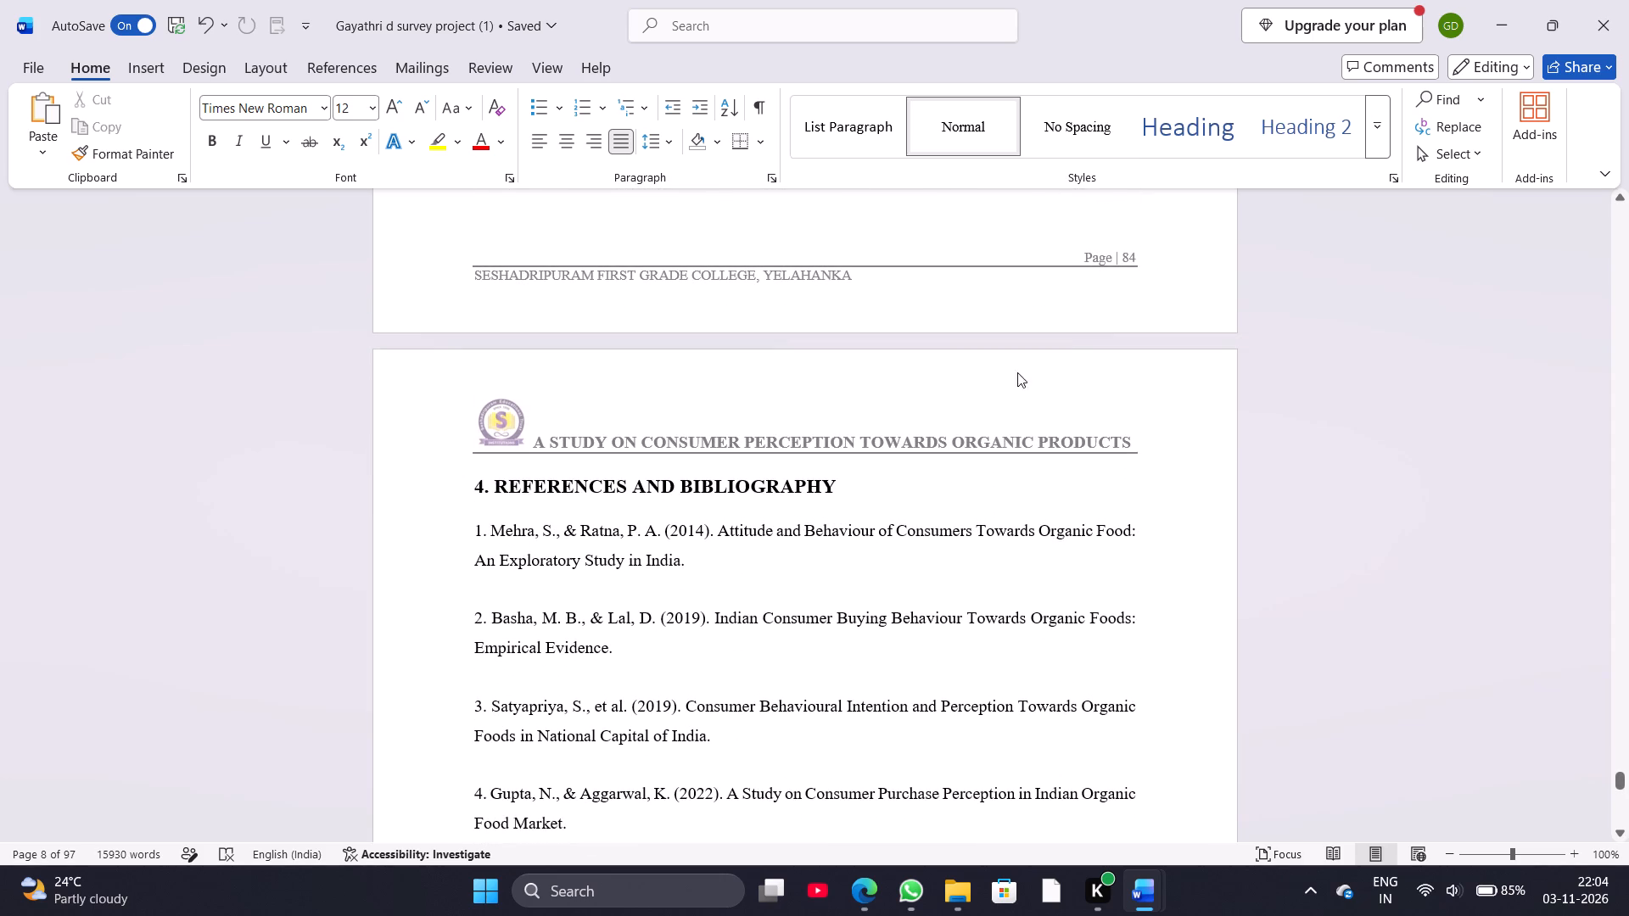
scroll(841, 473, up, 6)
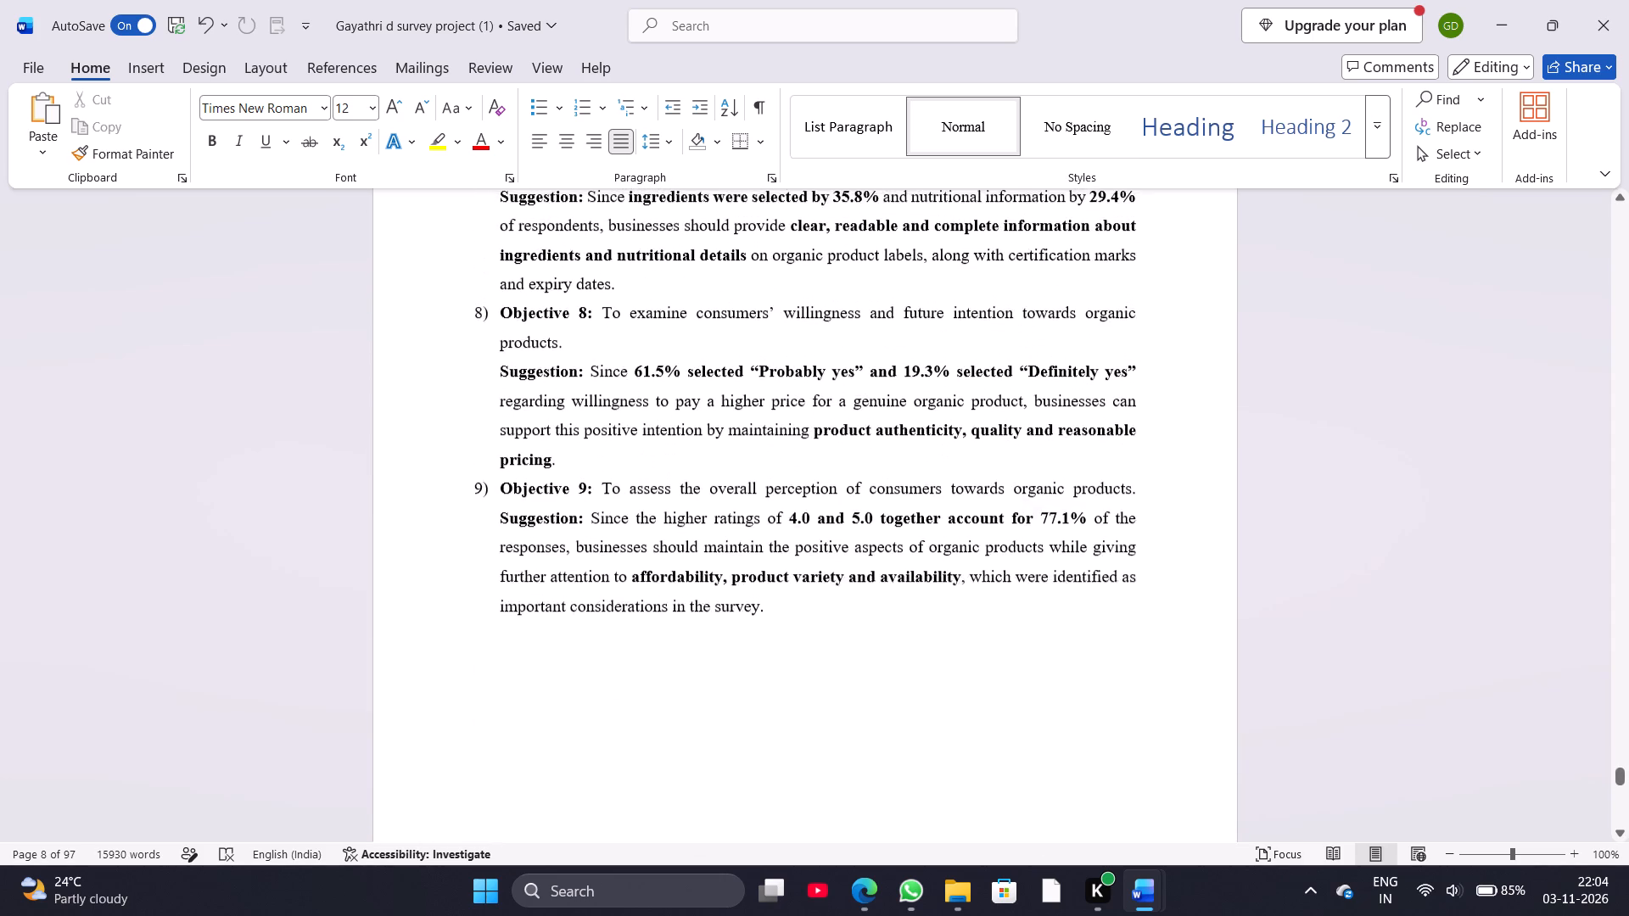
scroll(841, 473, up, 4)
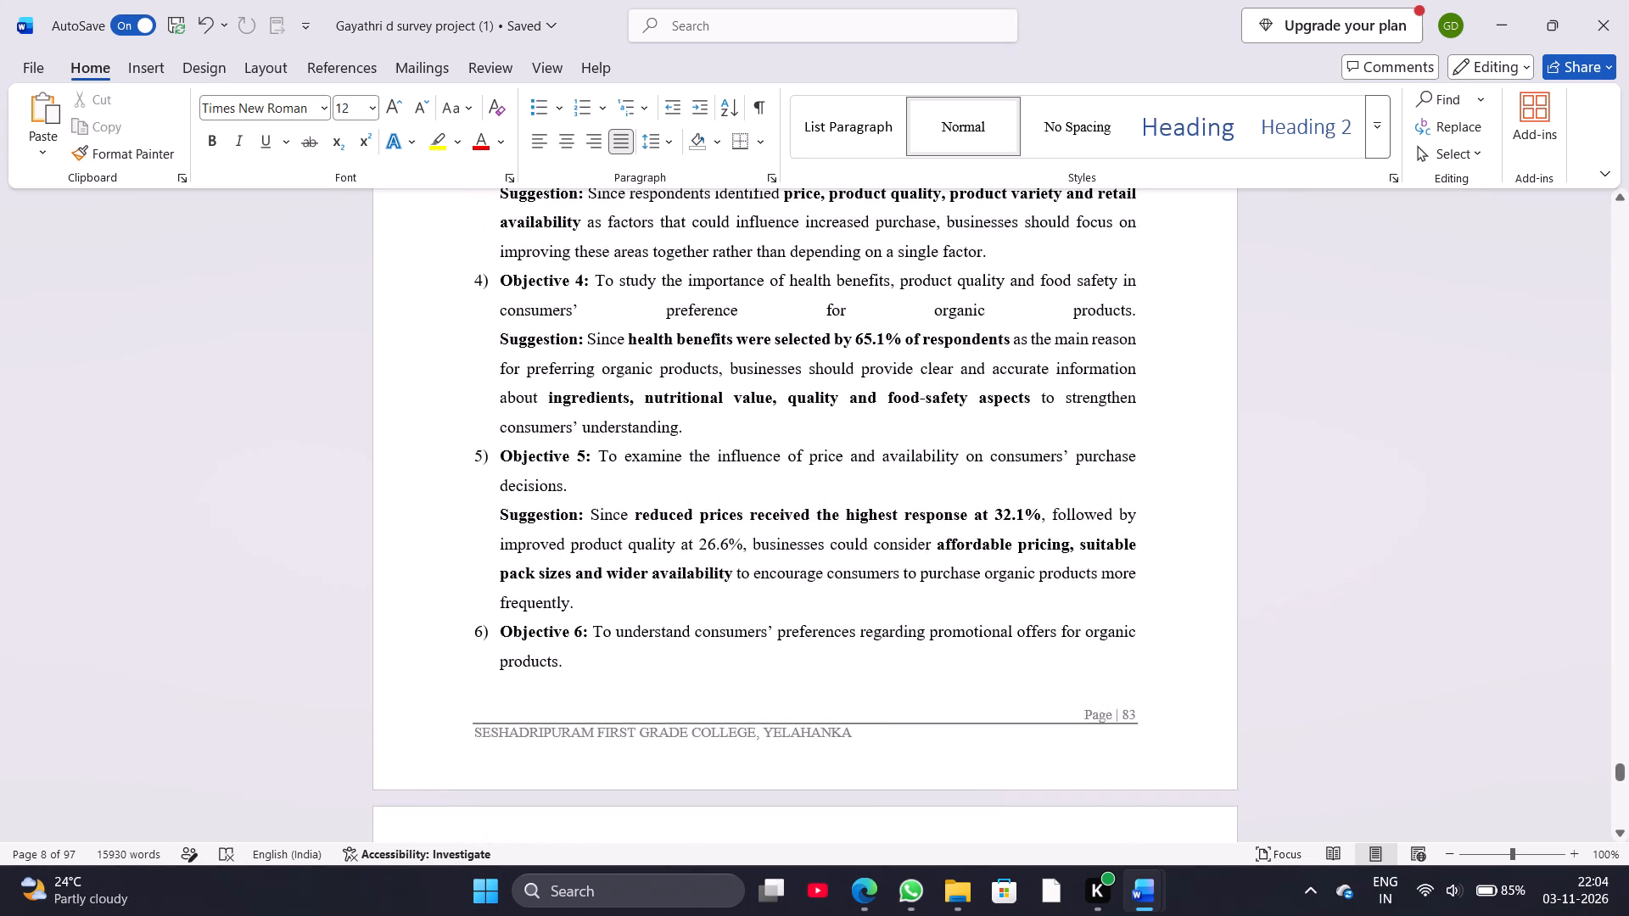
scroll(841, 473, up, 6)
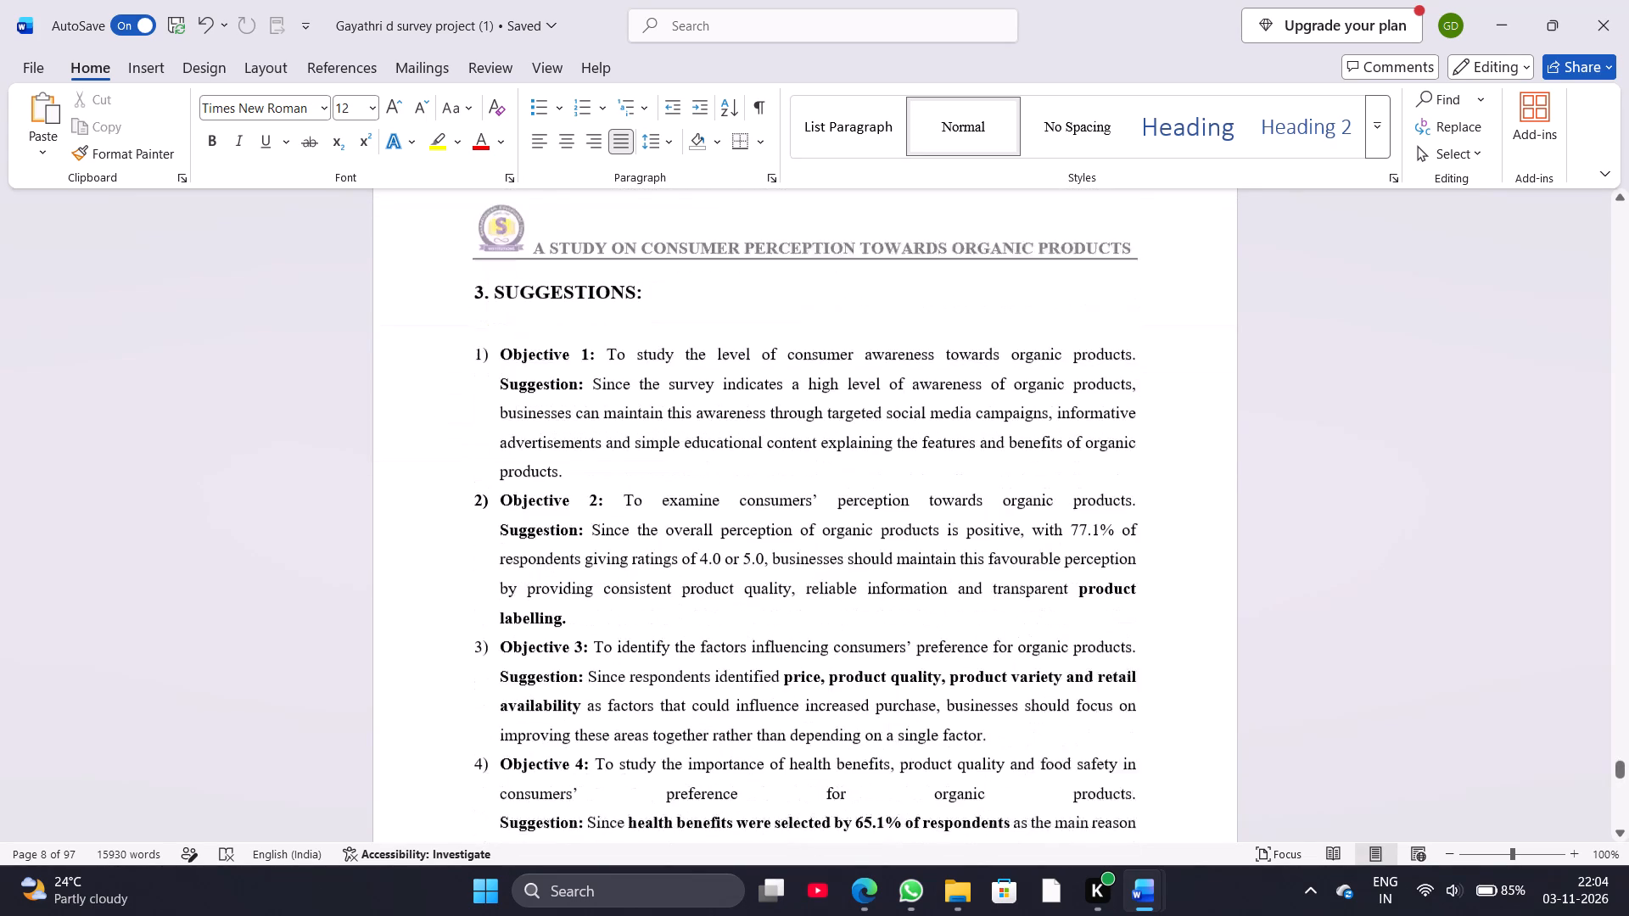
click(589, 305)
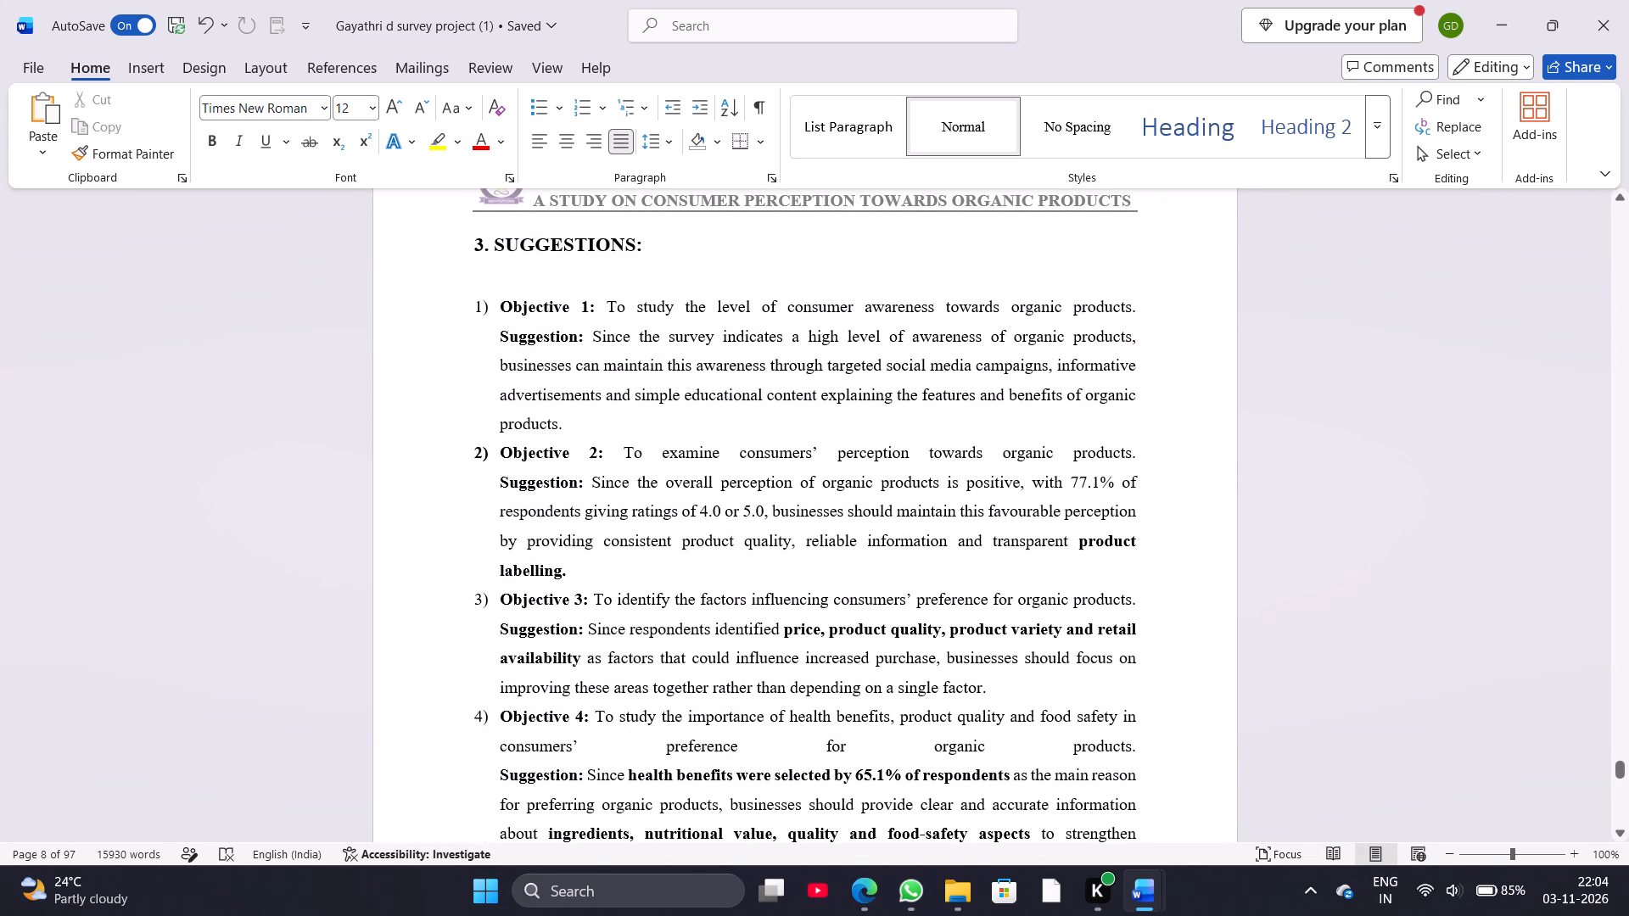
Delete the bold "Objective 1:" label at the start of item 1 in the Suggestions list.
key(BackSpace)
key(BackSpace)
key(BackSpace)
key(BackSpace)
key(BackSpace)
key(BackSpace)
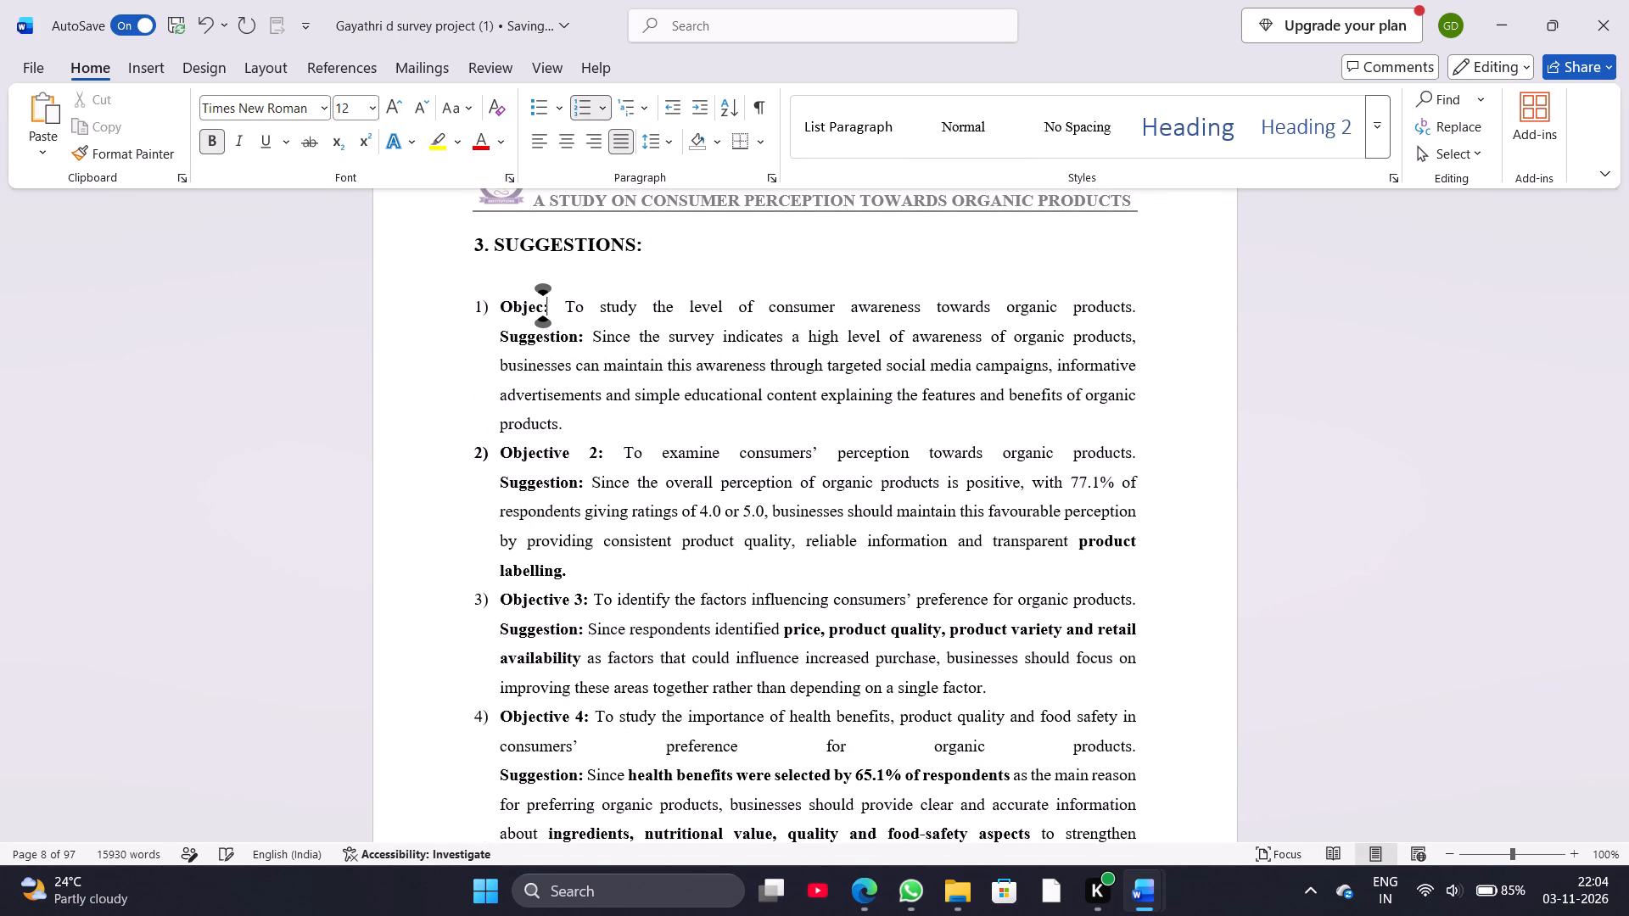
key(BackSpace)
key(Right)
key(BackSpace)
key(BackSpace)
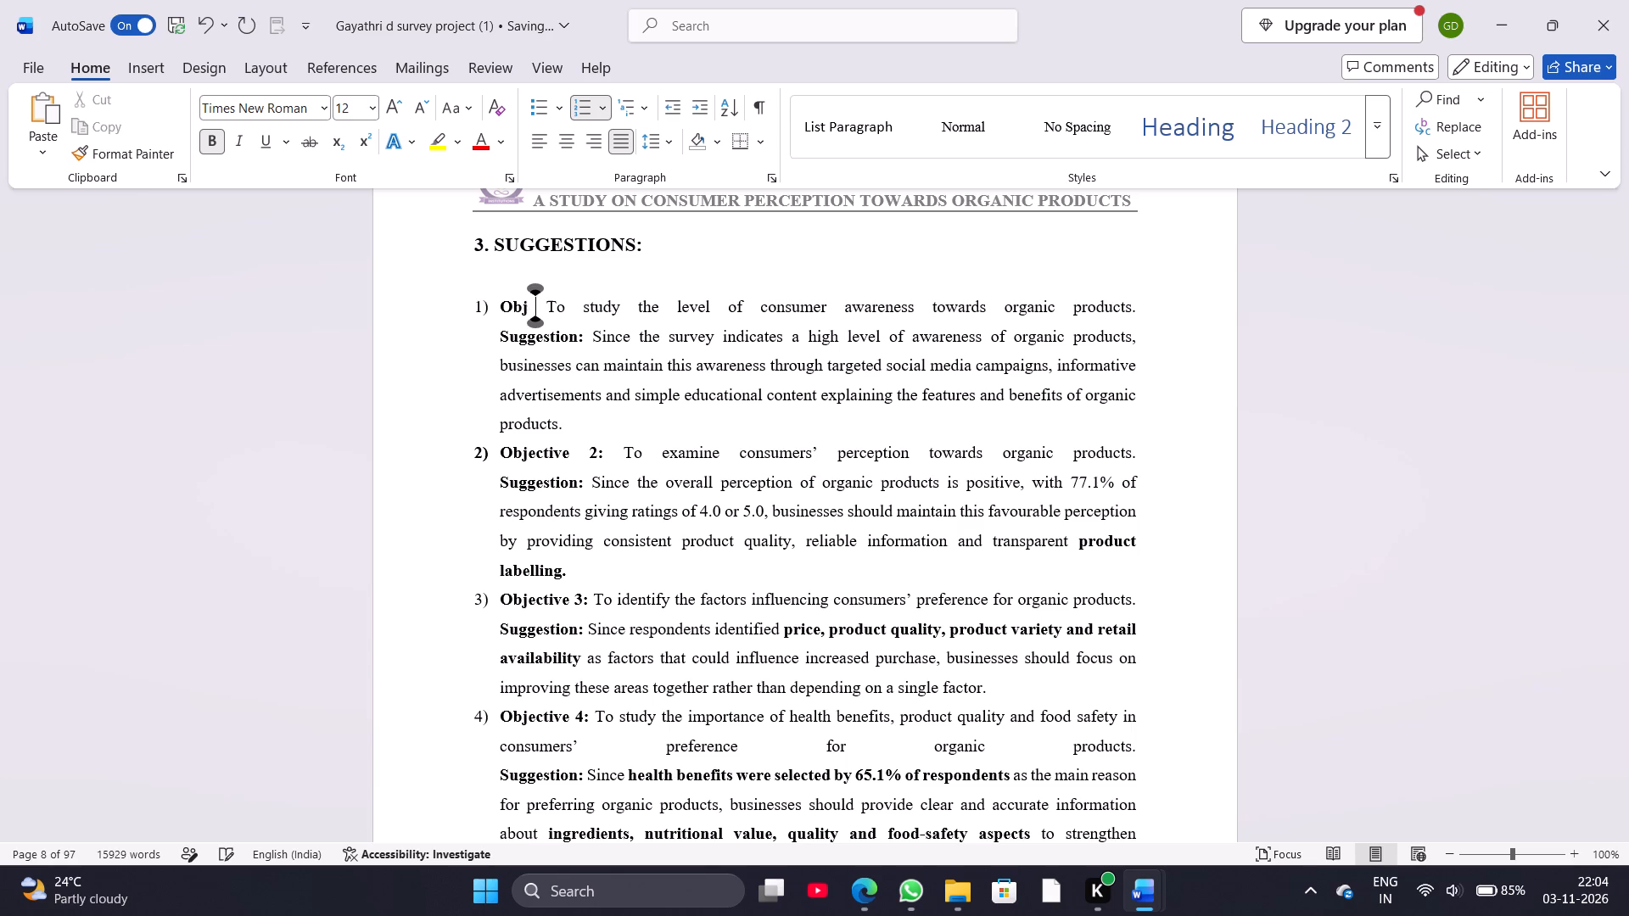
key(BackSpace)
key(BackSpace)
key(BackSpace)
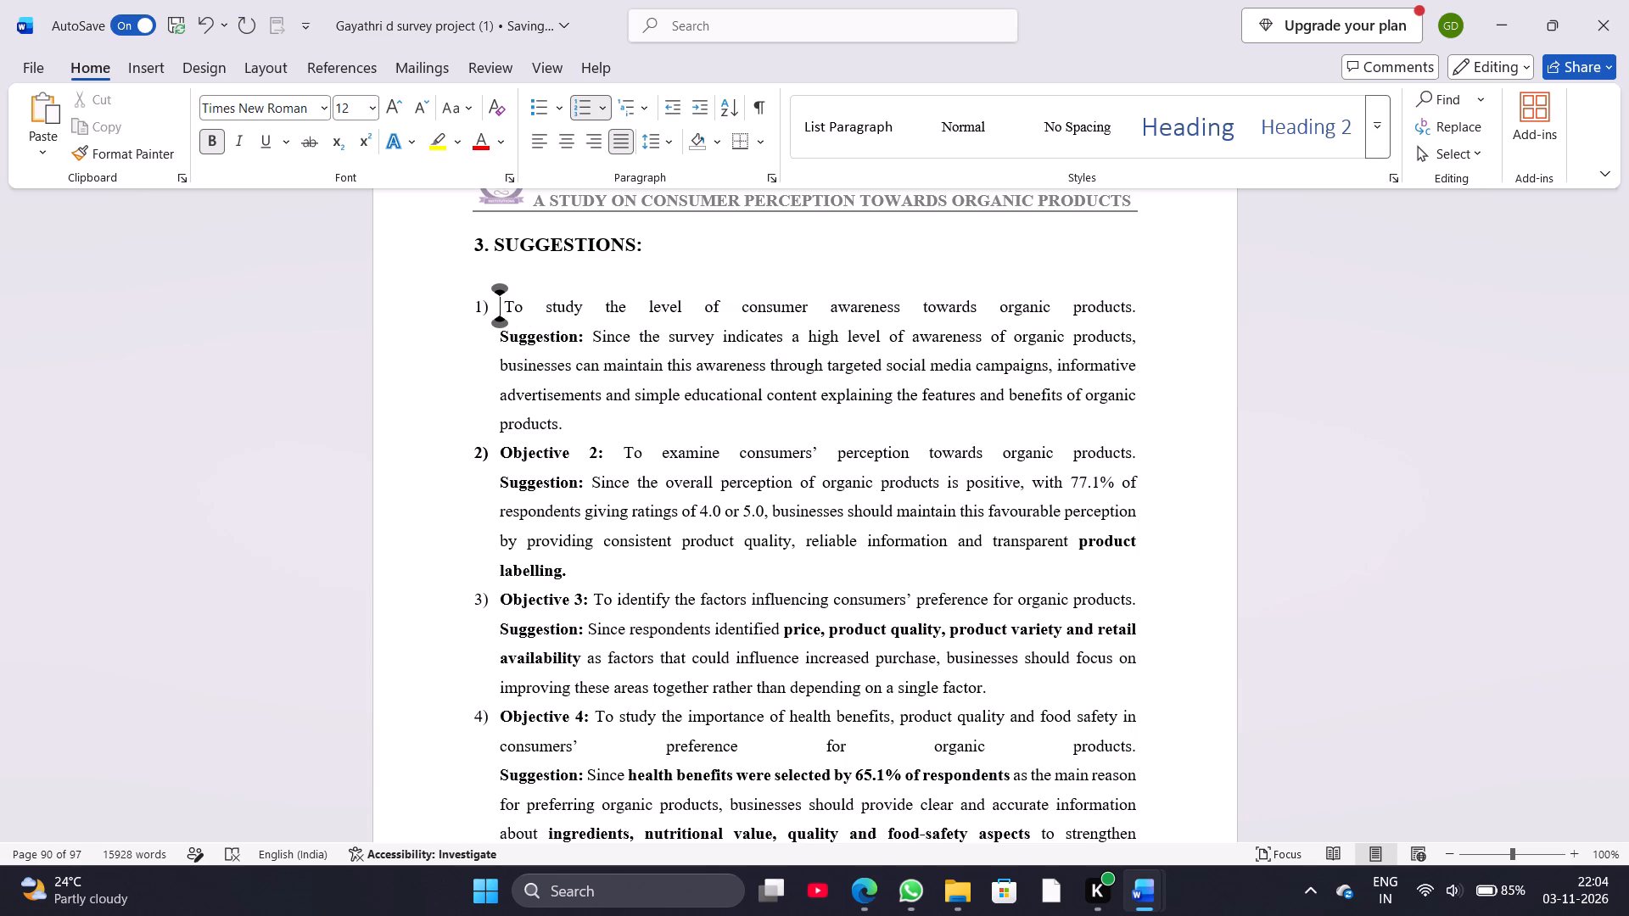
Delete the bold "Suggestion:" label from the second line of item 1 in the Suggestions list.
key(Down)
key(Right)
key(Right)
key(Right)
key(Right)
key(Right)
key(Right)
key(Right)
key(Right)
key(Right)
key(Right)
key(Right)
key(BackSpace)
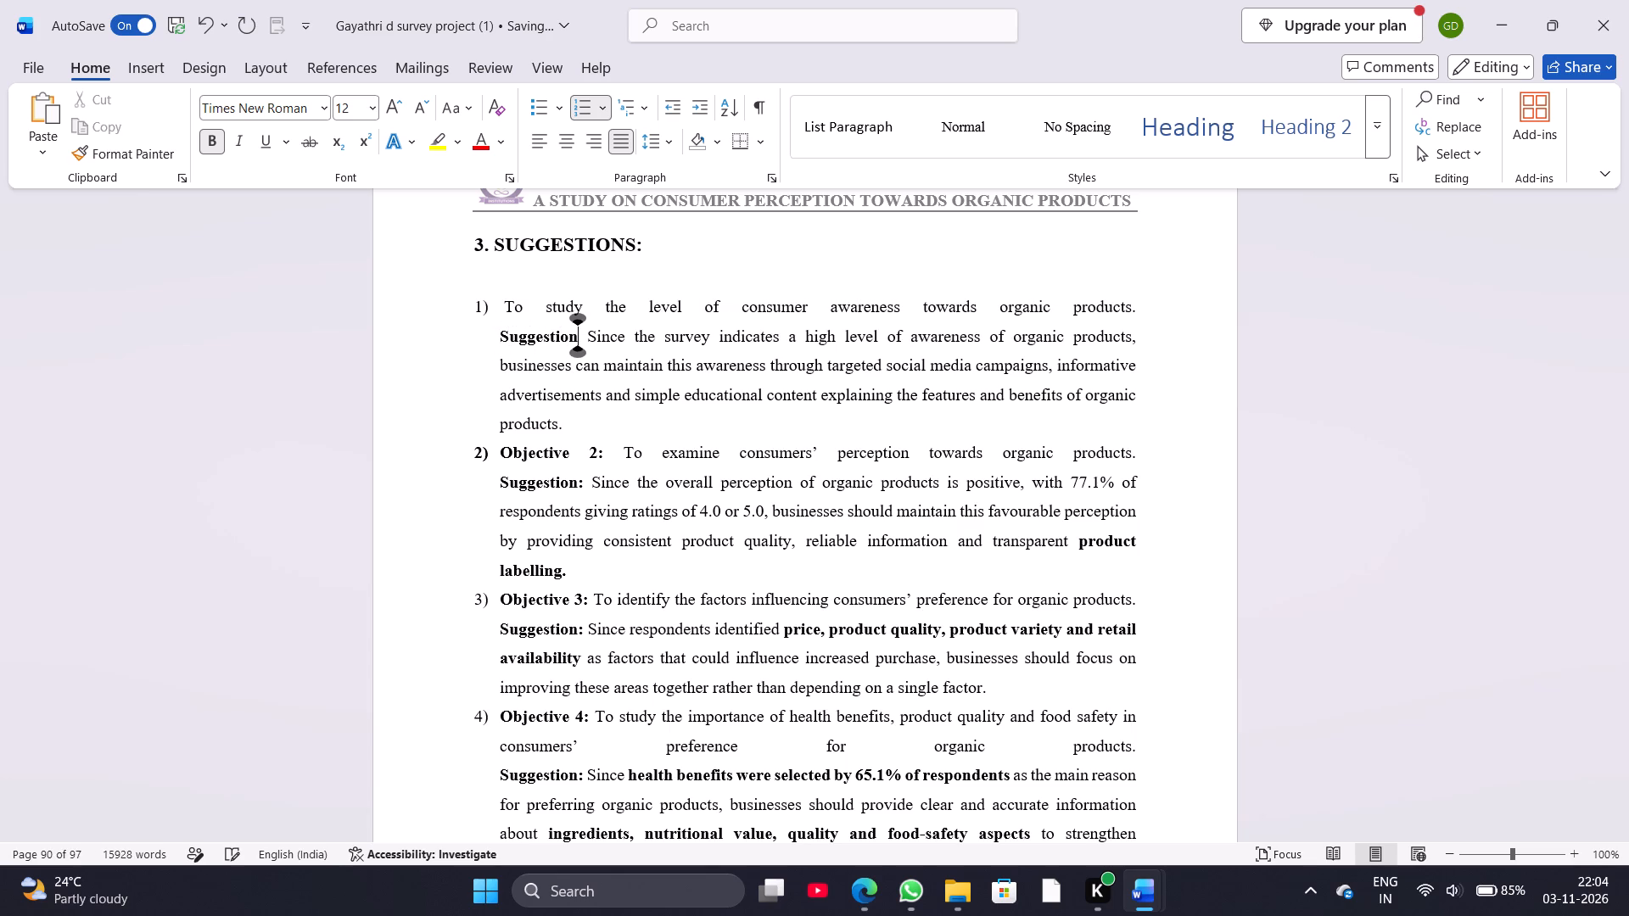
key(BackSpace)
key(BackSpace)
key(BackSpace)
key(BackSpace)
key(BackSpace)
key(BackSpace)
key(BackSpace)
key(BackSpace)
key(BackSpace)
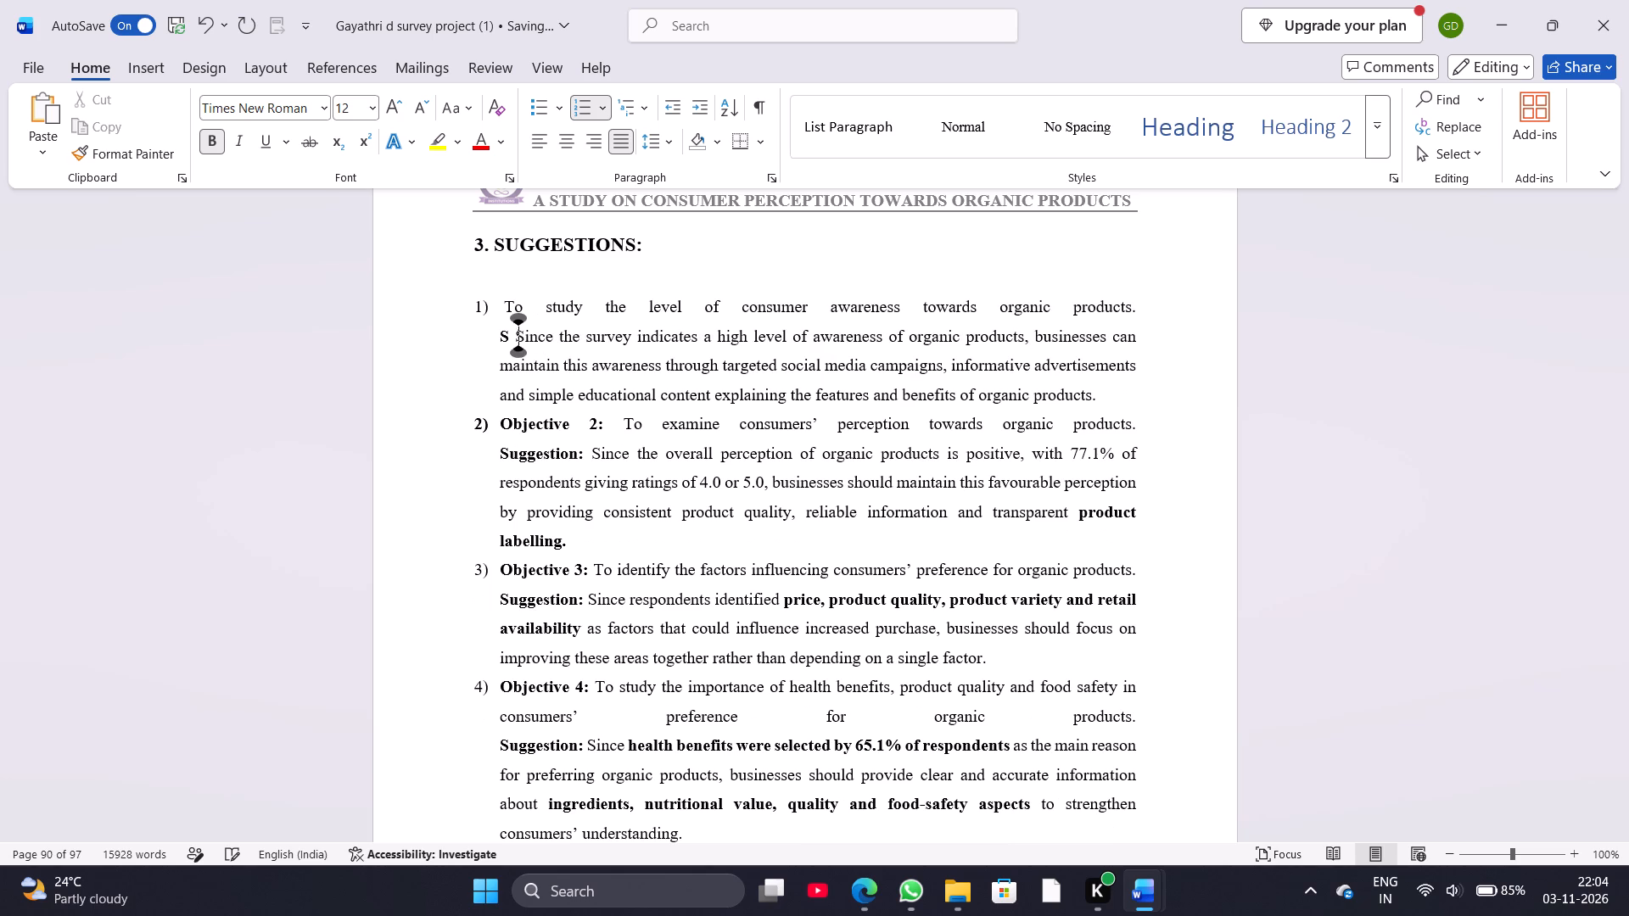
key(BackSpace)
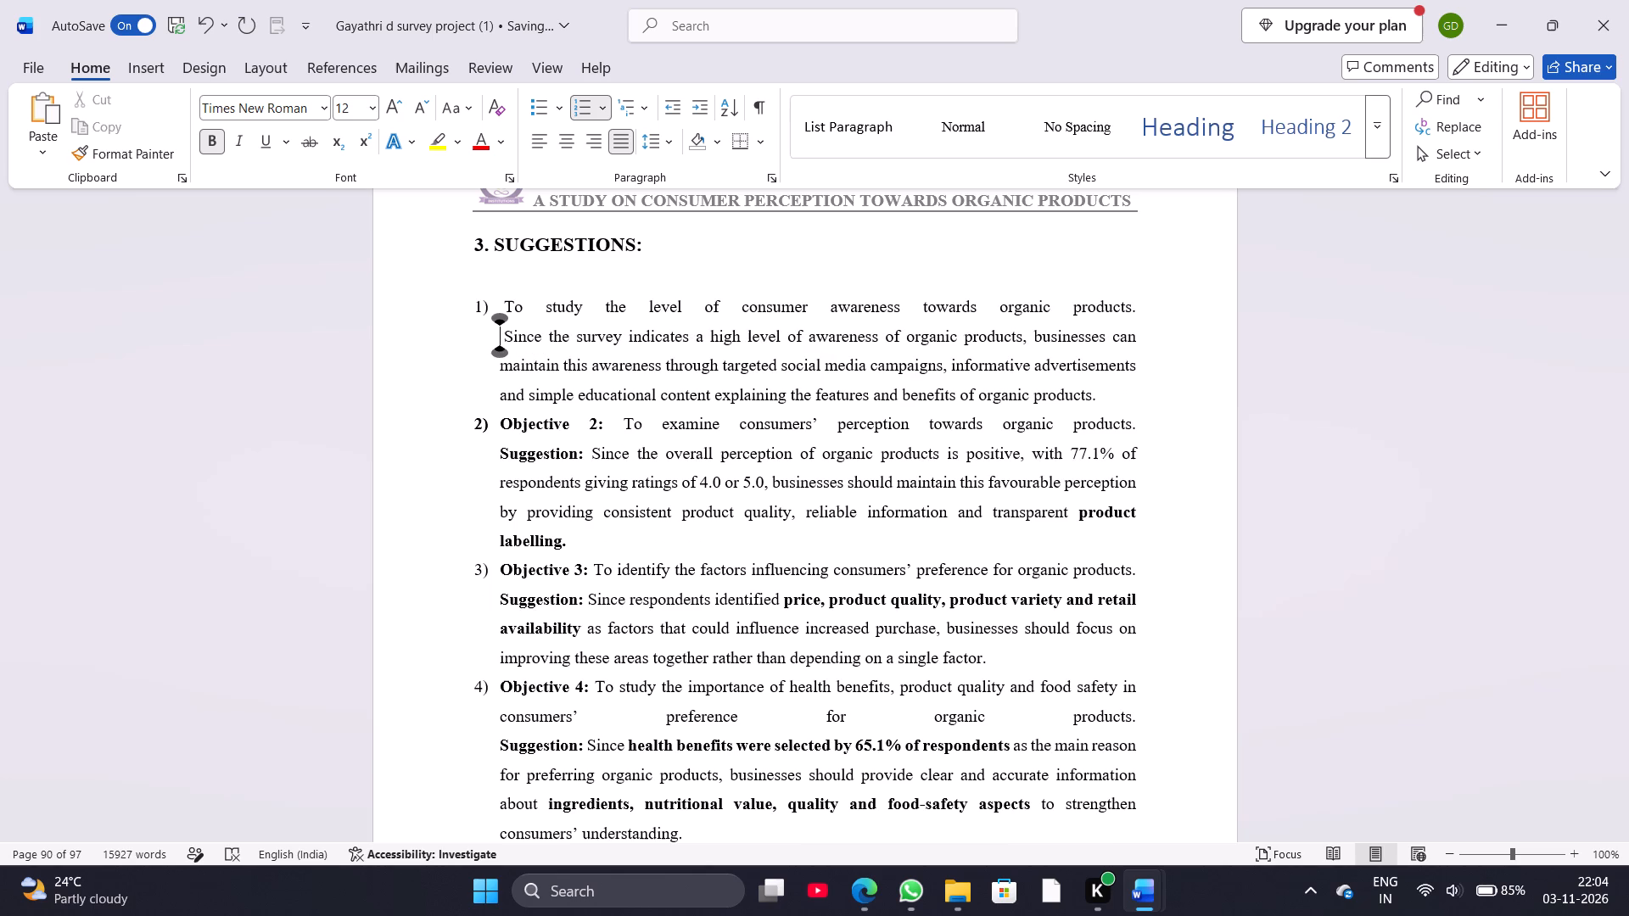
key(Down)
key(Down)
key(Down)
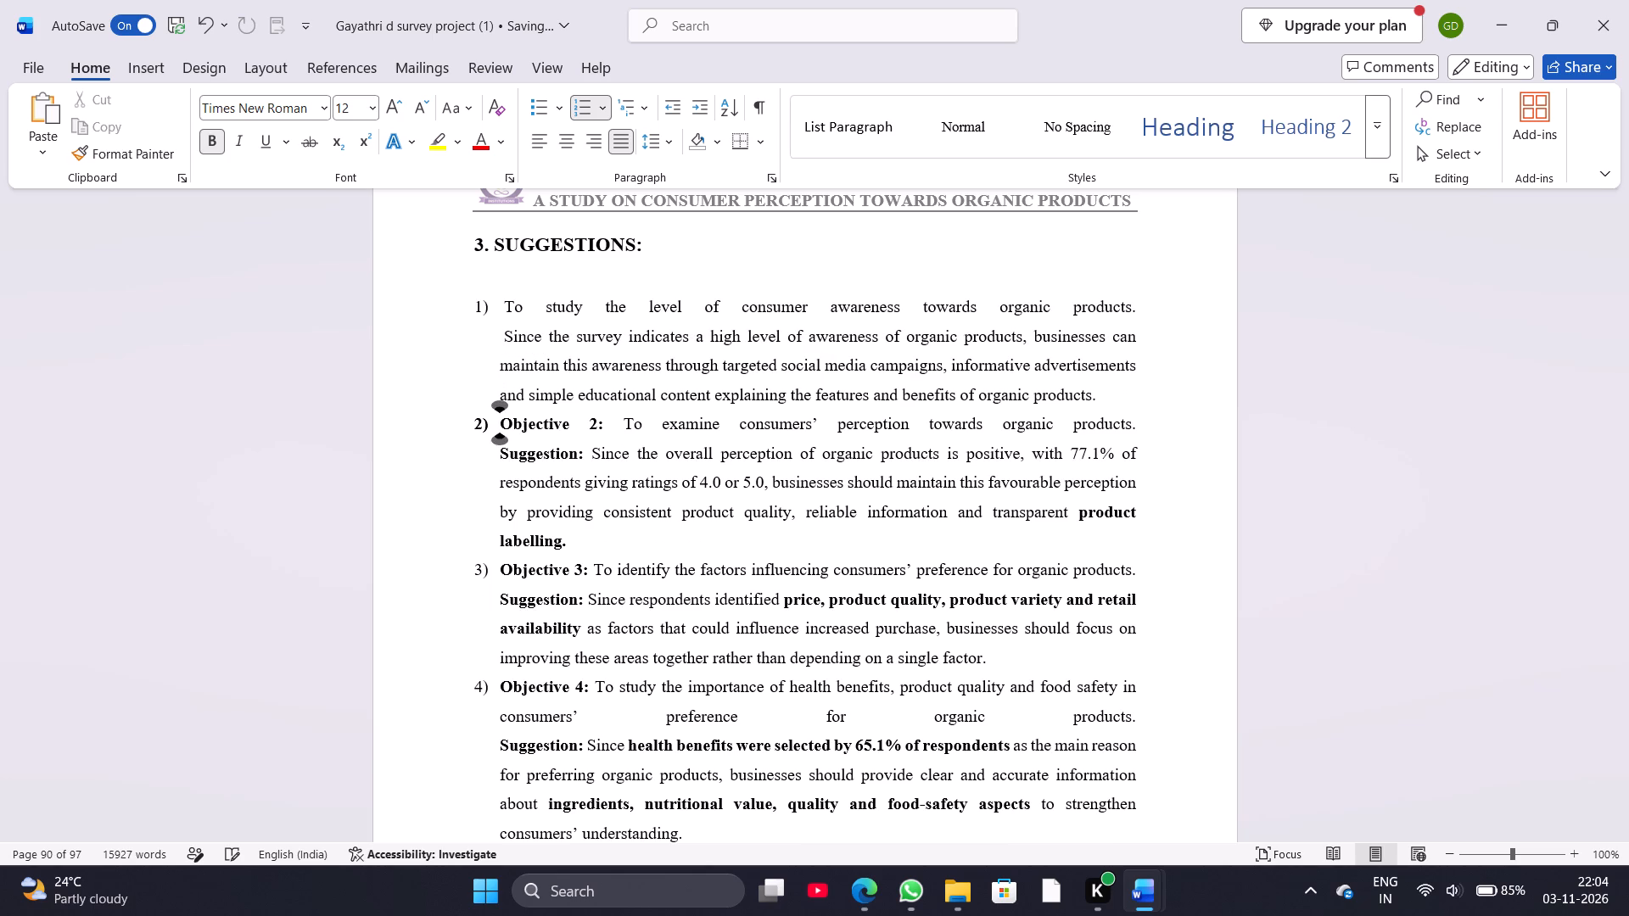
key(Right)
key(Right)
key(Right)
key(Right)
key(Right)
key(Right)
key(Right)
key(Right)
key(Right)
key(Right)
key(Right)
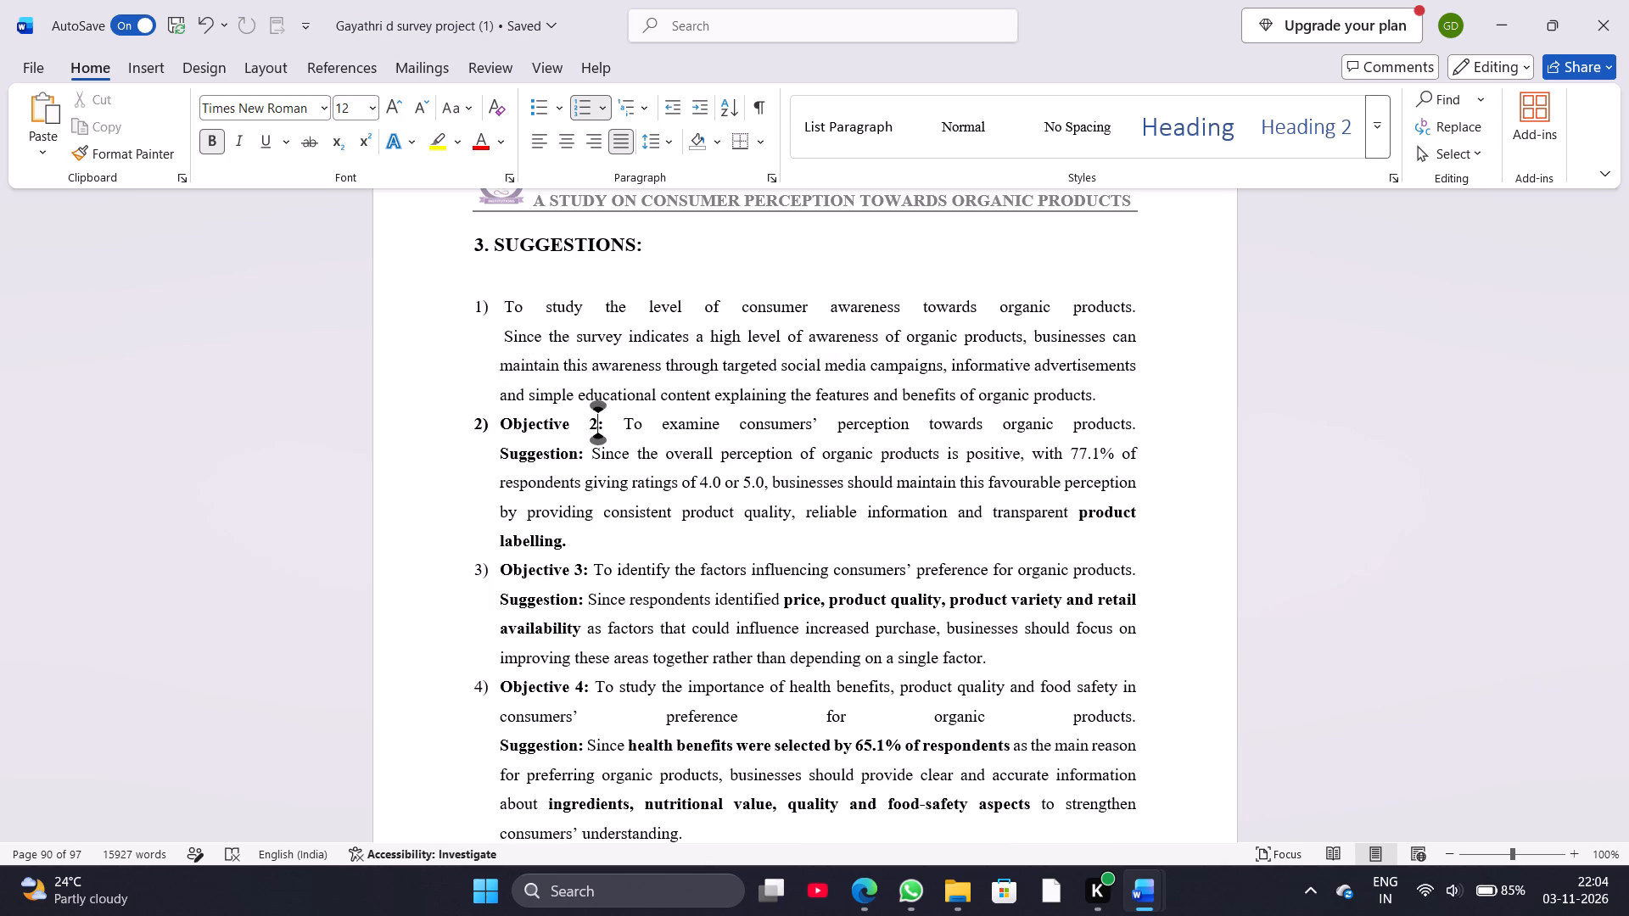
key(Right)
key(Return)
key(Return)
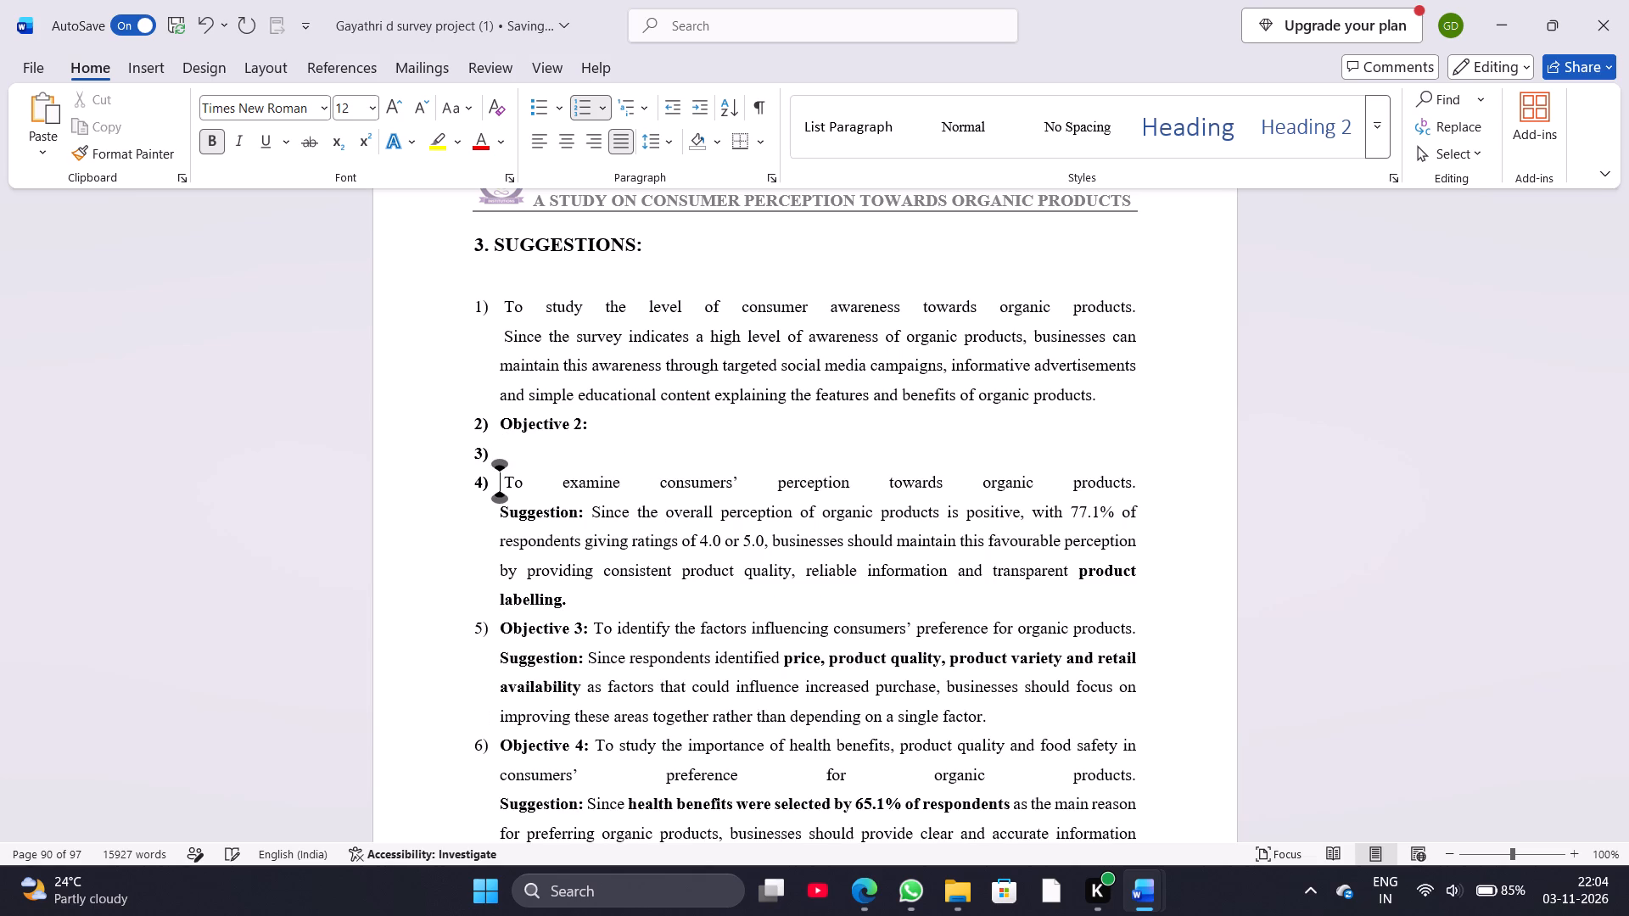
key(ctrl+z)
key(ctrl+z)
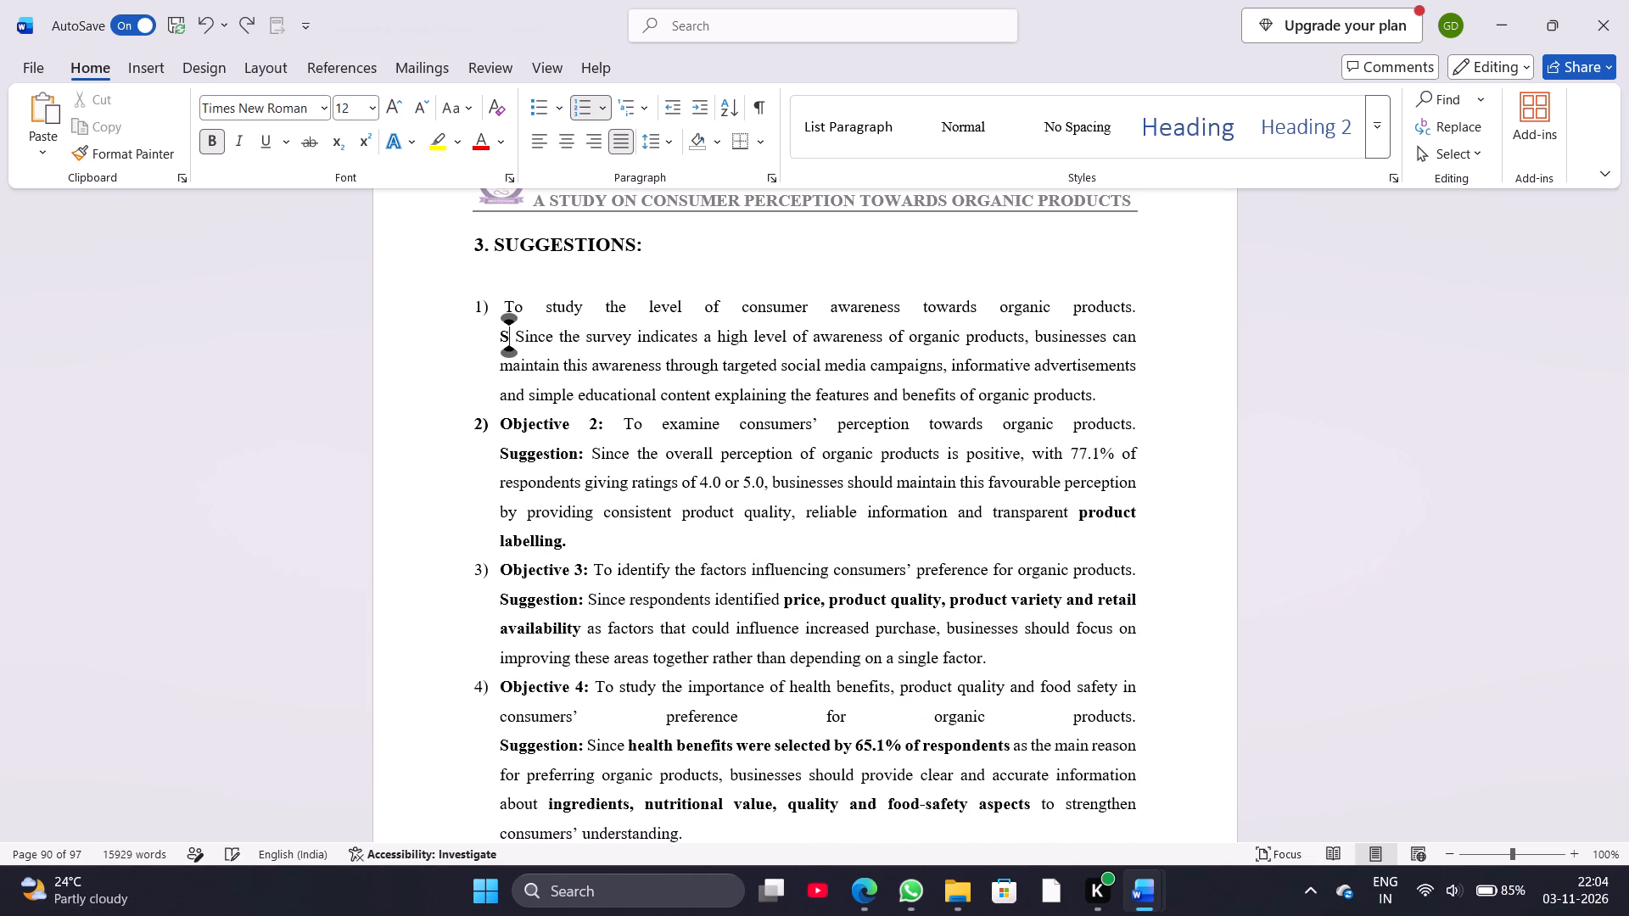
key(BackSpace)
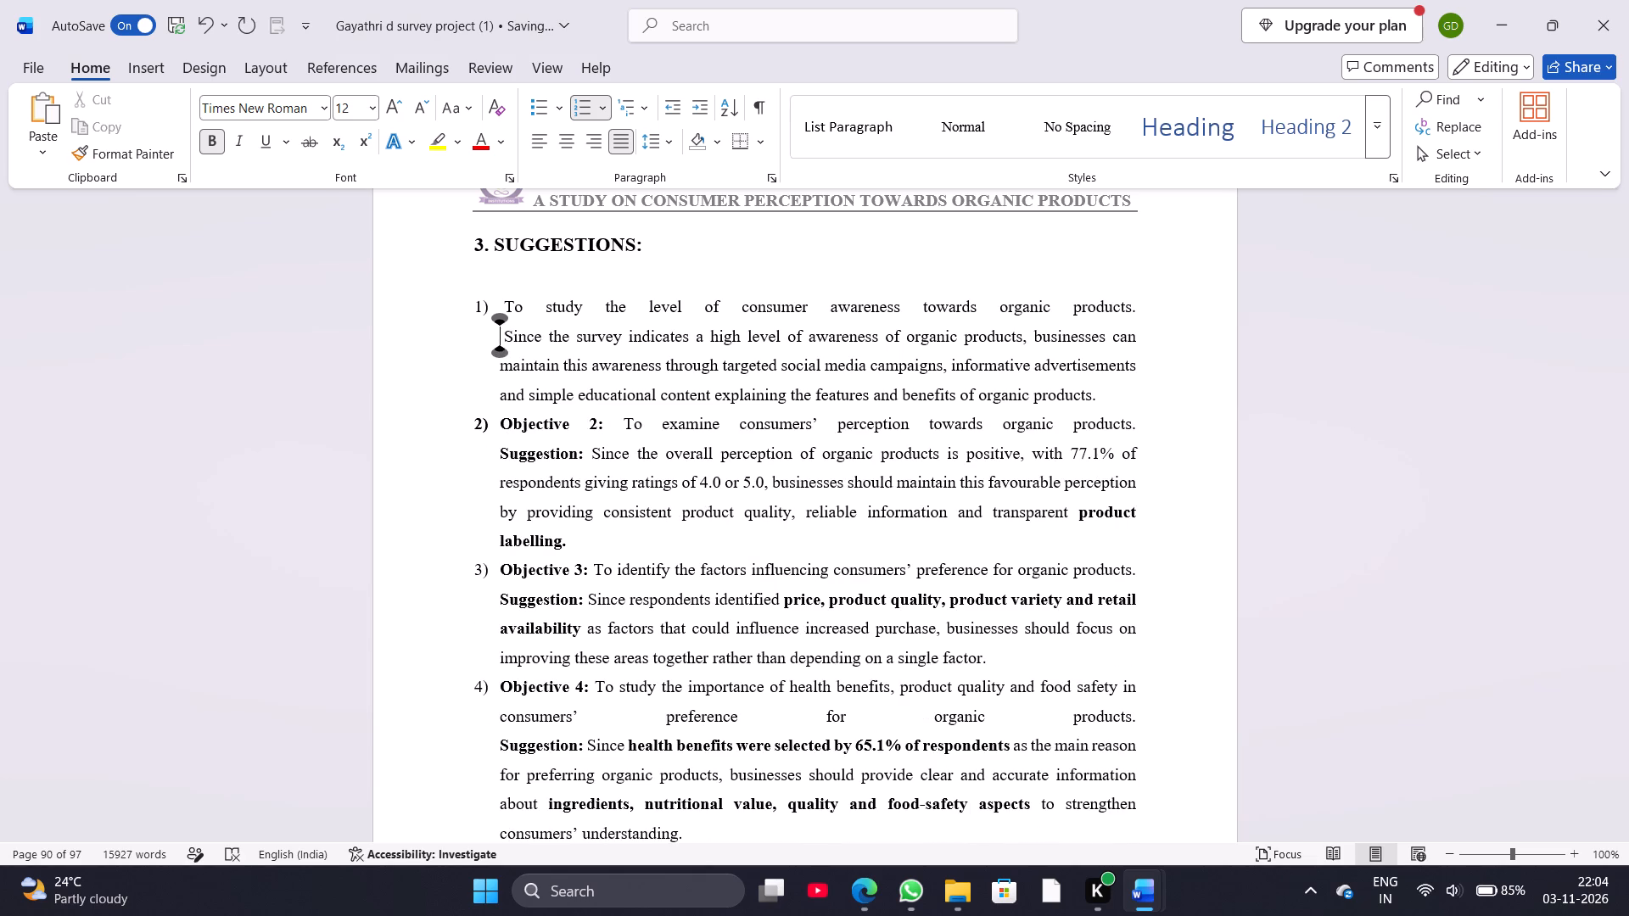
Delete the bold "Objective 2:" label at the start of item 2 in the Suggestions list.
key(Down)
key(Down)
key(Down)
key(Down)
key(Down)
key(Up)
key(Up)
key(Right)
key(Right)
key(Right)
key(Right)
key(Right)
key(Right)
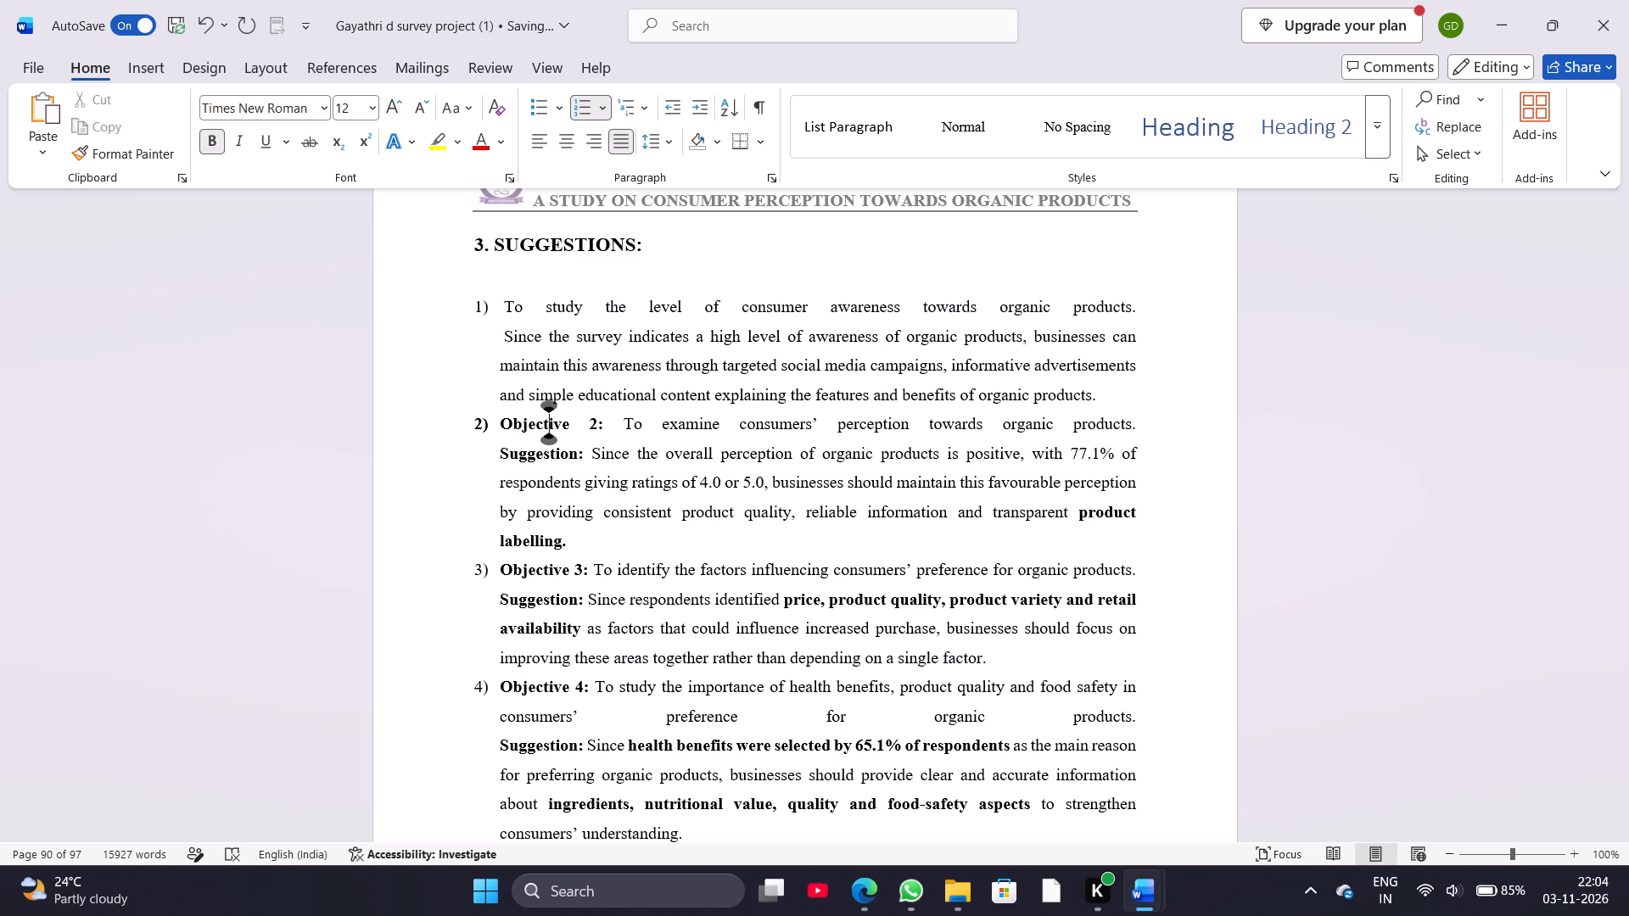
key(Right)
key(Right)
key(Right)
key(Right)
key(Right)
key(Right)
key(BackSpace)
key(BackSpace)
key(BackSpace)
key(BackSpace)
key(BackSpace)
key(BackSpace)
key(BackSpace)
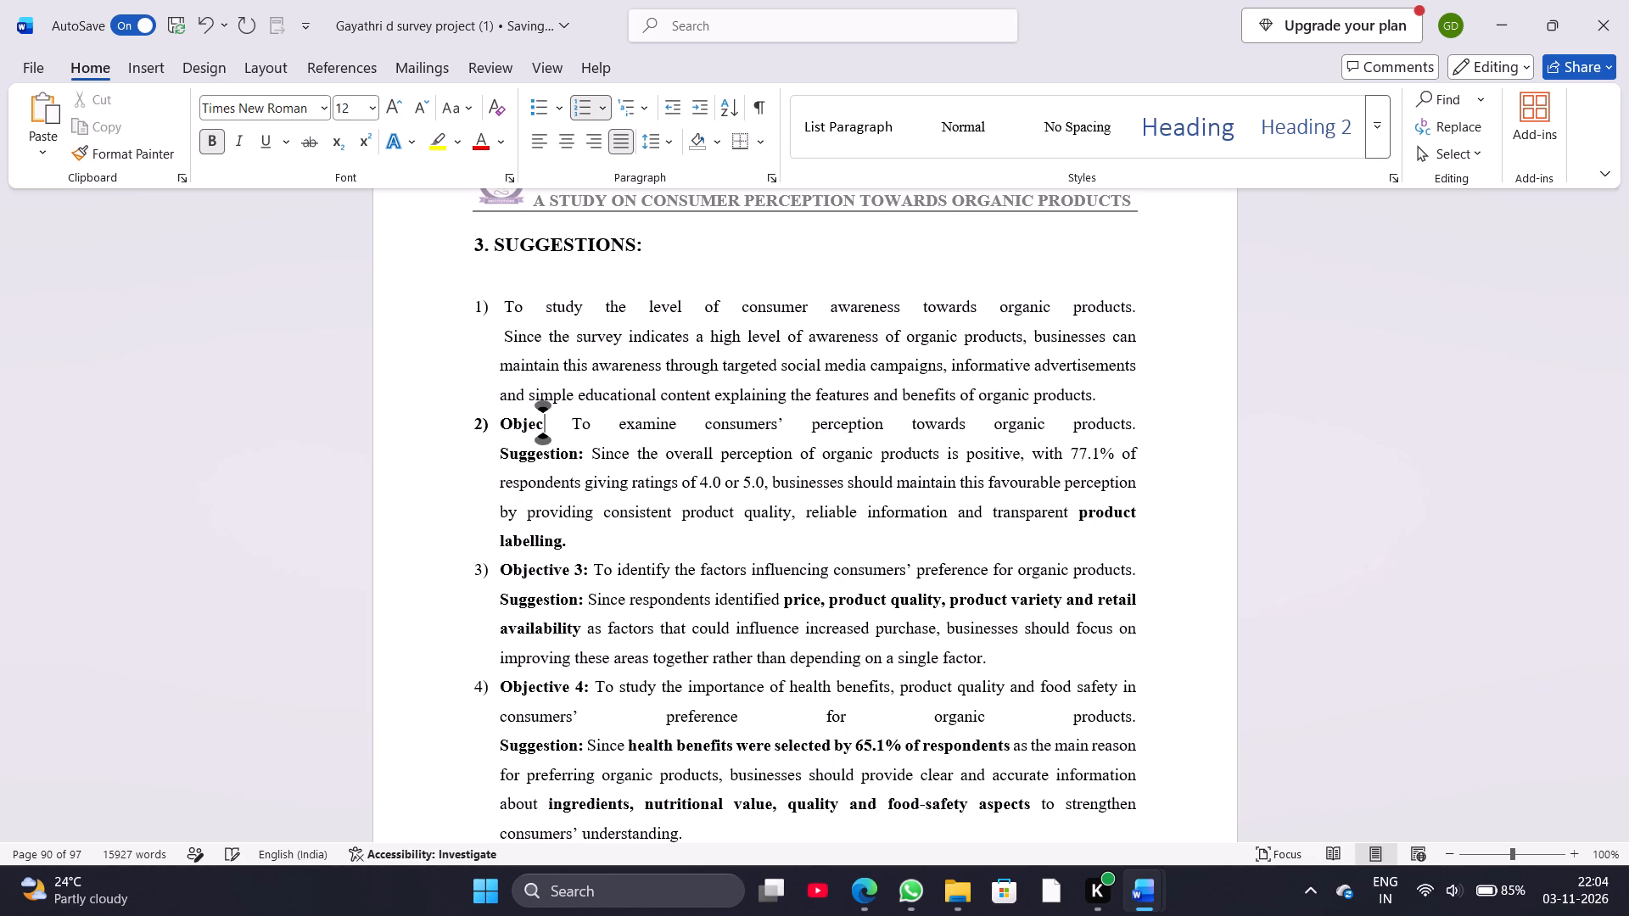
key(BackSpace)
key(BackSpace)
key(BackSpace)
key(BackSpace)
key(BackSpace)
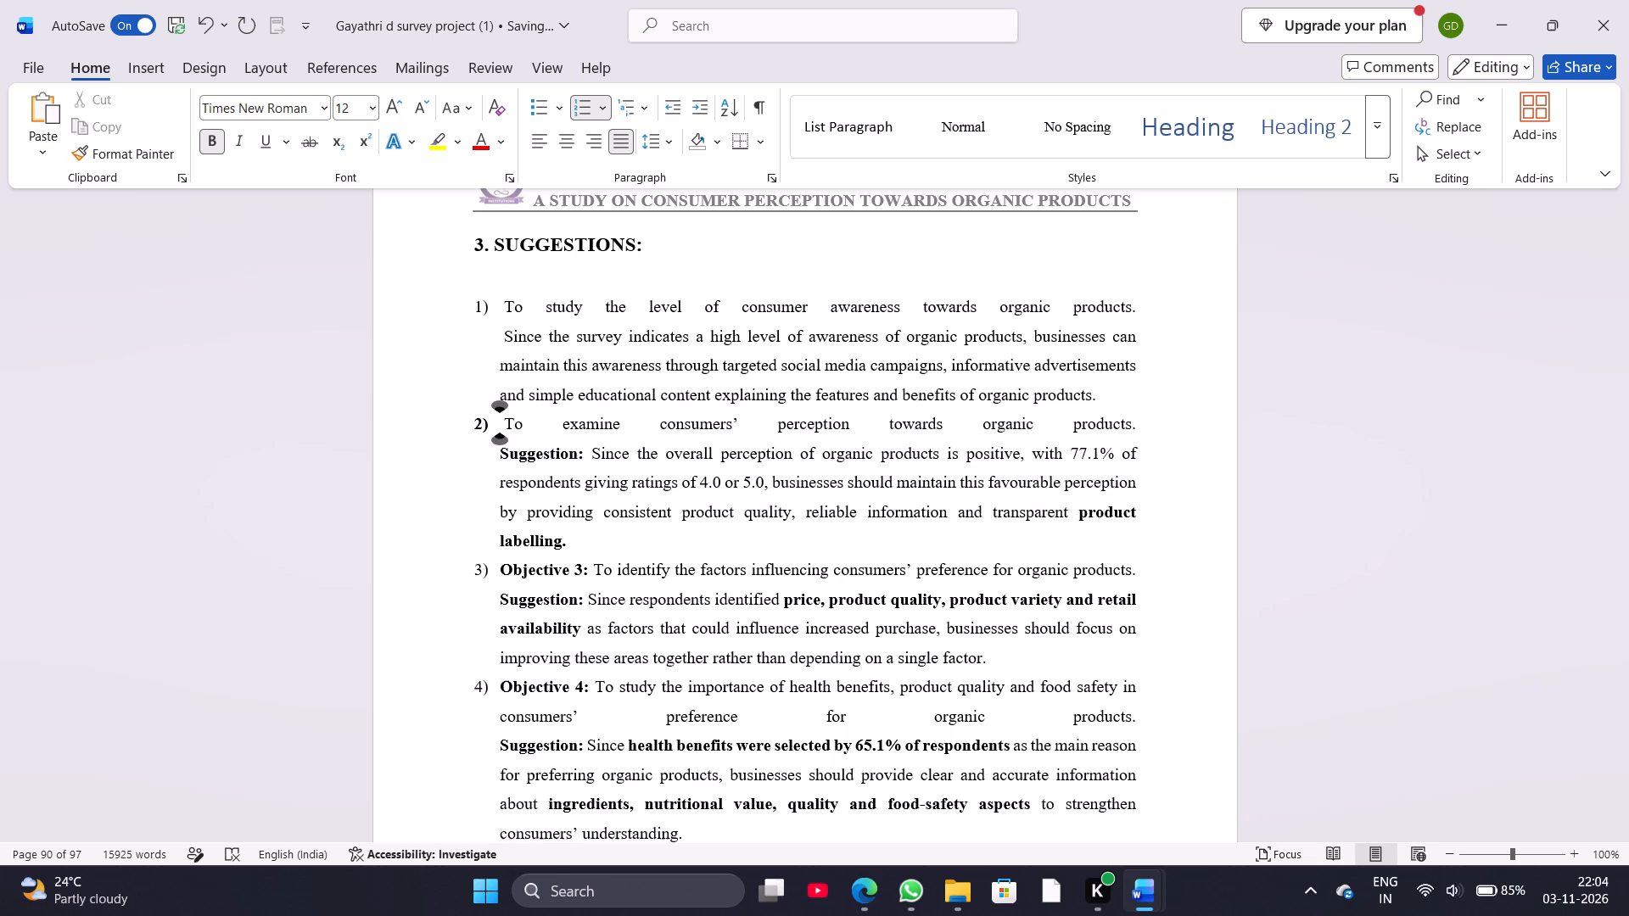
Delete the bold "Suggestion:" label from the second line of item 2 in the Suggestions list.
key(Down)
key(Right)
key(Right)
key(Right)
key(Right)
key(Right)
key(Right)
key(Right)
key(Right)
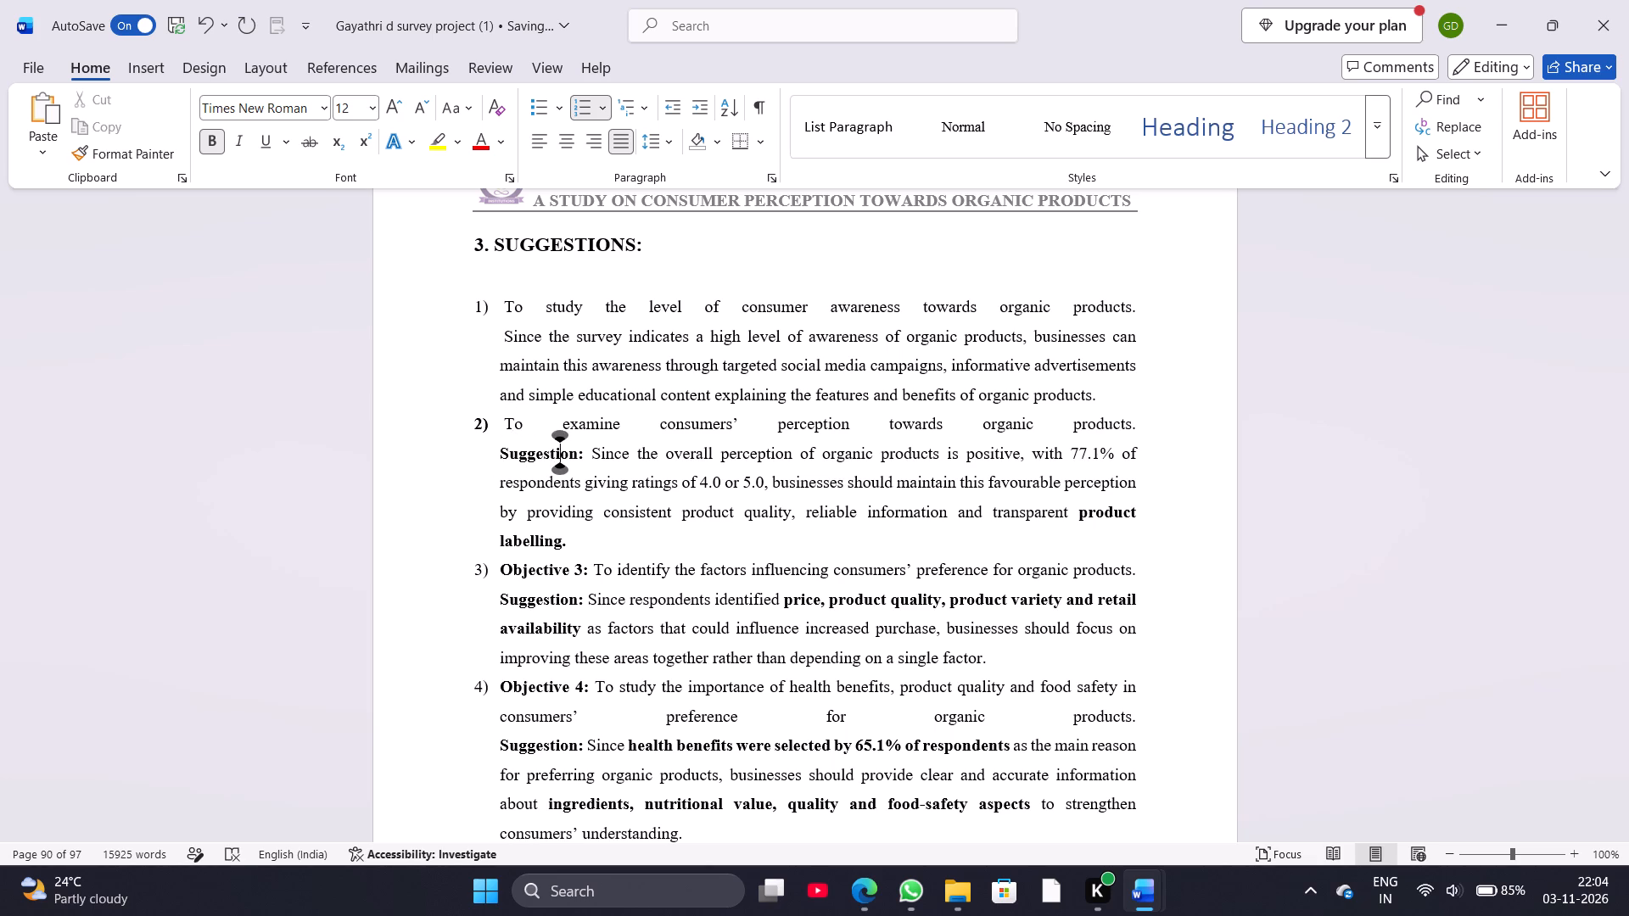
key(Right)
key(Right)
key(Right)
key(BackSpace)
key(BackSpace)
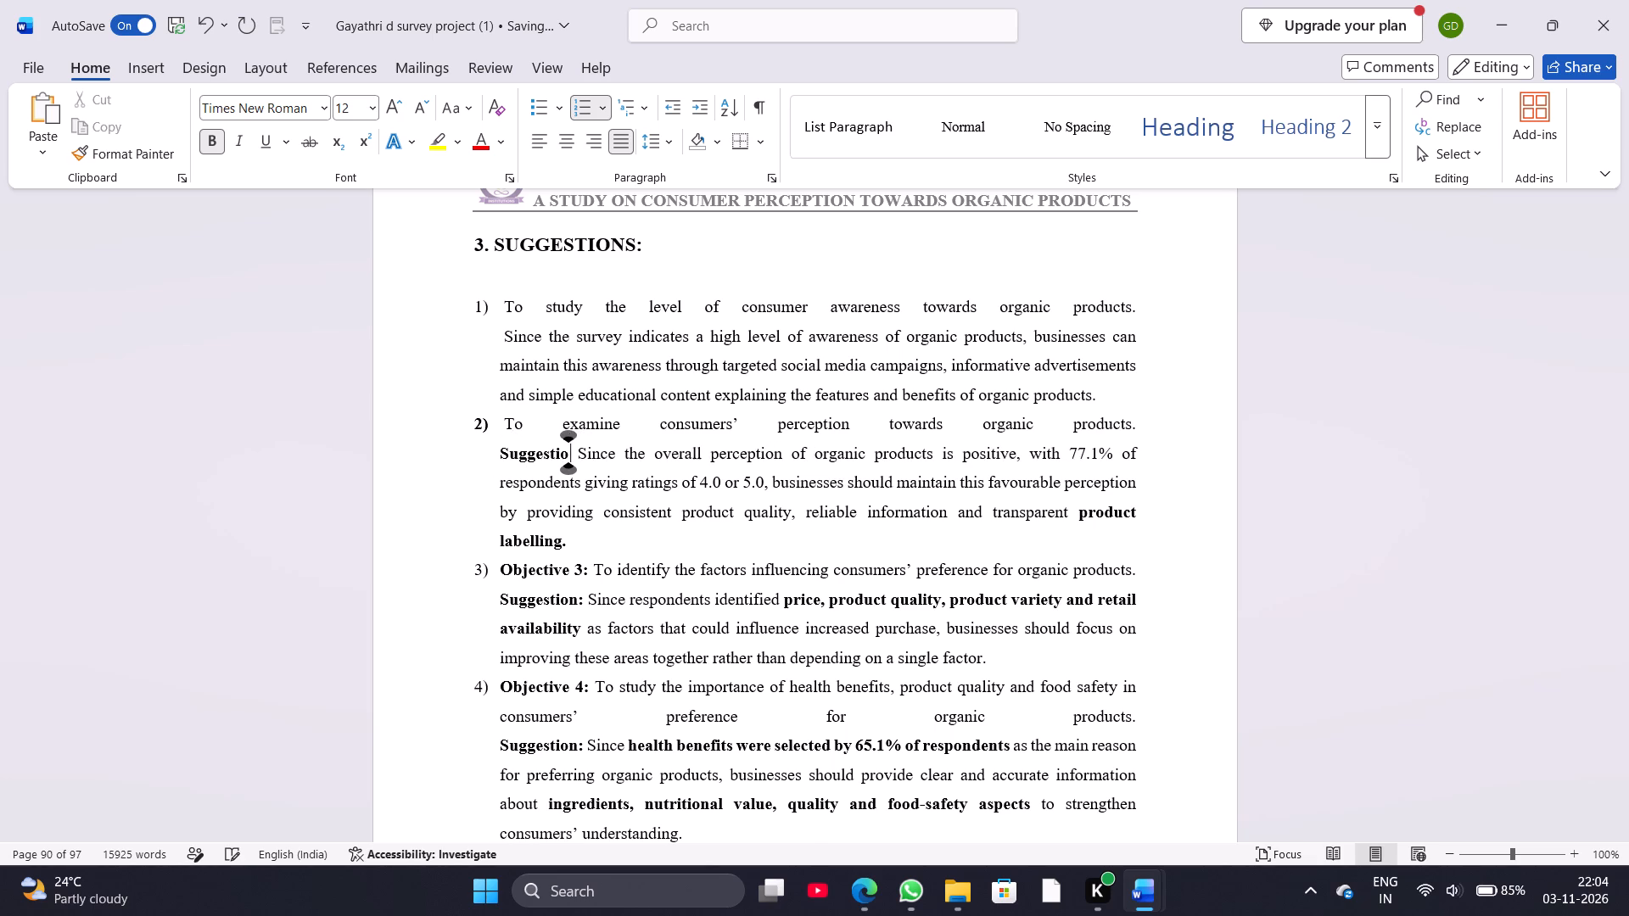
key(BackSpace)
key(BackSpace)
key(BackSpace)
key(BackSpace)
key(BackSpace)
key(BackSpace)
key(BackSpace)
key(BackSpace)
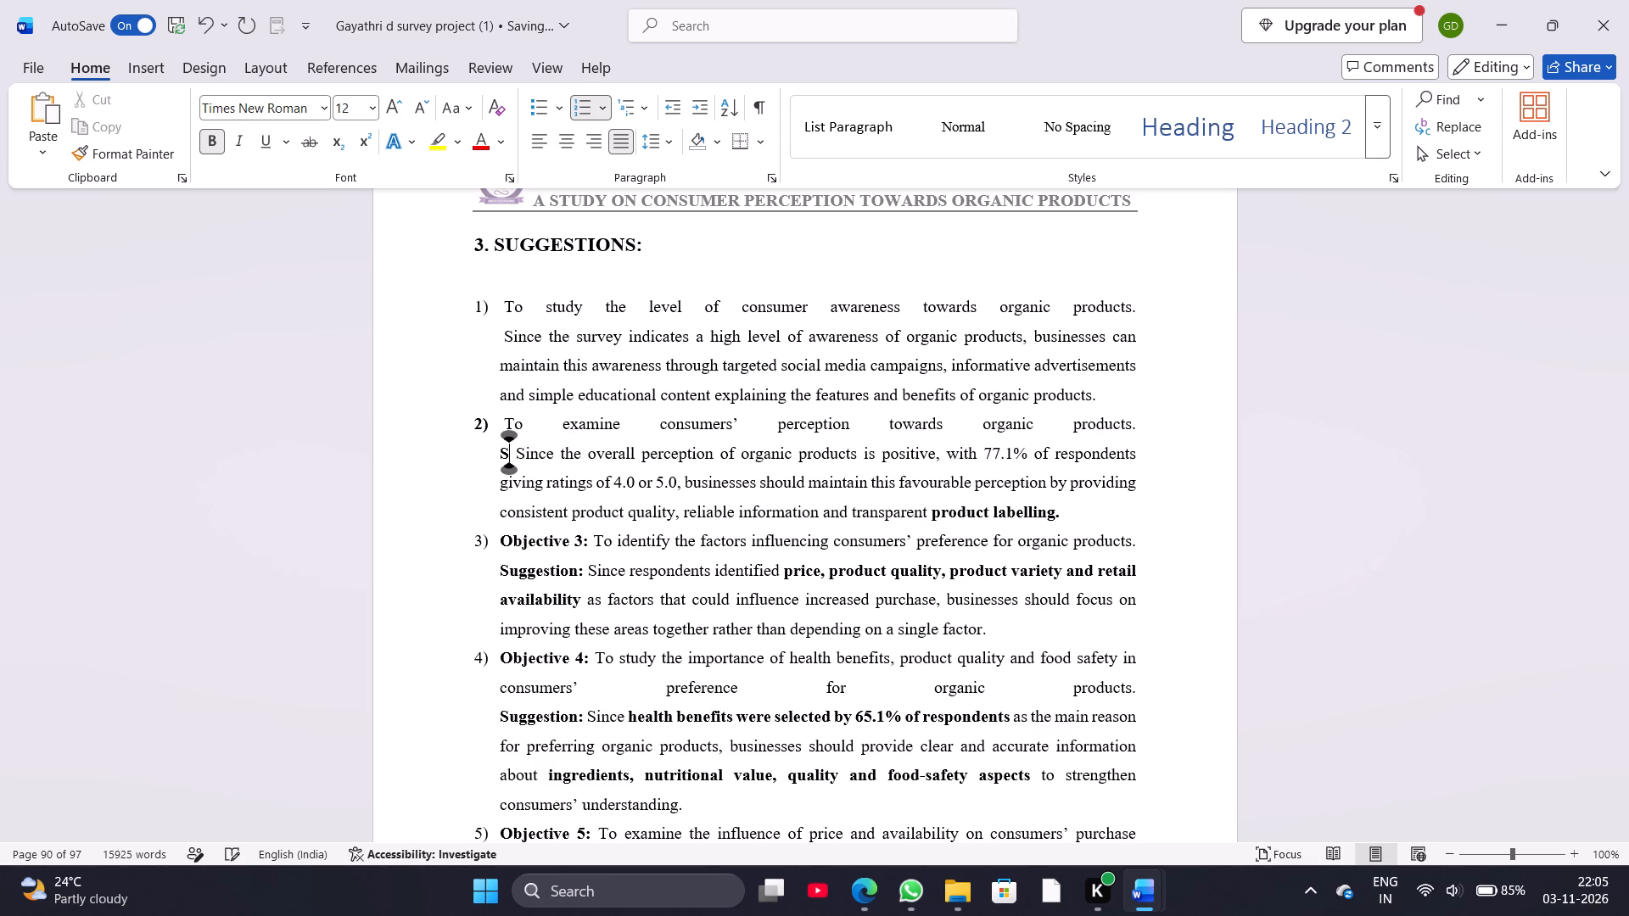
key(BackSpace)
Delete the bold "Objective 3:" label at the start of item 3 in the Suggestions list, keeping the item's list number.
key(Down)
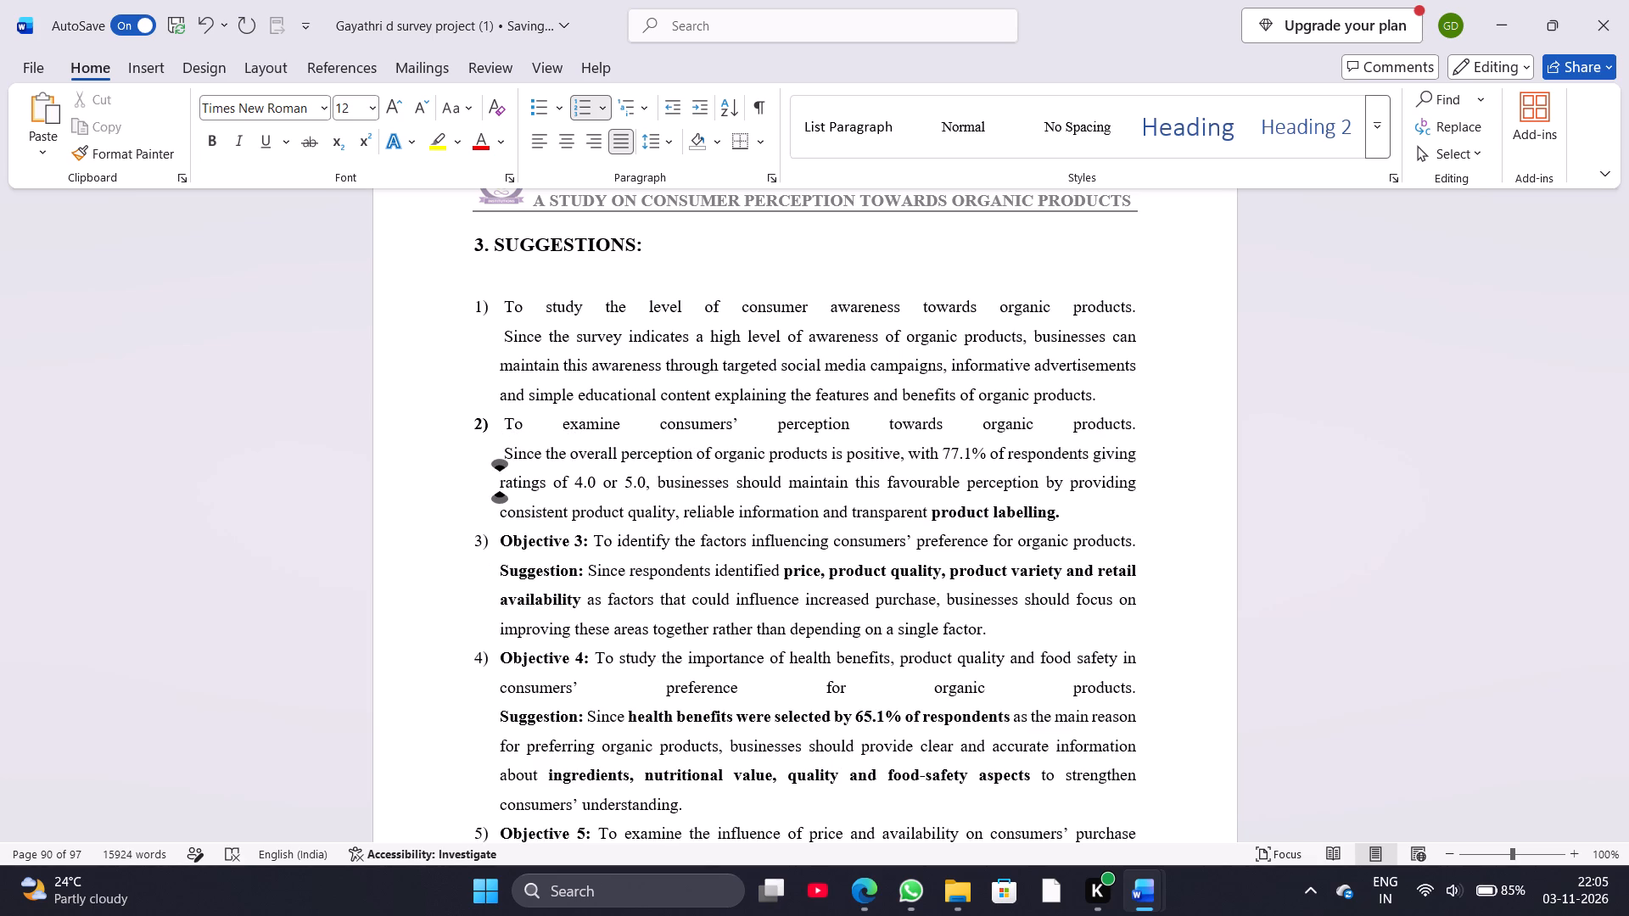
key(Down)
key(Down)
key(Right)
key(Right)
key(Right)
key(Right)
key(Right)
key(Right)
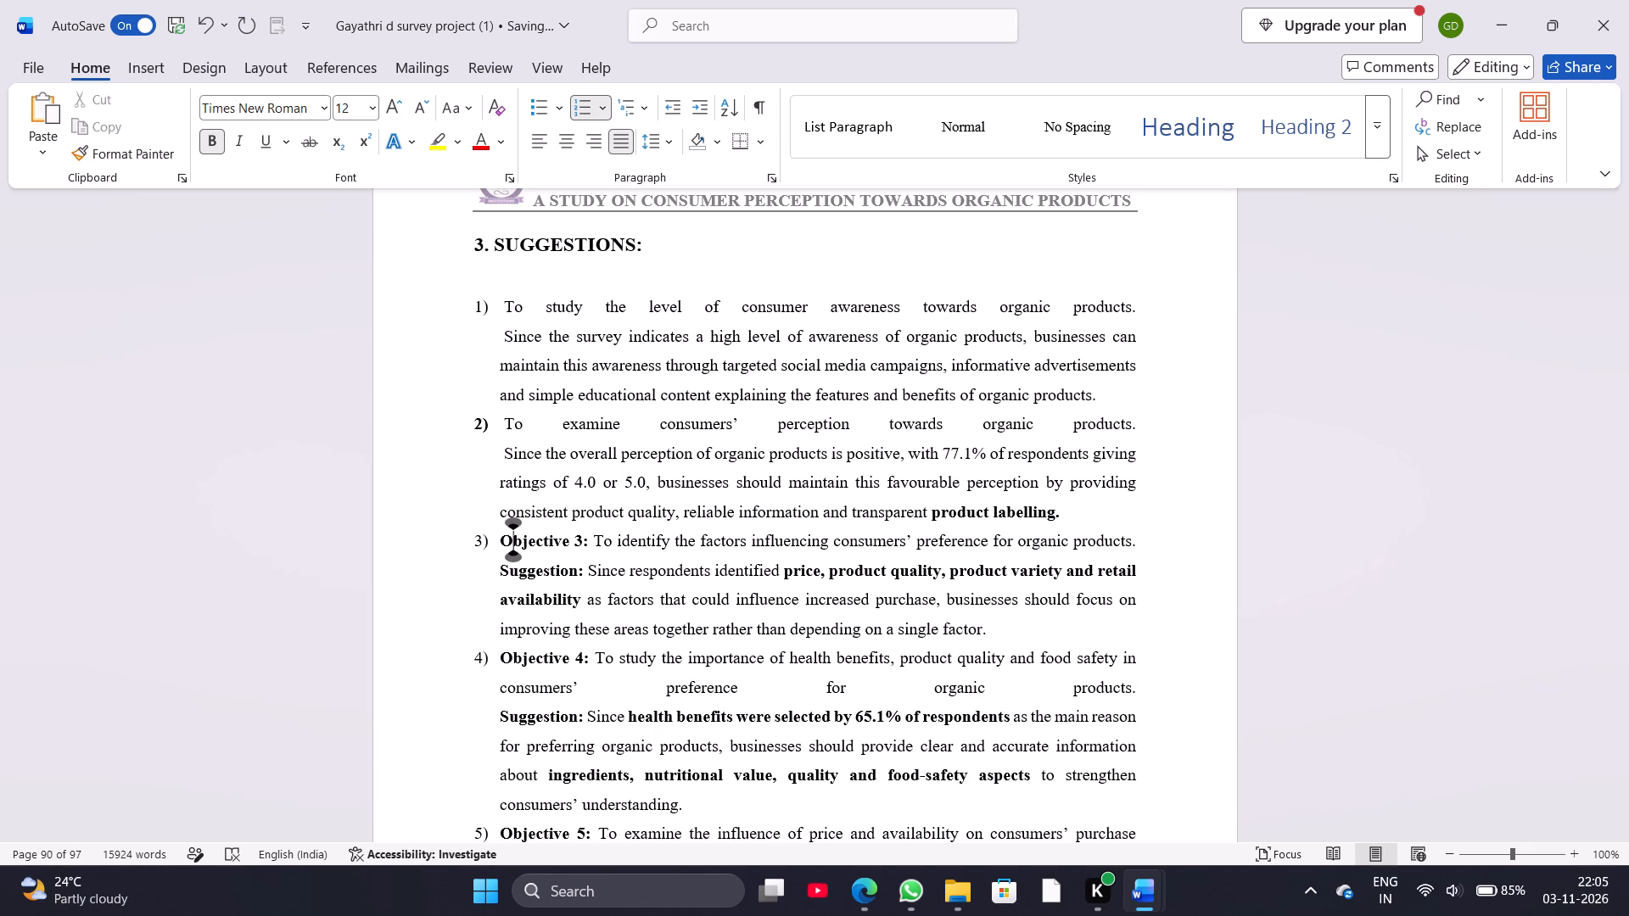
key(Right)
key(Right)
key(Right)
key(Right)
key(Right)
key(Right)
key(BackSpace)
key(BackSpace)
key(BackSpace)
key(BackSpace)
key(BackSpace)
key(BackSpace)
key(BackSpace)
key(BackSpace)
key(BackSpace)
key(BackSpace)
key(BackSpace)
key(BackSpace)
key(BackSpace)
key(BackSpace)
key(BackSpace)
key(BackSpace)
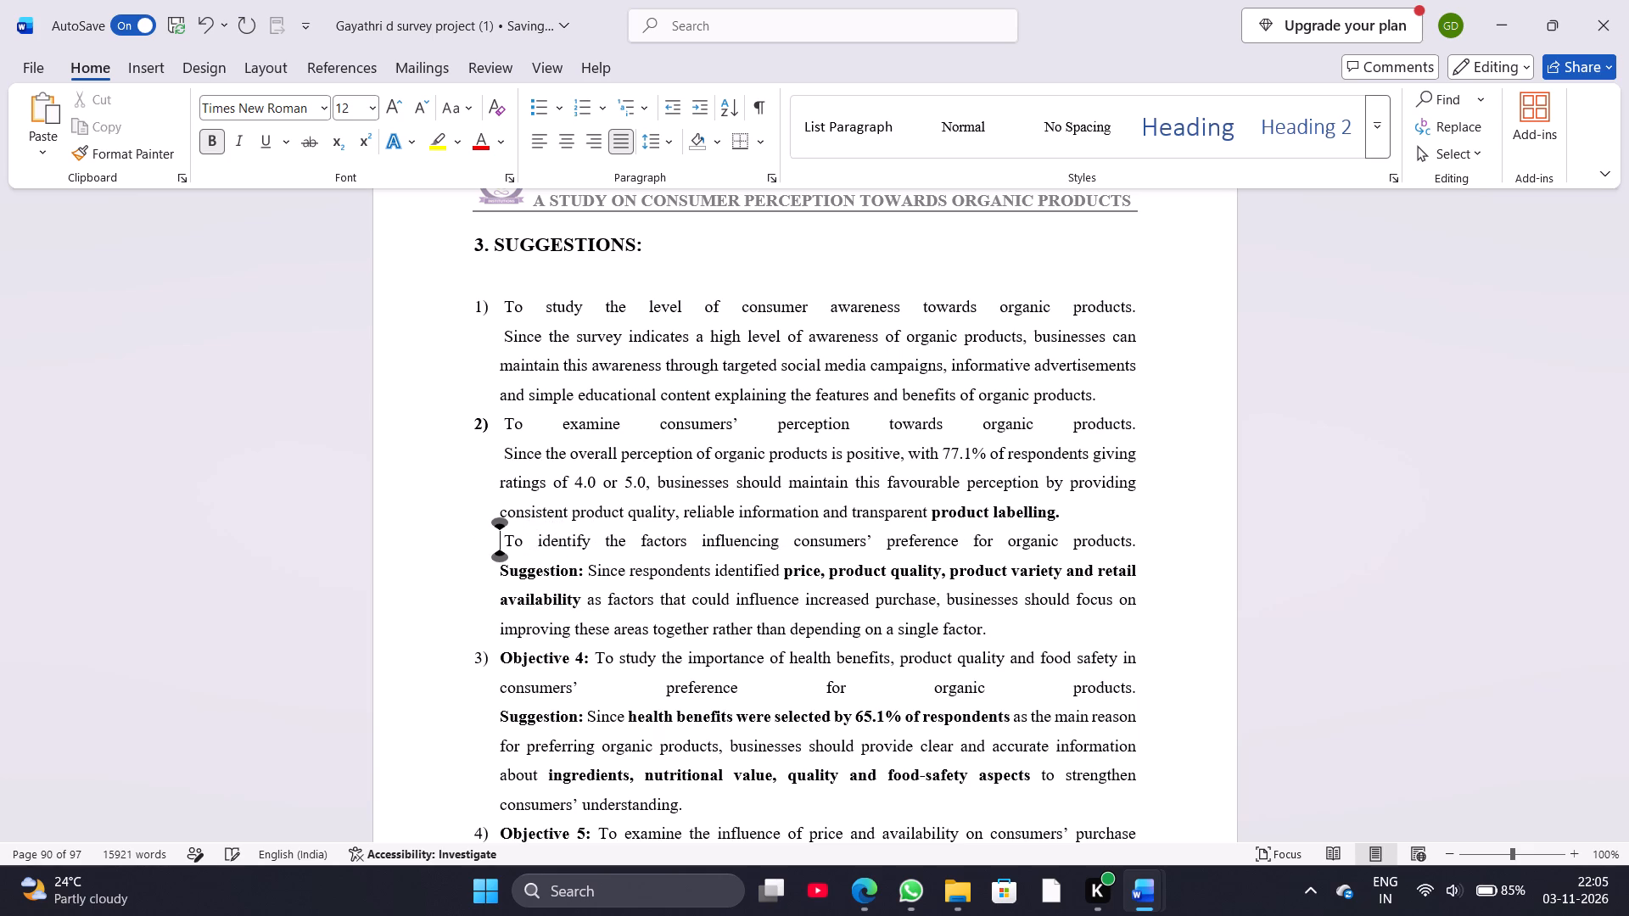
key(ctrl+z)
Delete the bold "Suggestion:" label from the second line of item 3 in the Suggestions list.
key(Down)
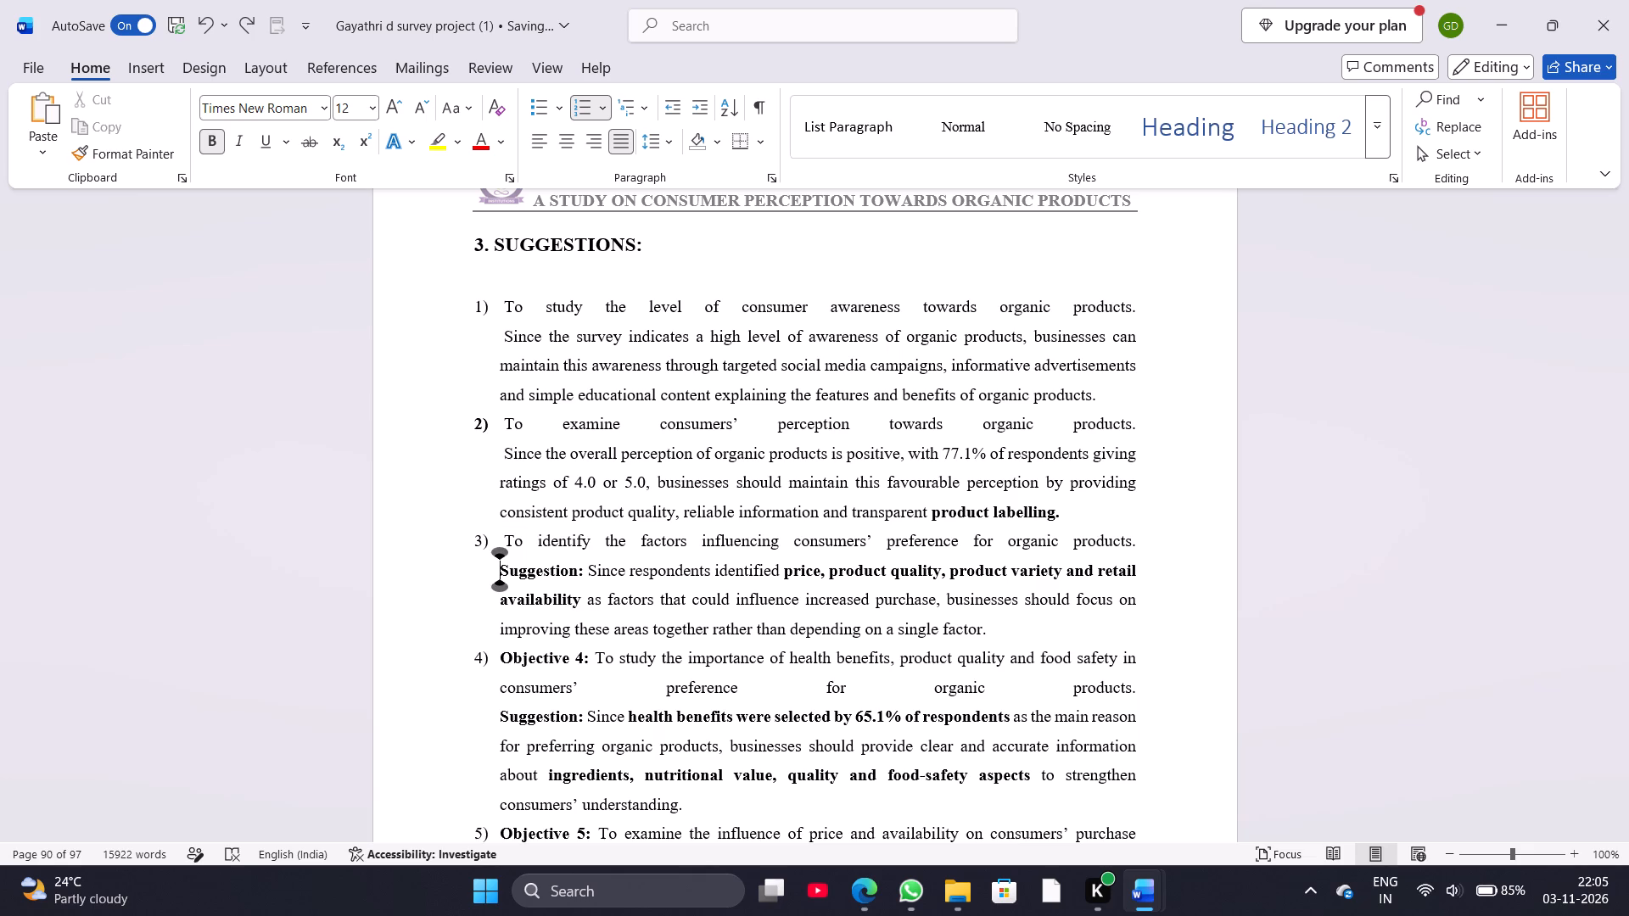
key(Right)
key(Right)
key(Right)
key(Right)
key(Right)
key(Right)
key(Right)
key(Right)
key(Right)
key(Right)
key(Right)
key(BackSpace)
key(BackSpace)
key(BackSpace)
key(BackSpace)
key(BackSpace)
key(BackSpace)
key(BackSpace)
key(BackSpace)
key(BackSpace)
key(BackSpace)
key(BackSpace)
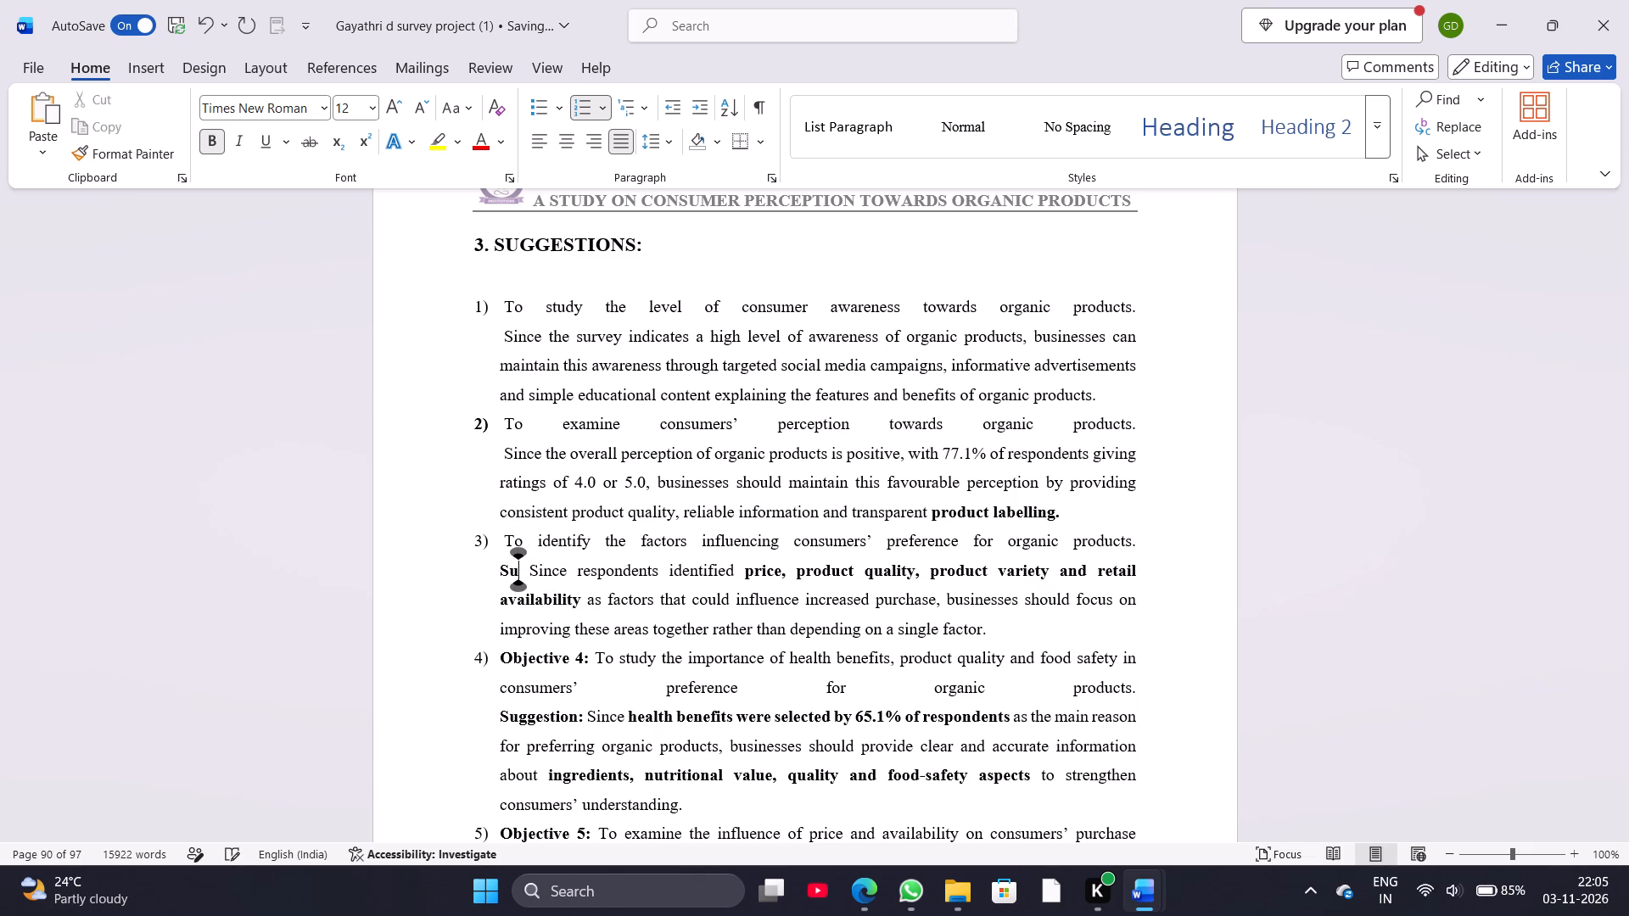
key(BackSpace)
key(BackSpace)
Delete the bold "Objective 4:" label at the start of item 4 in the Suggestions list, keeping its list number.
key(Down)
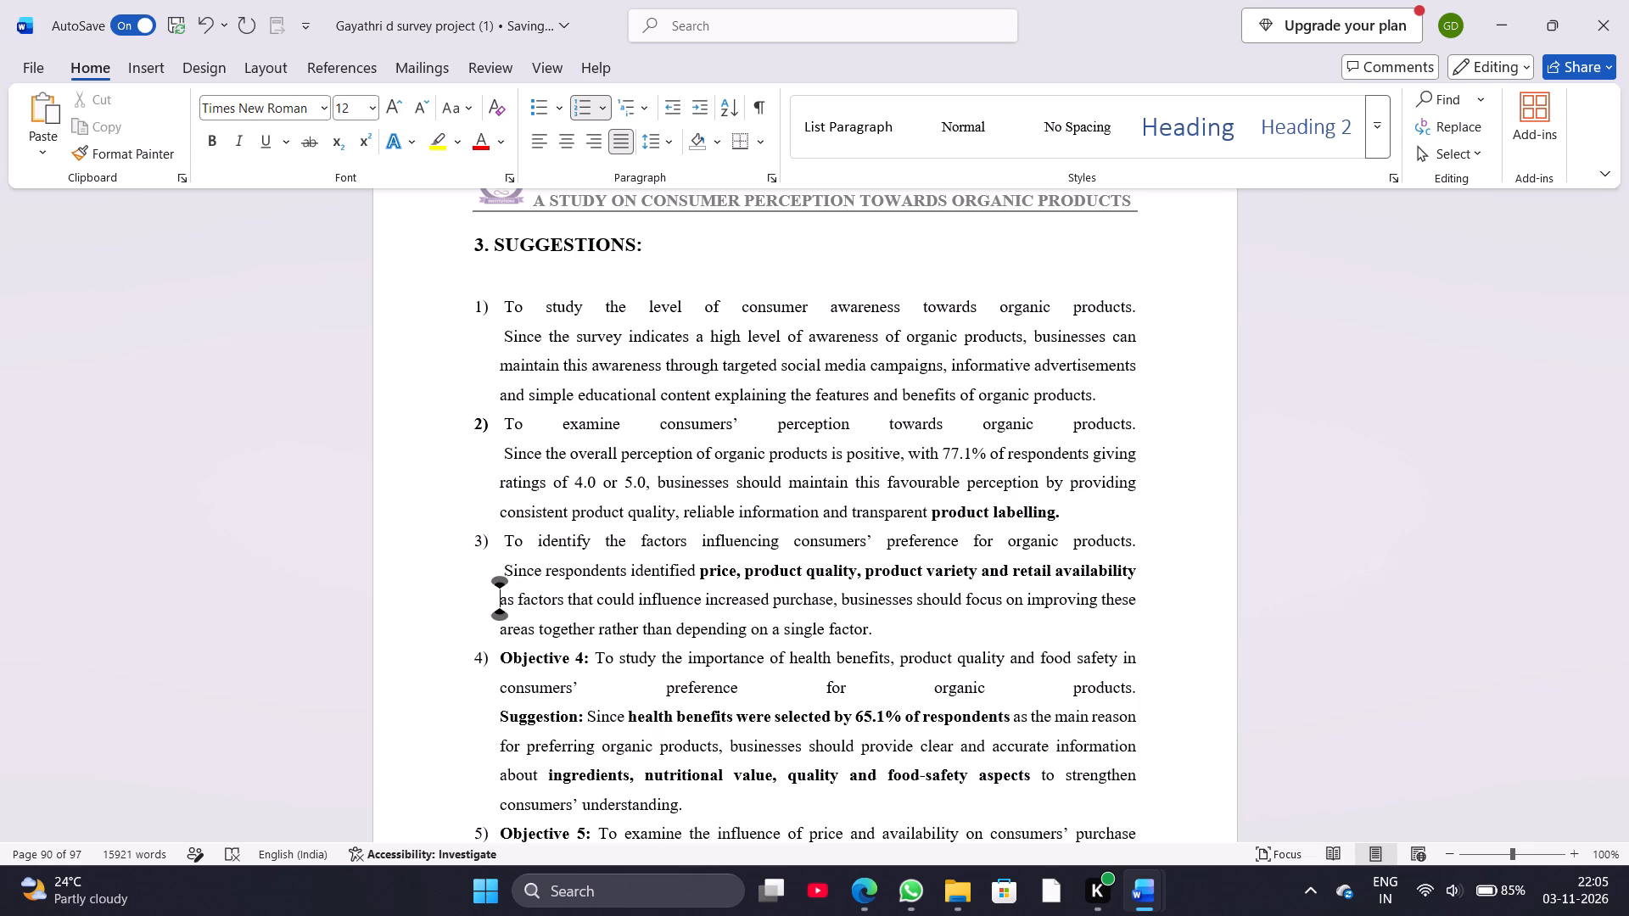
key(Right)
key(Down)
key(Down)
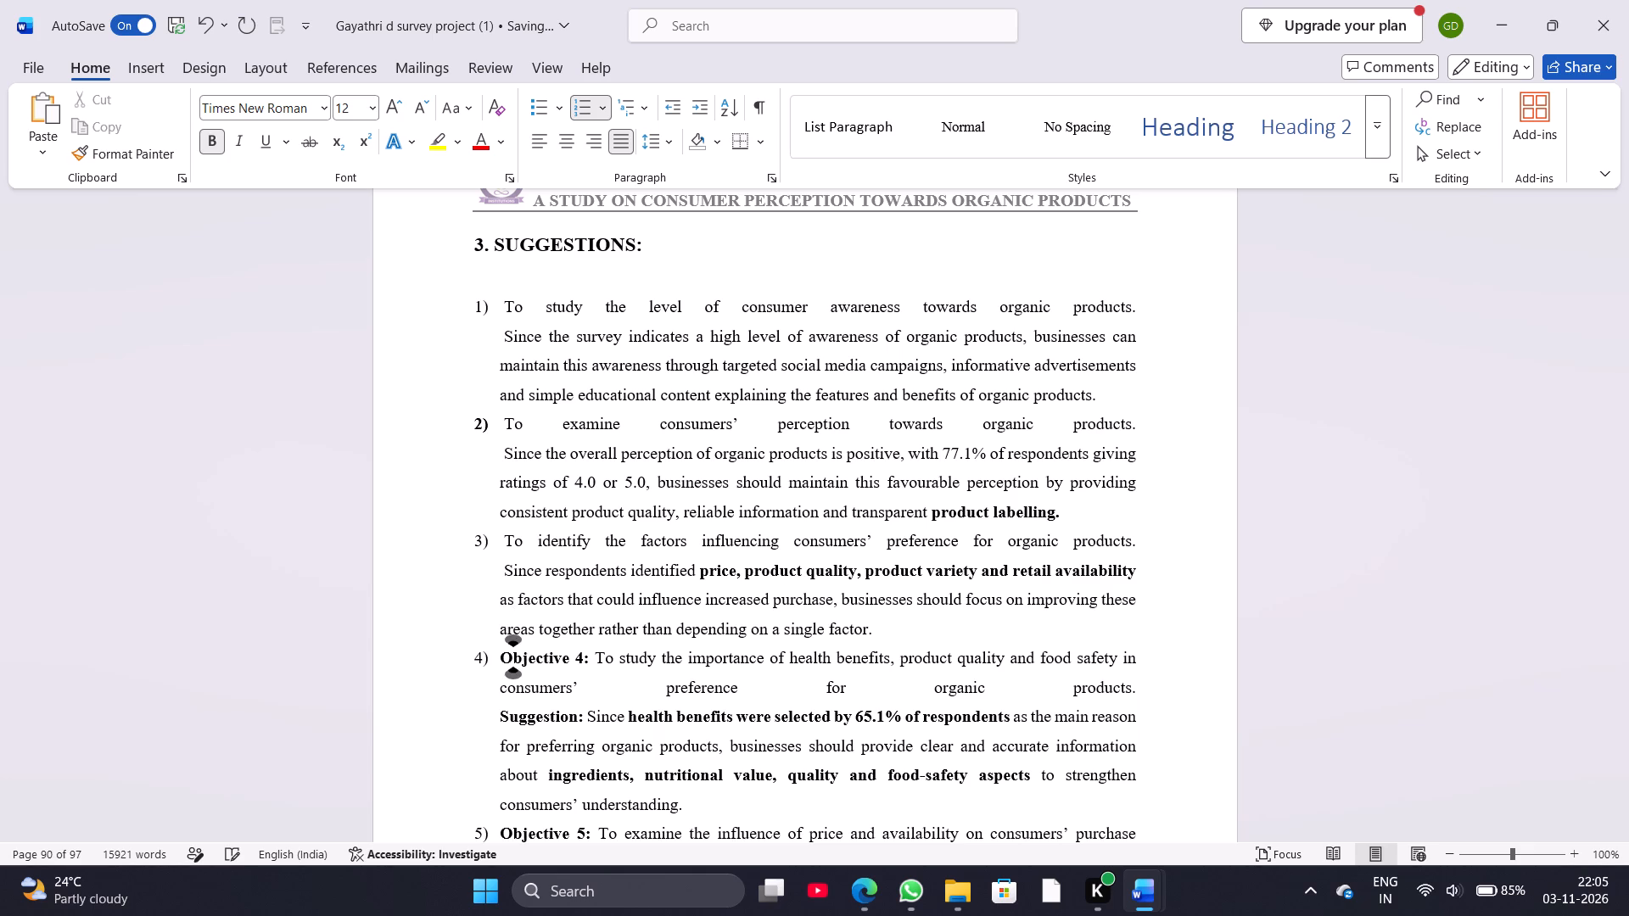
key(Right)
key(Right)
key(Right)
key(Right)
key(Right)
key(Right)
key(Right)
key(Right)
key(Right)
key(Right)
key(Right)
key(BackSpace)
key(BackSpace)
key(BackSpace)
key(BackSpace)
key(BackSpace)
key(BackSpace)
key(BackSpace)
key(BackSpace)
key(BackSpace)
key(BackSpace)
key(BackSpace)
key(BackSpace)
key(BackSpace)
key(BackSpace)
key(BackSpace)
key(BackSpace)
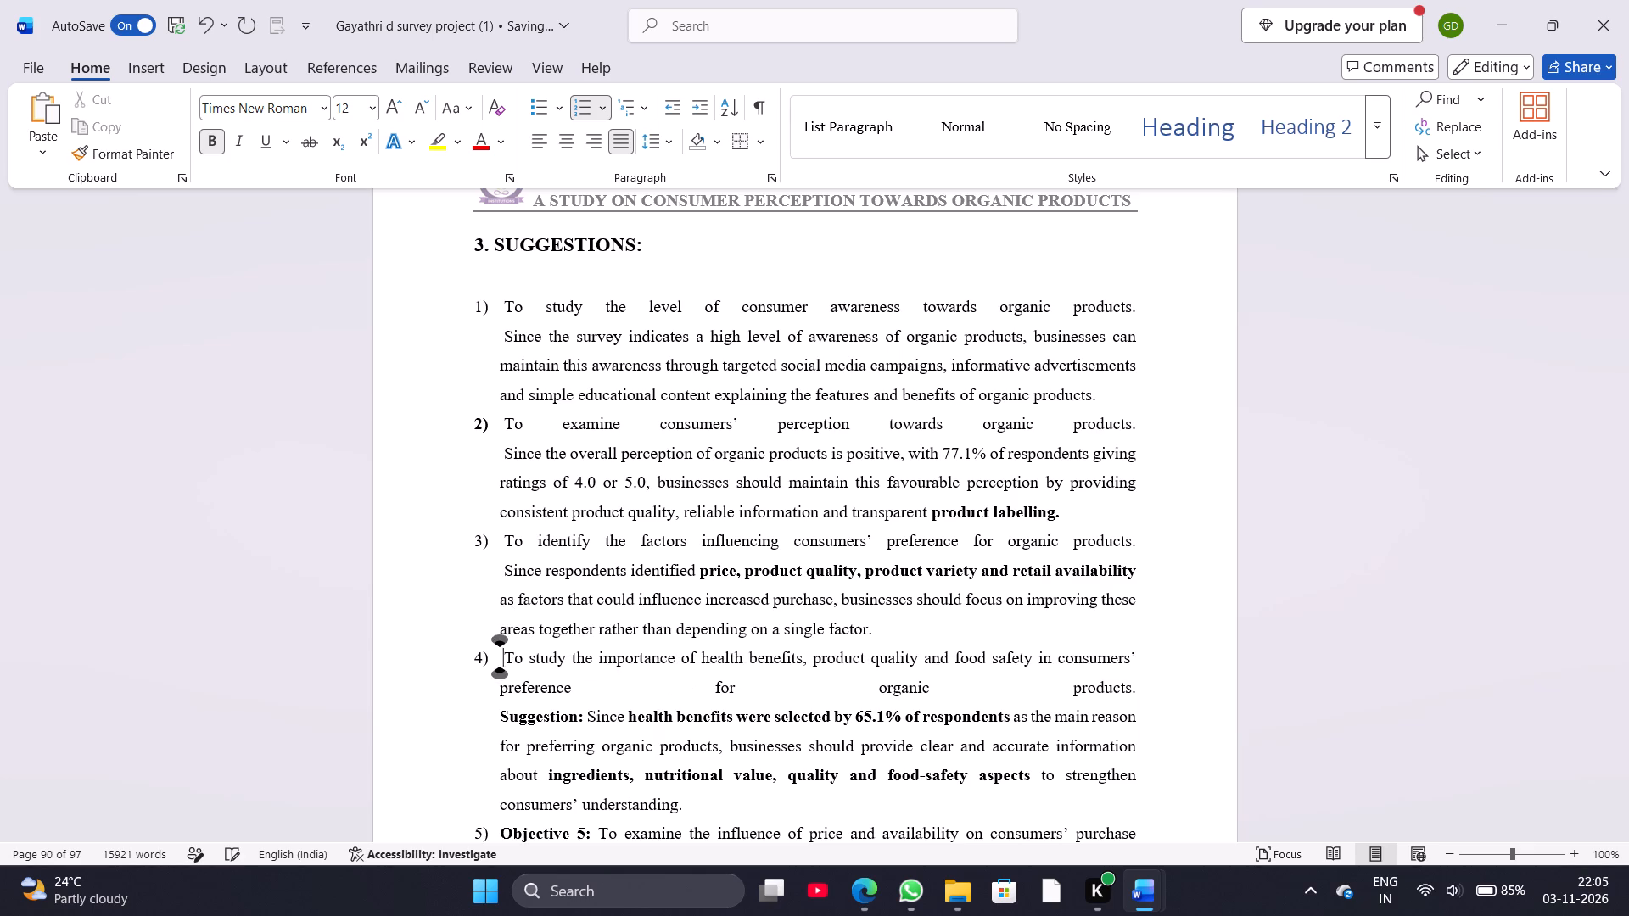
Delete the bold "Suggestion:" label before "Since health benefits were selected" in item 4 of the Suggestions list.
key(Down)
key(Down)
key(Right)
key(Right)
key(Right)
key(Right)
key(Right)
key(Right)
key(Right)
key(Right)
key(Right)
key(Right)
key(Right)
key(Right)
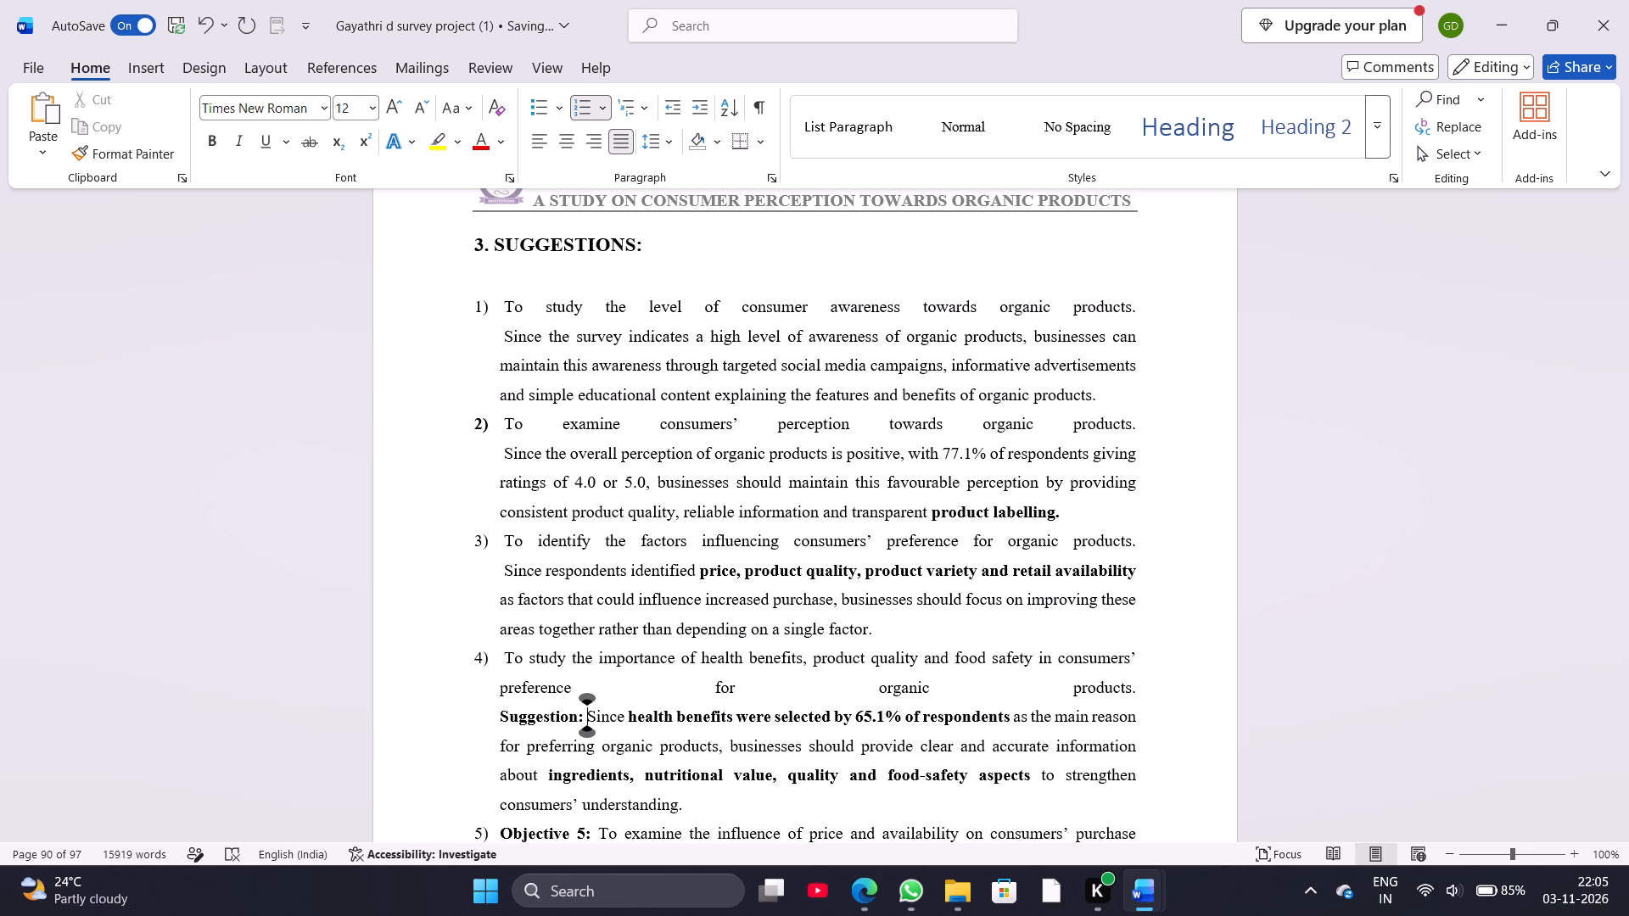
key(BackSpace)
key(BackSpace)
key(BackSpace)
key(BackSpace)
key(BackSpace)
key(BackSpace)
key(BackSpace)
key(BackSpace)
key(BackSpace)
key(BackSpace)
key(BackSpace)
key(BackSpace)
key(BackSpace)
key(BackSpace)
key(BackSpace)
key(BackSpace)
key(BackSpace)
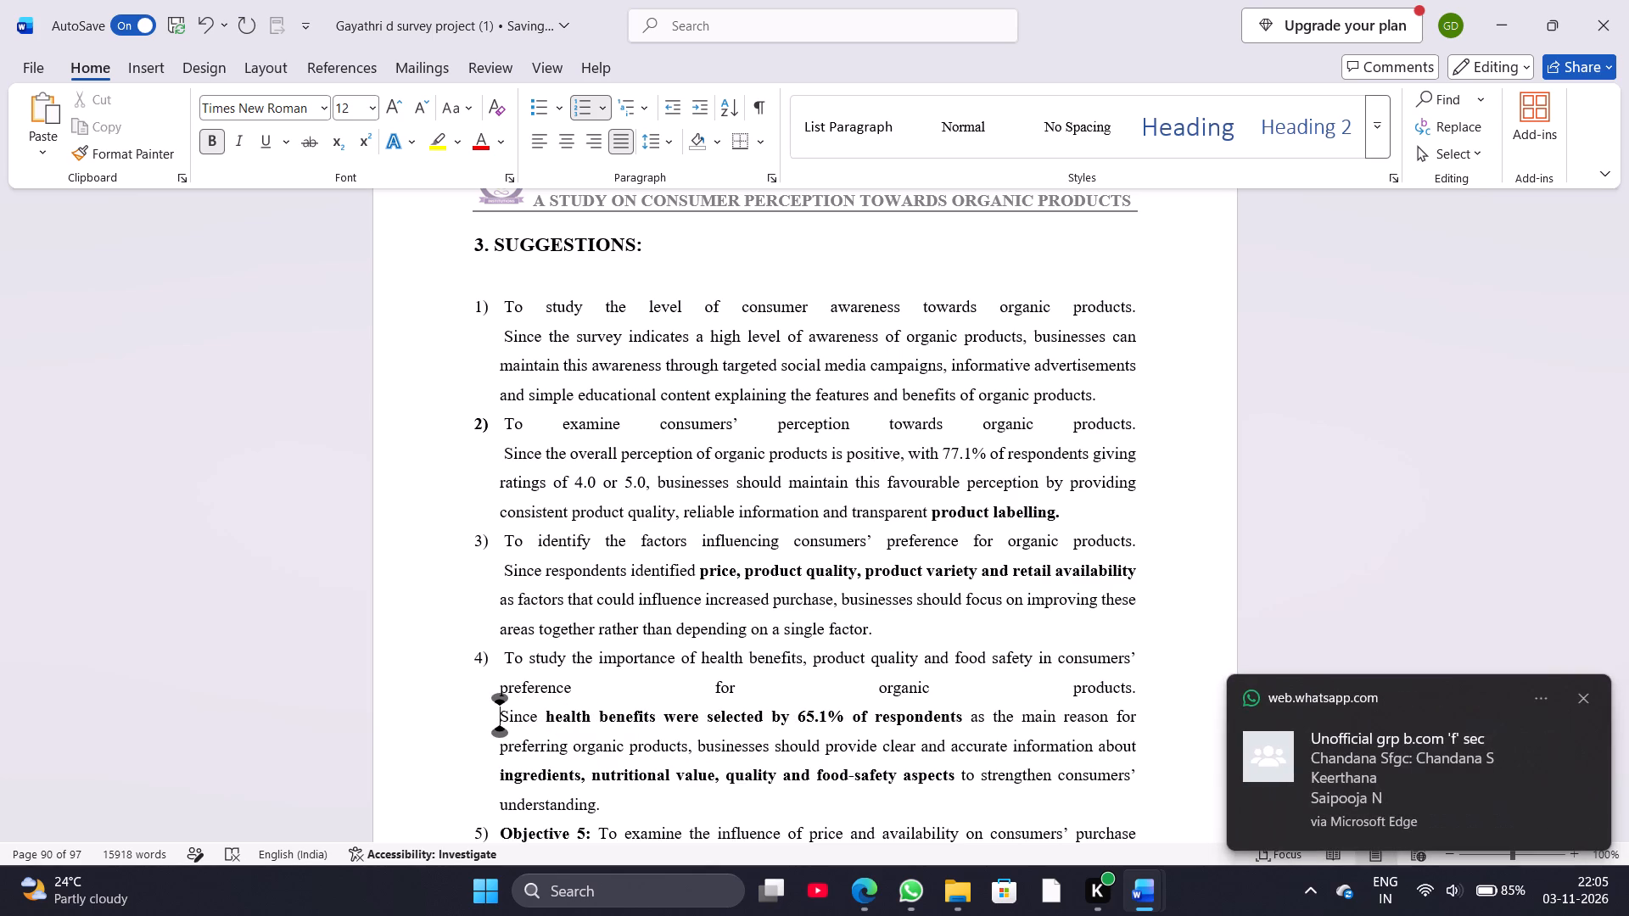
Delete the bold "Objective 5:" label at the start of item 5 in the Suggestions list, keeping its list number.
scroll(589, 305, down, 2)
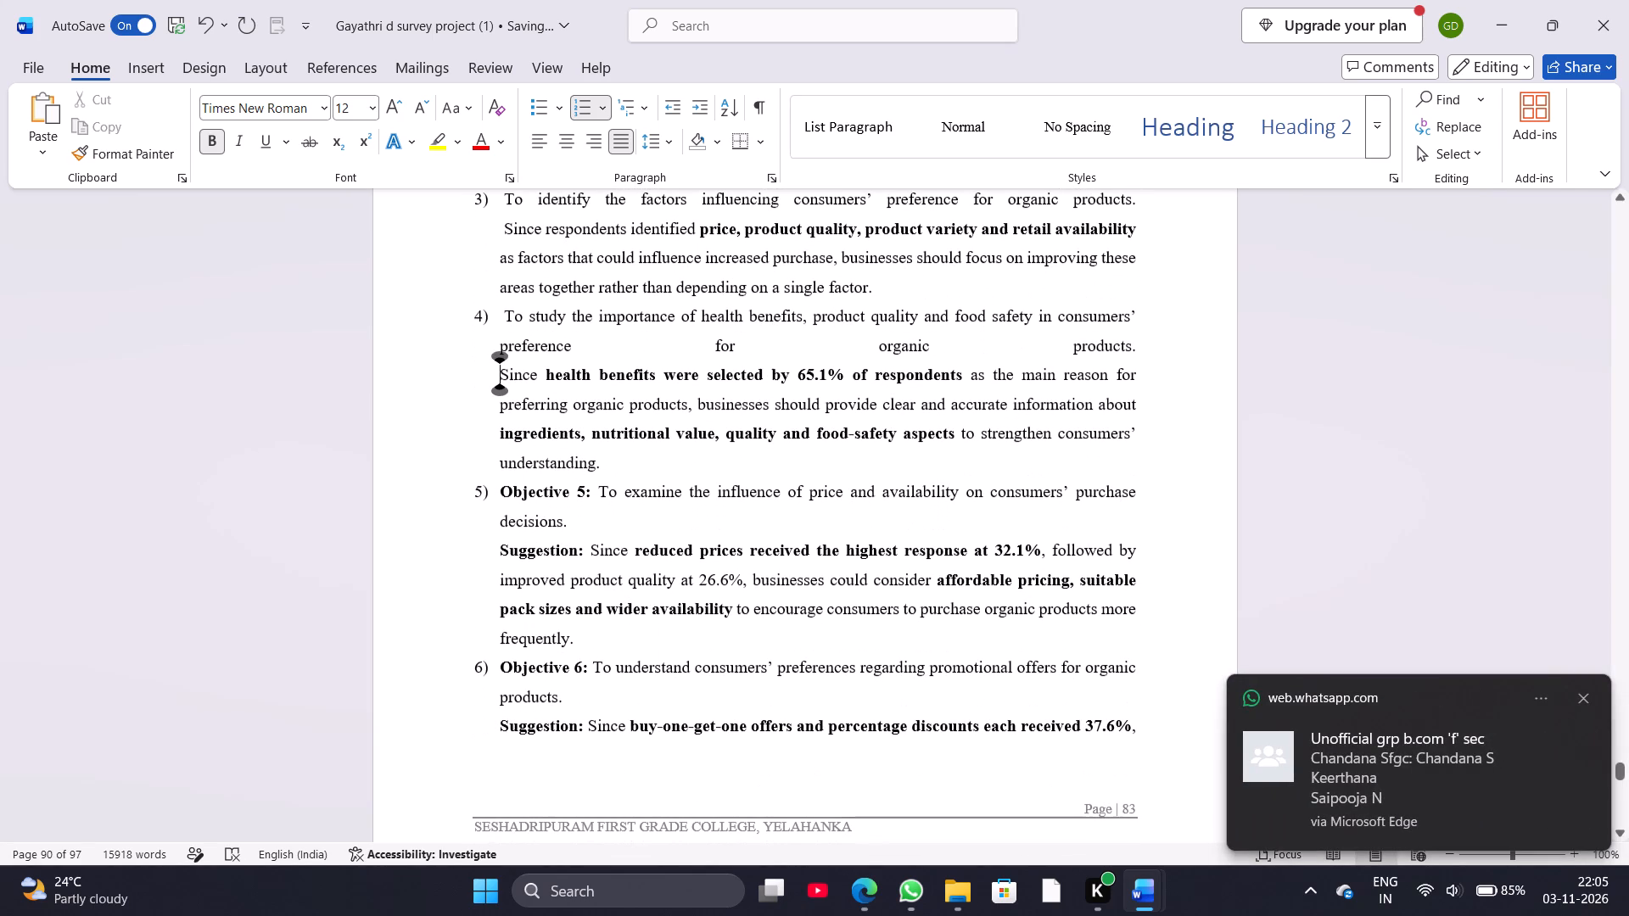
key(Down)
key(Down)
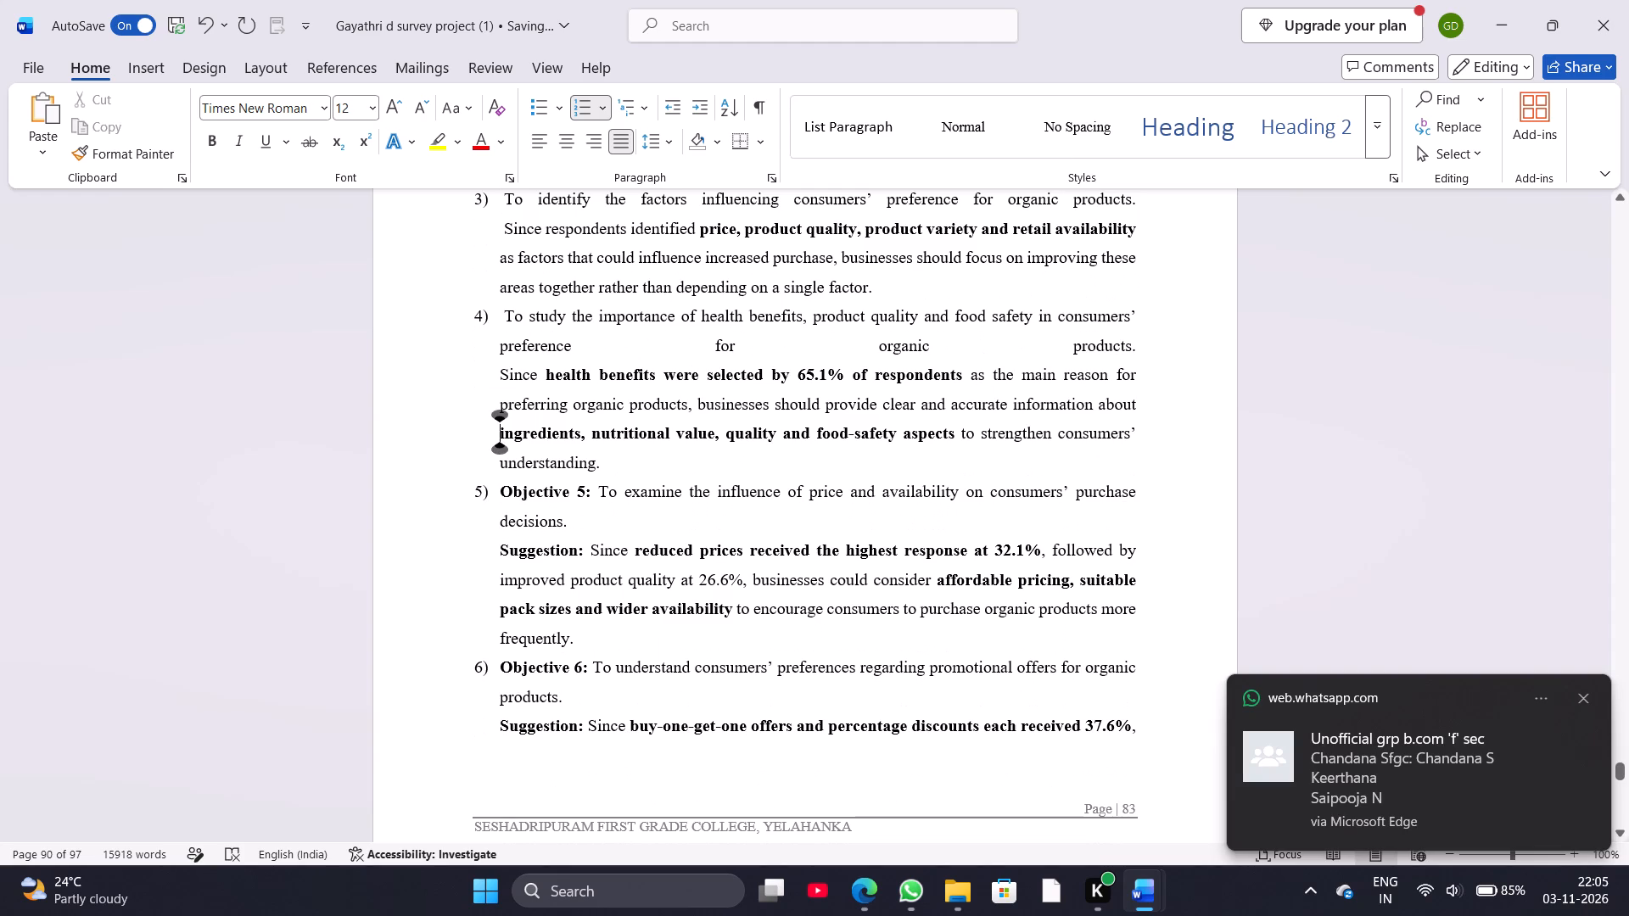
key(Down)
key(Down)
key(Right)
key(Right)
key(Right)
key(Right)
key(Right)
key(Right)
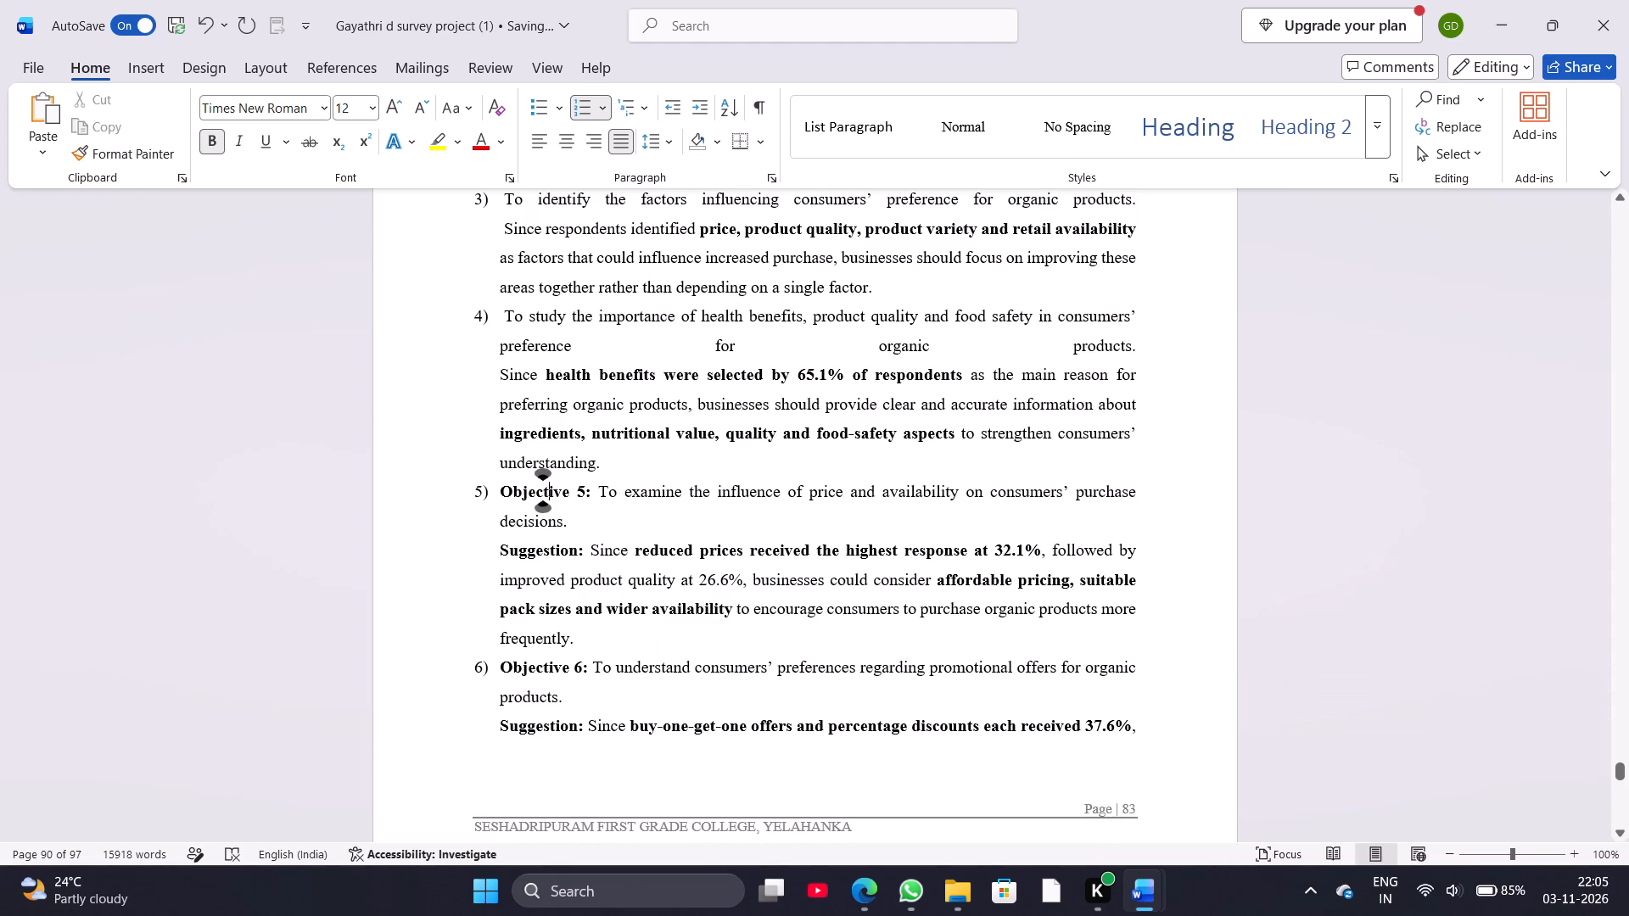
key(Right)
key(Right)
key(Right)
key(Right)
key(Right)
key(Right)
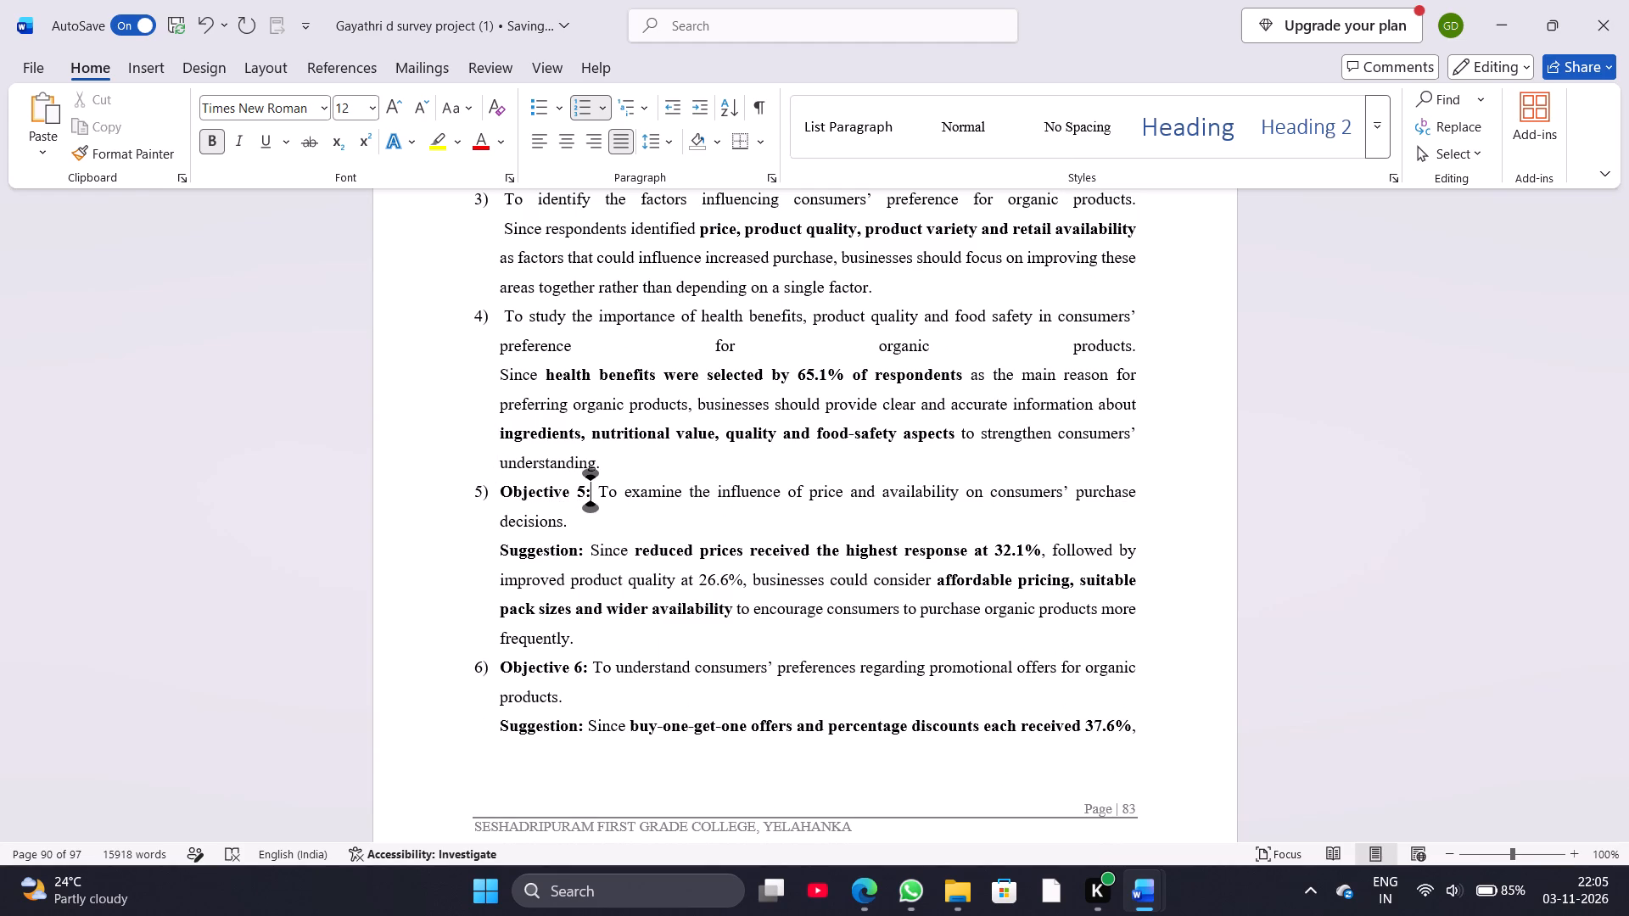
key(BackSpace)
key(BackSpace)
key(BackSpace)
key(BackSpace)
key(BackSpace)
key(BackSpace)
key(BackSpace)
key(BackSpace)
key(BackSpace)
key(BackSpace)
key(BackSpace)
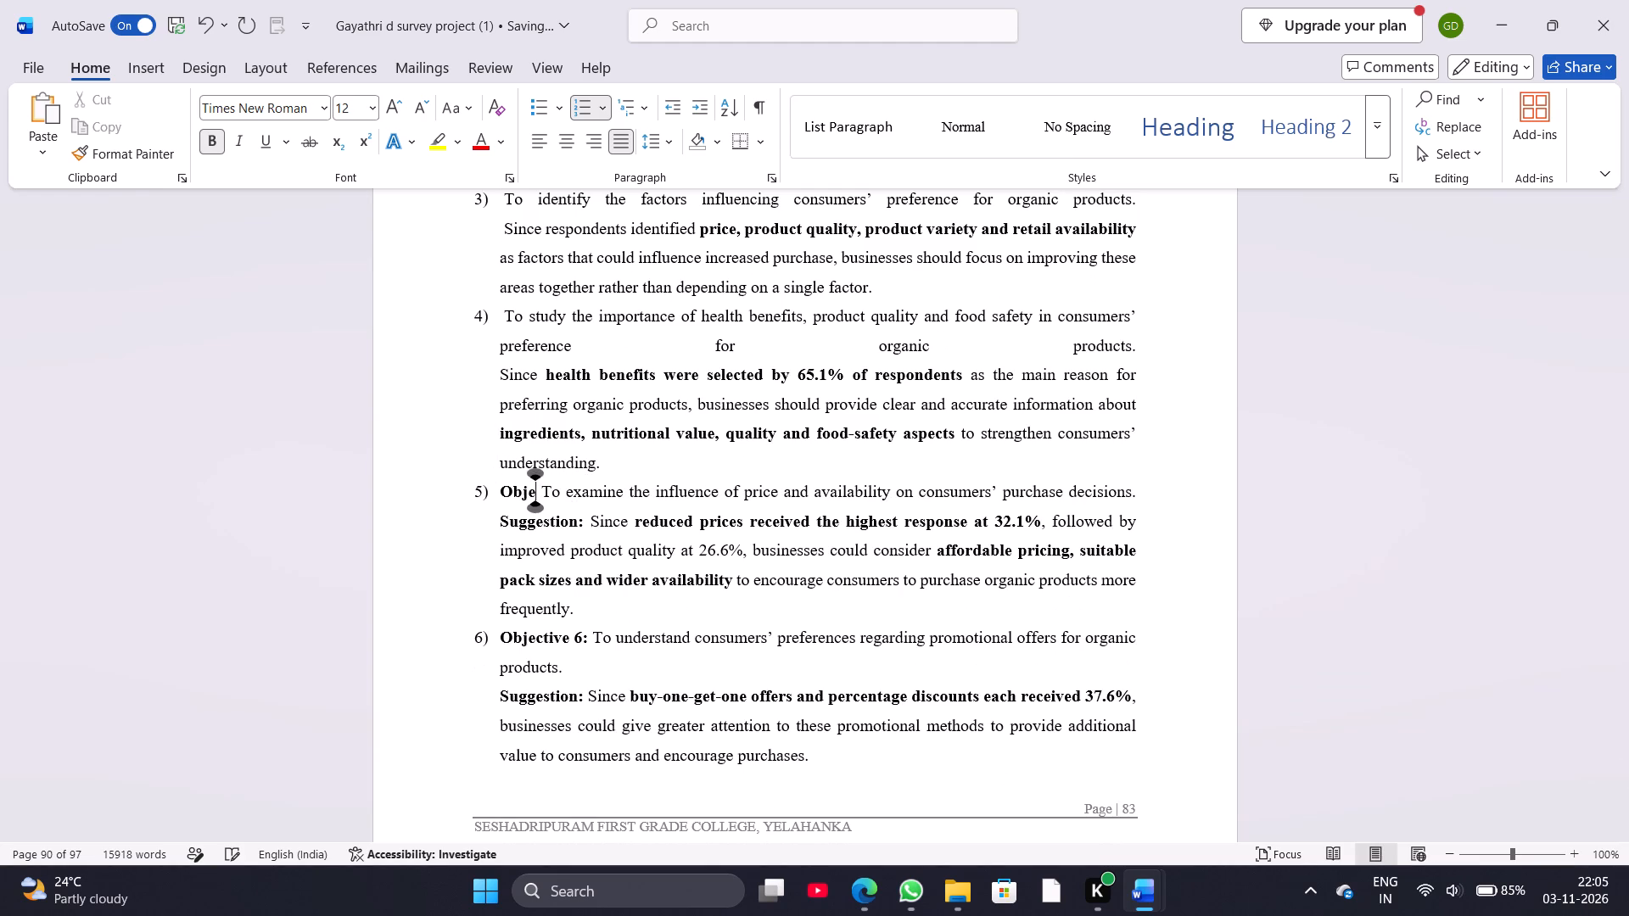
key(BackSpace)
key(BackSpace)
key(BackSpace)
key(BackSpace)
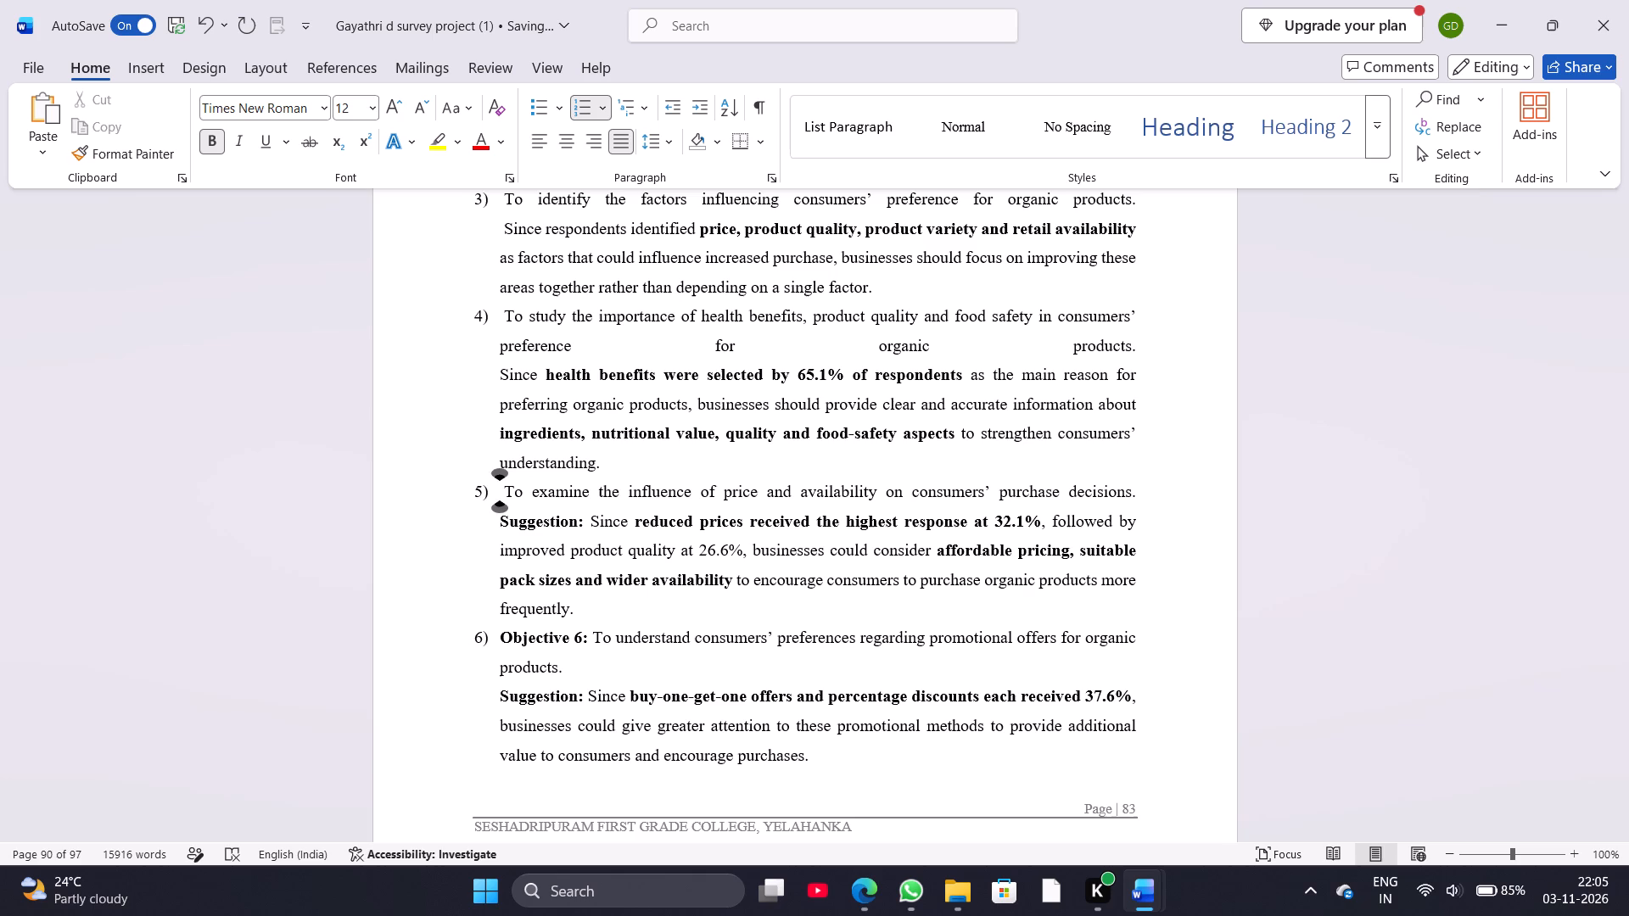
Delete the bold "Suggestion:" label before "Since reduced prices" in item 5, keeping that text on its own line.
key(Down)
key(Right)
key(Right)
key(Right)
key(Right)
key(Right)
key(Right)
key(Right)
key(Right)
key(Right)
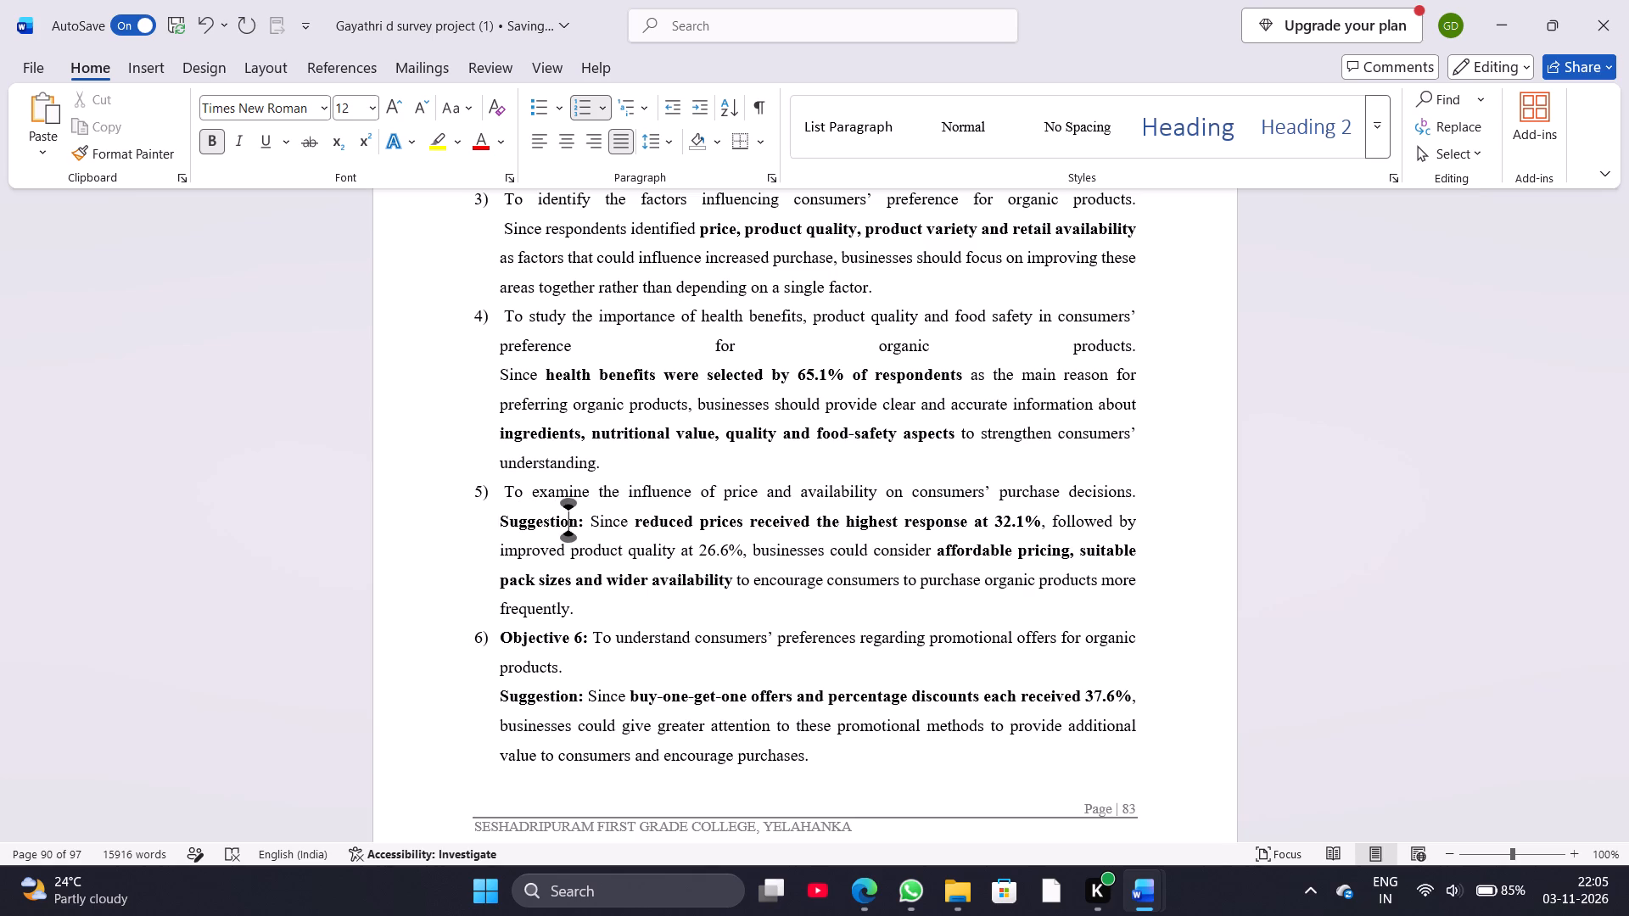
key(Right)
key(Right)
key(BackSpace)
key(BackSpace)
key(BackSpace)
key(BackSpace)
key(BackSpace)
key(BackSpace)
key(BackSpace)
key(BackSpace)
key(BackSpace)
key(BackSpace)
key(BackSpace)
key(BackSpace)
key(BackSpace)
key(BackSpace)
key(BackSpace)
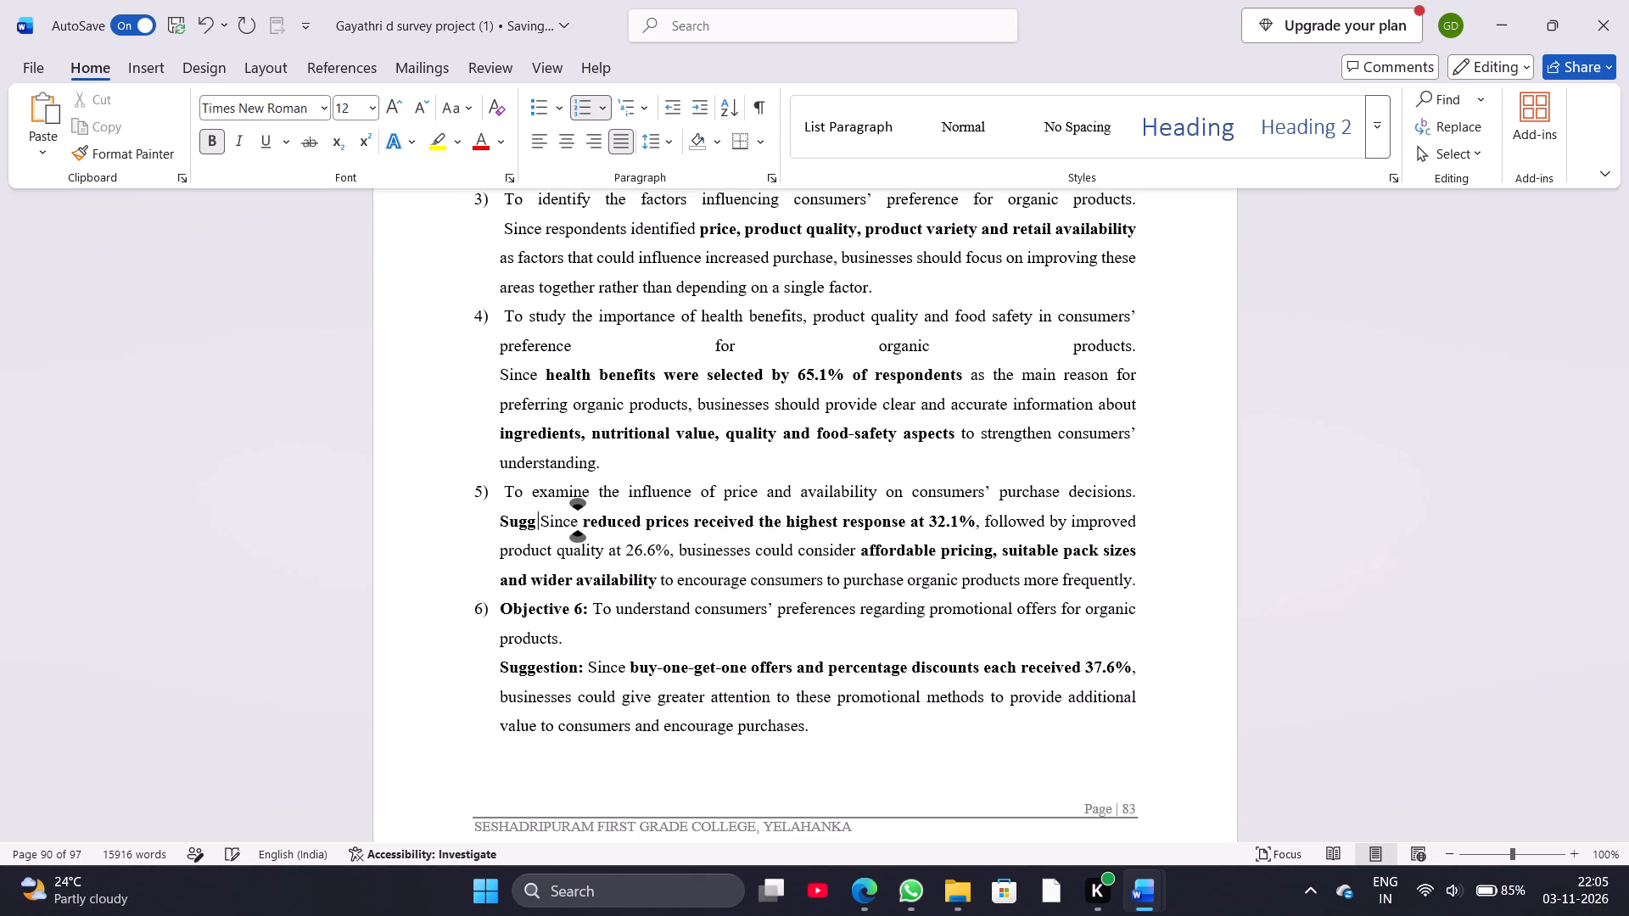
key(ctrl+z)
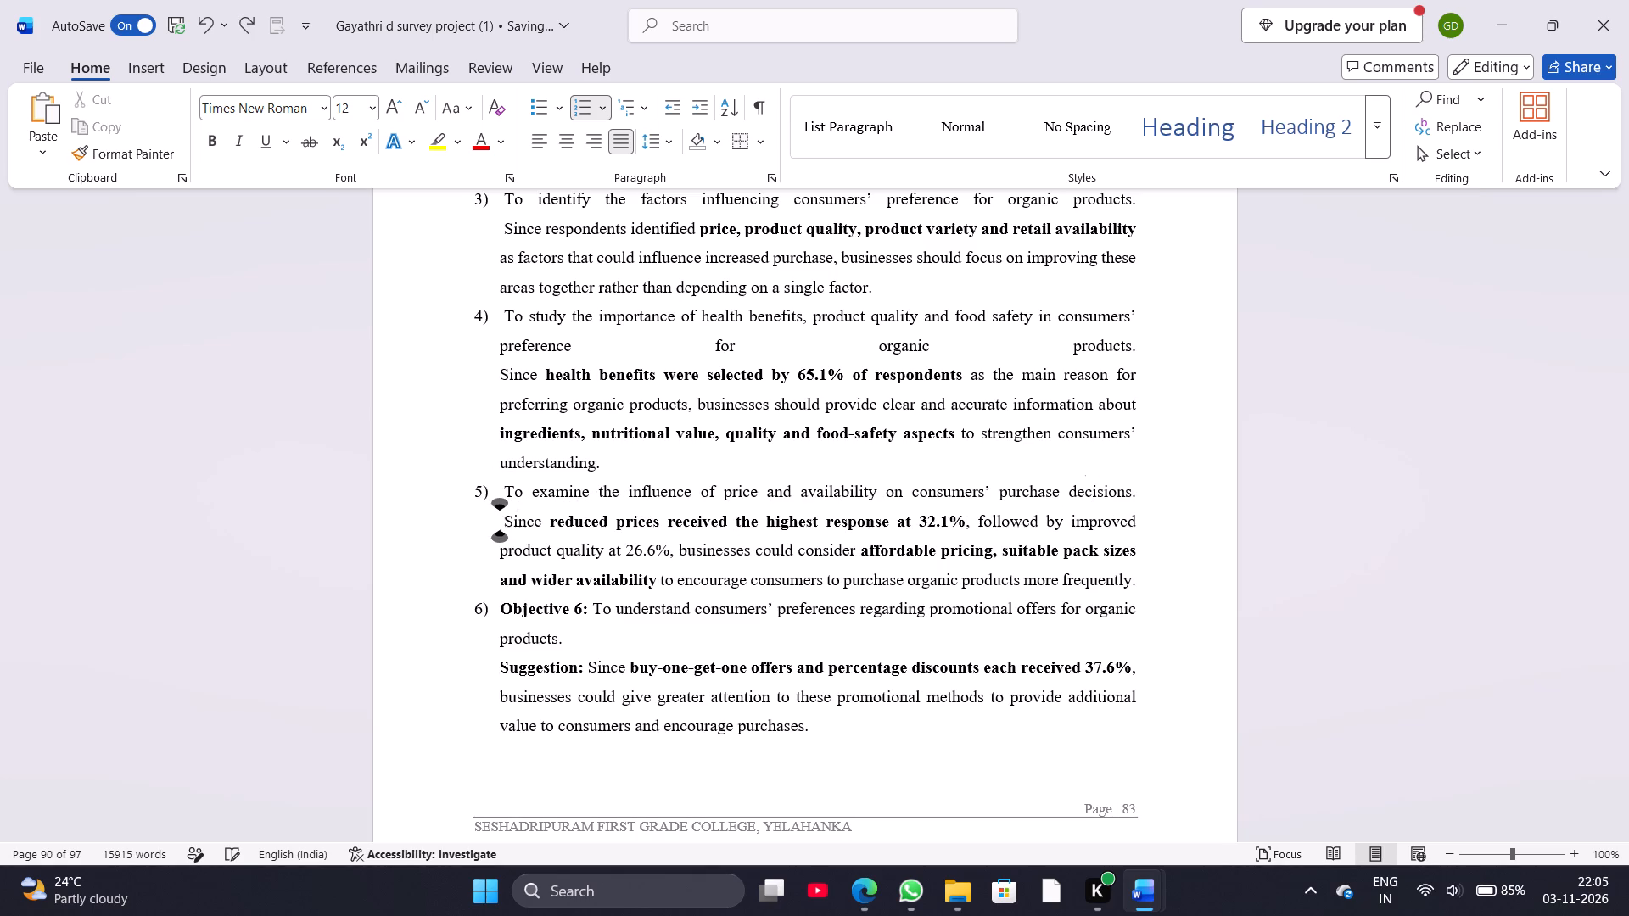
Delete the bold "Objective 6:" label at the start of item 6 in the Suggestions list.
key(Down)
key(Down)
key(Down)
key(Down)
key(Down)
key(Down)
key(Down)
key(Down)
key(Down)
key(Down)
key(Down)
key(Down)
key(Down)
key(Up)
key(Up)
key(Up)
key(Up)
key(Up)
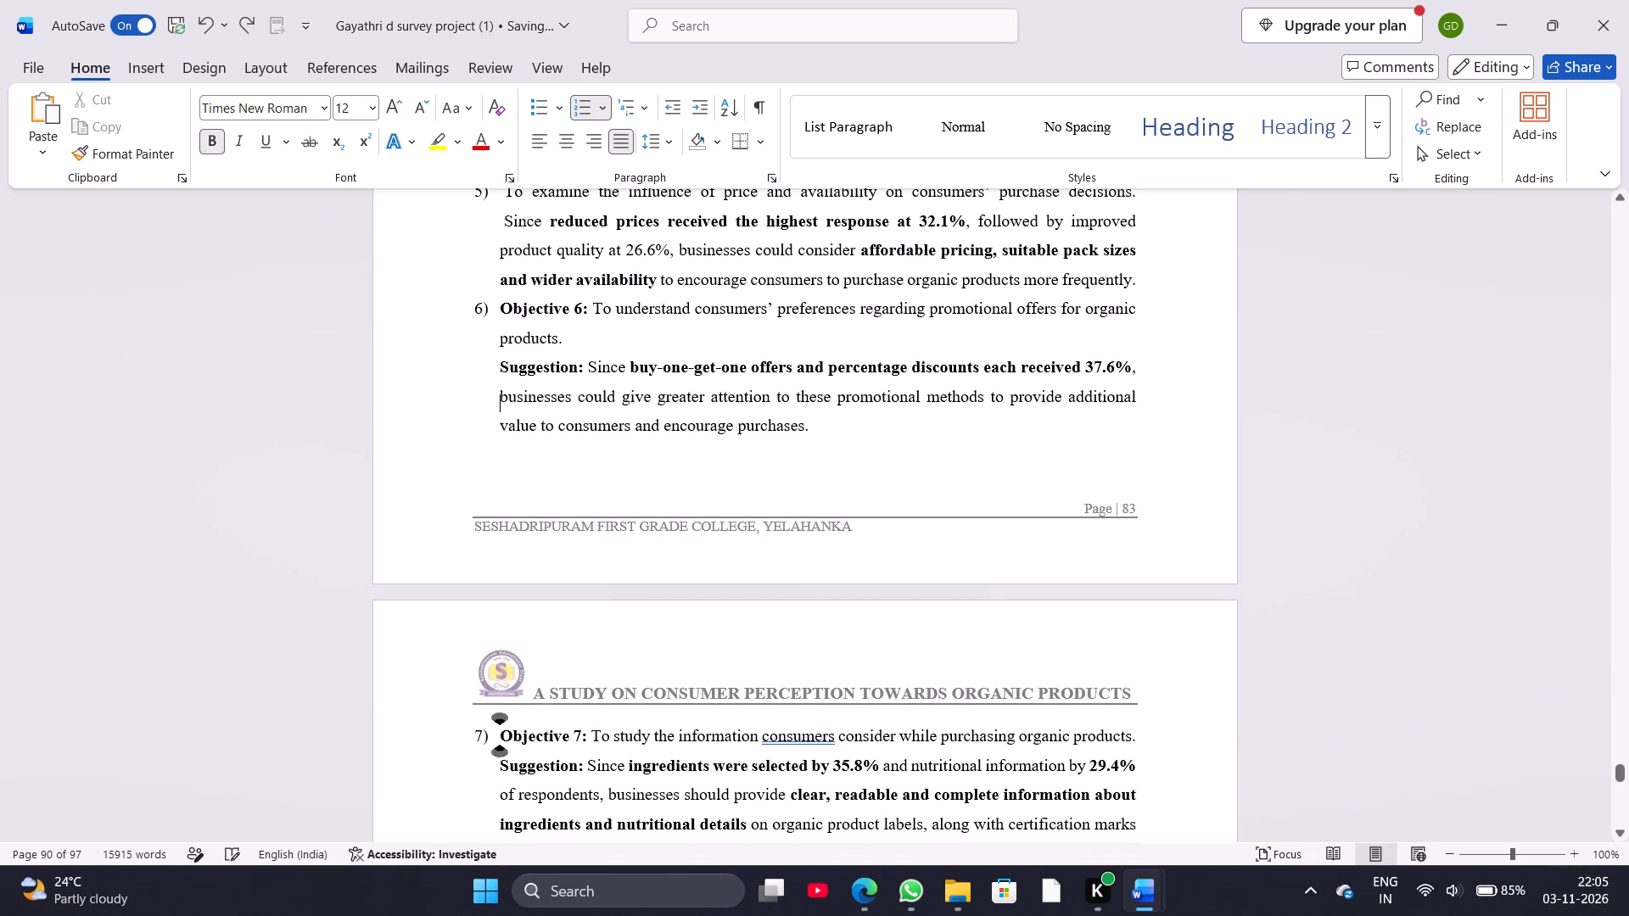
key(Up)
key(Up)
key(Up)
key(Right)
key(Right)
key(Right)
key(Right)
key(Right)
key(Right)
key(Right)
key(Right)
key(Right)
key(Right)
key(Right)
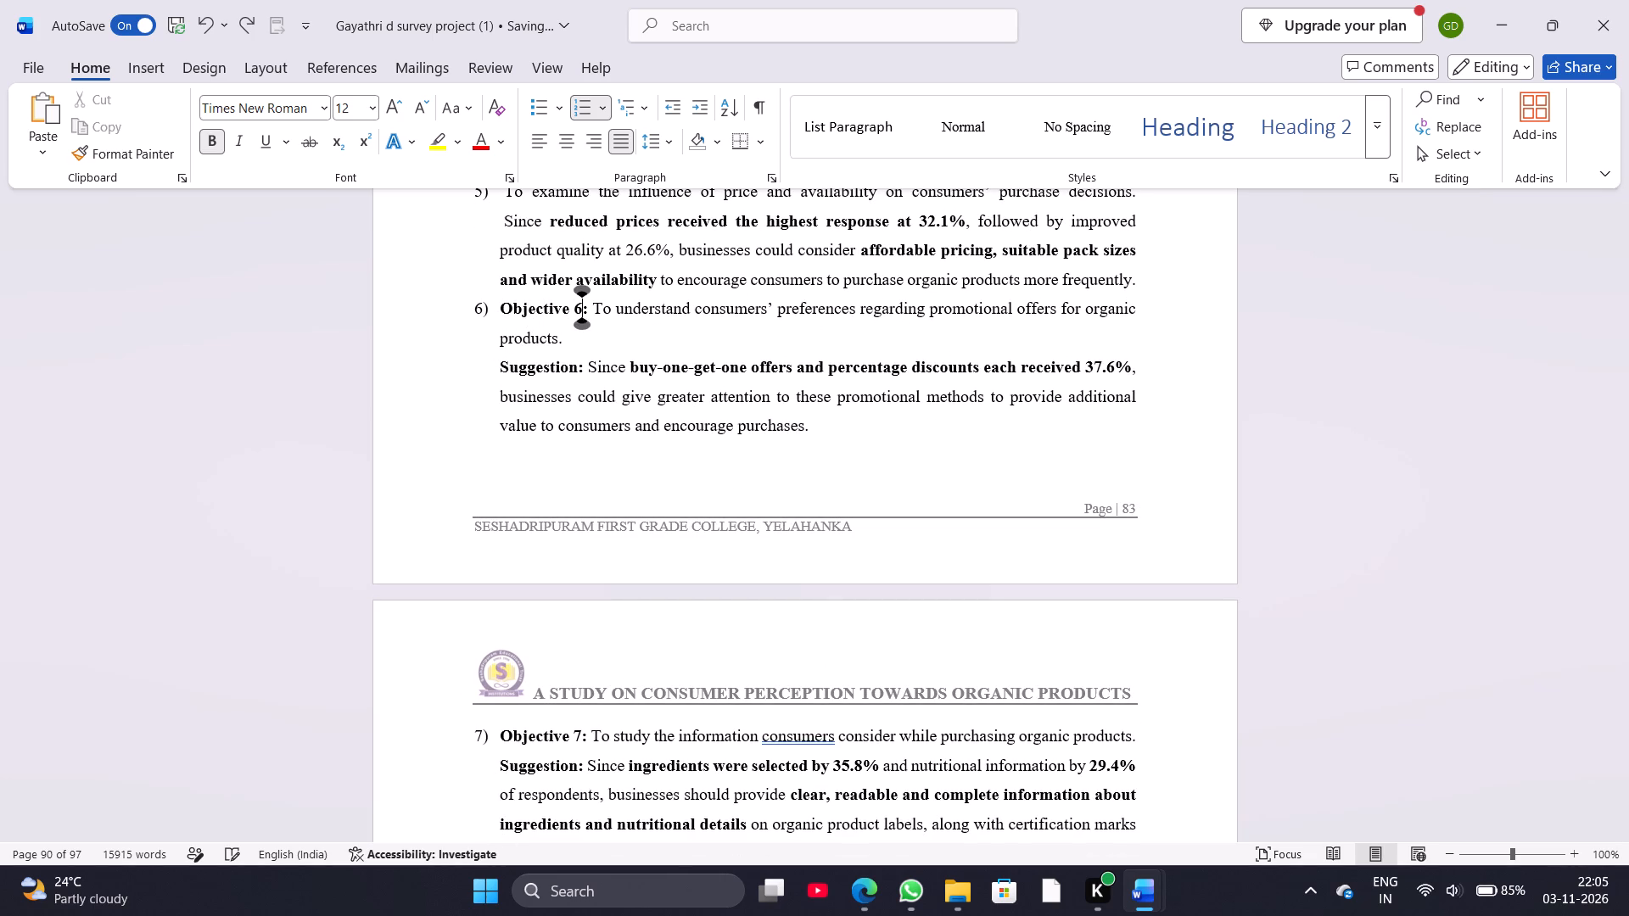
Delete the bold "Objective 6:" label at the start of item 6 in the Suggestions list, keeping the item's list number.
key(Right)
key(BackSpace)
key(BackSpace)
key(BackSpace)
key(BackSpace)
key(BackSpace)
key(BackSpace)
key(BackSpace)
key(BackSpace)
key(BackSpace)
key(BackSpace)
key(BackSpace)
key(BackSpace)
key(BackSpace)
key(BackSpace)
key(BackSpace)
key(BackSpace)
key(BackSpace)
key(BackSpace)
key(BackSpace)
key(BackSpace)
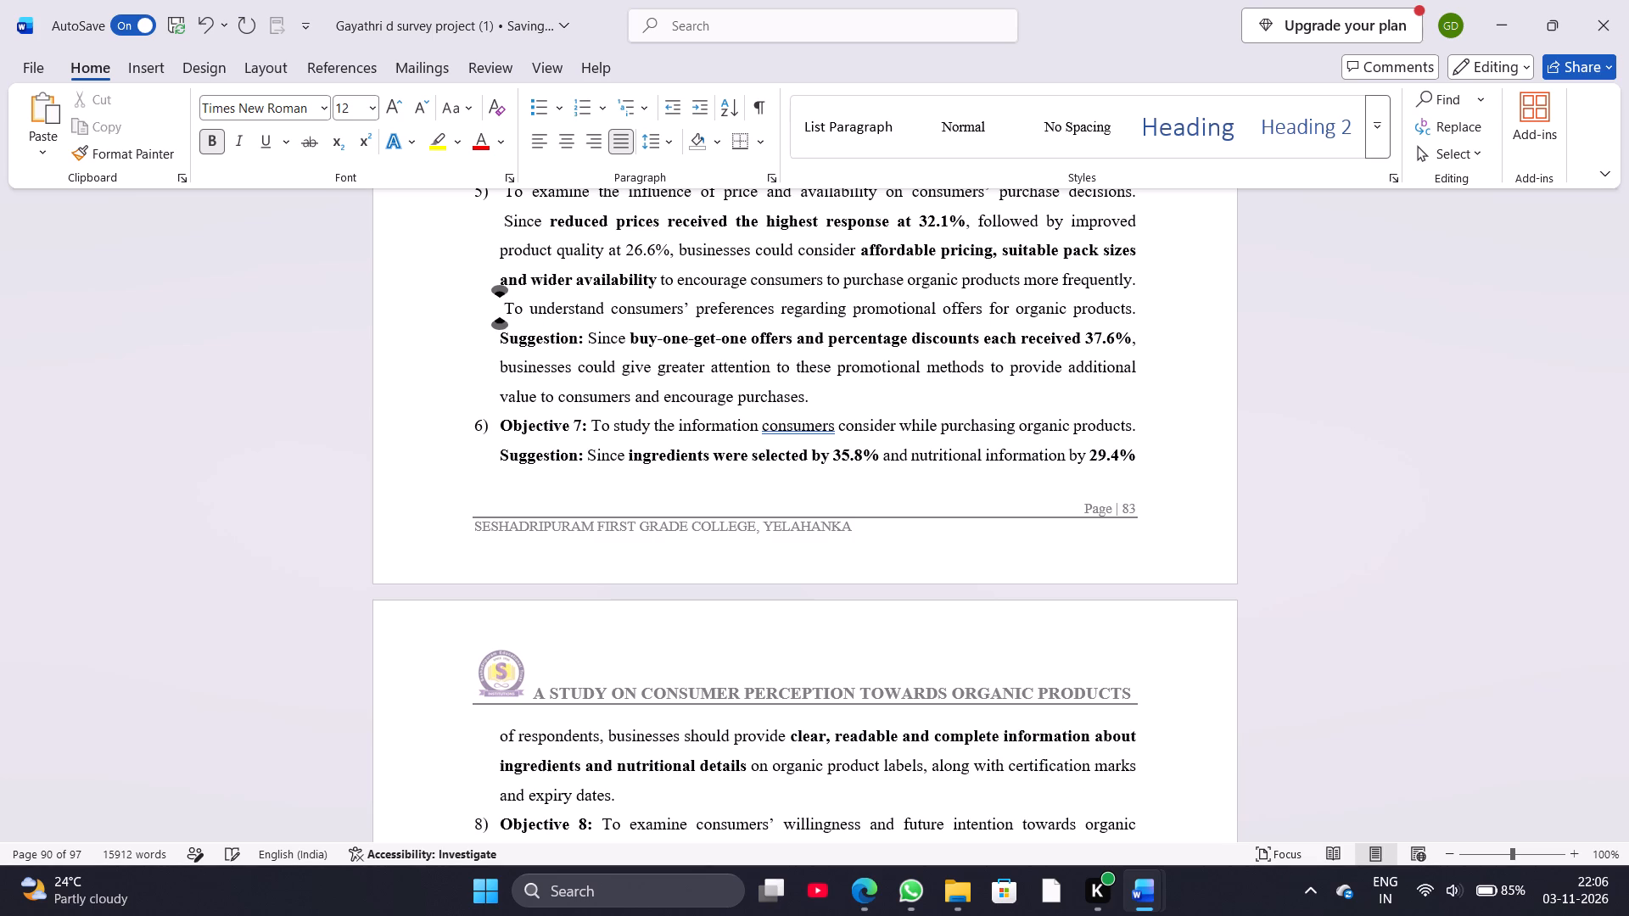
key(ctrl+z)
Delete the bold "Suggestion:" label from the second line of item 6 in the Suggestions list, keeping that text on its own line.
key(Down)
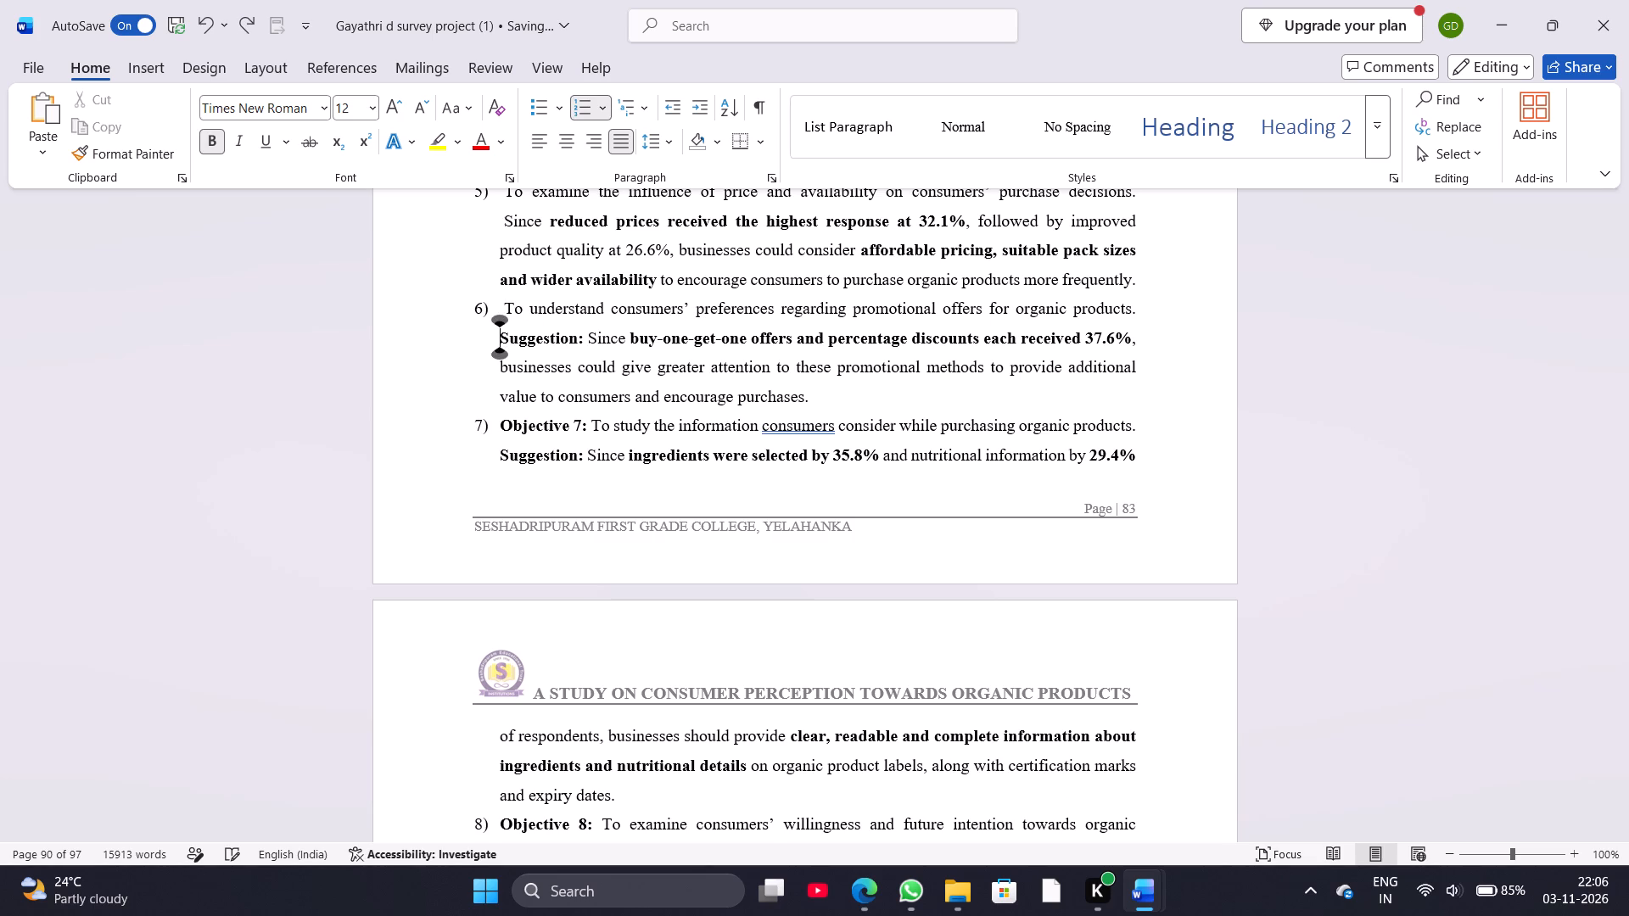
key(Down)
key(Up)
key(Right)
key(Right)
key(Right)
key(Right)
key(Right)
key(Right)
key(Right)
key(Right)
key(Right)
key(Right)
key(Right)
key(Right)
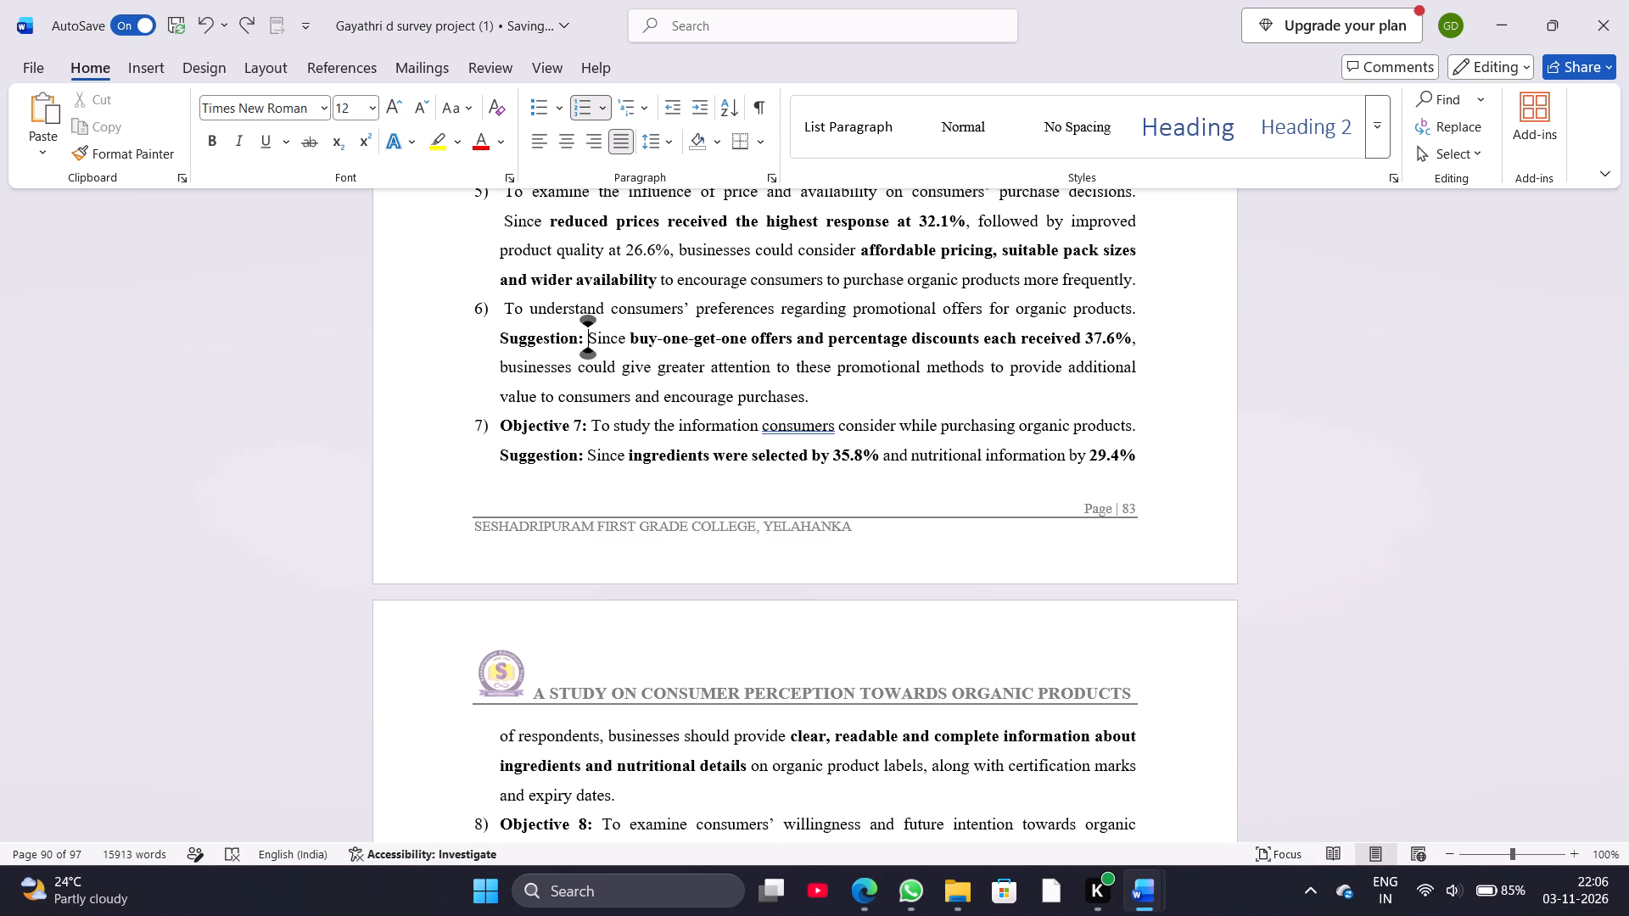
key(BackSpace)
key(BackSpace)
key(BackSpace)
key(BackSpace)
key(BackSpace)
key(BackSpace)
key(BackSpace)
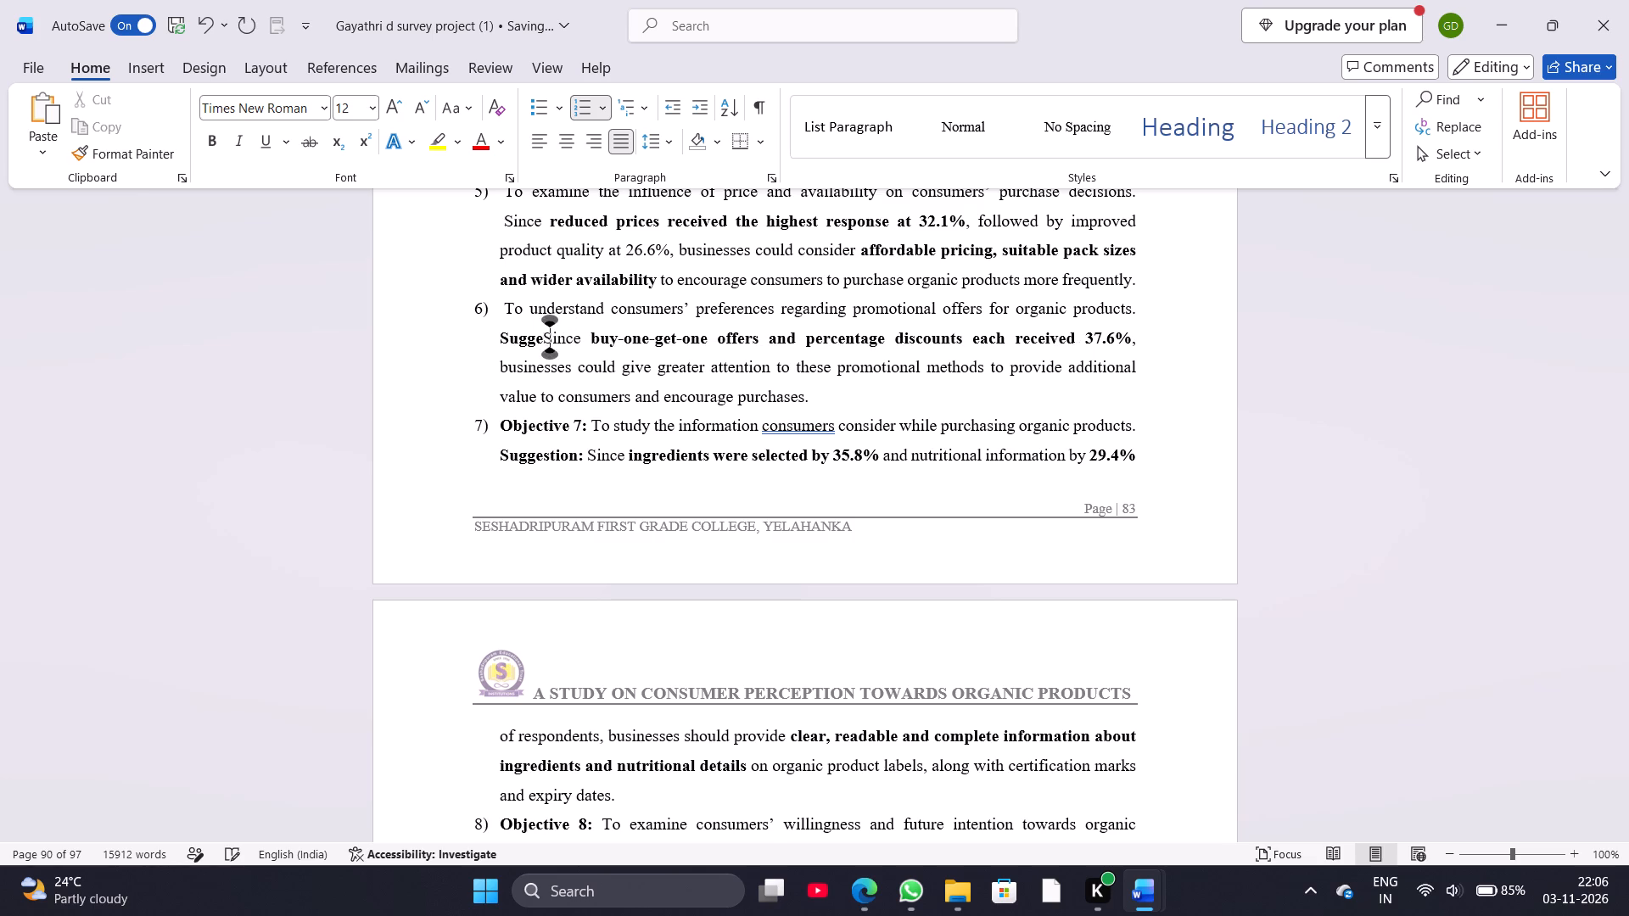
key(BackSpace)
key(BackSpace)
key(BackSpace)
key(BackSpace)
key(BackSpace)
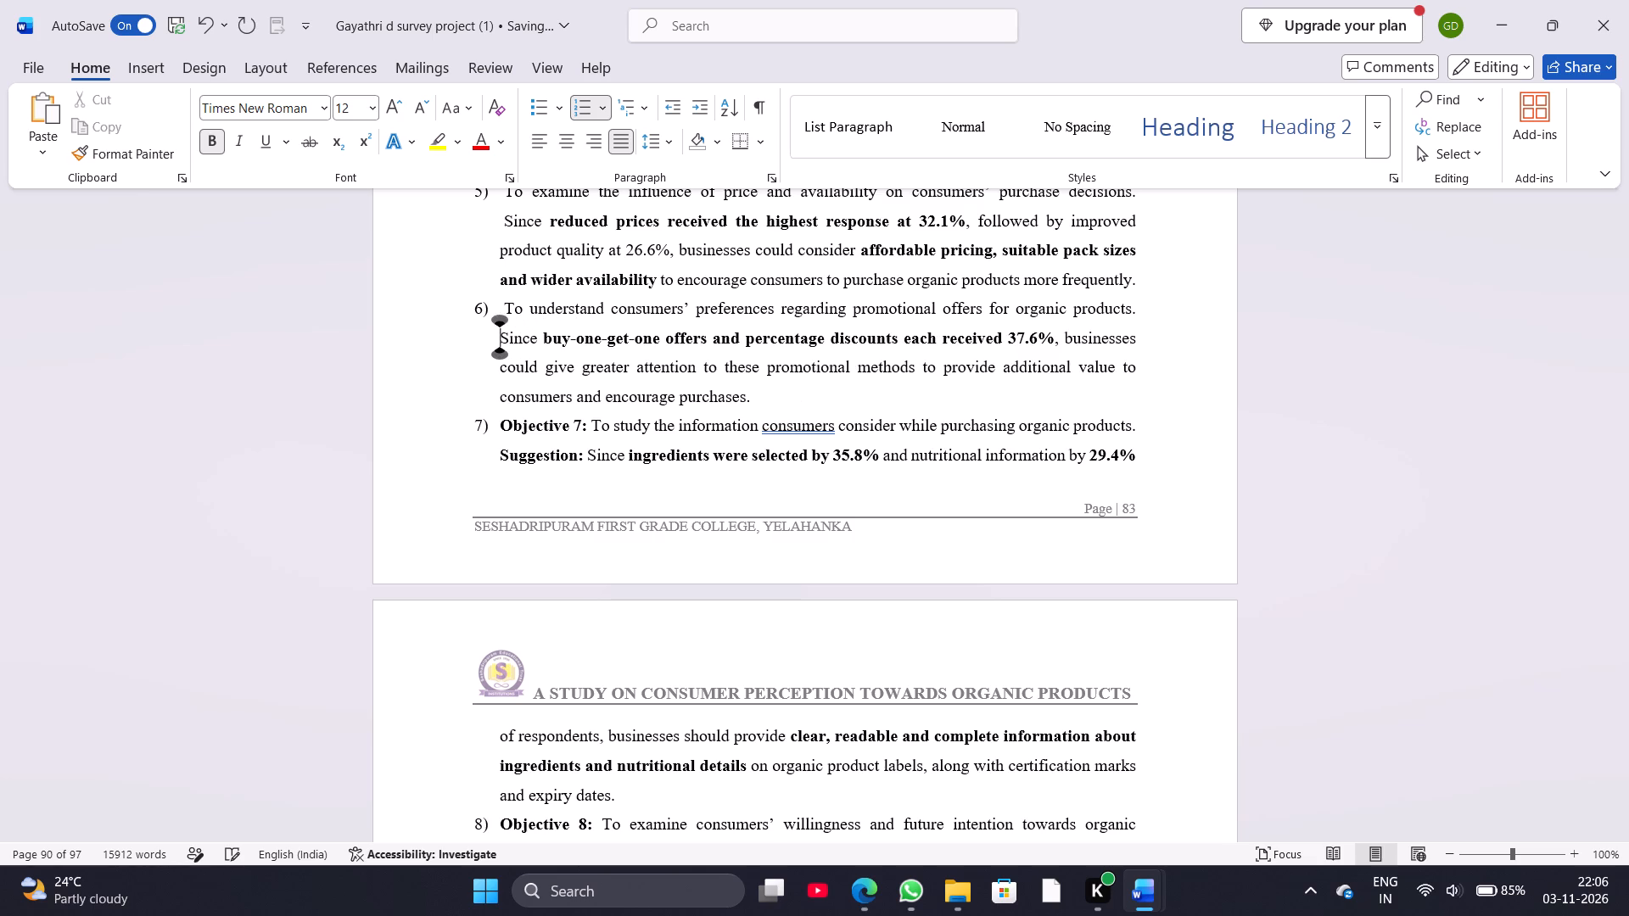
Delete the bold "Objective 7:" label at the start of item 7 in the Suggestions list.
key(Down)
key(Down)
key(Down)
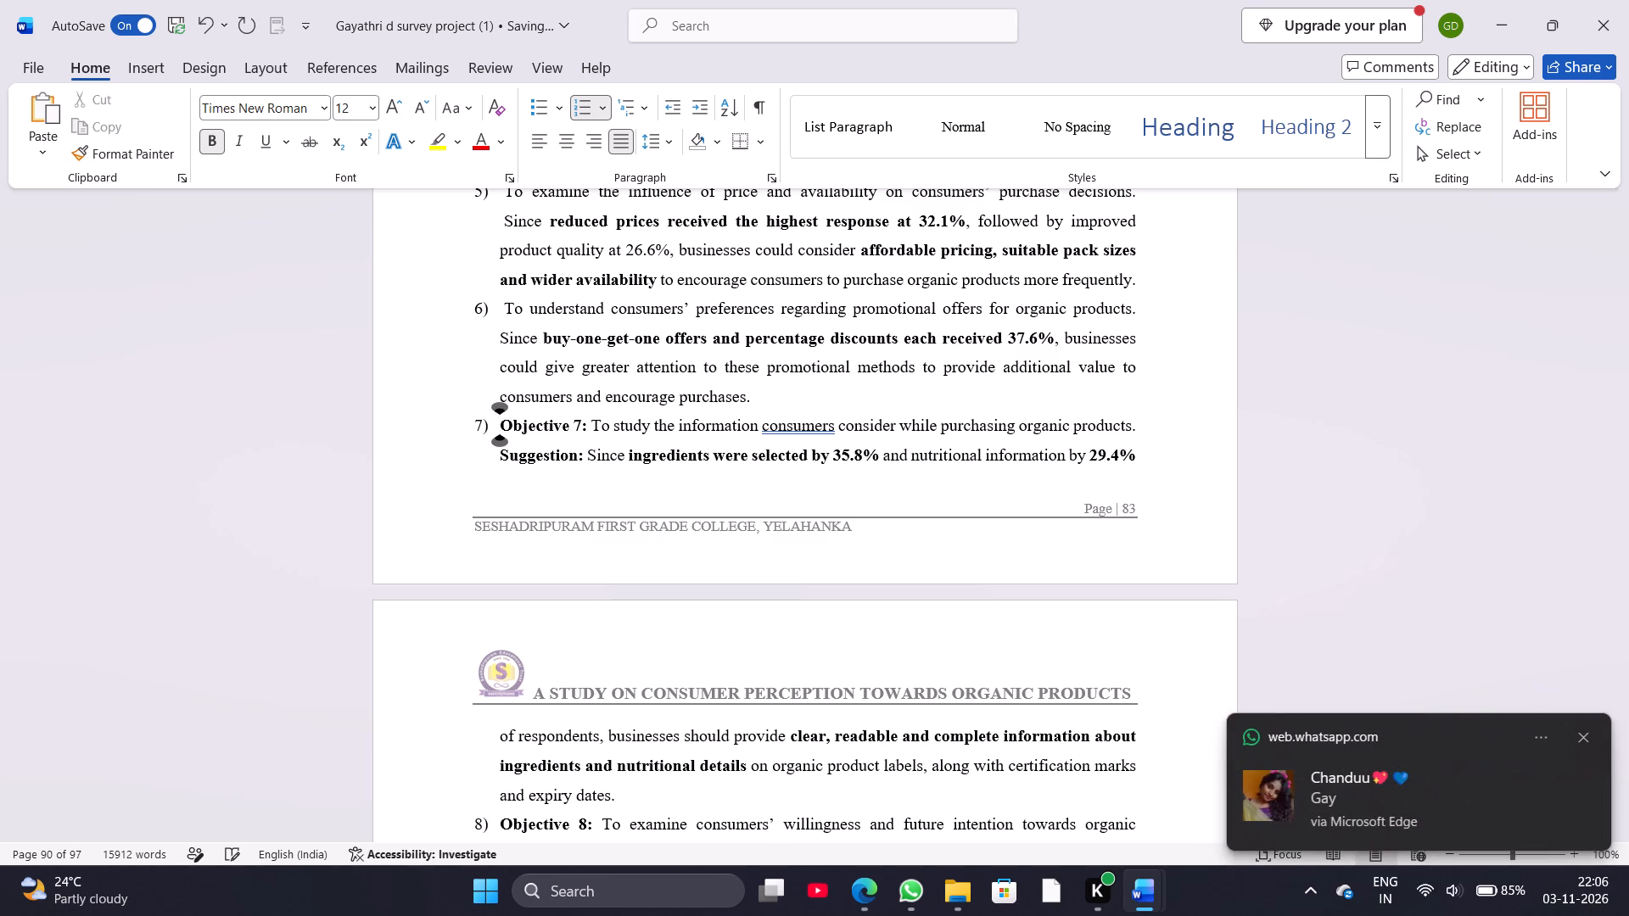
key(Right)
key(Right)
key(Right)
key(Right)
key(Right)
key(Right)
key(Right)
key(Right)
key(Right)
key(Right)
key(Right)
key(Right)
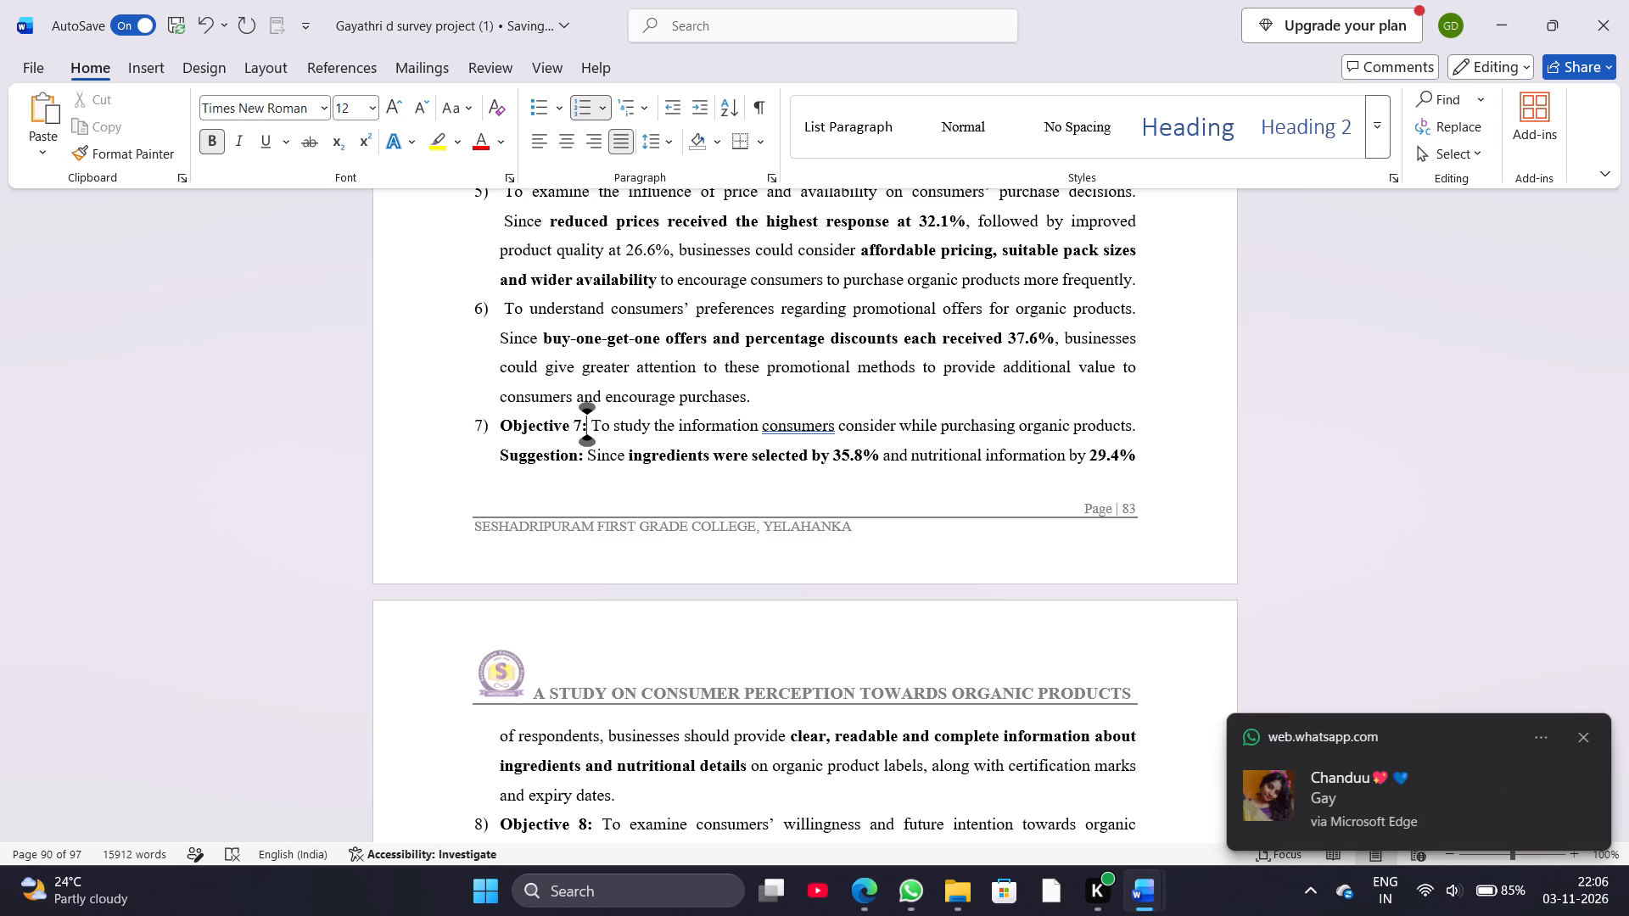
key(BackSpace)
key(BackSpace)
key(BackSpace)
key(BackSpace)
key(BackSpace)
key(BackSpace)
key(BackSpace)
key(BackSpace)
key(BackSpace)
key(BackSpace)
key(BackSpace)
key(BackSpace)
key(BackSpace)
key(BackSpace)
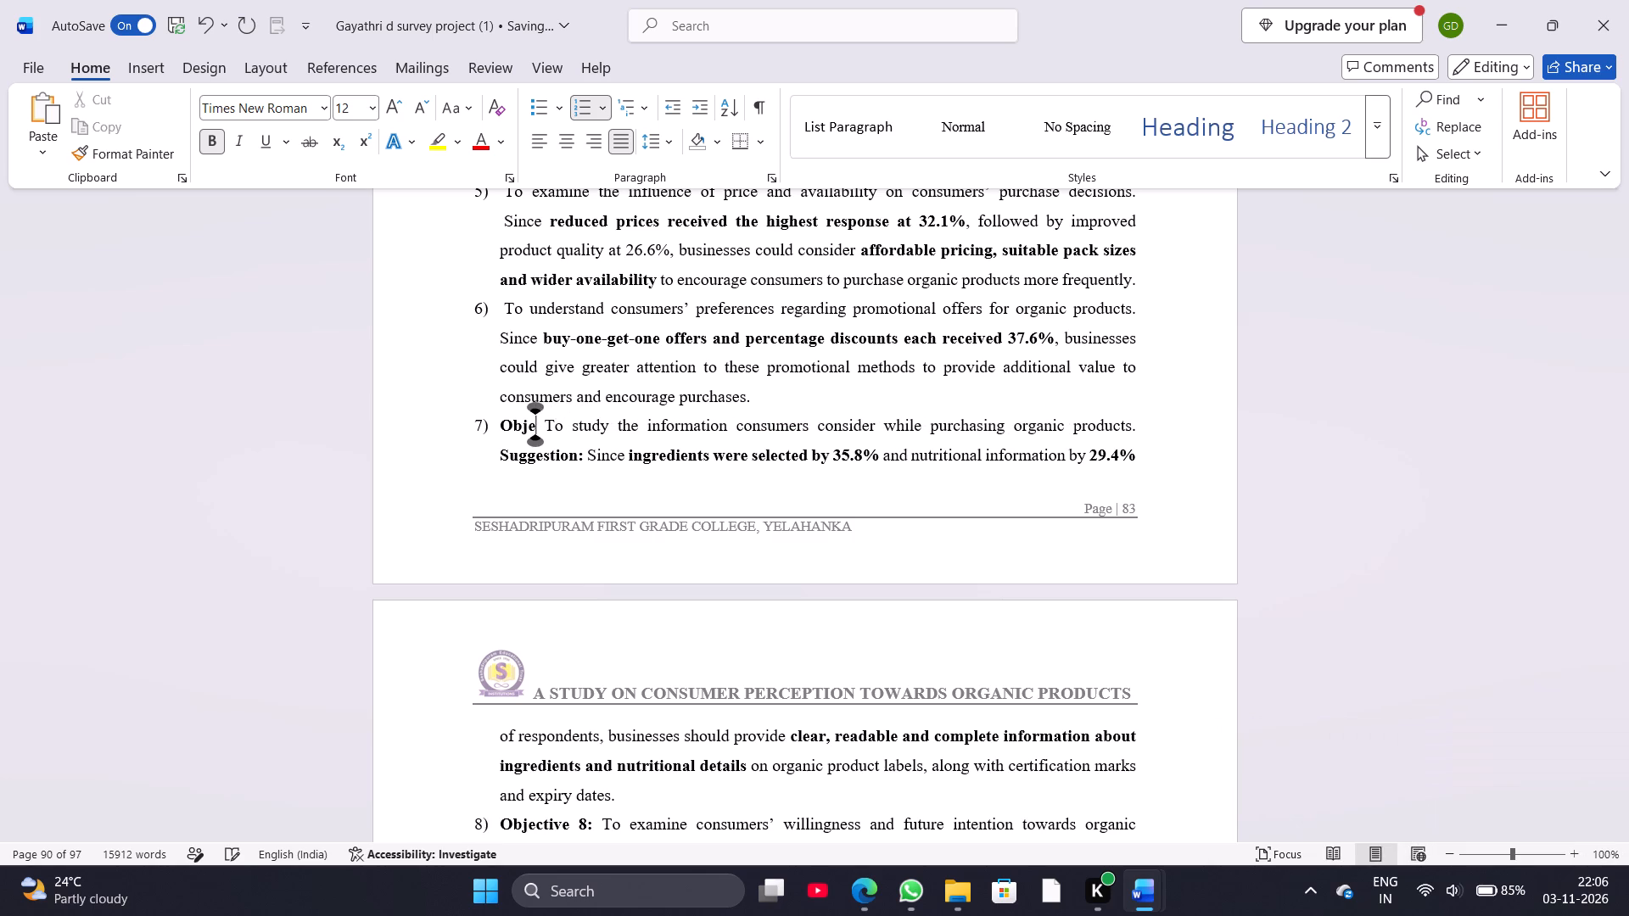
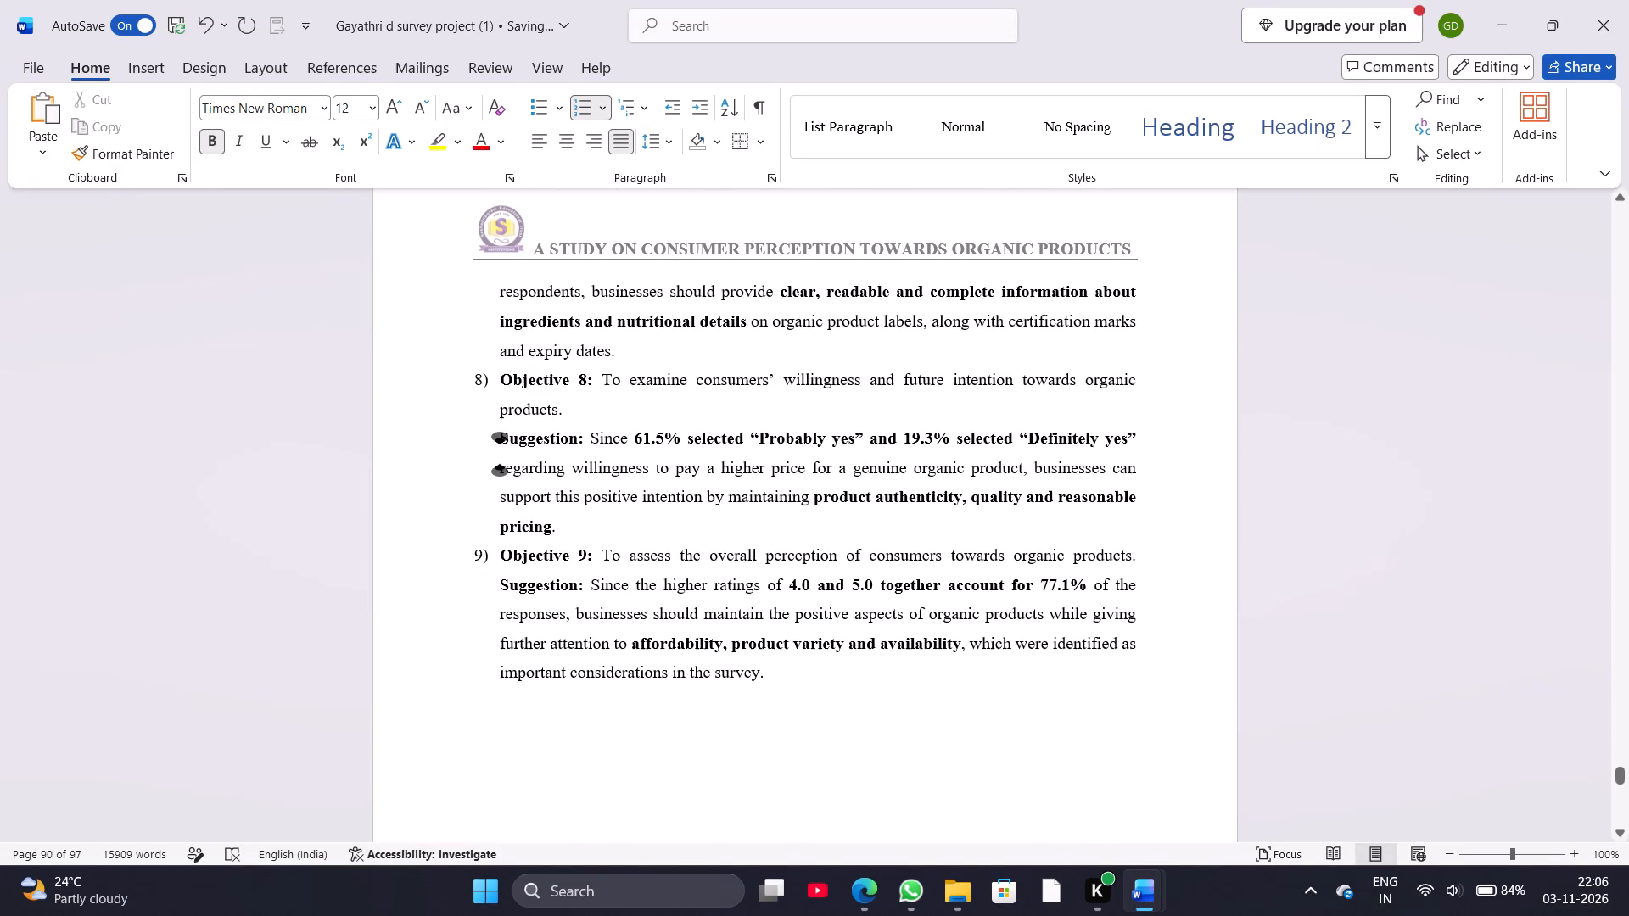
Delete the bold "Objective 8:" label at the start of item 8 in the Suggestions list, keeping the item's list number.
click(598, 382)
key(BackSpace)
key(BackSpace)
key(BackSpace)
key(BackSpace)
key(BackSpace)
key(BackSpace)
key(BackSpace)
key(BackSpace)
key(BackSpace)
key(BackSpace)
key(BackSpace)
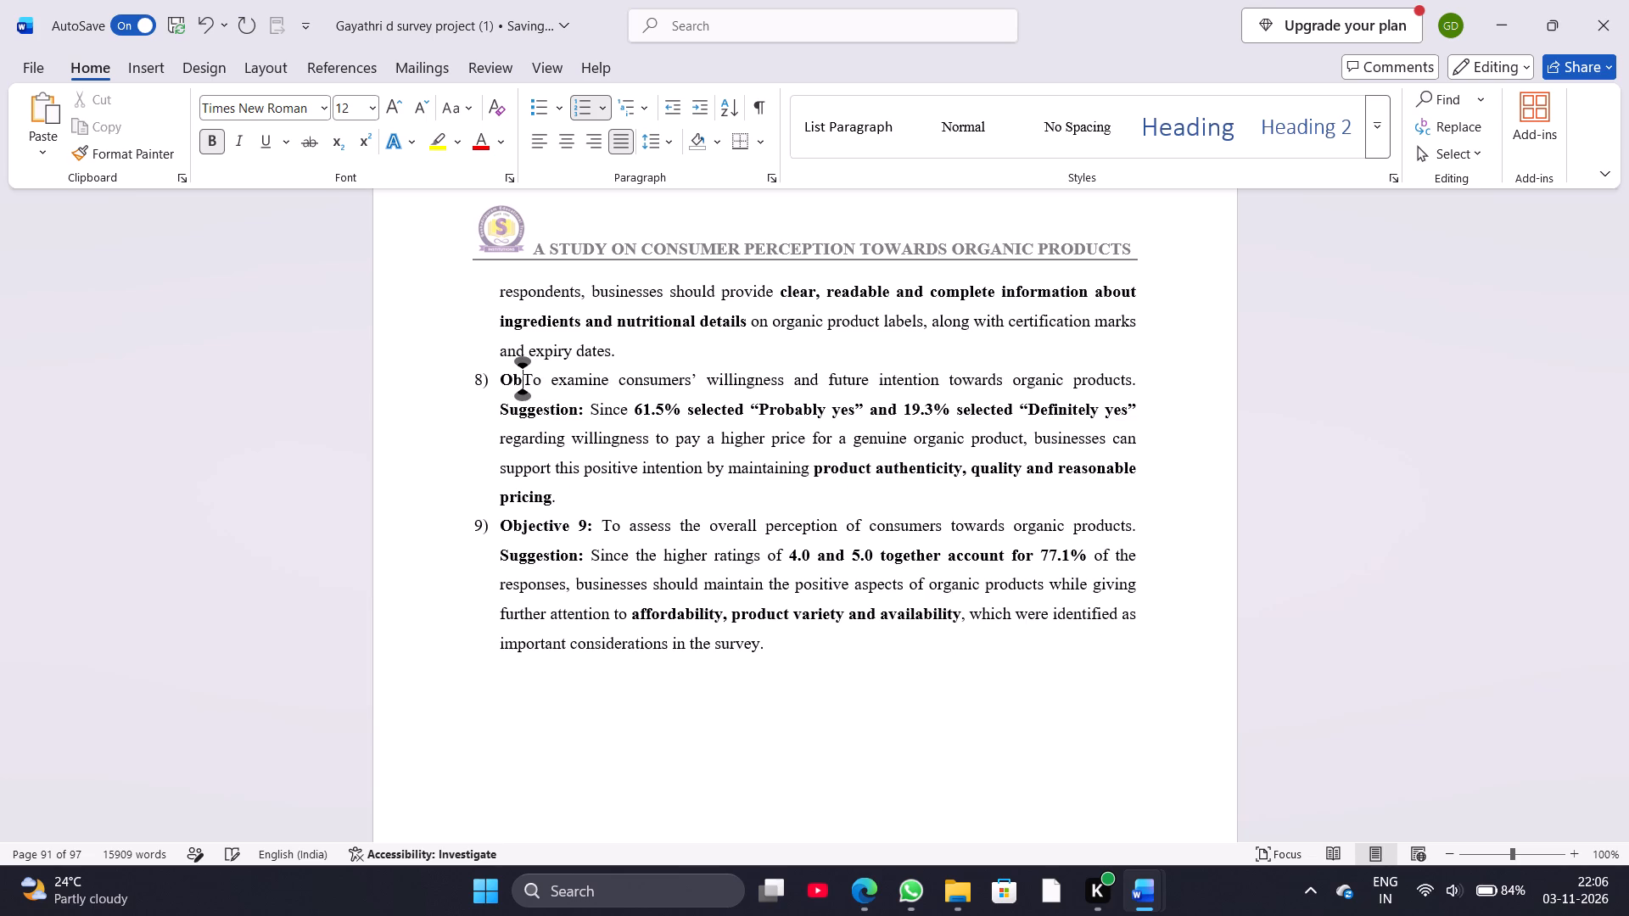
key(BackSpace)
key(BackSpace)
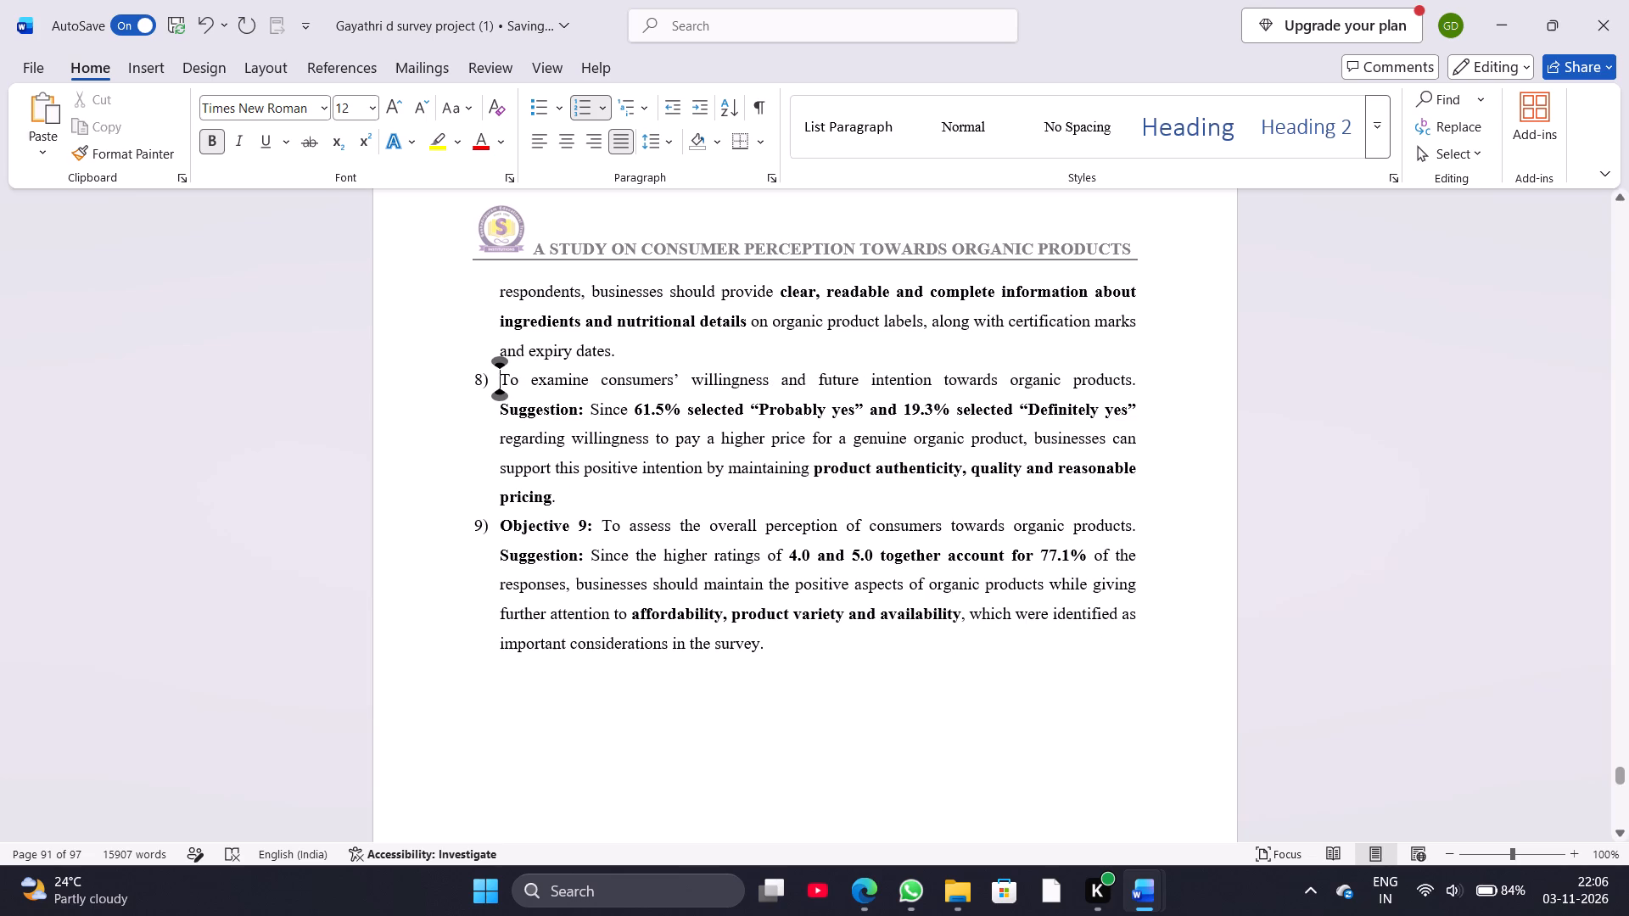
Delete the bold "Suggestion:" label from the second line of item 8 in the Suggestions list, keeping that text on its own line.
click(586, 411)
key(BackSpace)
key(BackSpace)
key(BackSpace)
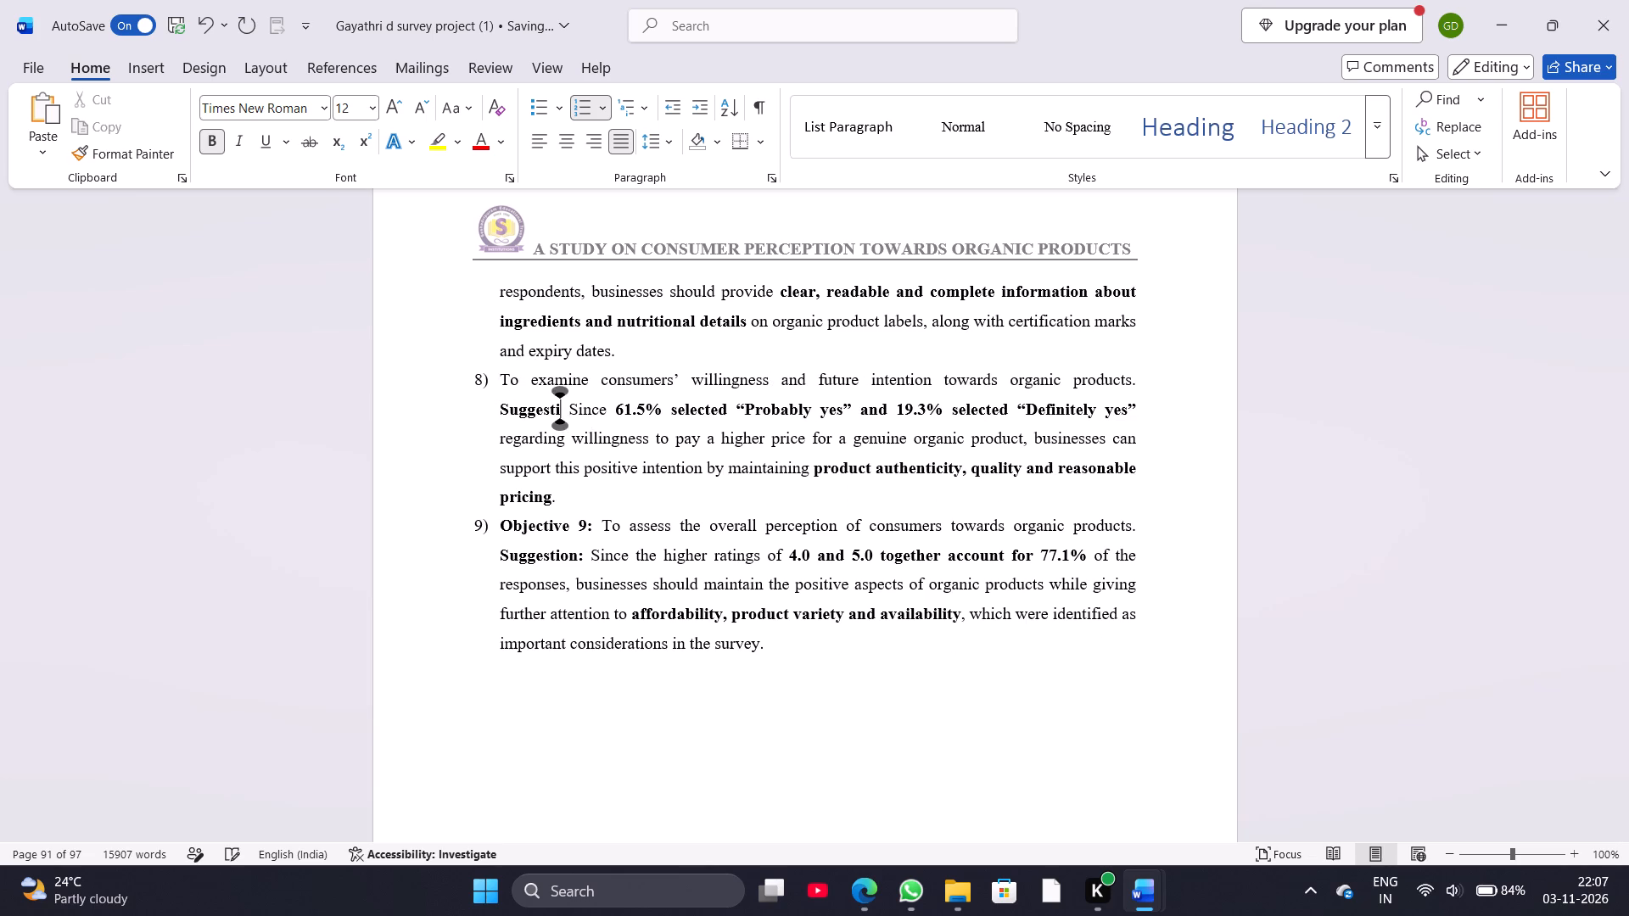
key(BackSpace)
key(BackSpace)
key(BackSpace)
key(BackSpace)
key(BackSpace)
key(BackSpace)
key(BackSpace)
key(BackSpace)
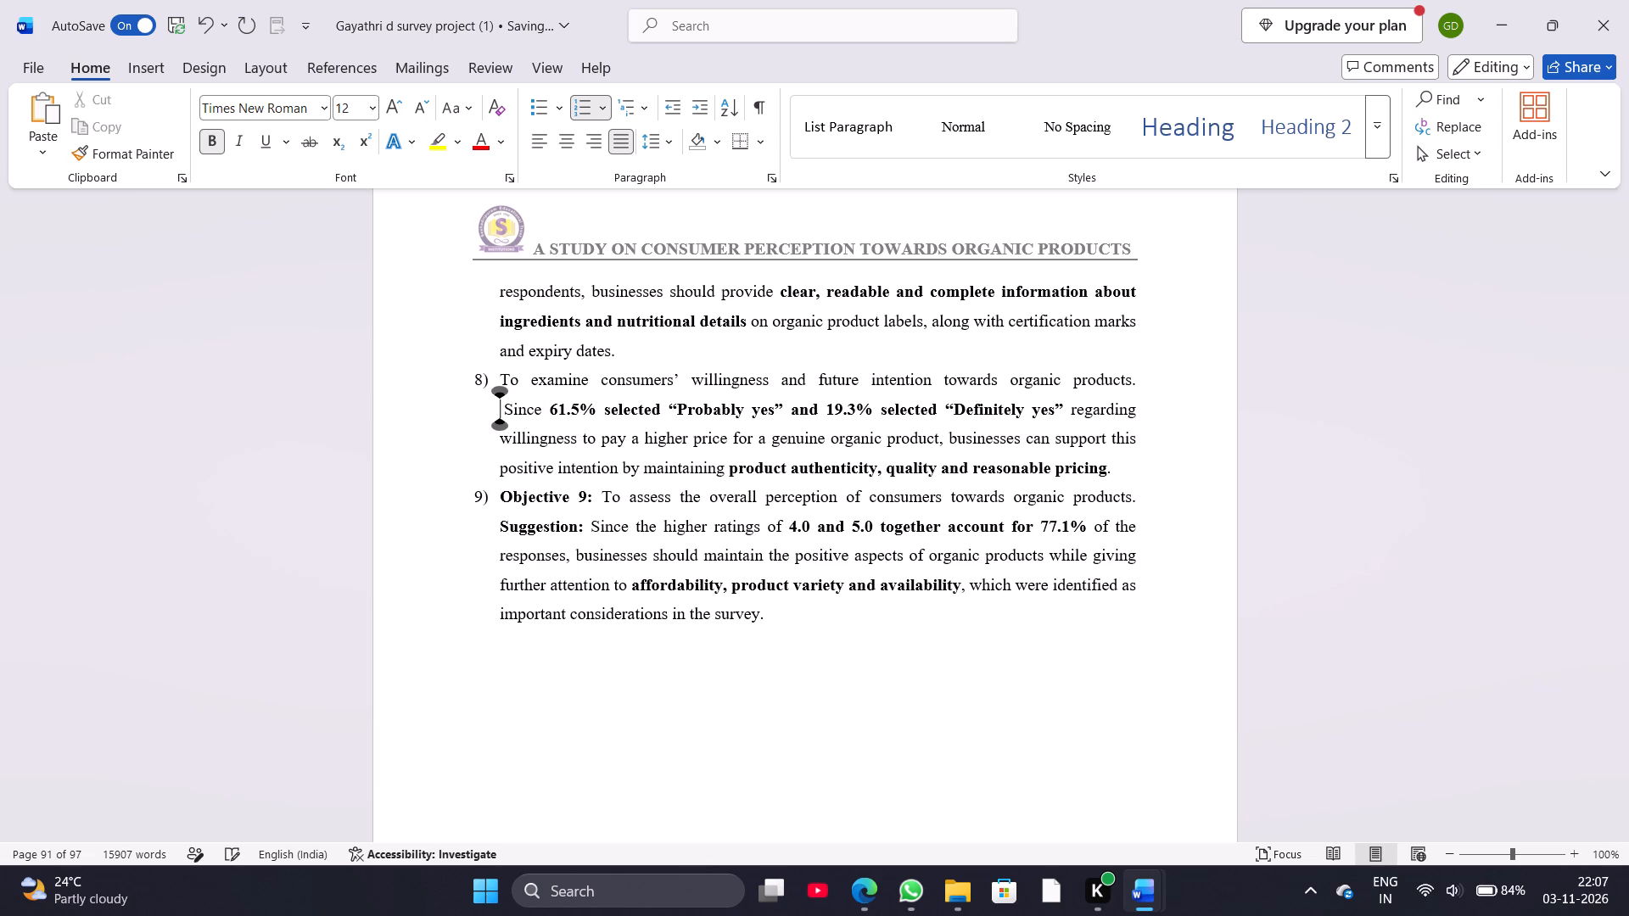
Delete the bold "Objective 9:" label at the start of item 9 in the Suggestions list, keeping the item's list number.
click(591, 497)
key(BackSpace)
key(BackSpace)
key(BackSpace)
key(BackSpace)
key(BackSpace)
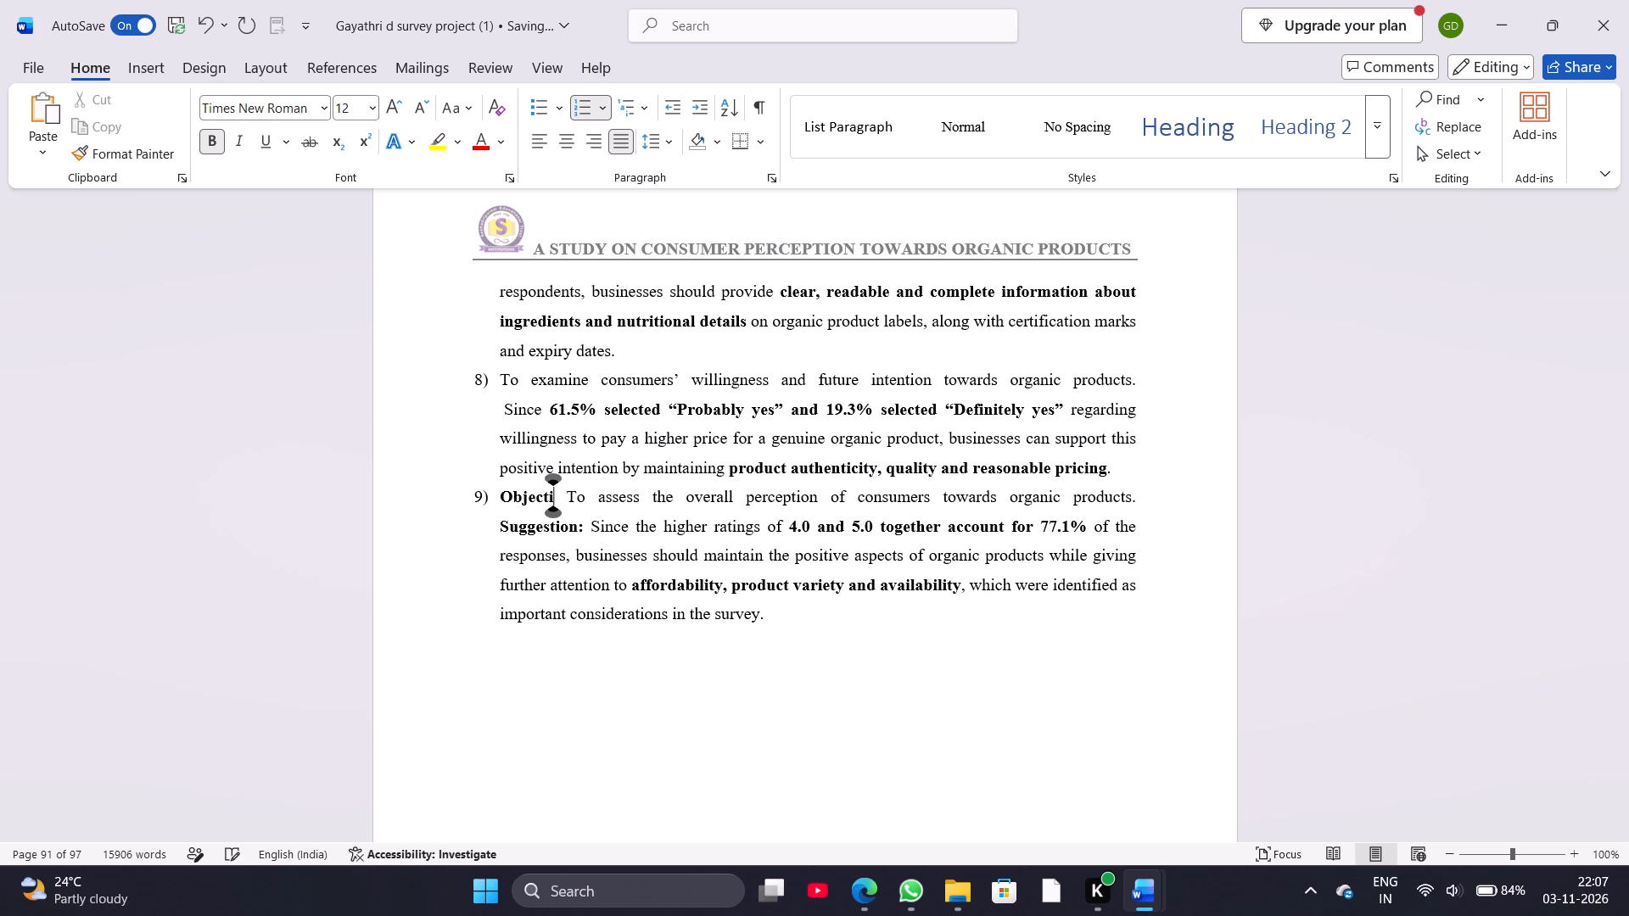
key(BackSpace)
key(BackSpace)
key(BackSpace)
key(BackSpace)
key(BackSpace)
key(BackSpace)
key(BackSpace)
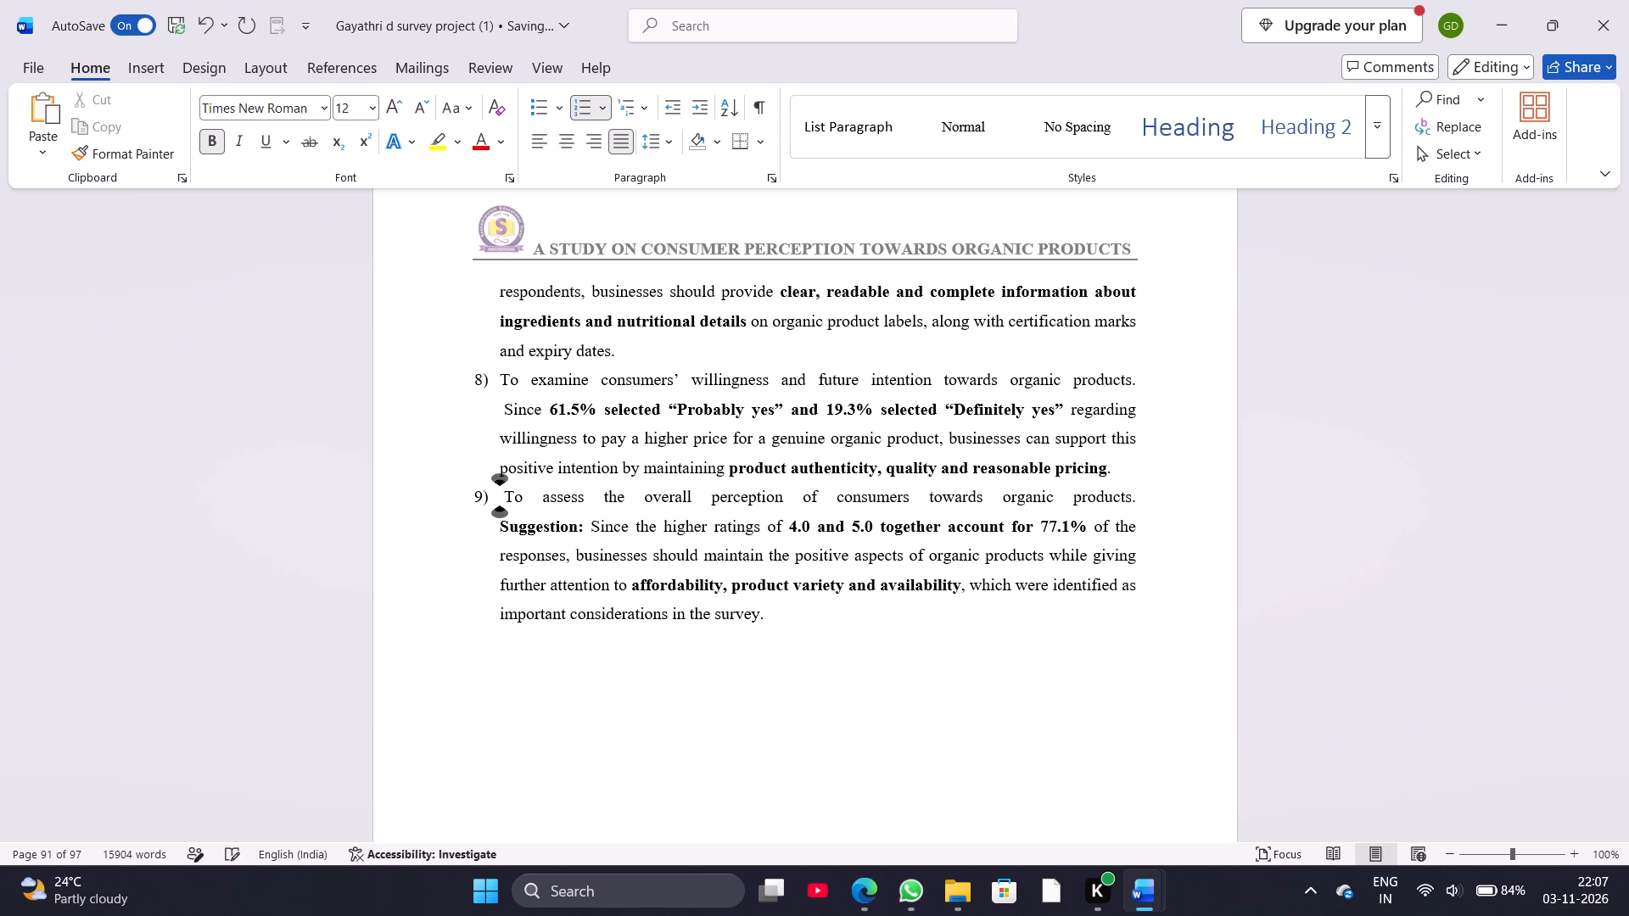
Delete the bold "Suggestion:" label from the second line of item 9 in the Suggestions list, keeping that text on its own line.
click(585, 531)
key(BackSpace)
key(BackSpace)
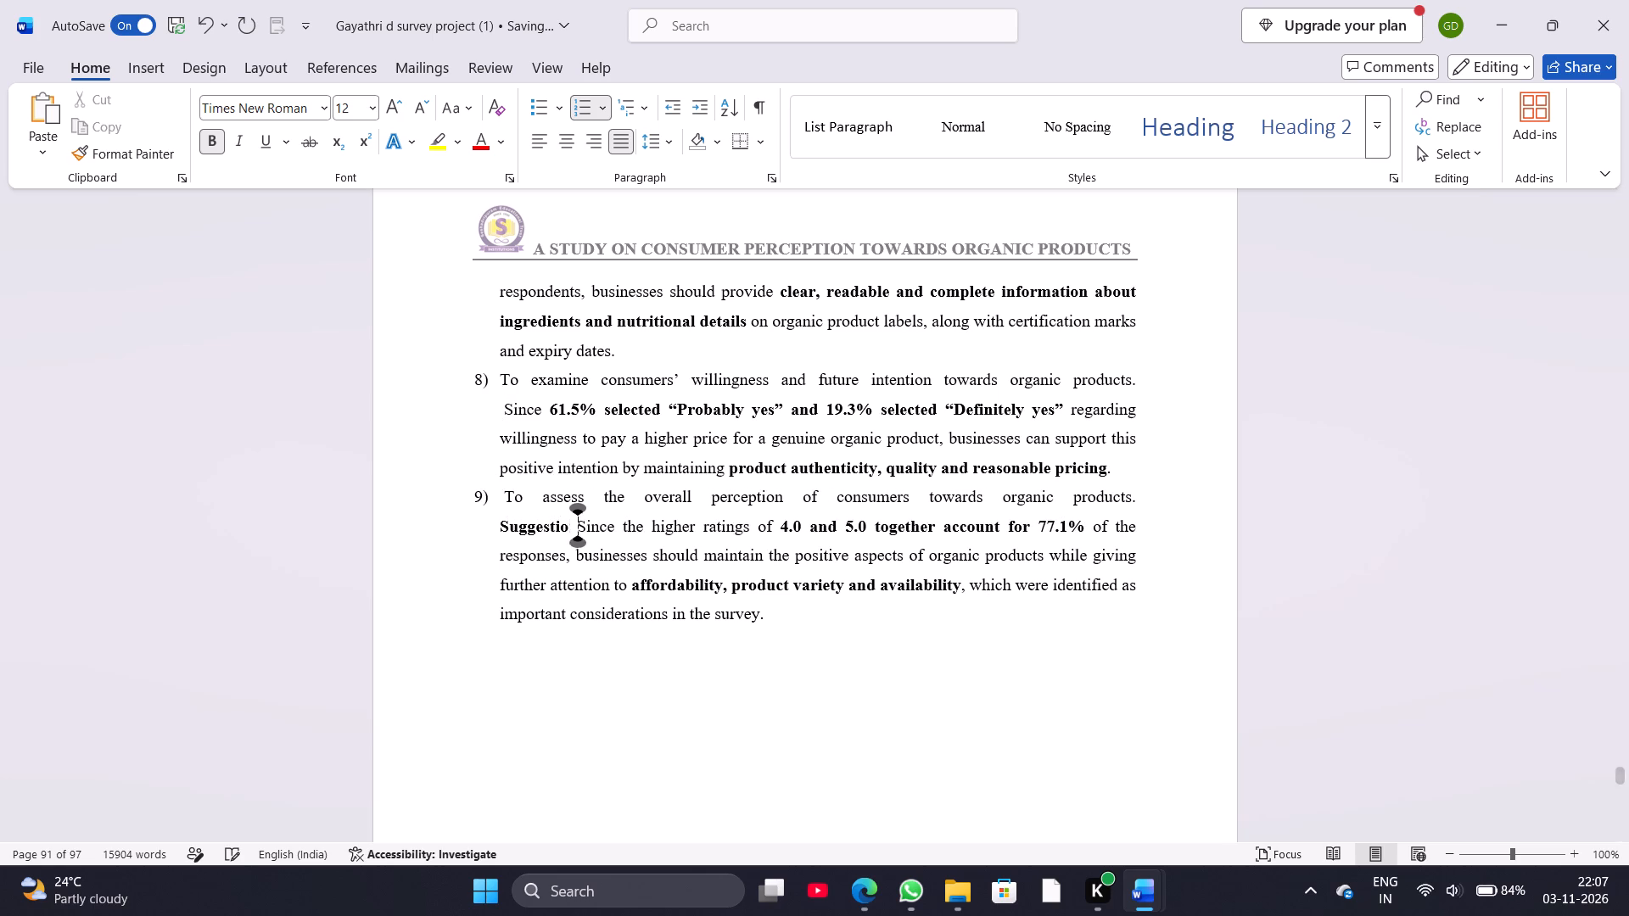
key(BackSpace)
key(BackSpace)
key(BackSpace)
key(BackSpace)
key(BackSpace)
key(BackSpace)
key(BackSpace)
key(BackSpace)
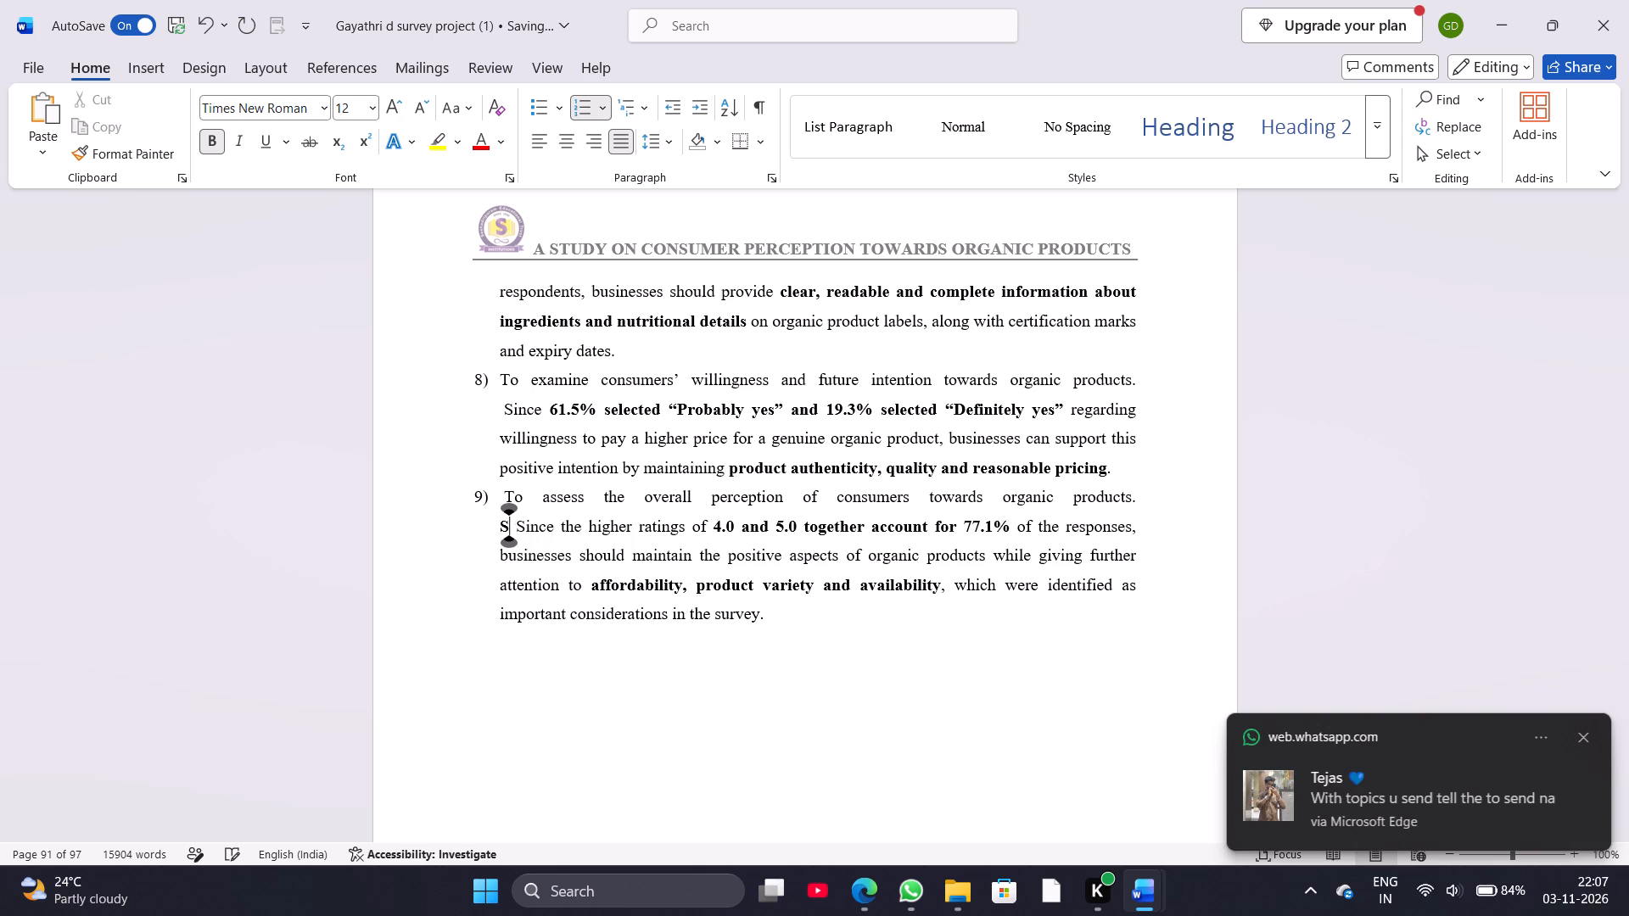
key(BackSpace)
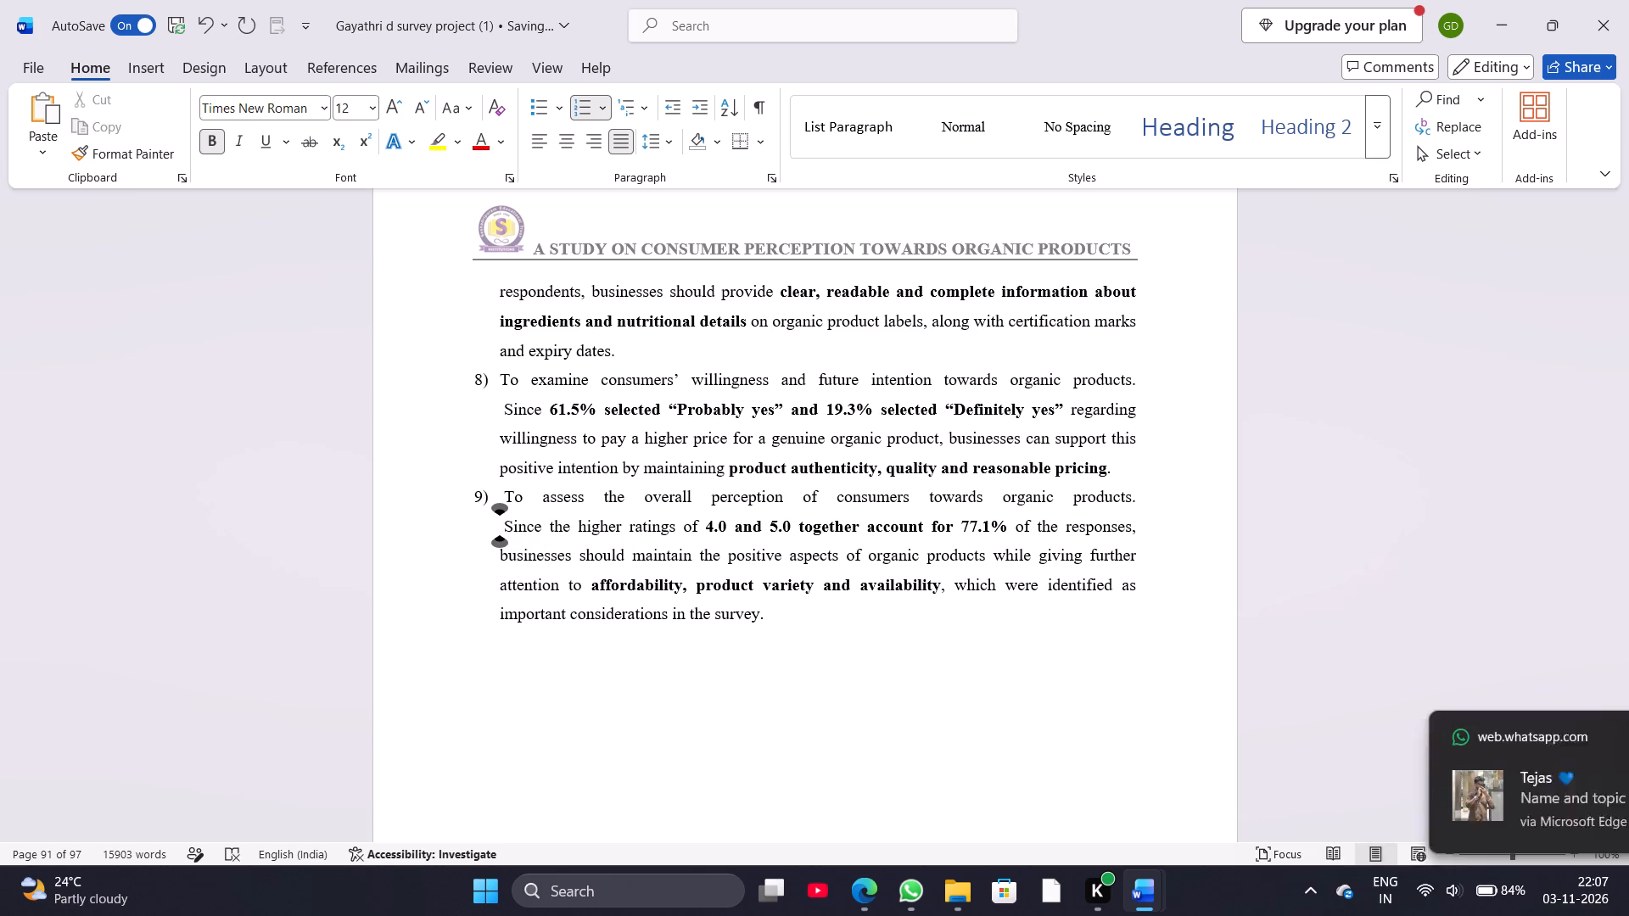
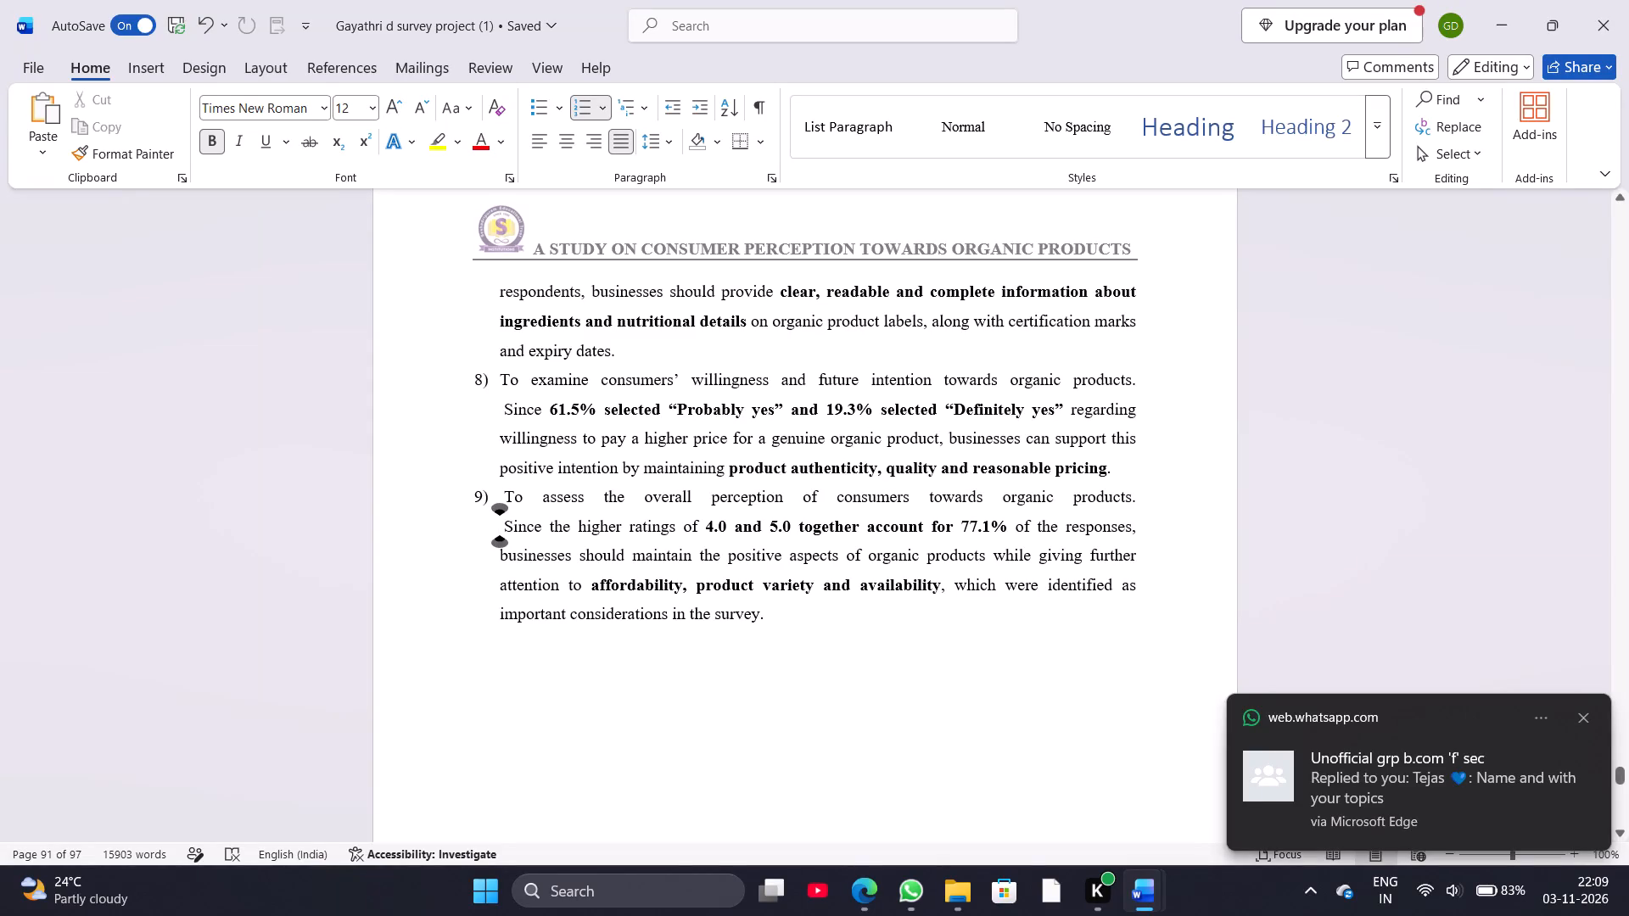
Place the text cursor at the end of the first line of item 9 in the Suggestions list.
click(1134, 492)
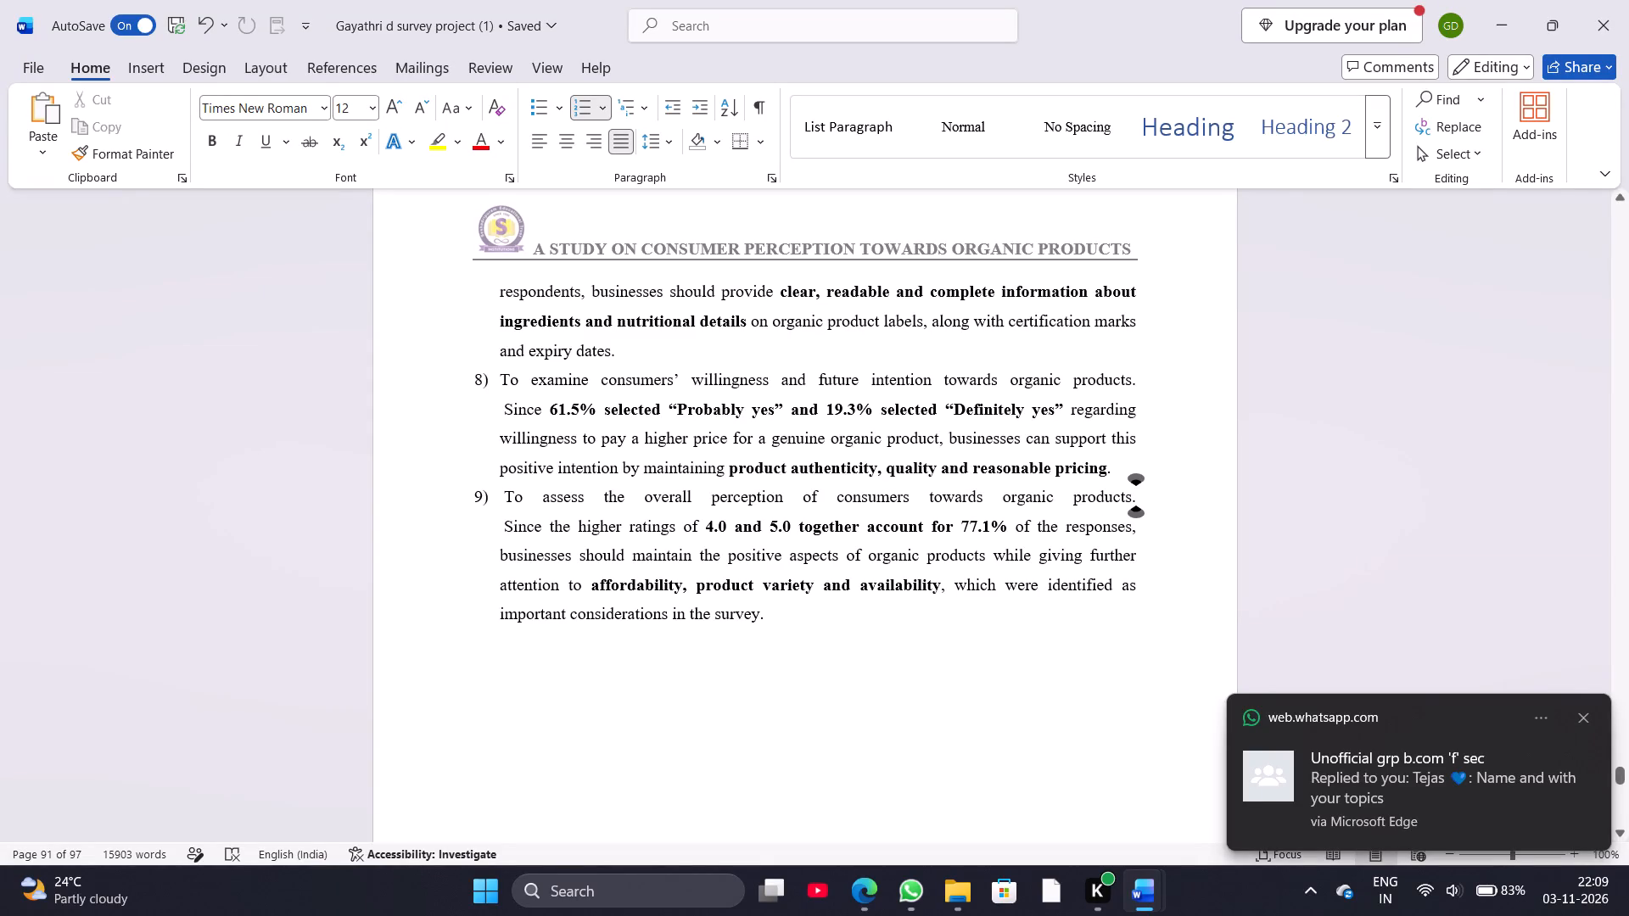
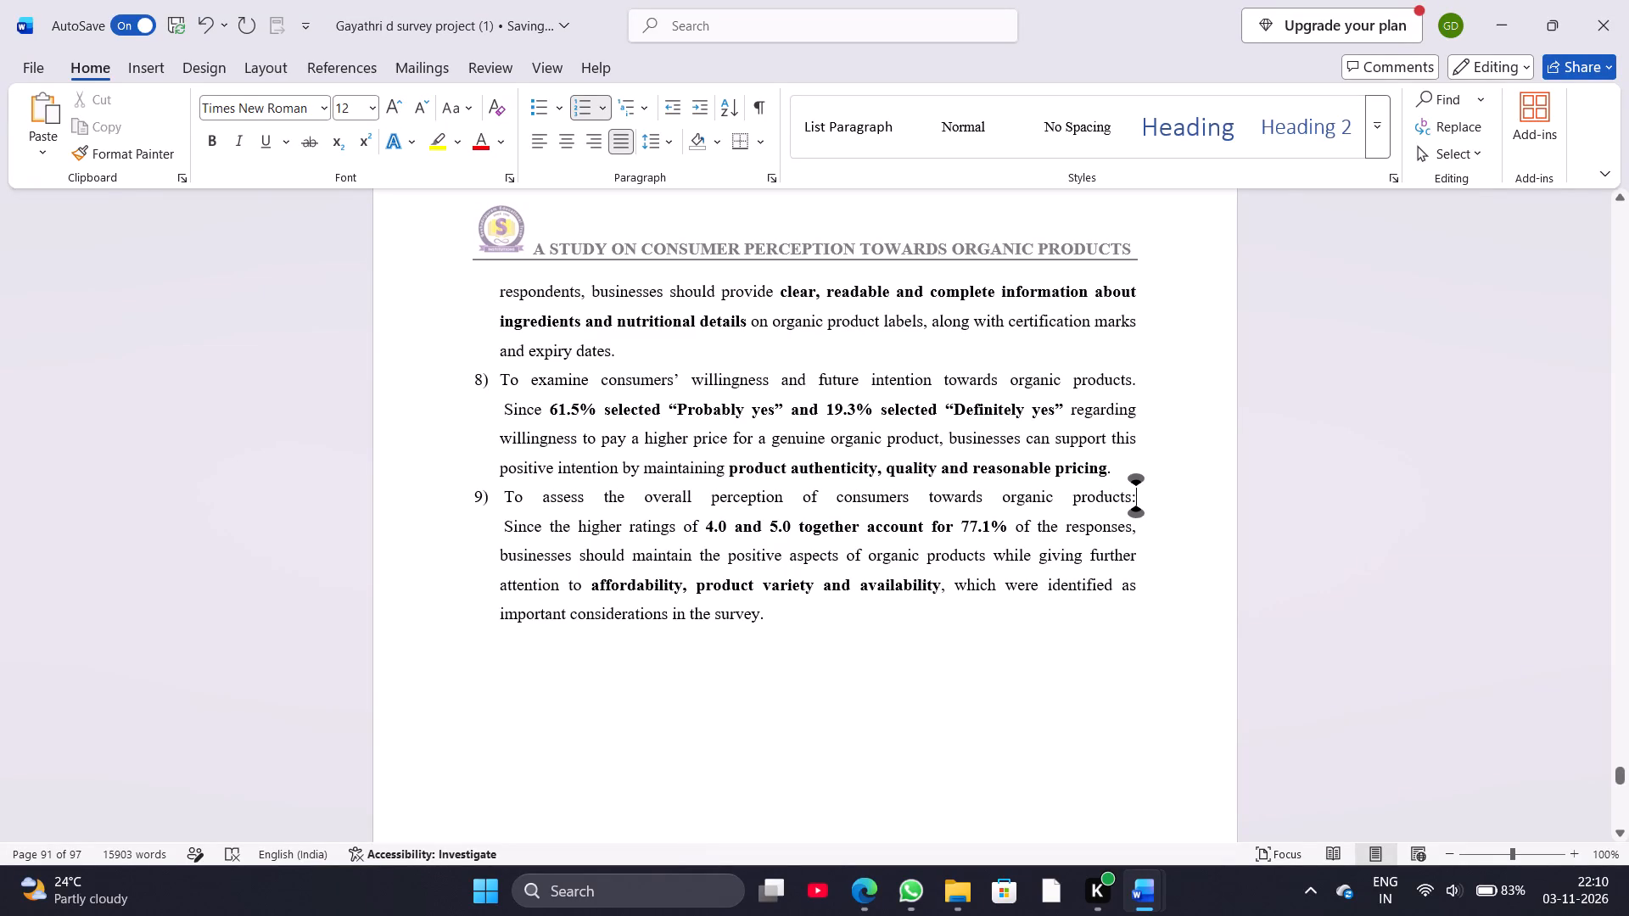
Replace the period ending the first line of Suggestions item 8 with a colon.
click(1140, 377)
key(BackSpace)
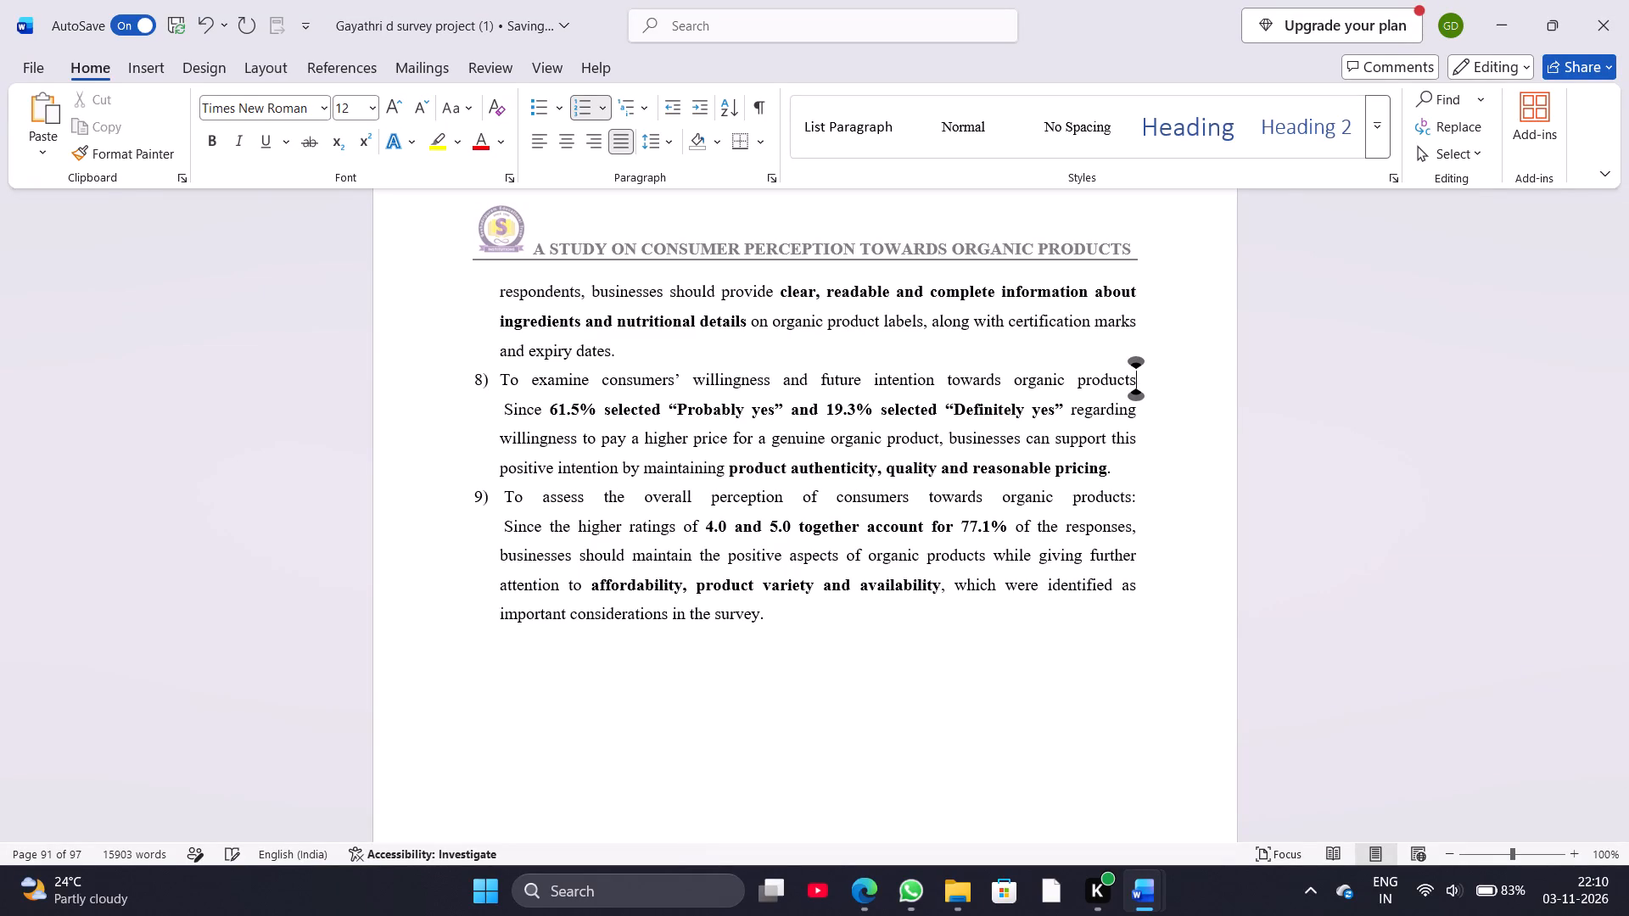
key(shift+colon)
Replace the periods ending the objective lines of Suggestions items 1 and 2 with colons.
scroll(1140, 377, up, 2)
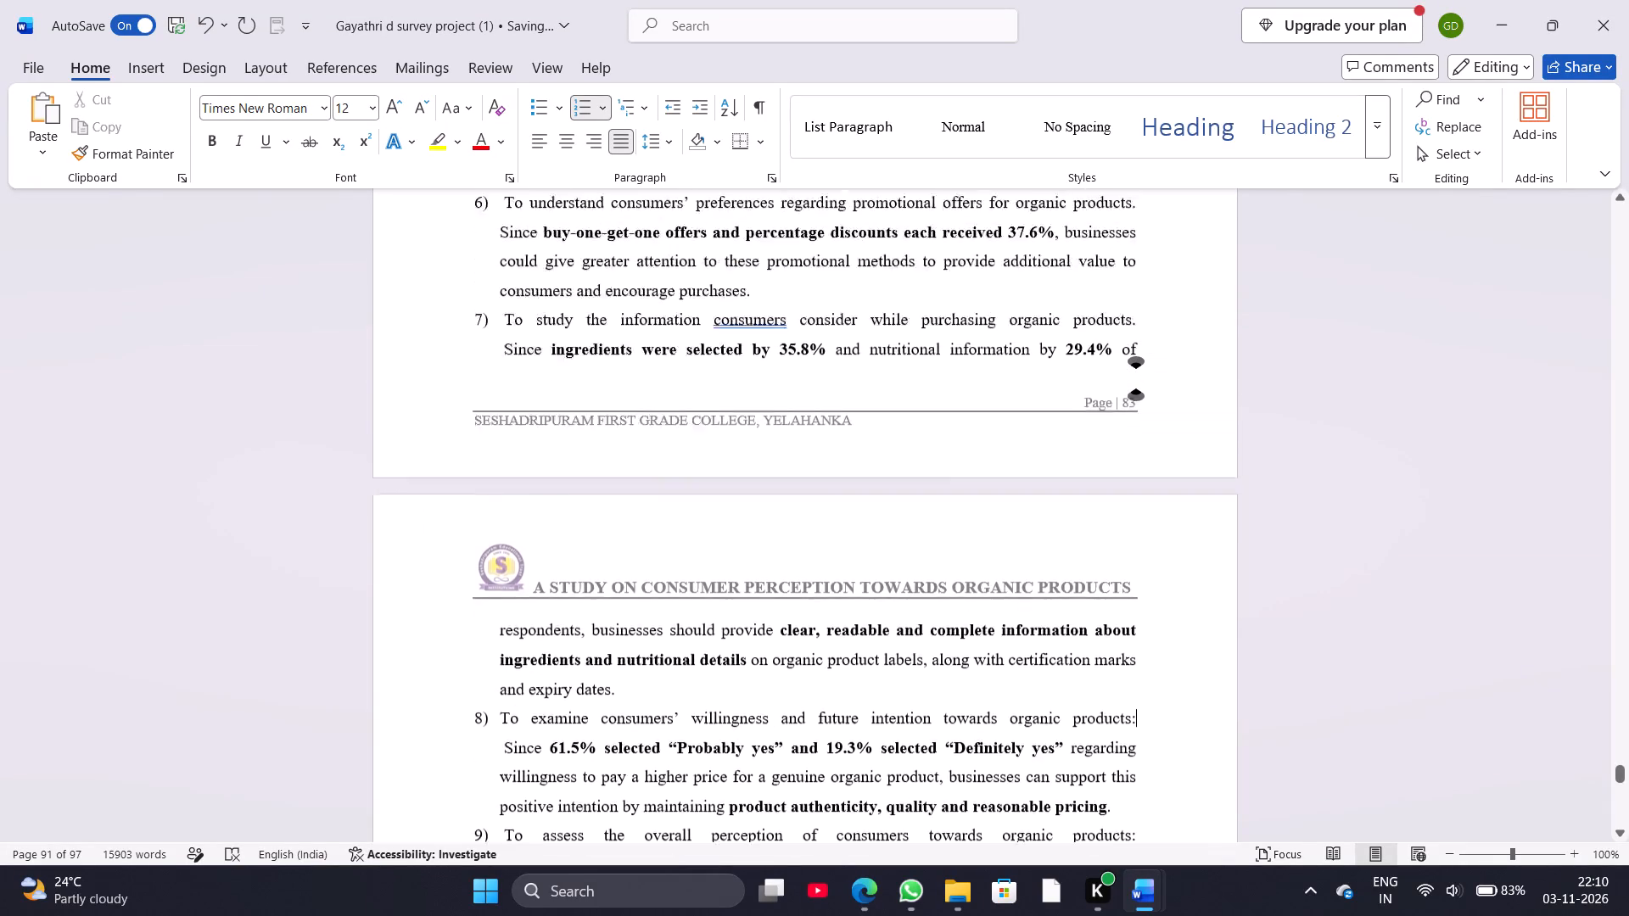
scroll(1140, 377, up, 1)
scroll(1140, 377, down, 5)
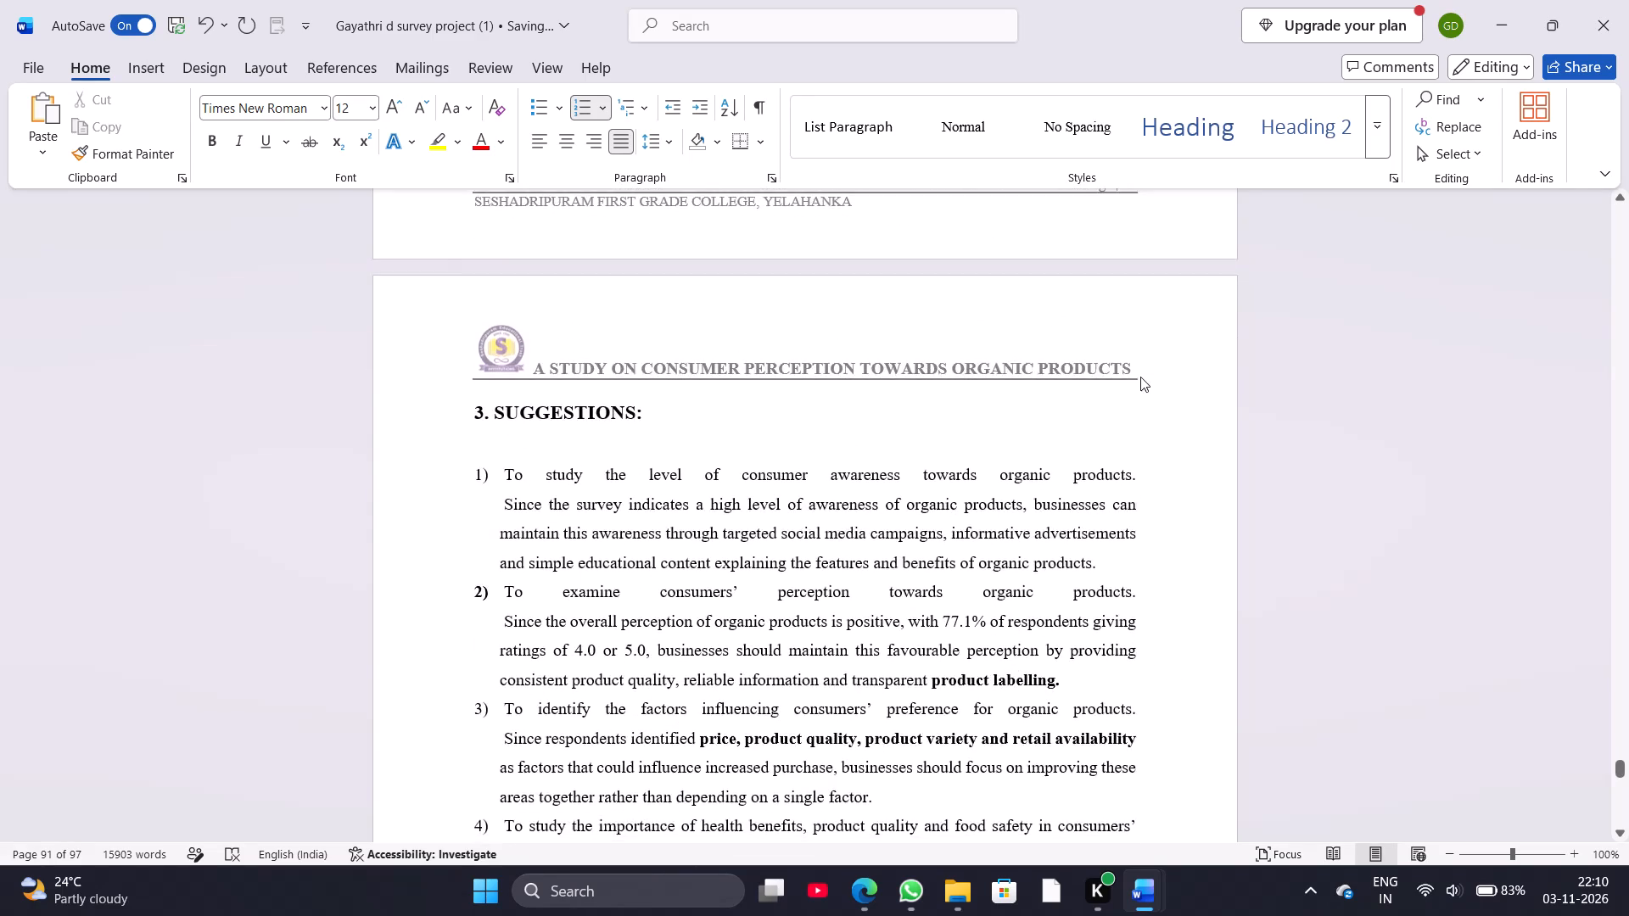
scroll(1140, 377, down, 1)
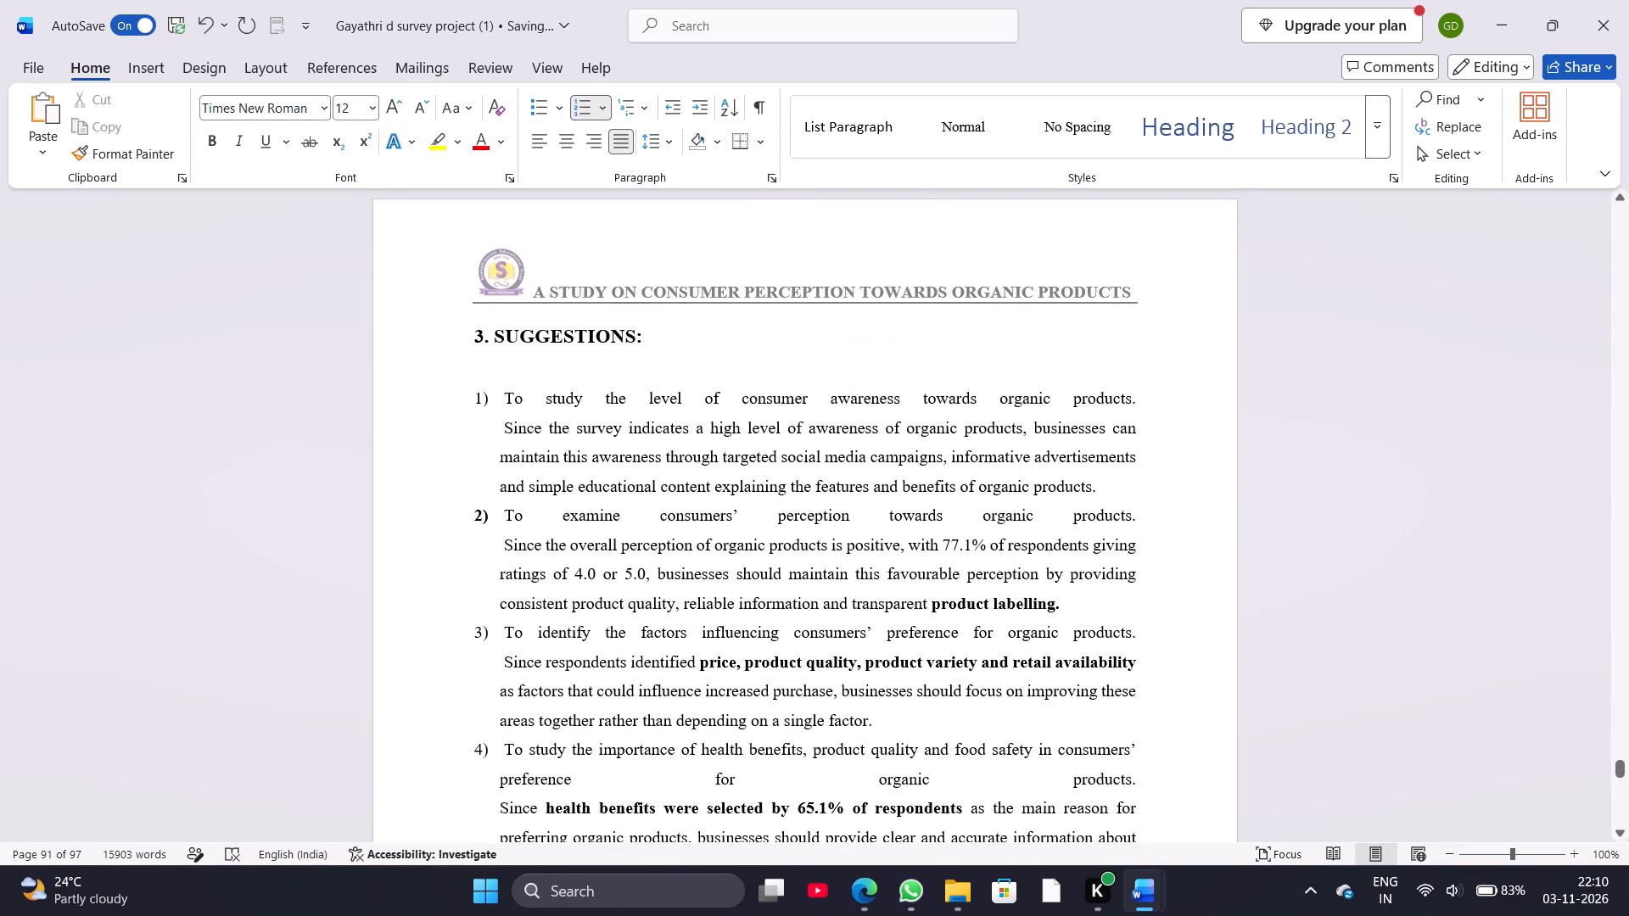
click(1137, 408)
key(BackSpace)
key(shift+colon)
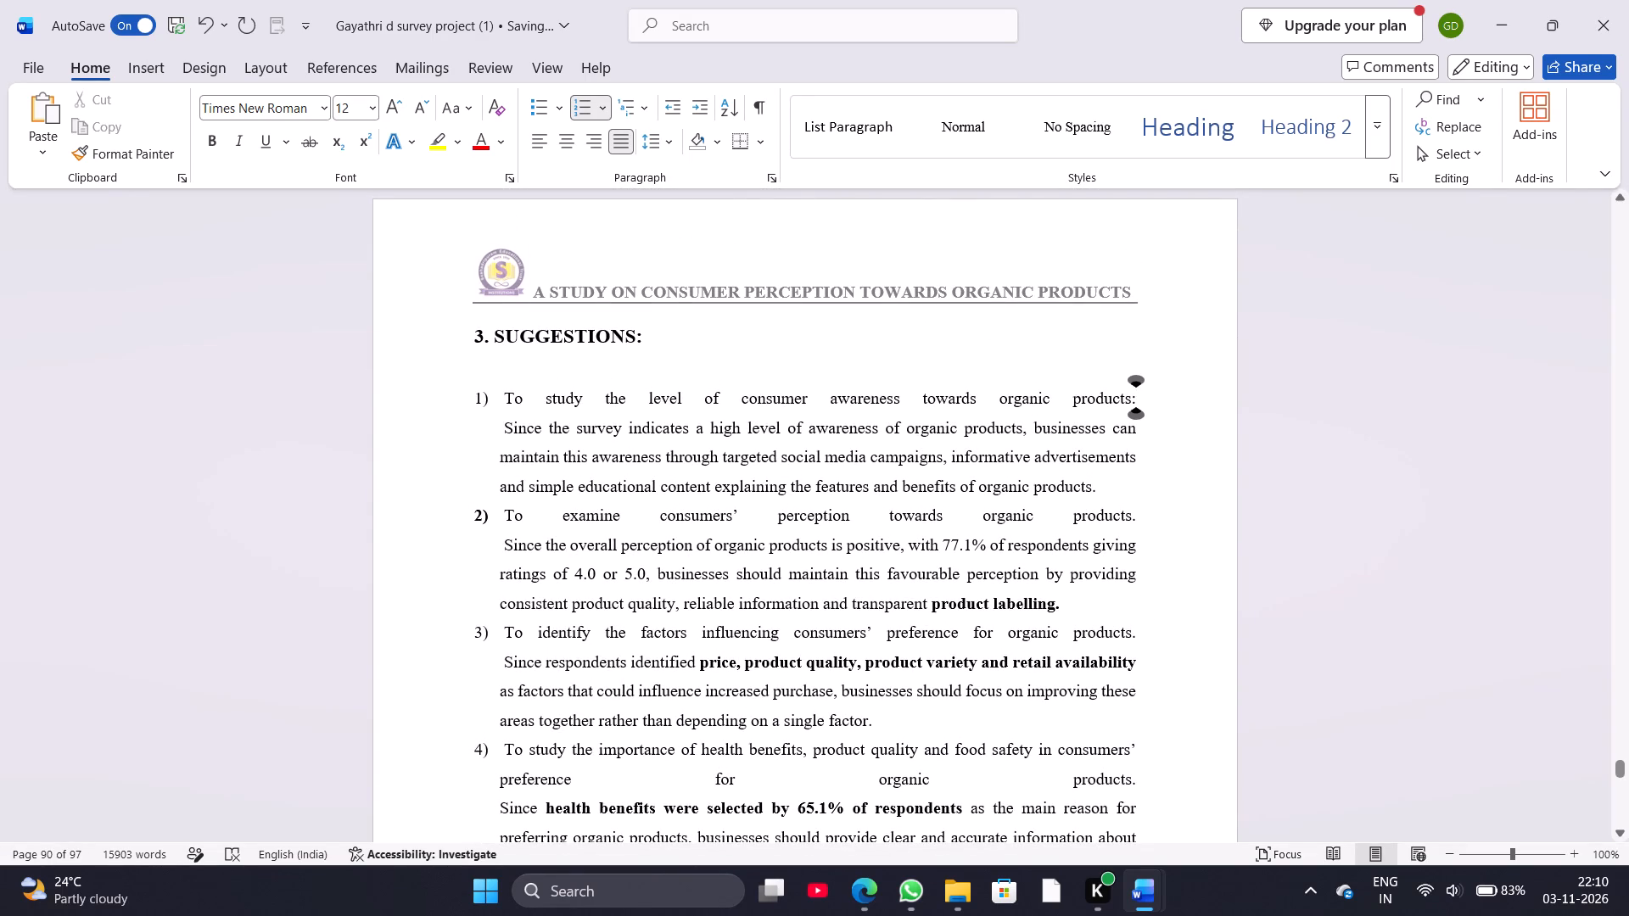
click(1134, 521)
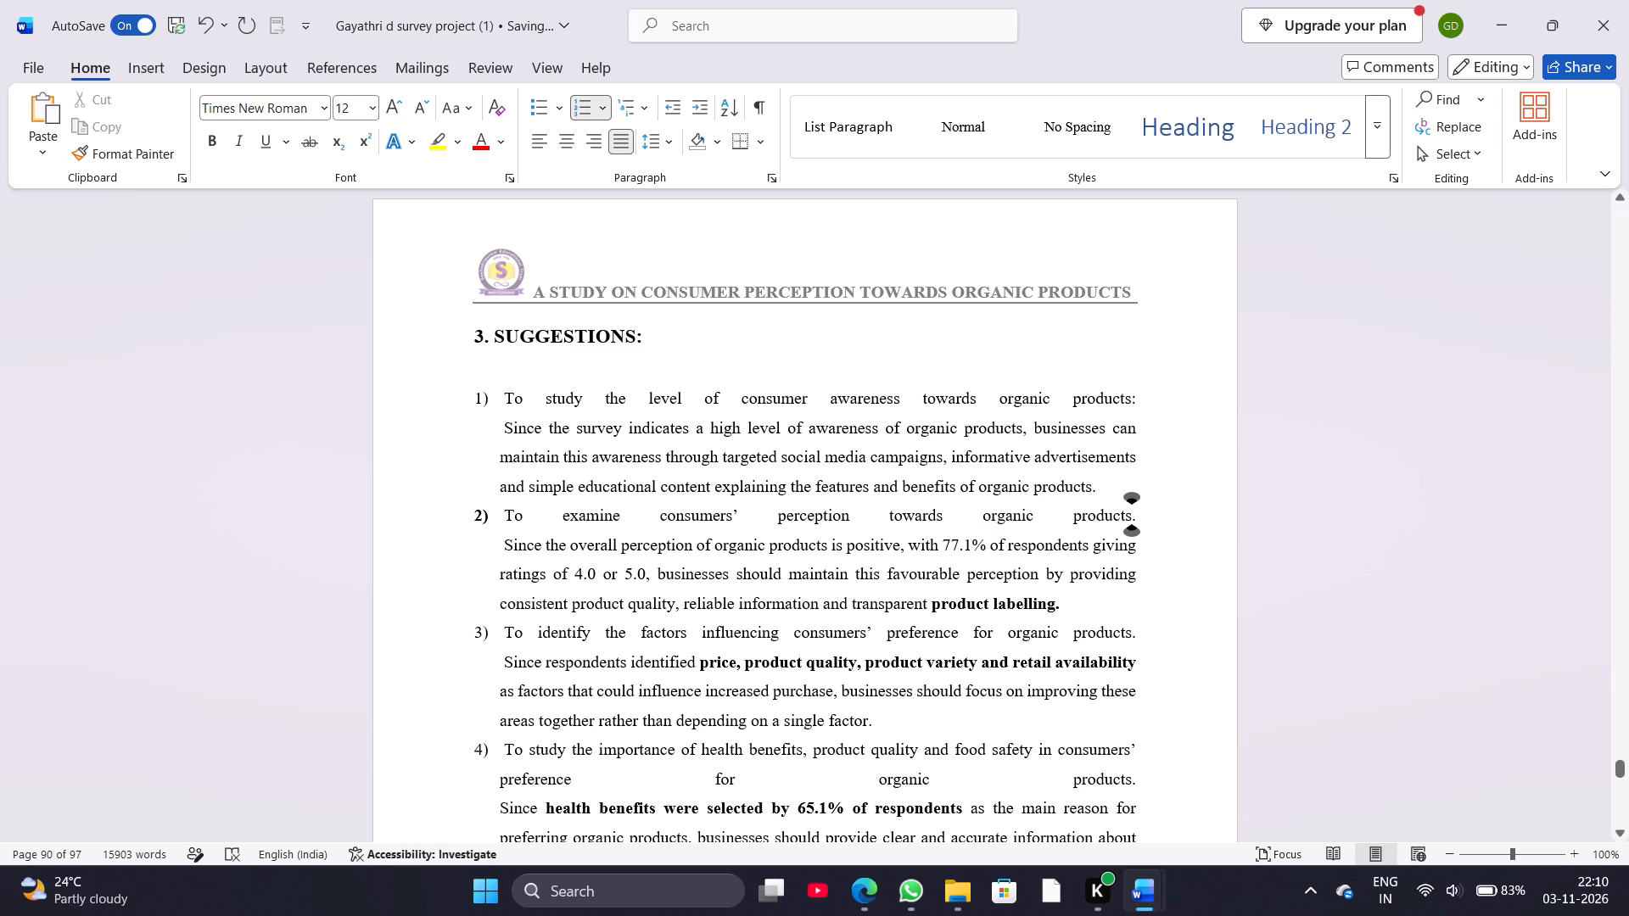
click(1148, 524)
key(BackSpace)
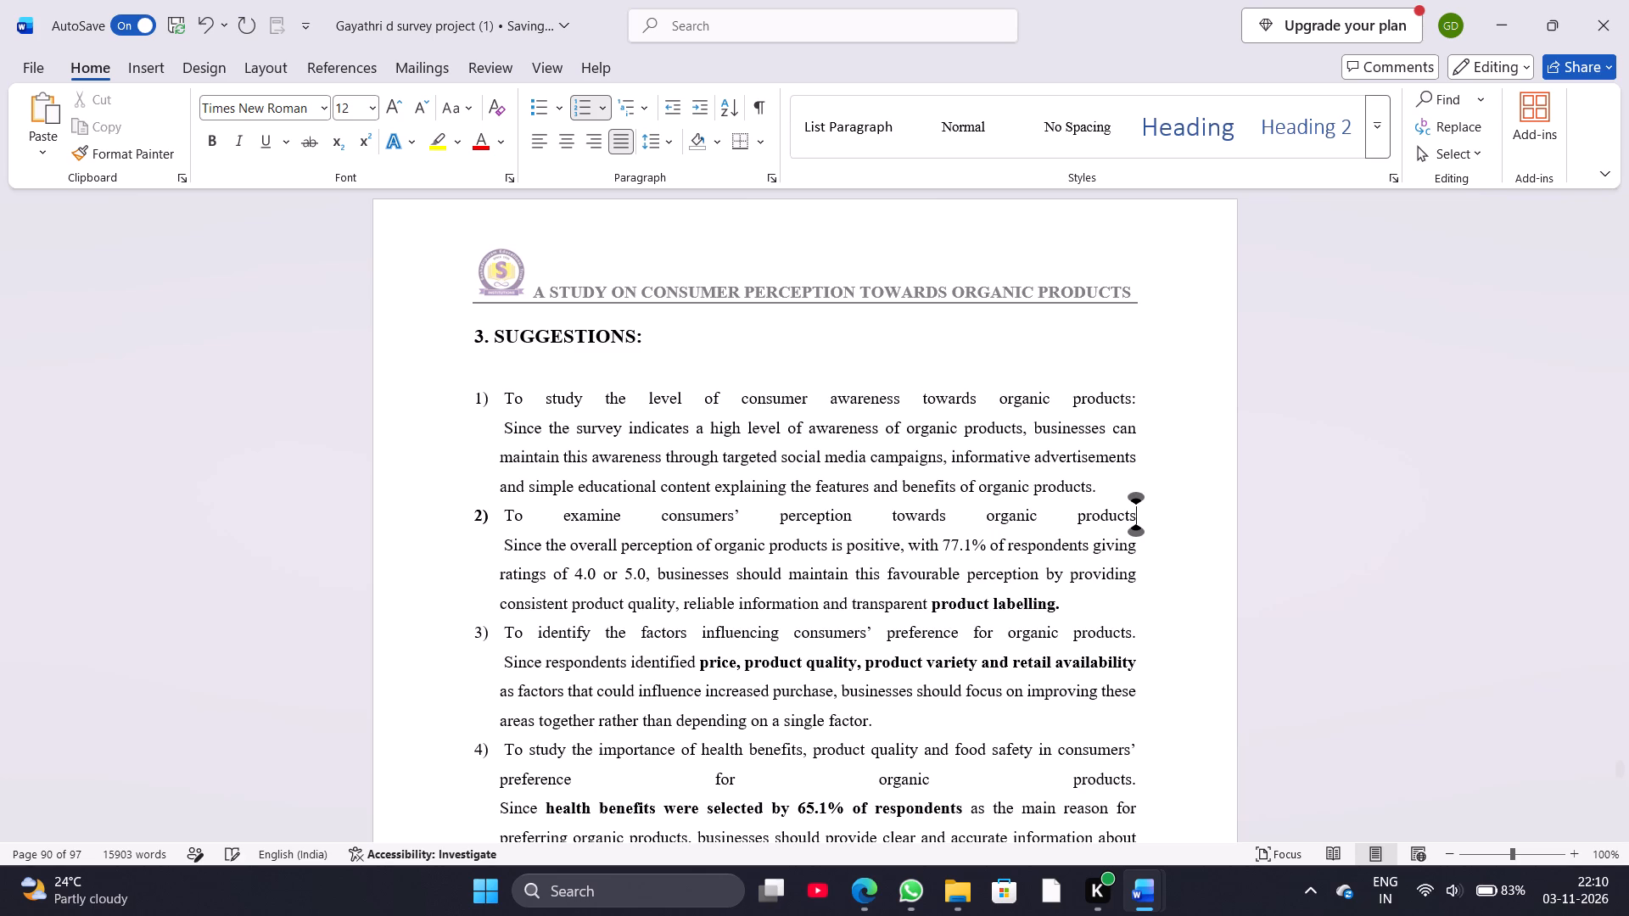
key(shift+colon)
Replace the periods ending the objective statements of Suggestions items 3 and 4 with colons.
scroll(1148, 524, down, 1)
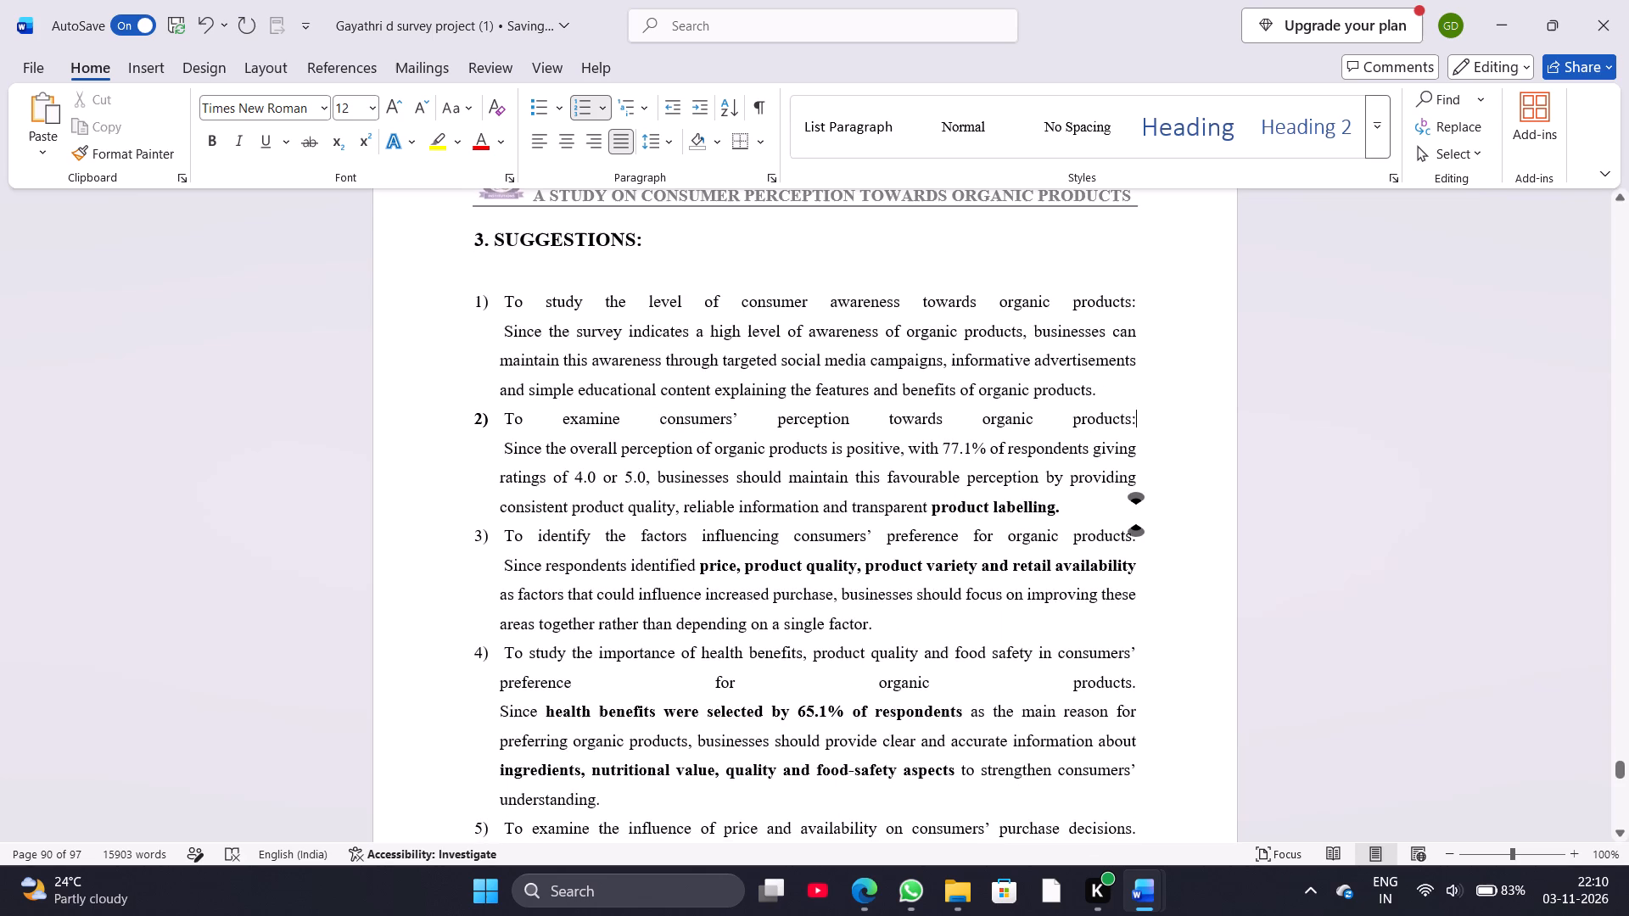
click(1135, 540)
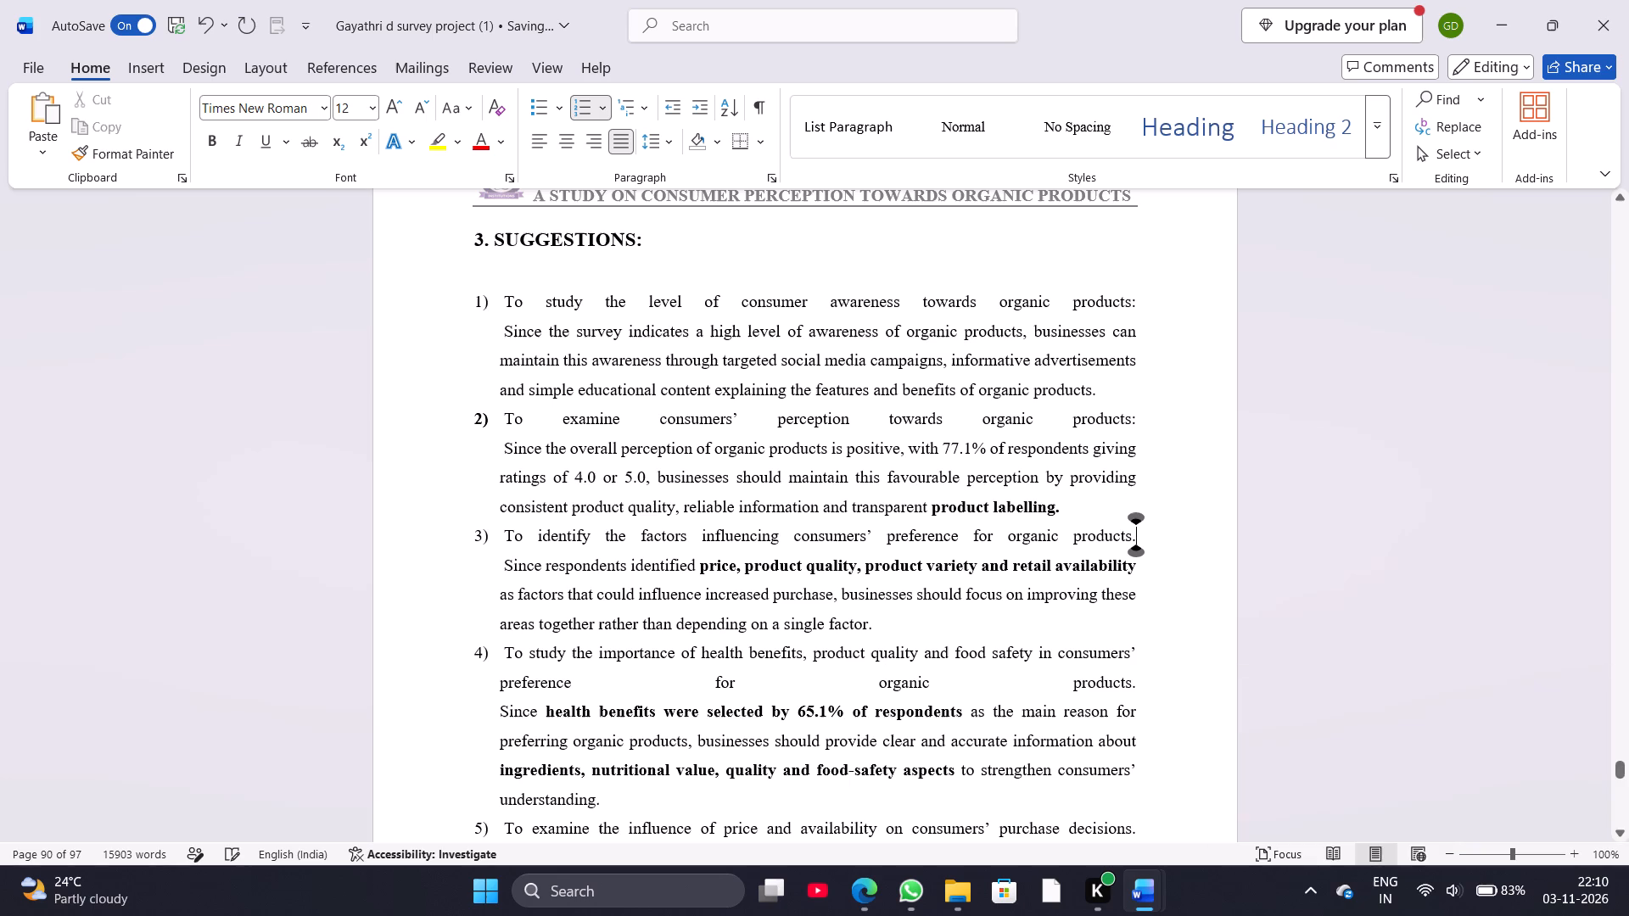
key(BackSpace)
key(shift+colon)
scroll(1135, 540, down, 1)
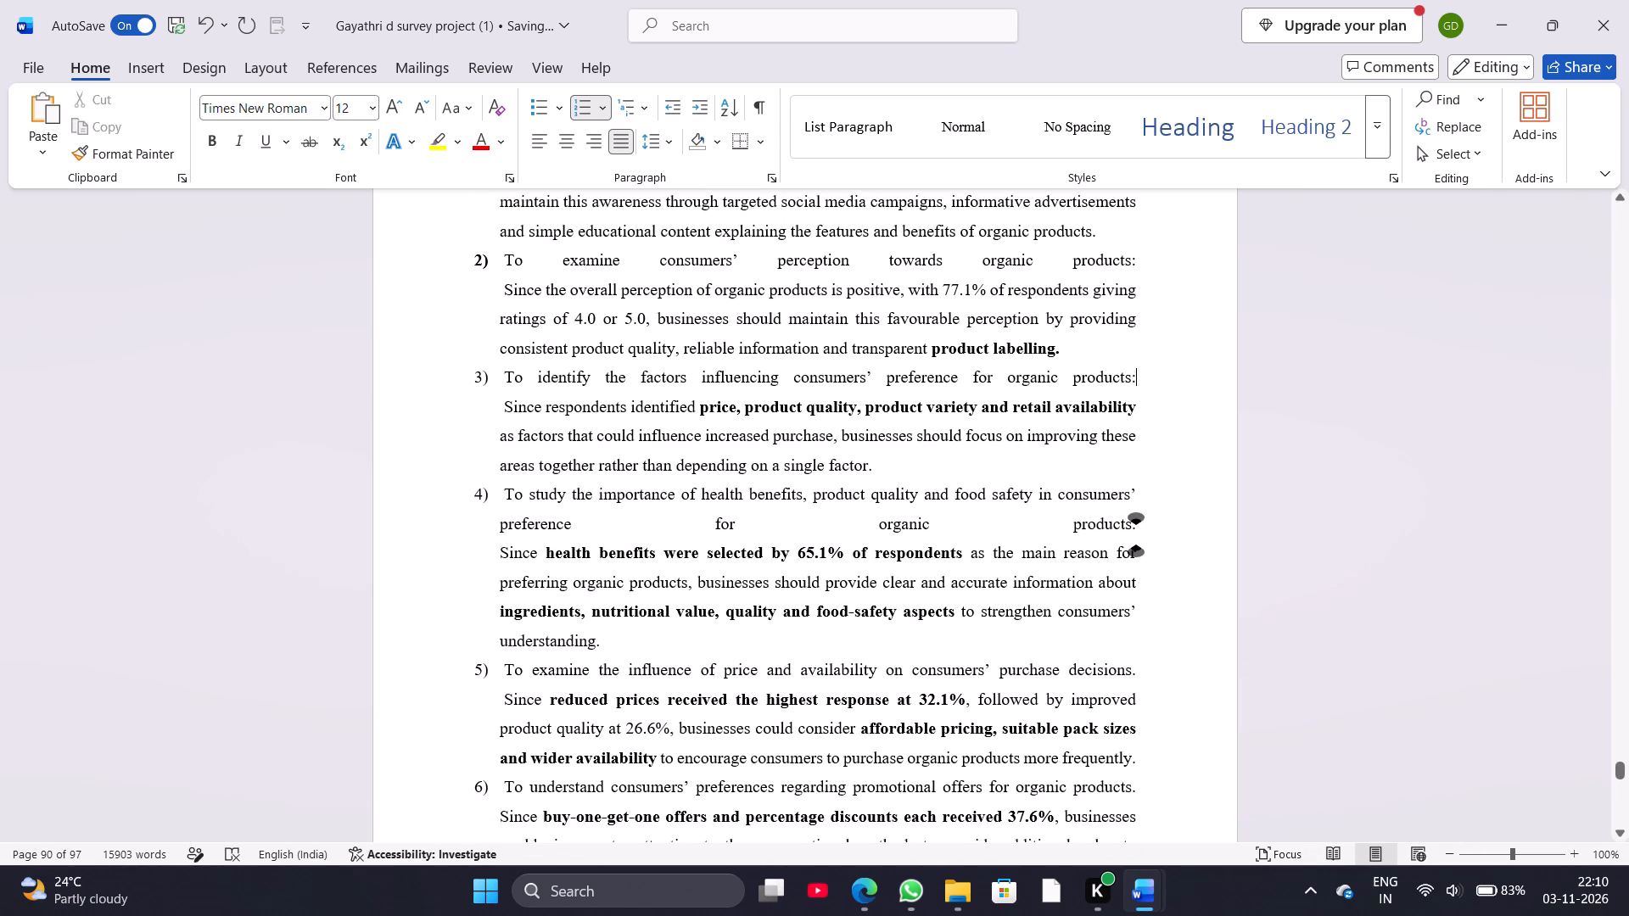
click(1146, 524)
key(BackSpace)
key(shift+colon)
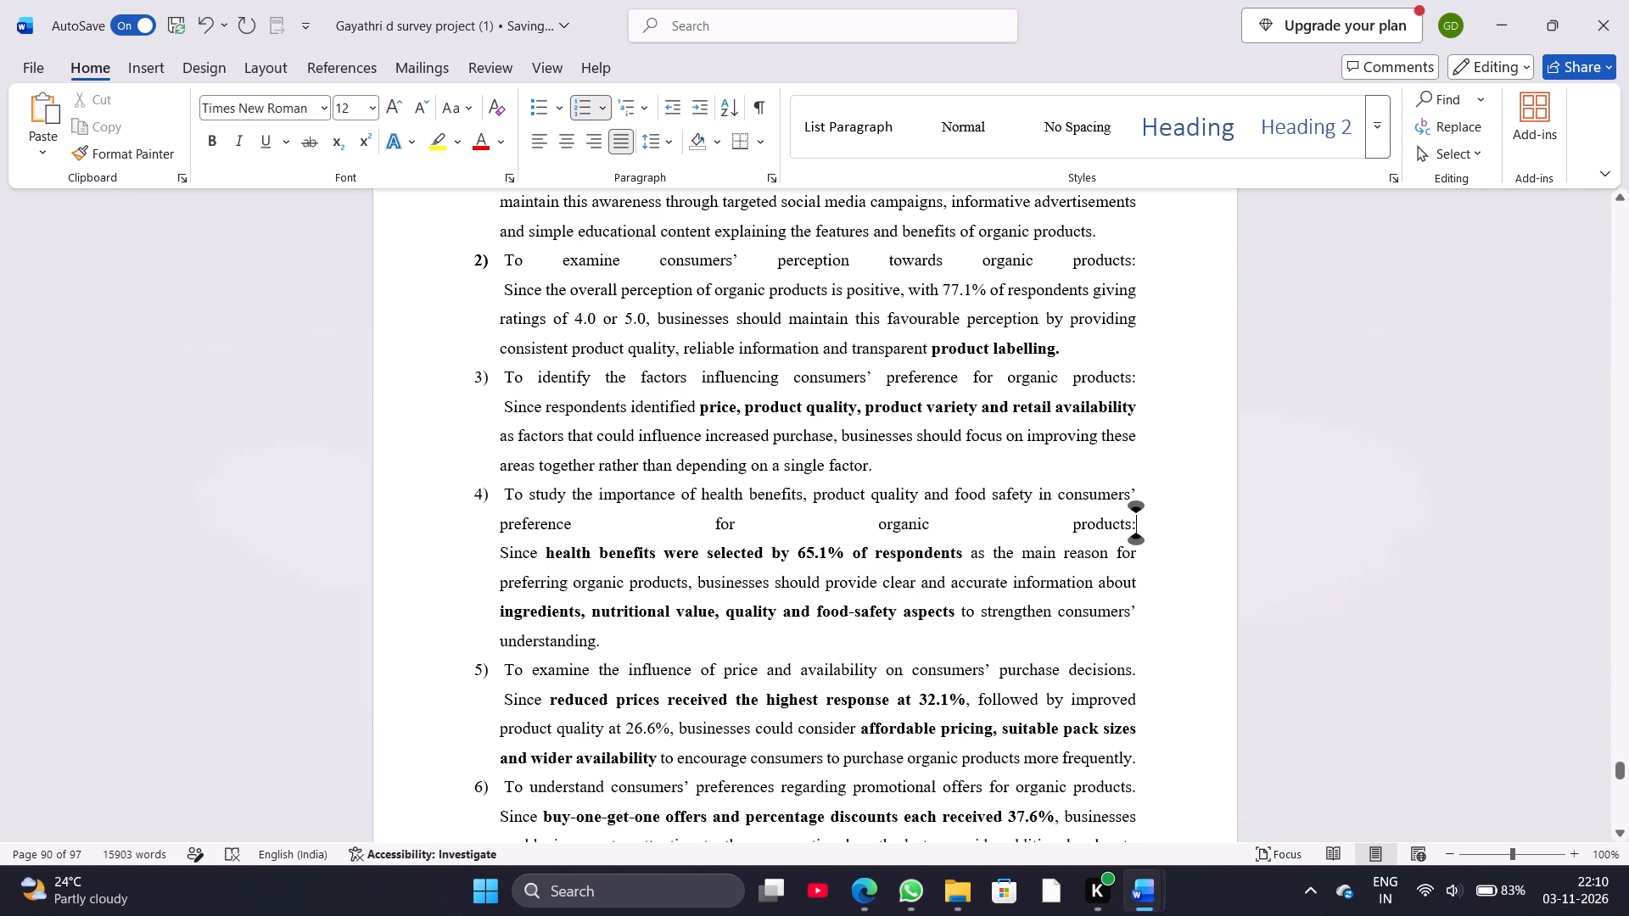
Left-align the objective statement of Suggestions item 4 to remove the stretched word spacing.
drag(499, 496, 1093, 546)
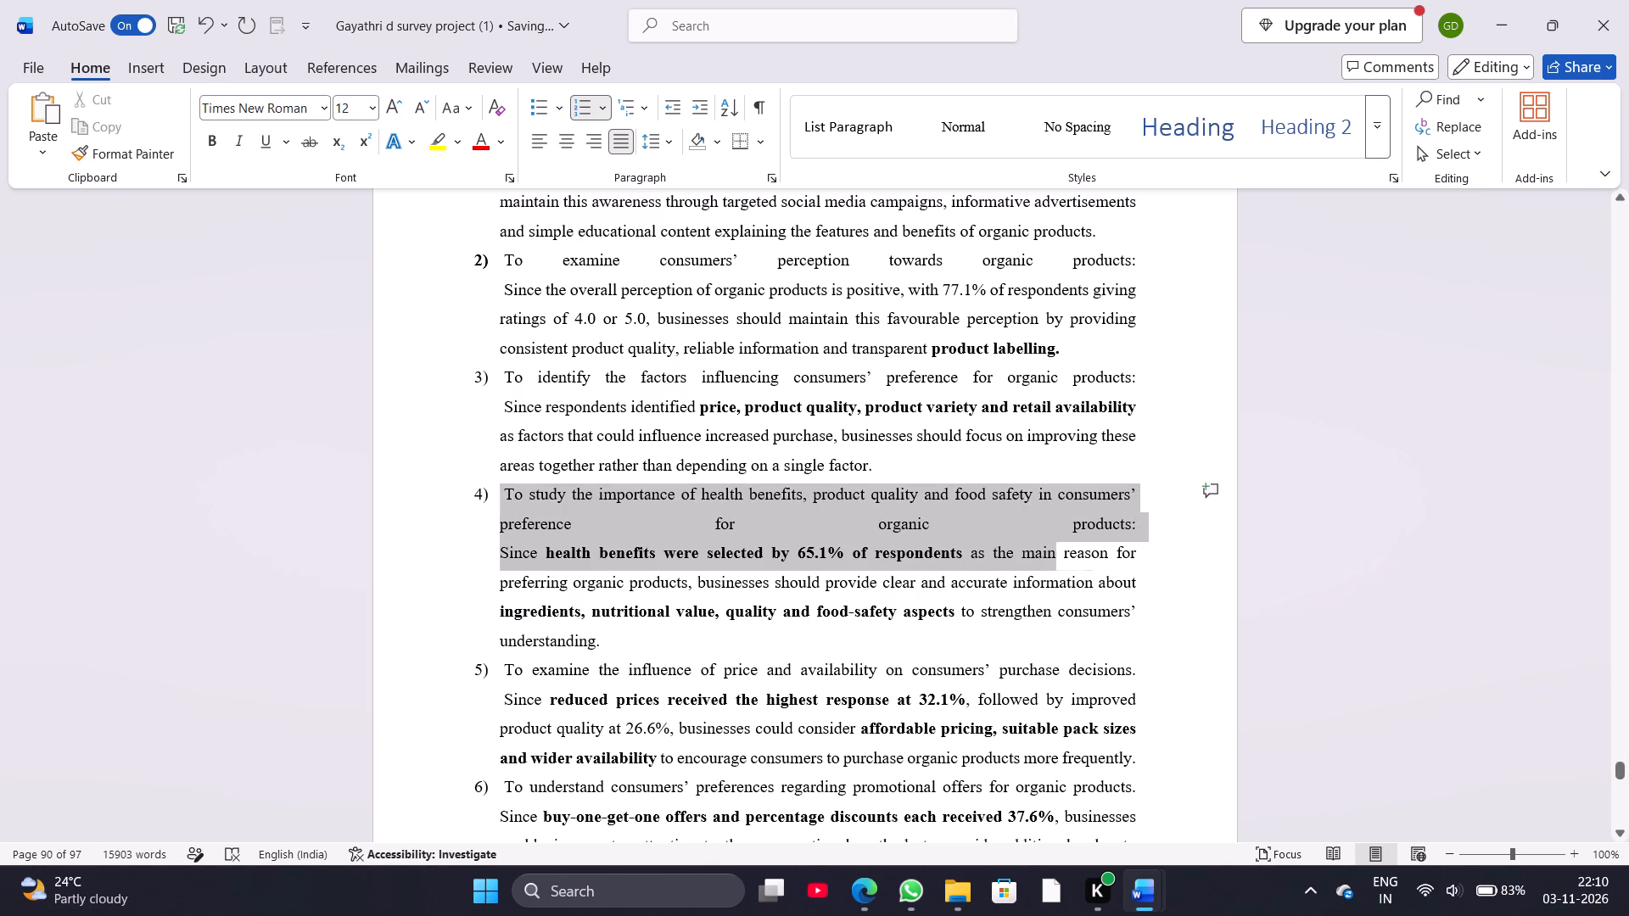
drag(1093, 546, 1158, 528)
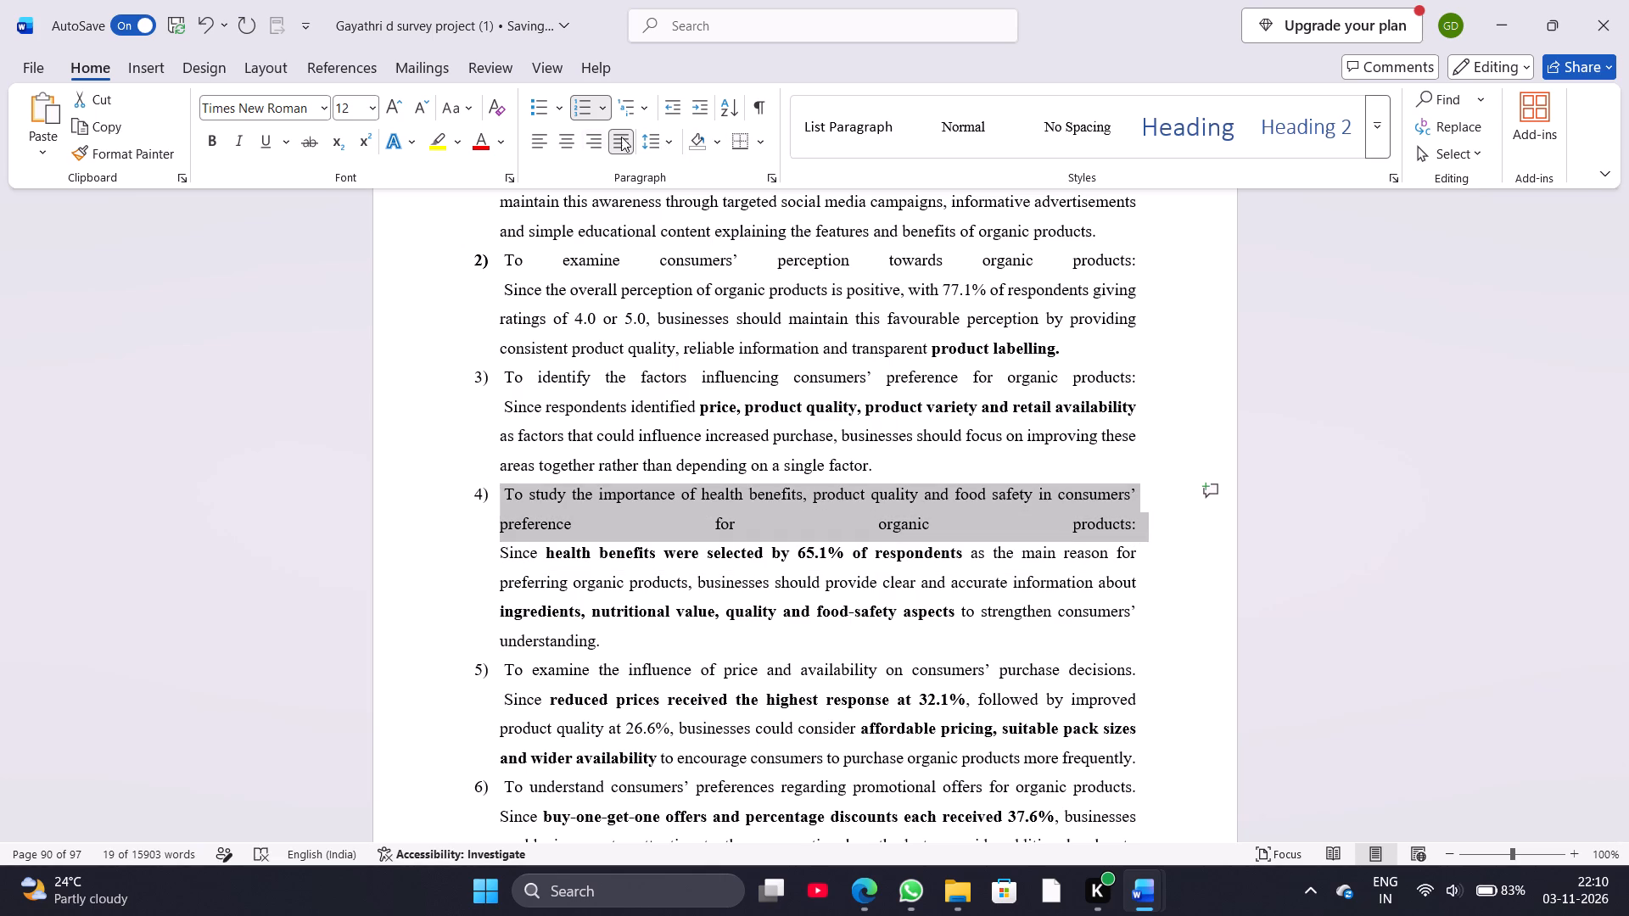
click(529, 141)
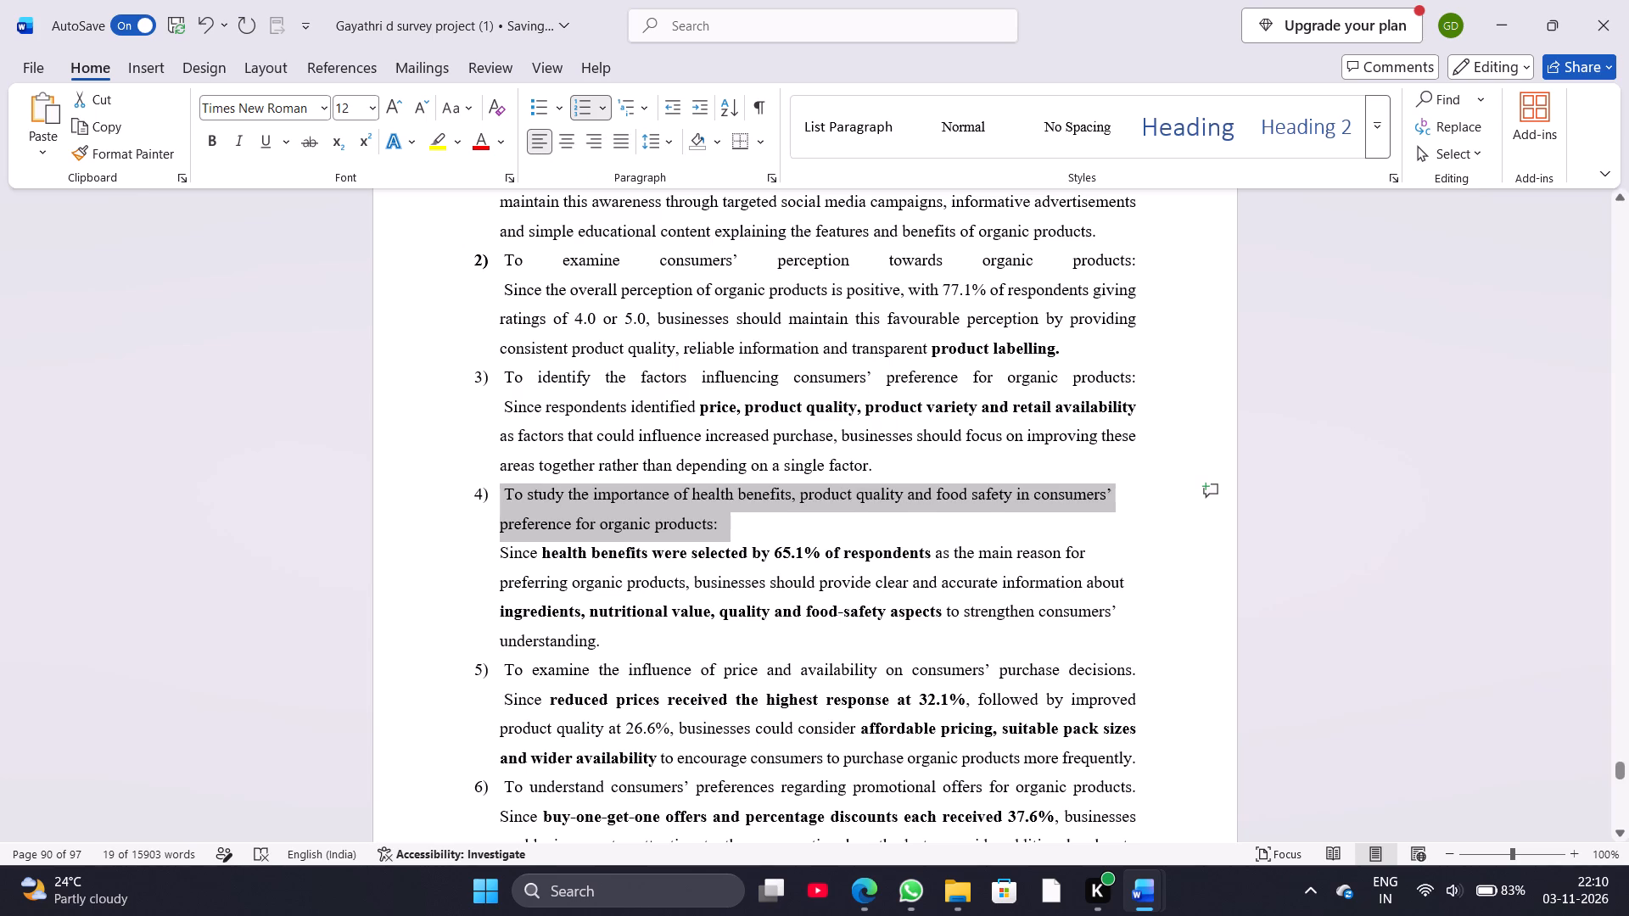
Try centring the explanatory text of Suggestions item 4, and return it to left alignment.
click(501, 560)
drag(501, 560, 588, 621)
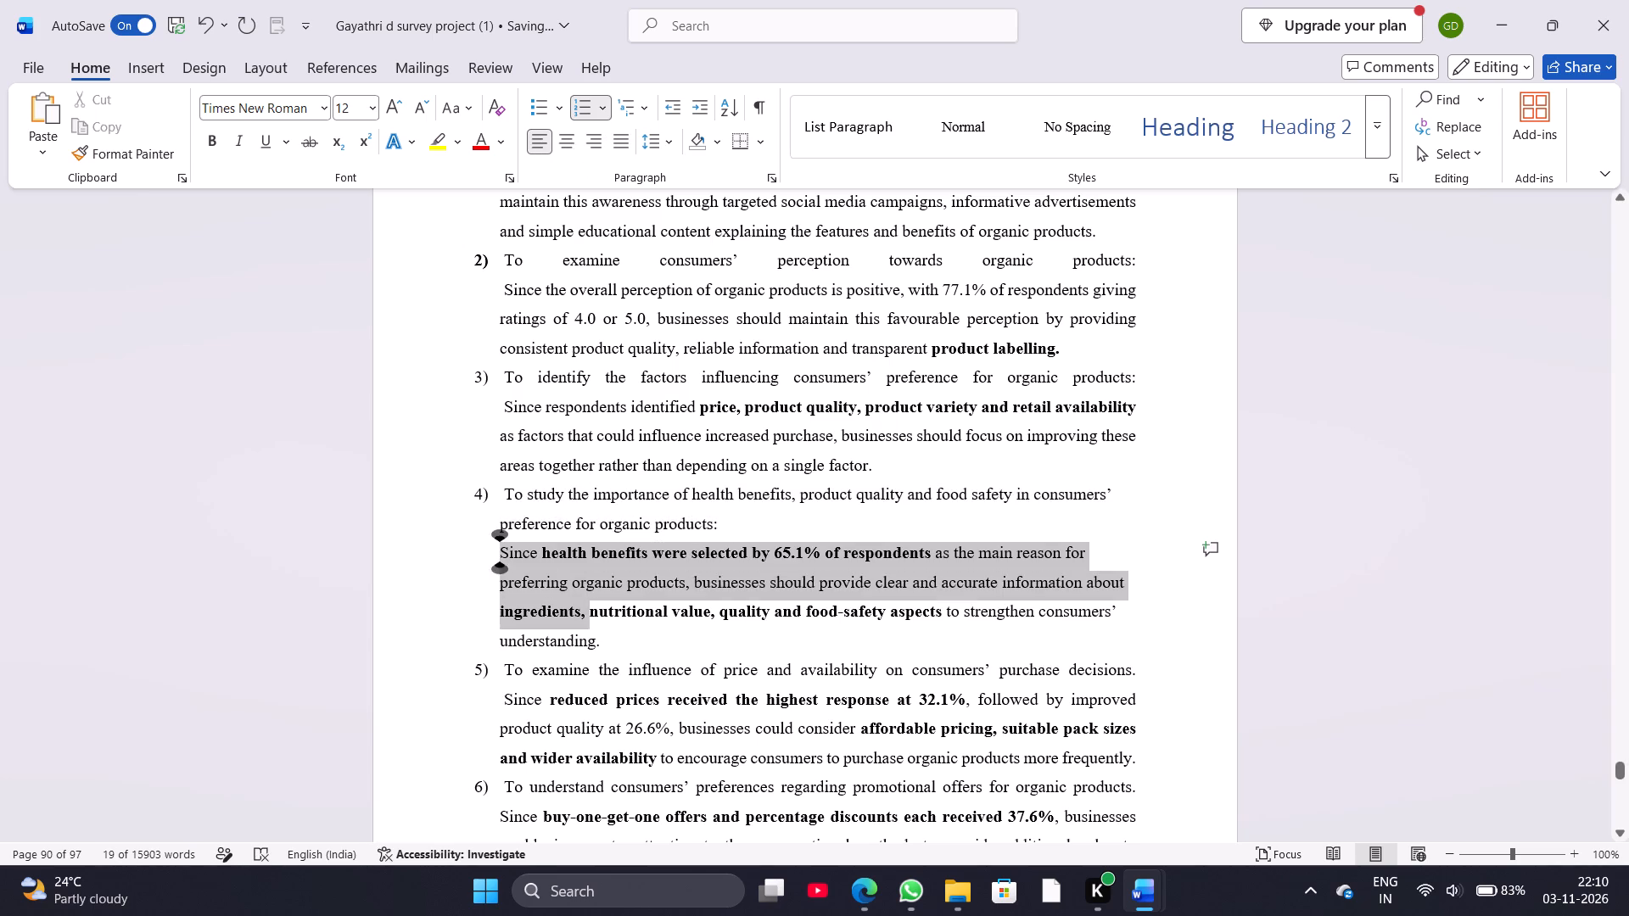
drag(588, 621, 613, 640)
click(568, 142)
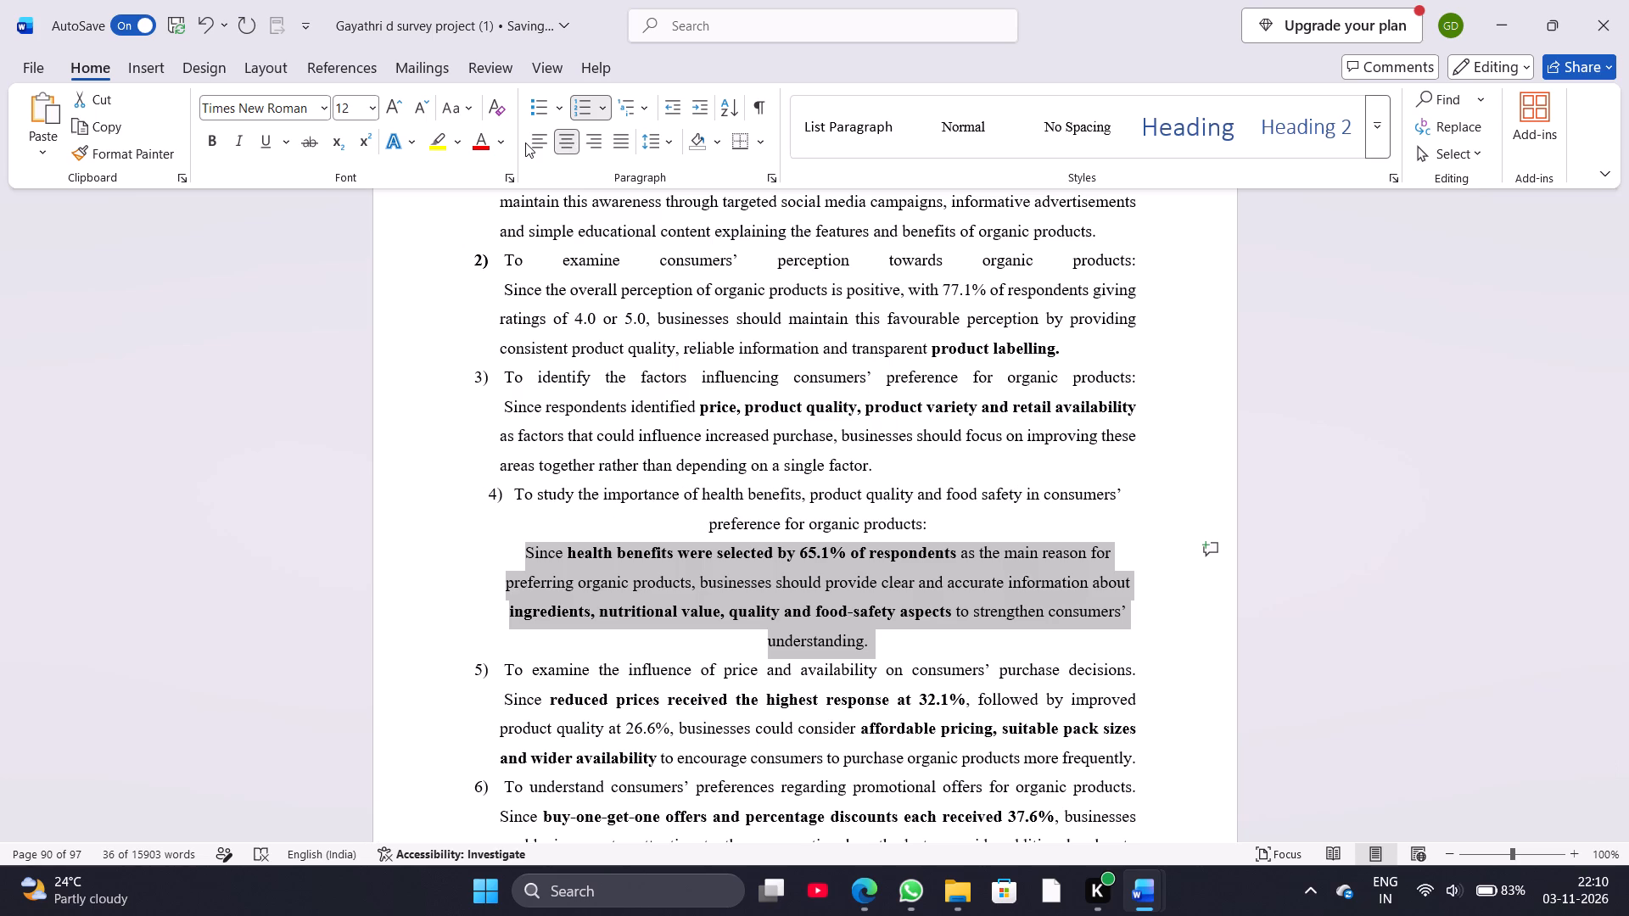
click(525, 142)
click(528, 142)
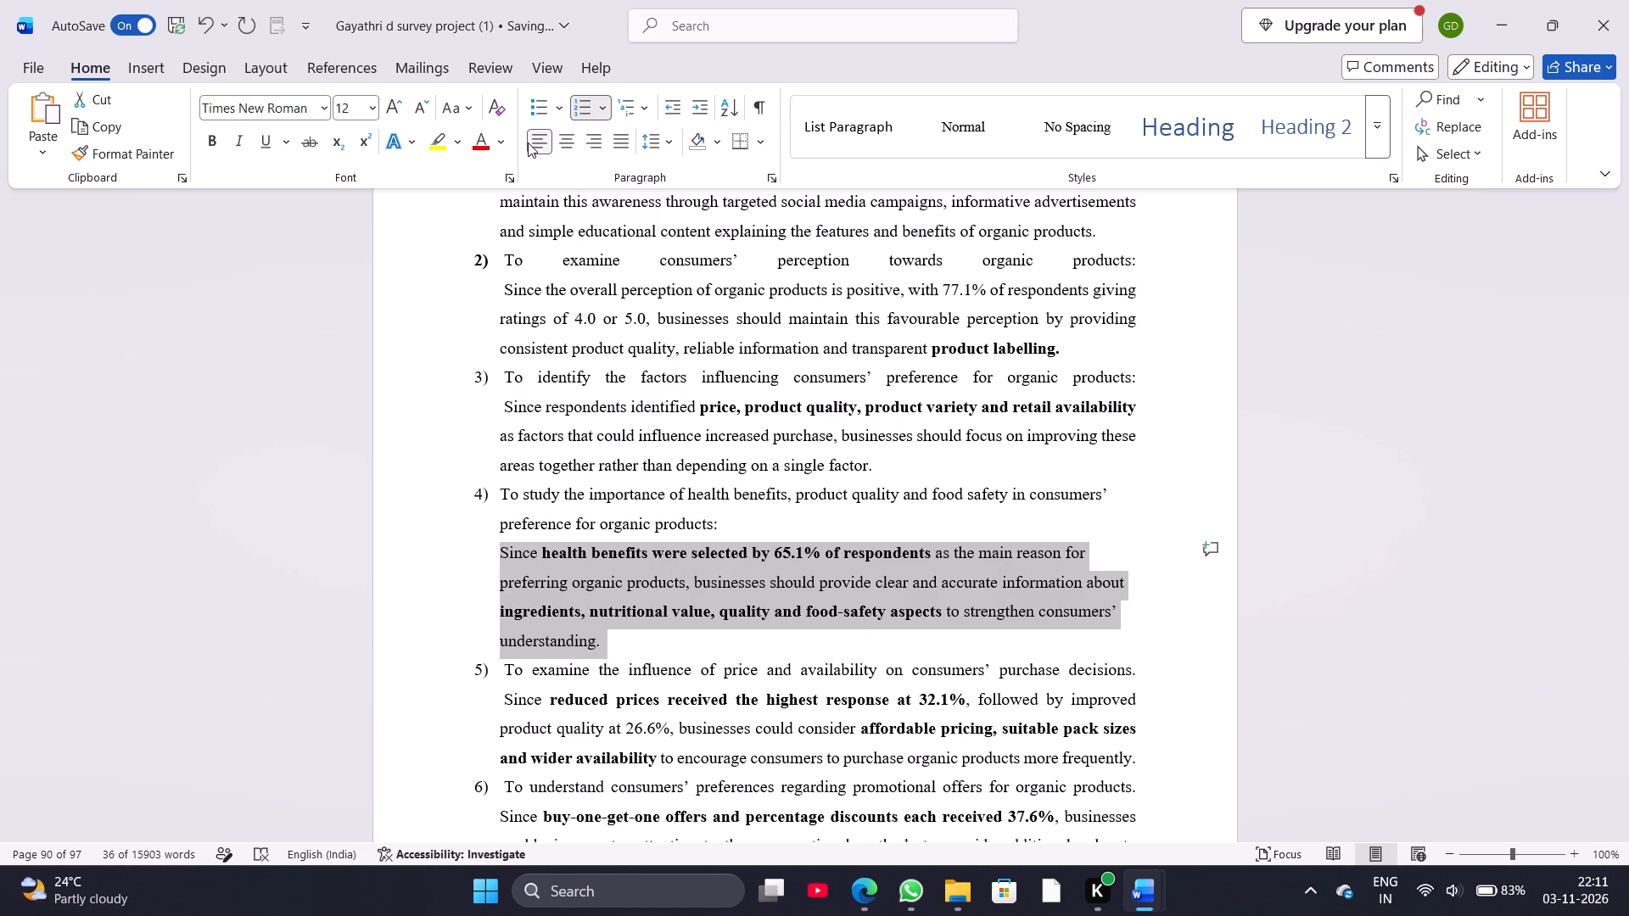
Place the text cursor after the colon ending the objective statement of Suggestions item 4.
click(739, 532)
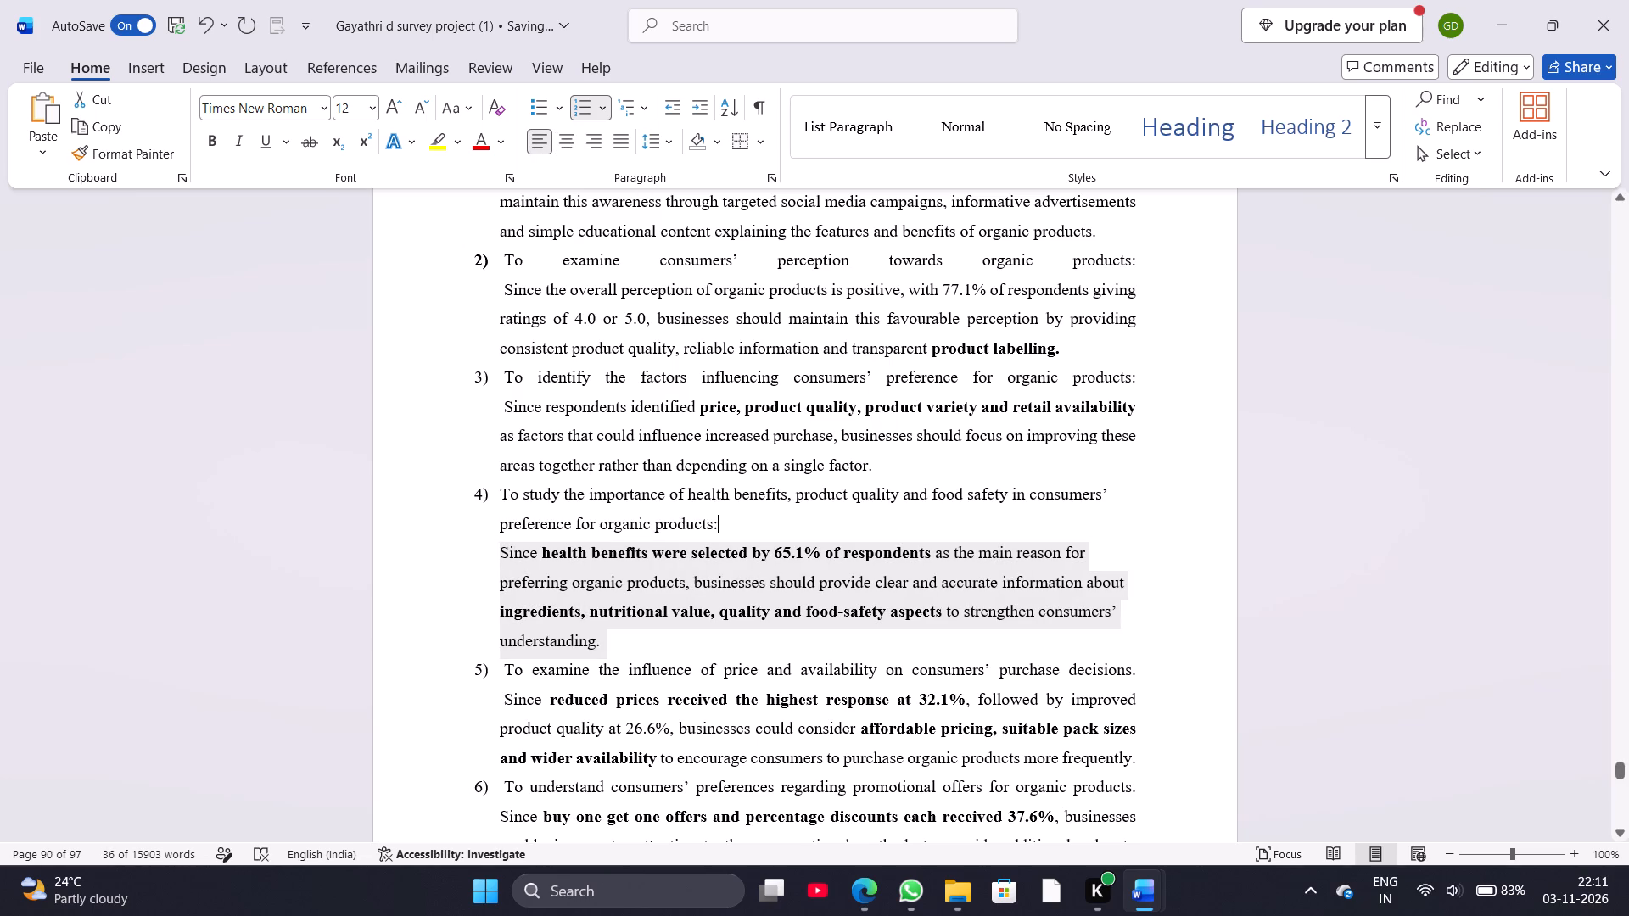
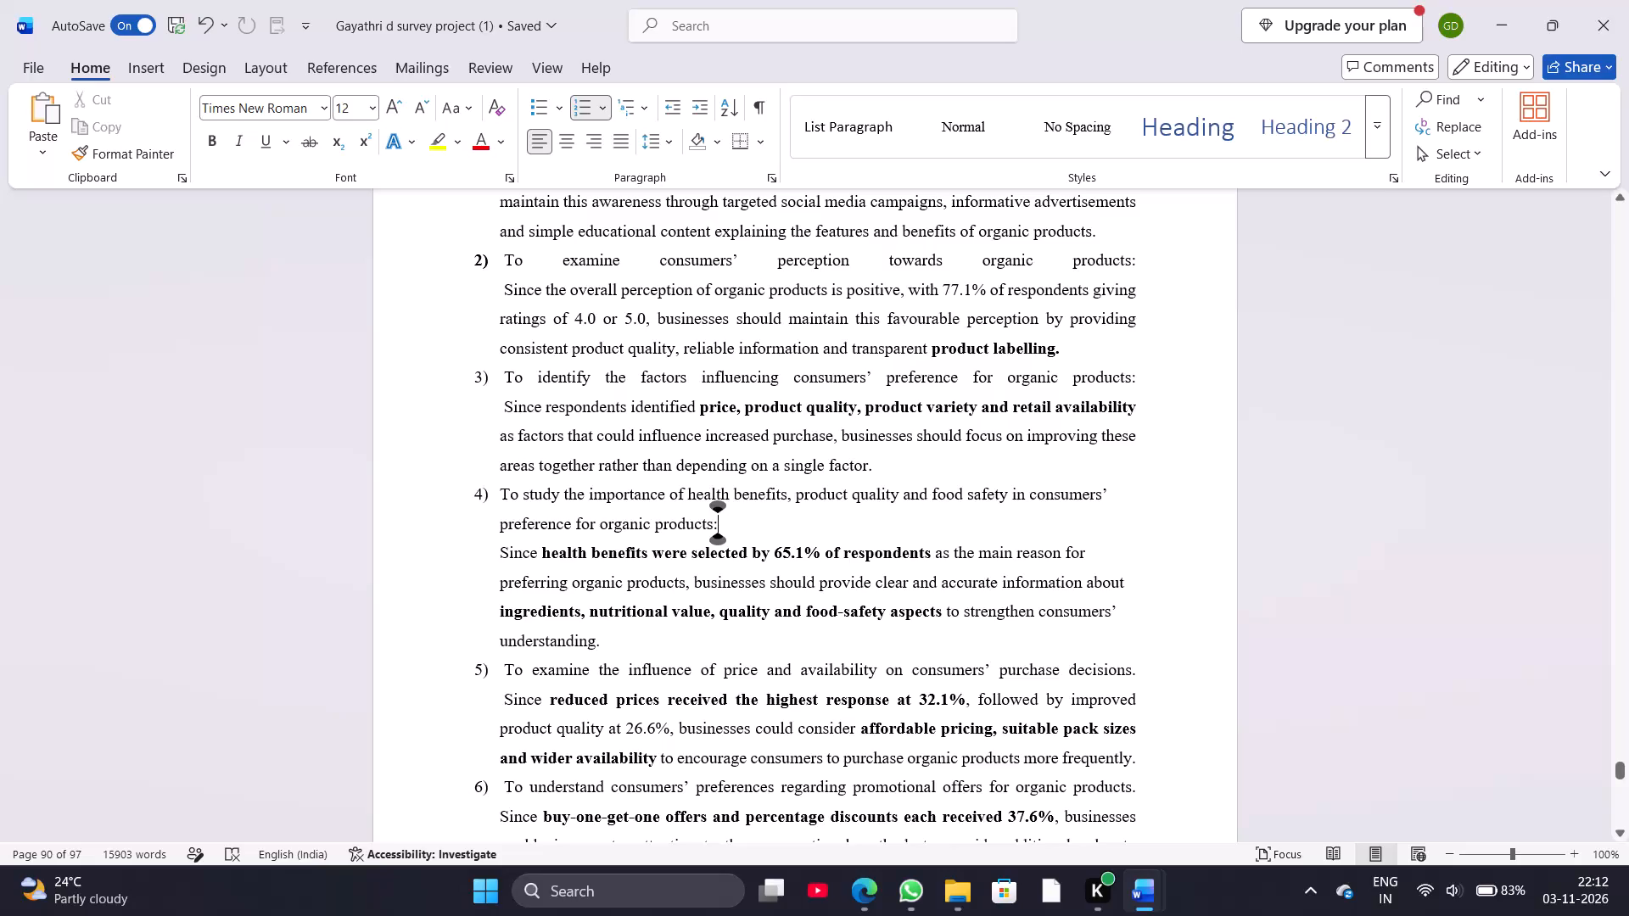
Replace the periods ending the objective statements of Suggestions items 5, 6 and 7 with colons.
scroll(784, 511, down, 1)
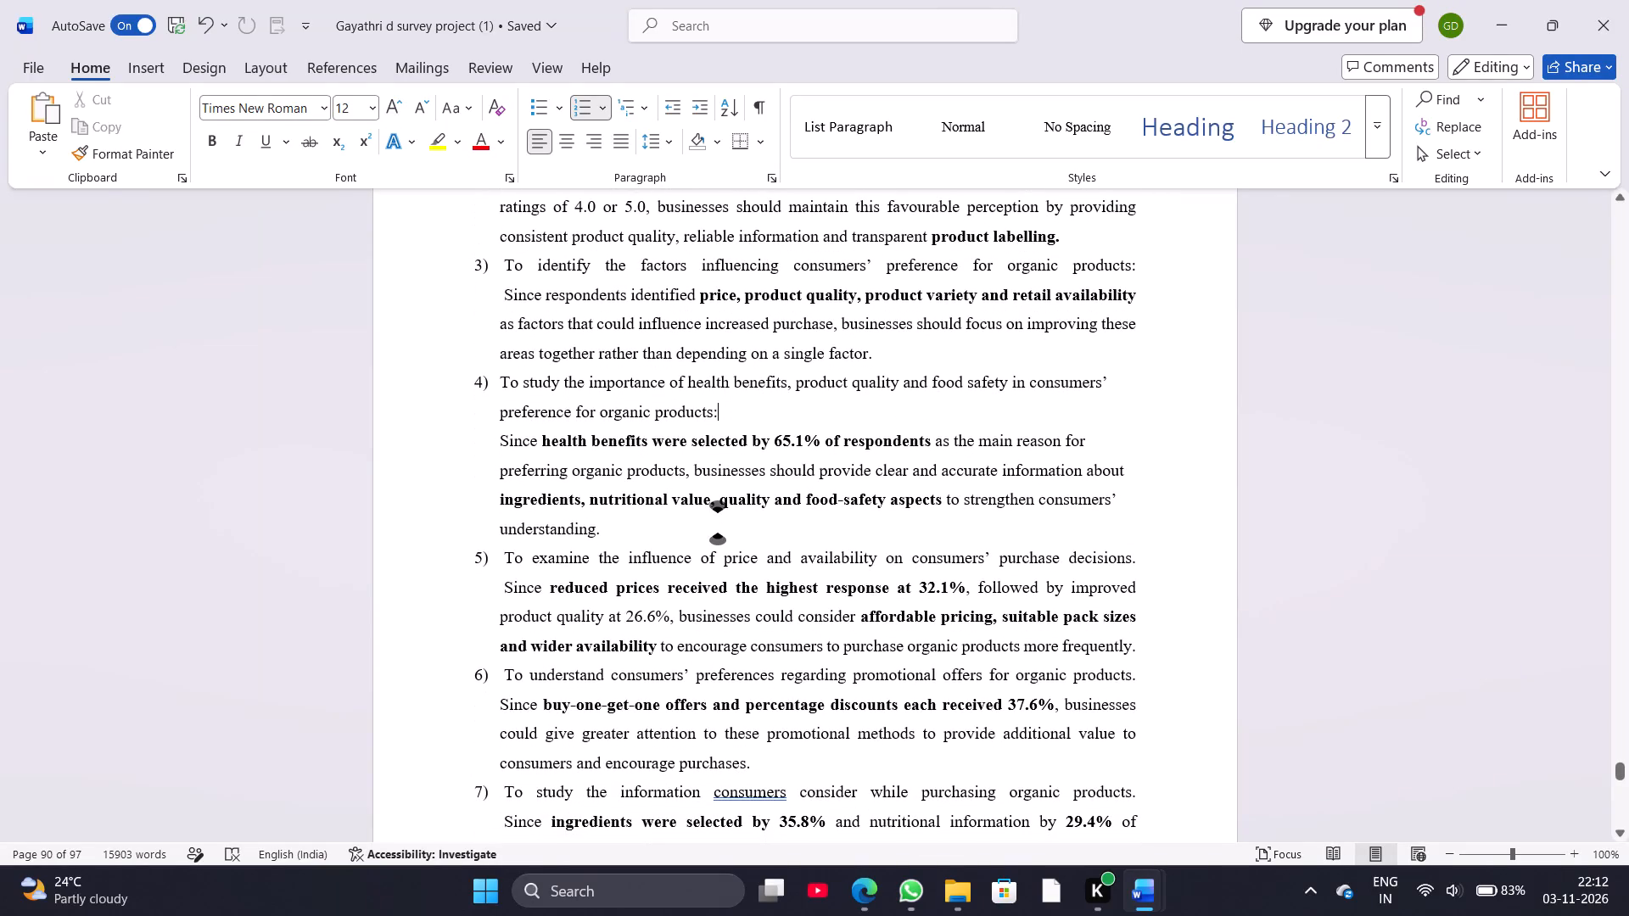
click(1154, 567)
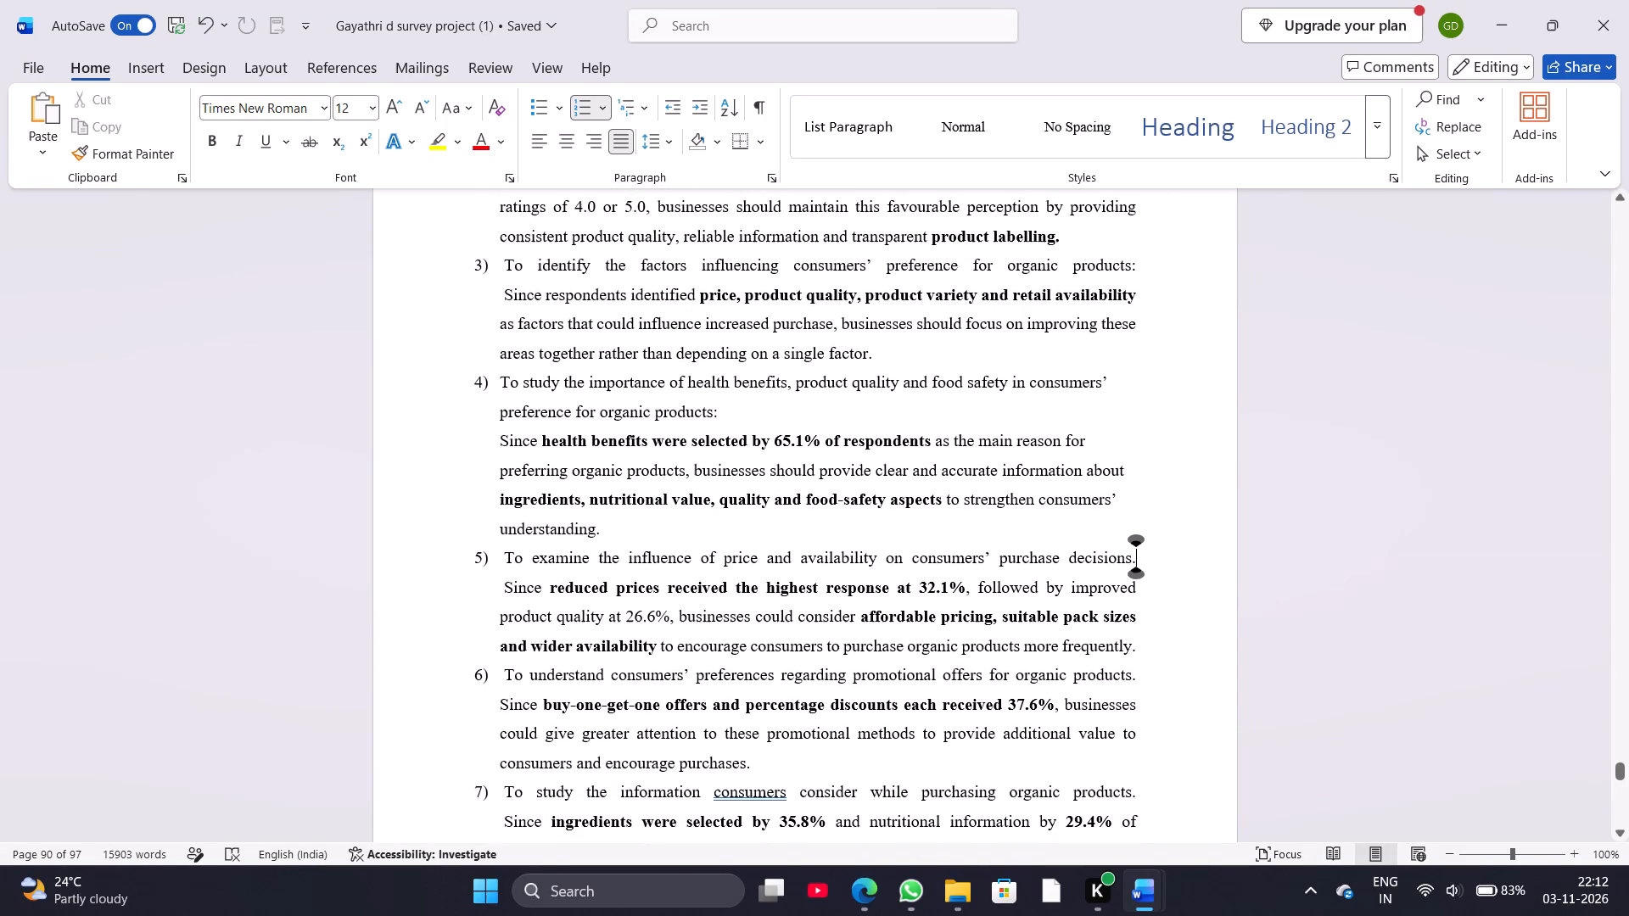
key(BackSpace)
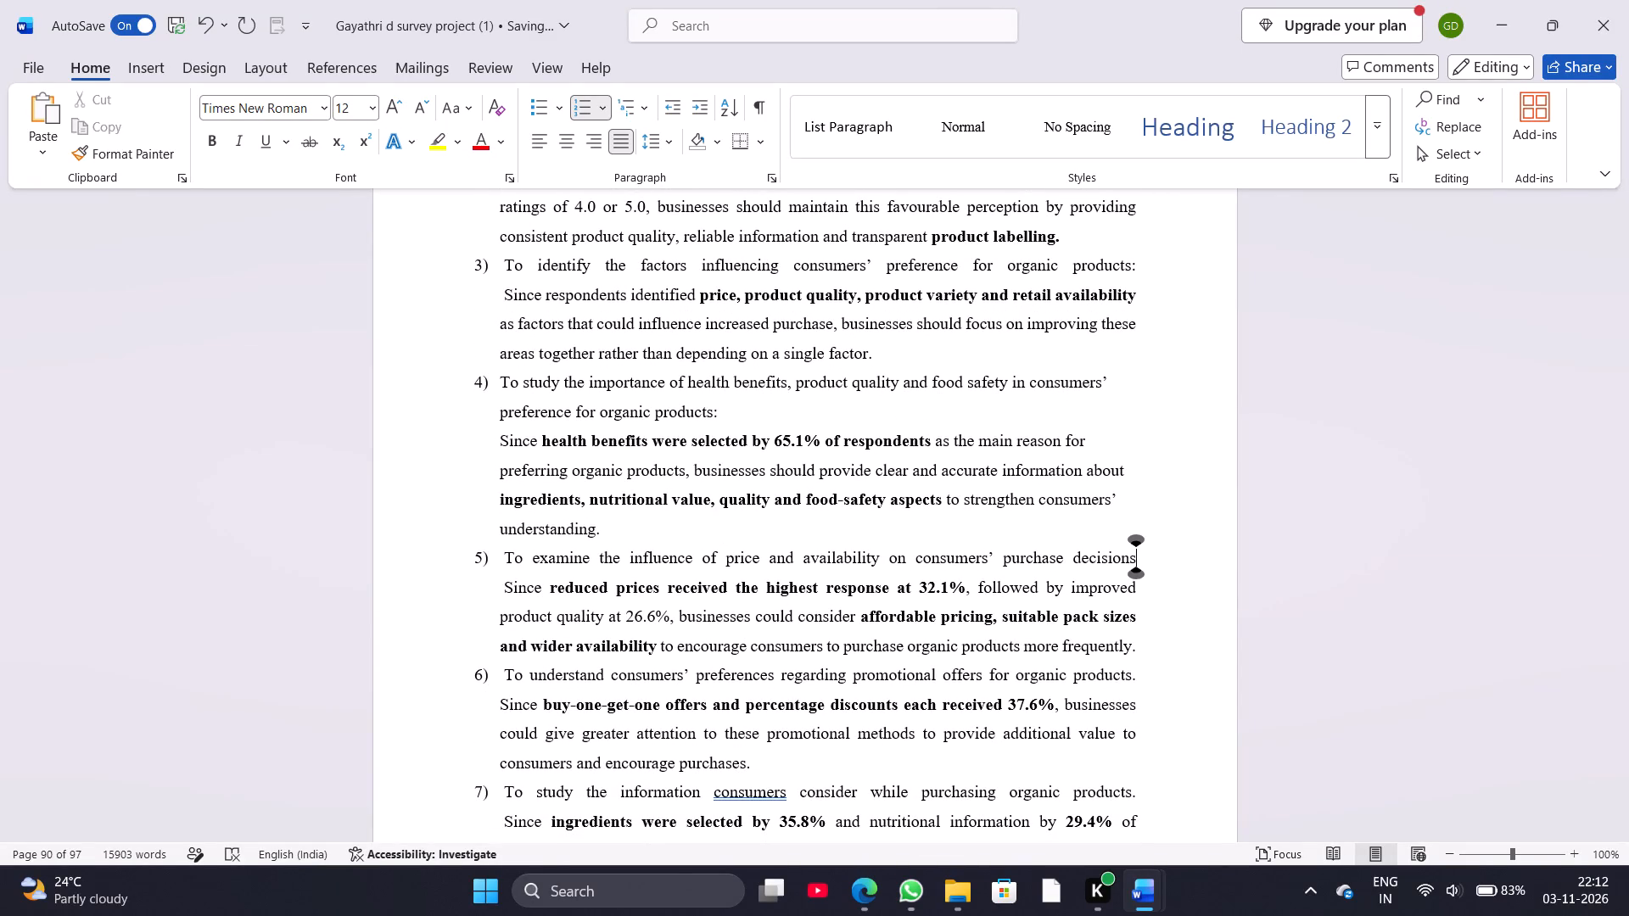
key(Return)
key(semicolon)
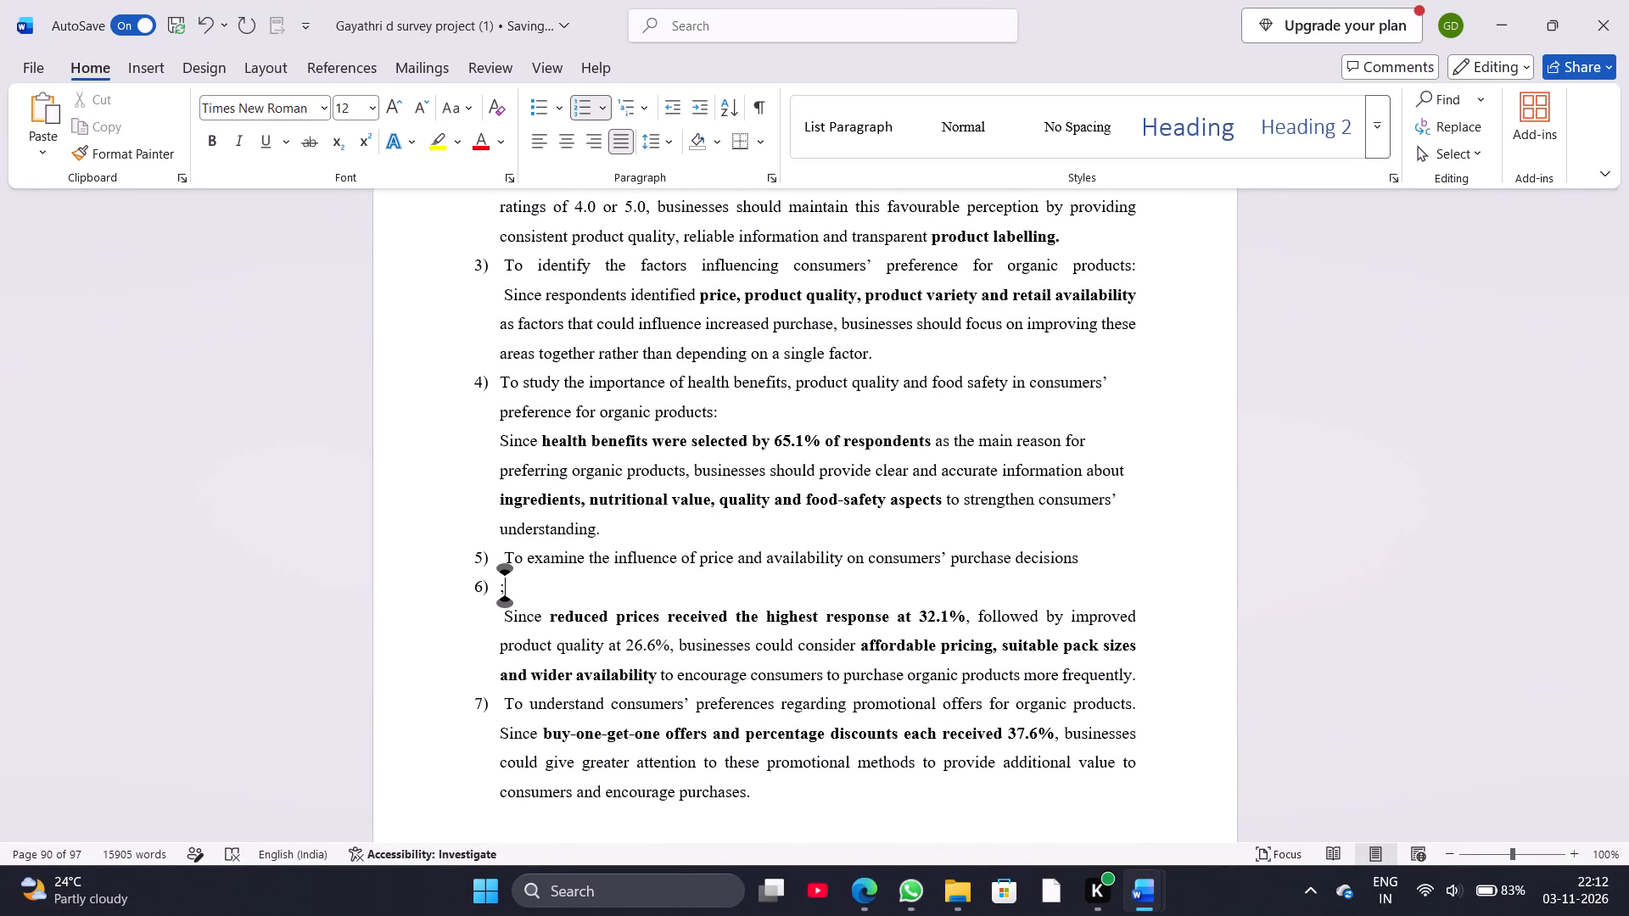
key(ctrl+z)
key(shift+colon)
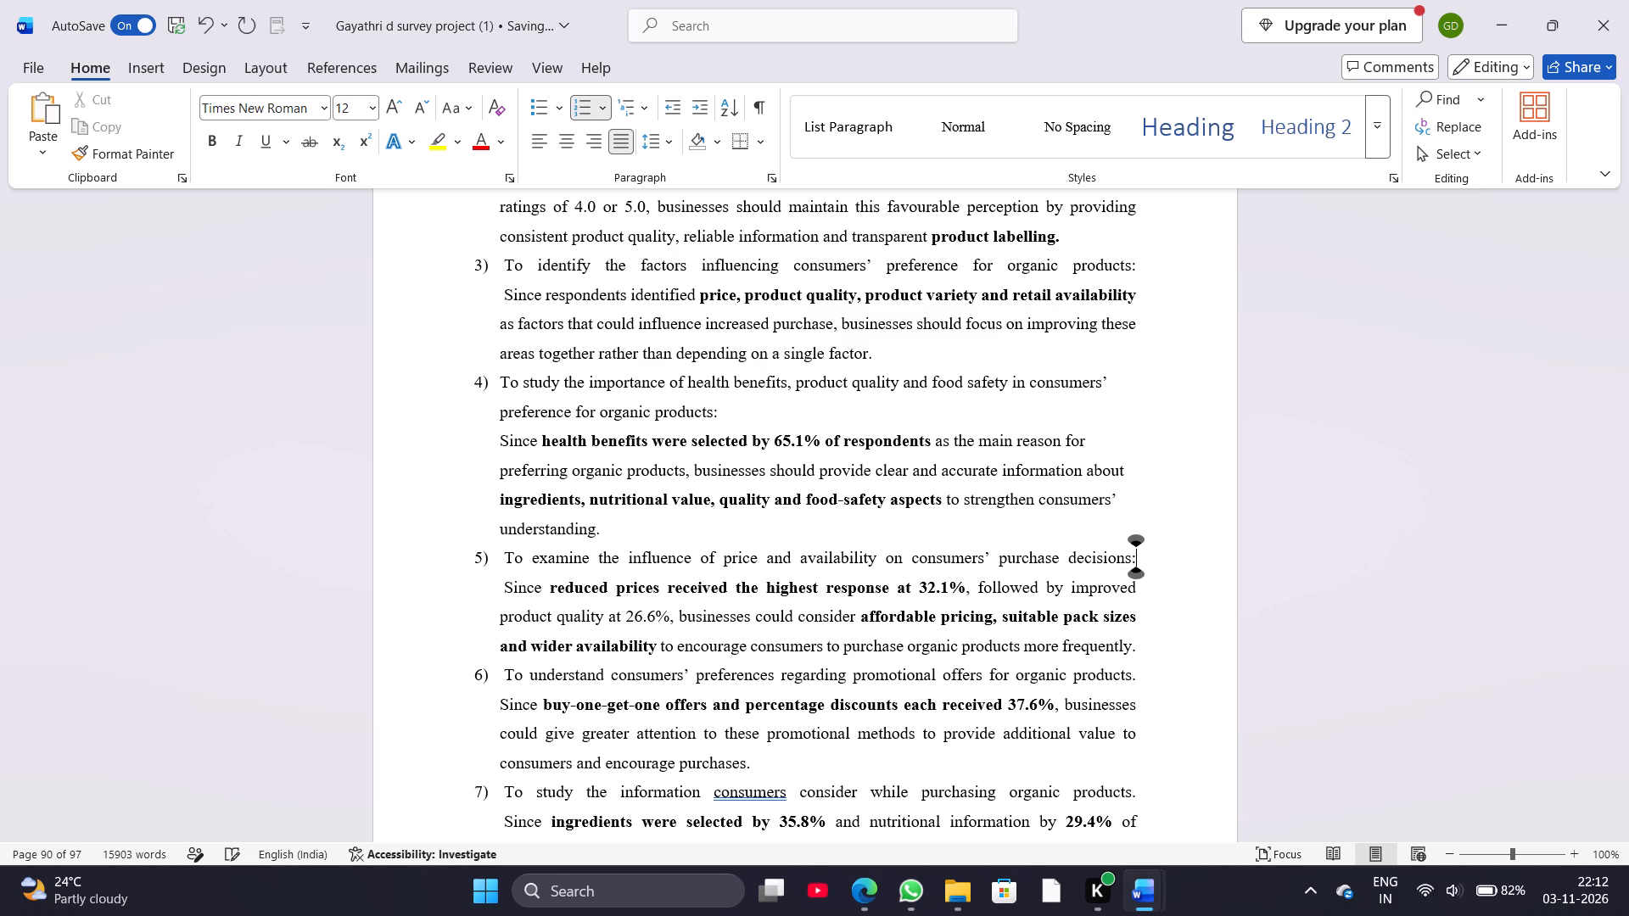
click(1153, 683)
key(BackSpace)
key(shift+colon)
scroll(1153, 683, down, 2)
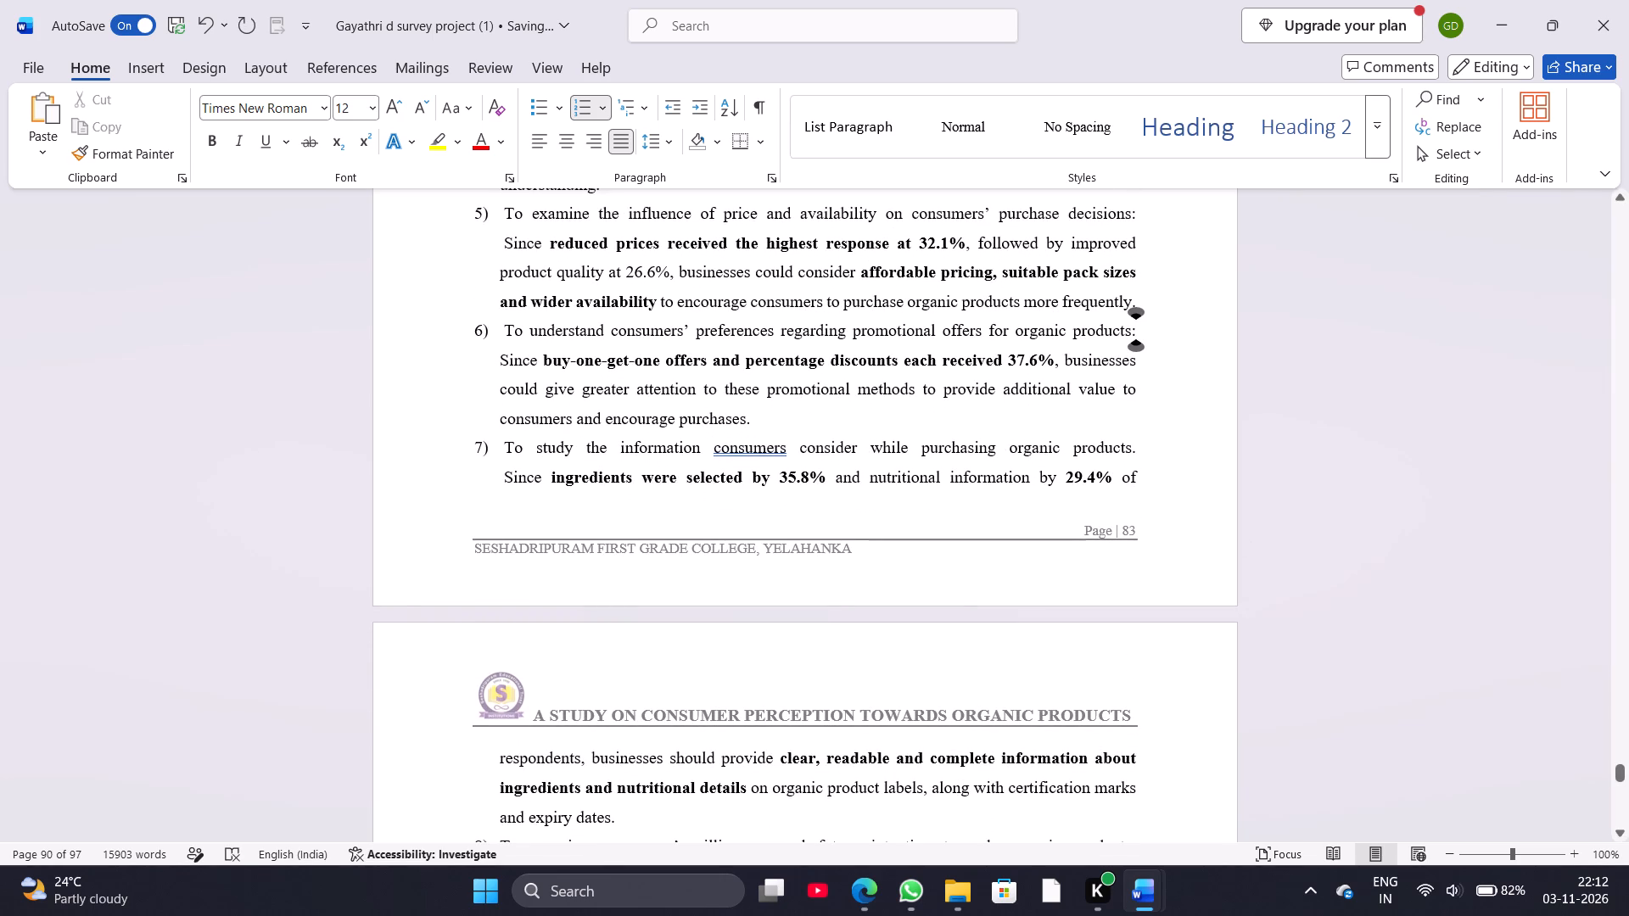
click(1150, 455)
key(BackSpace)
key(shift+colon)
Check the objective statements of the other Suggestions items and look back over the findings pages before them.
scroll(1150, 455, down, 1)
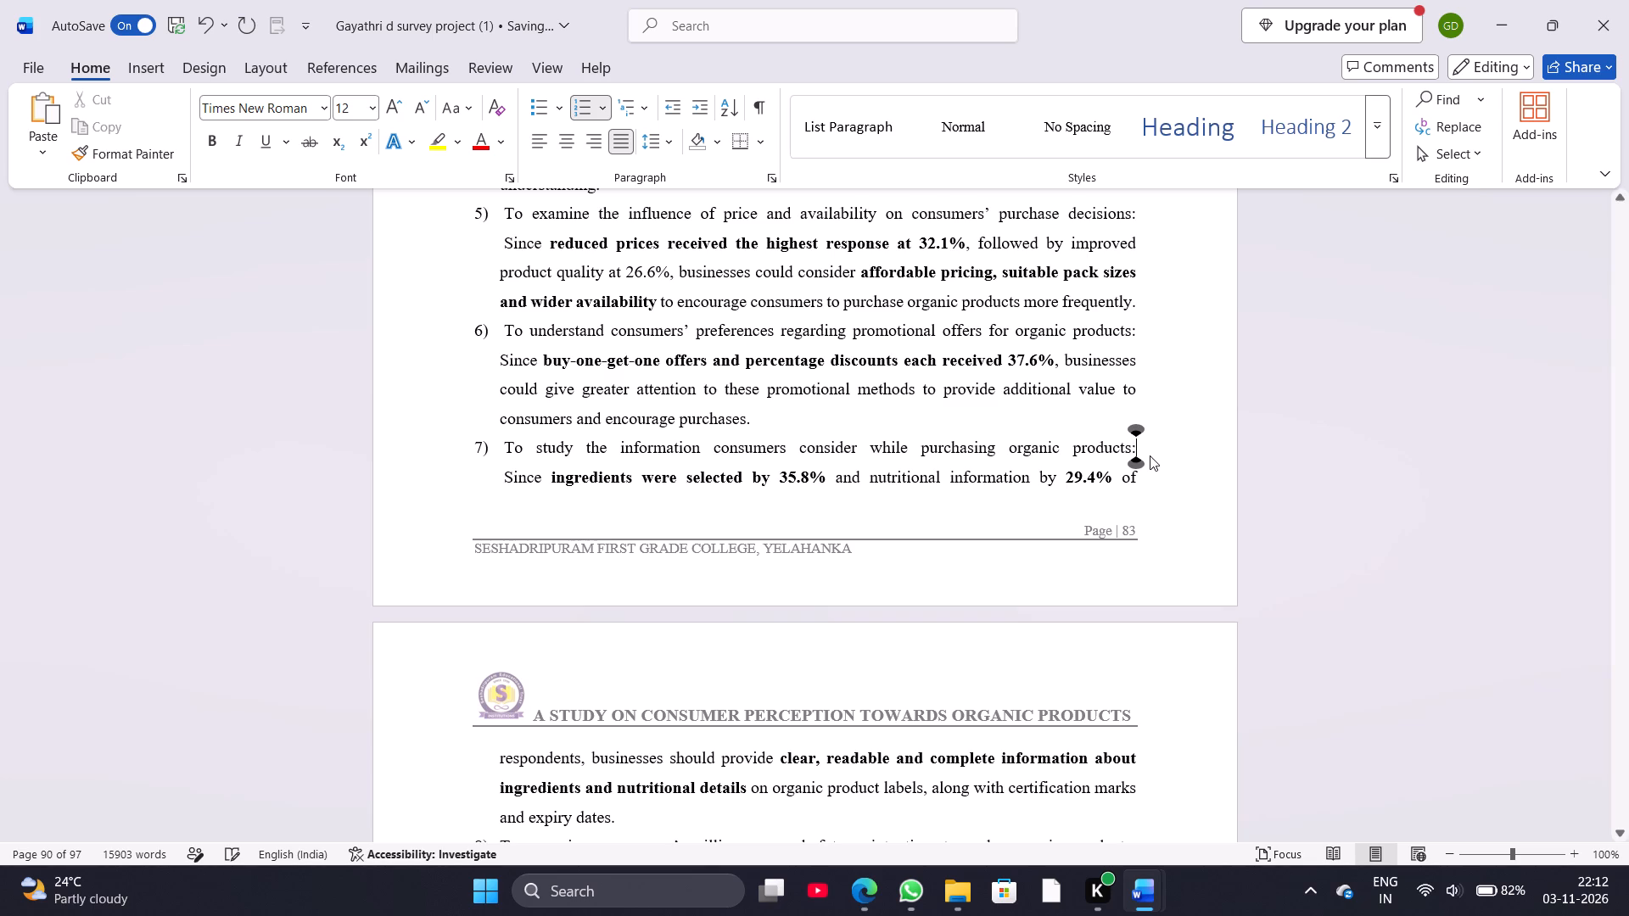
scroll(1150, 455, down, 1)
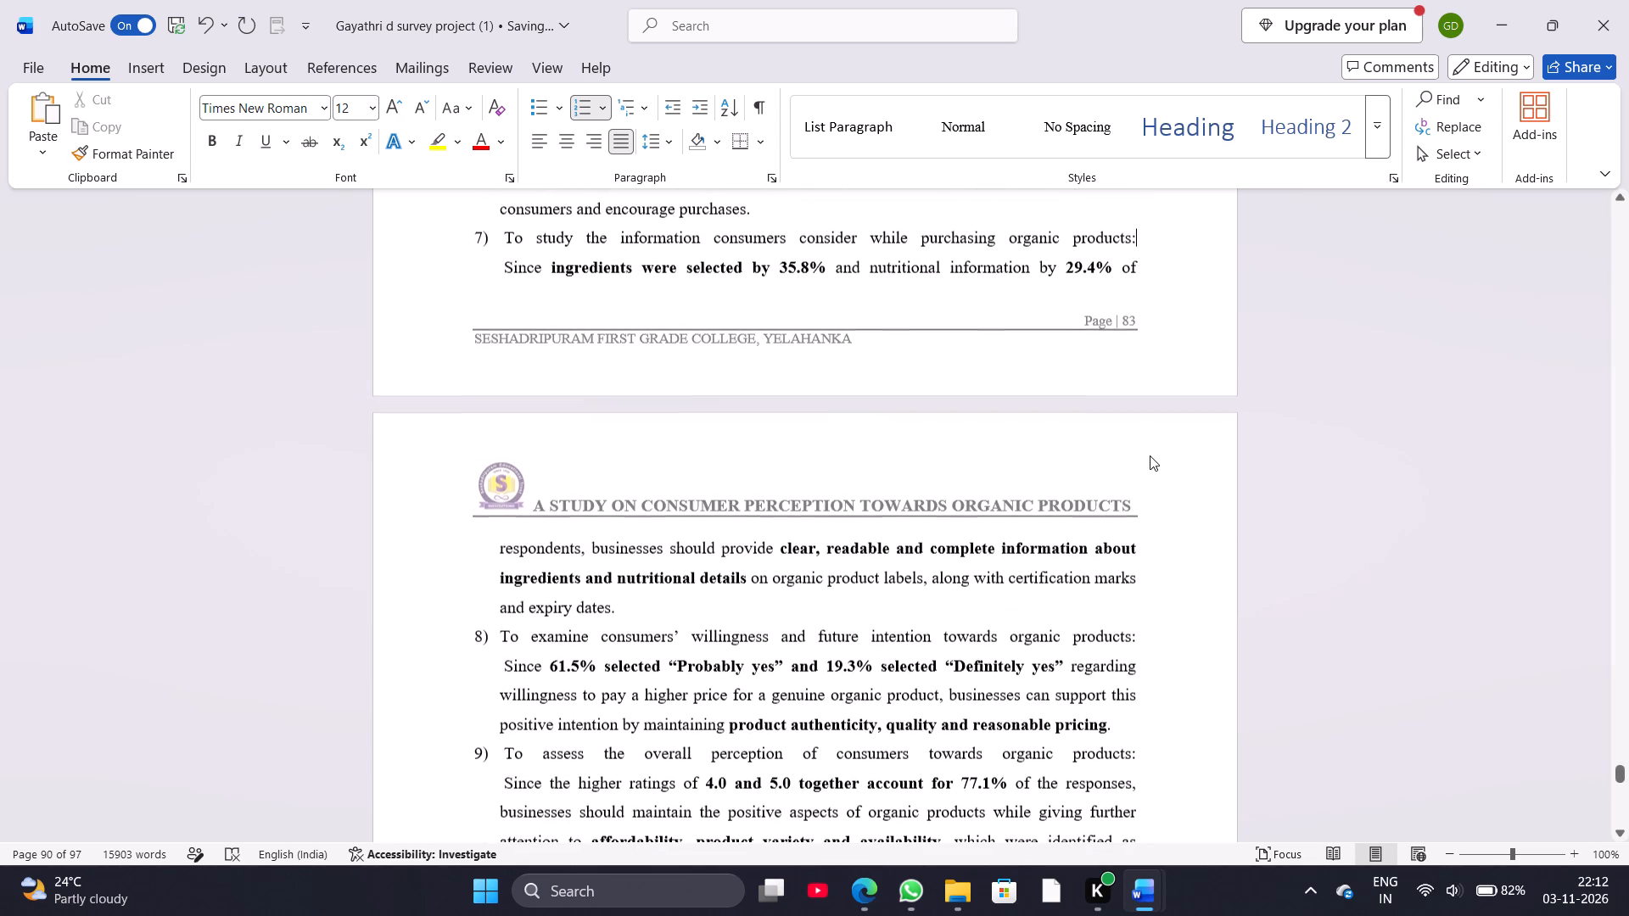
scroll(1150, 455, down, 1)
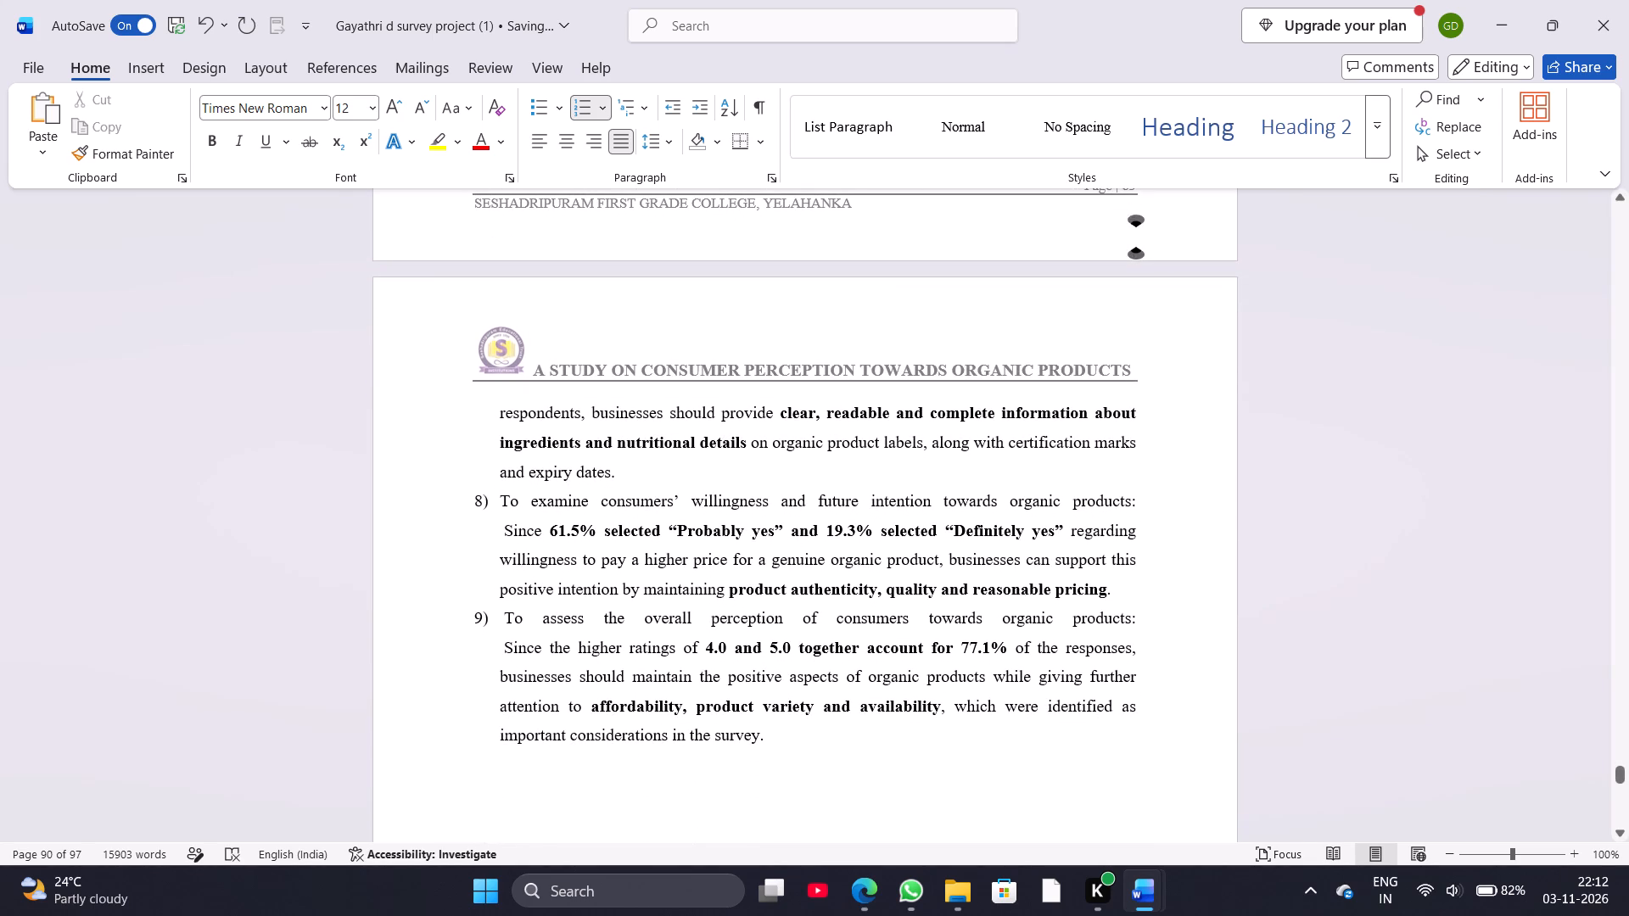
scroll(1022, 567, up, 8)
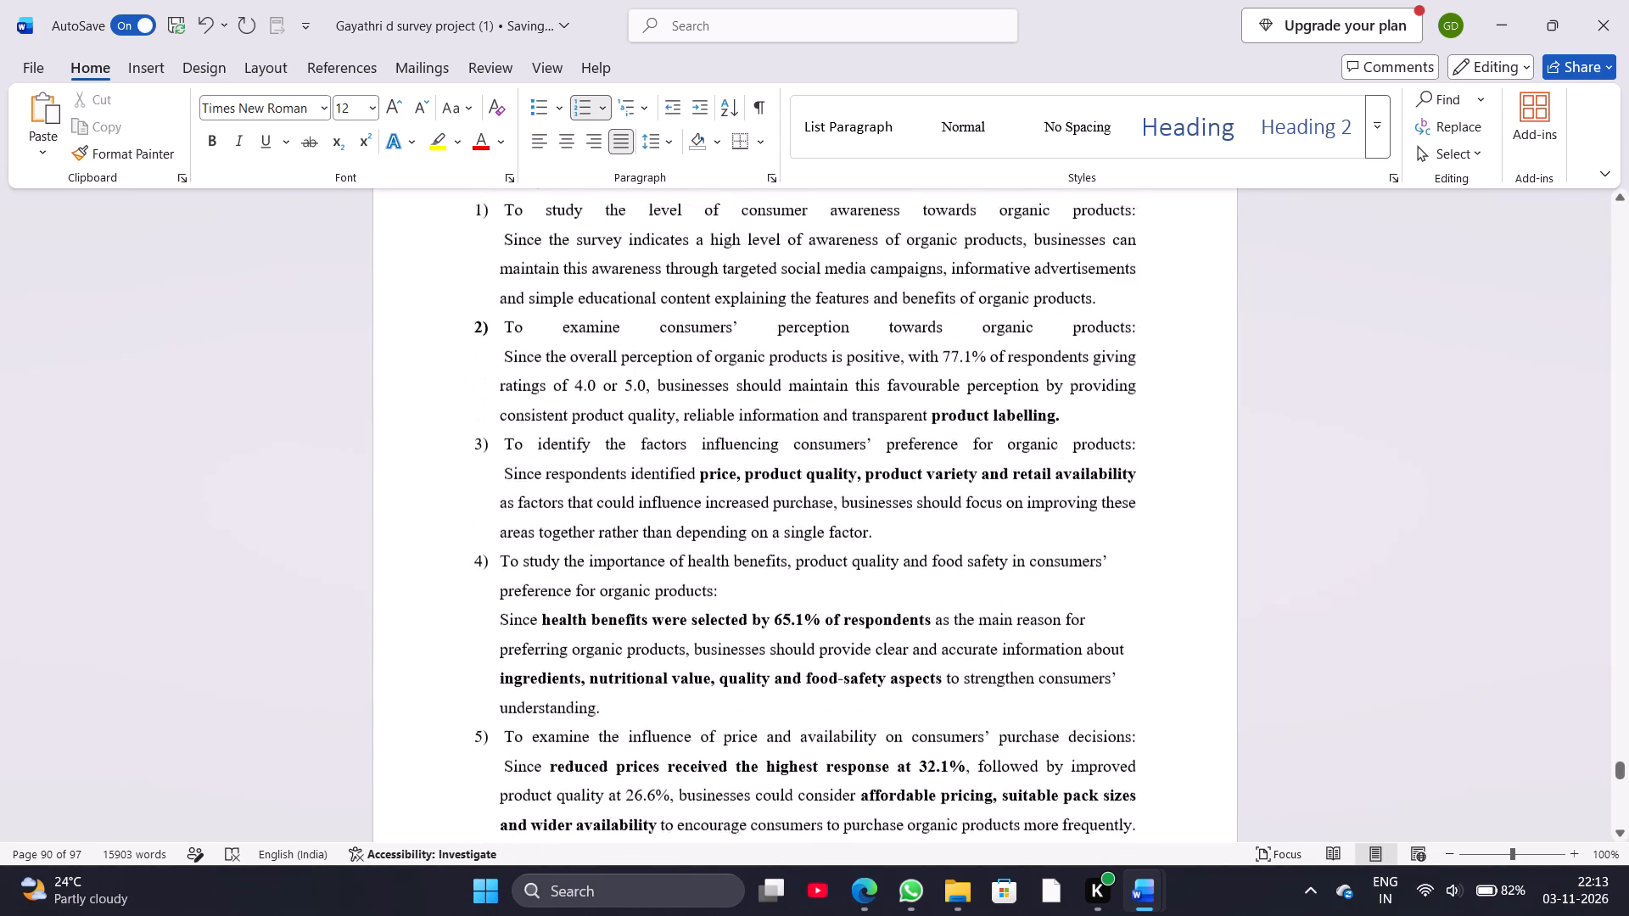
scroll(1022, 567, up, 3)
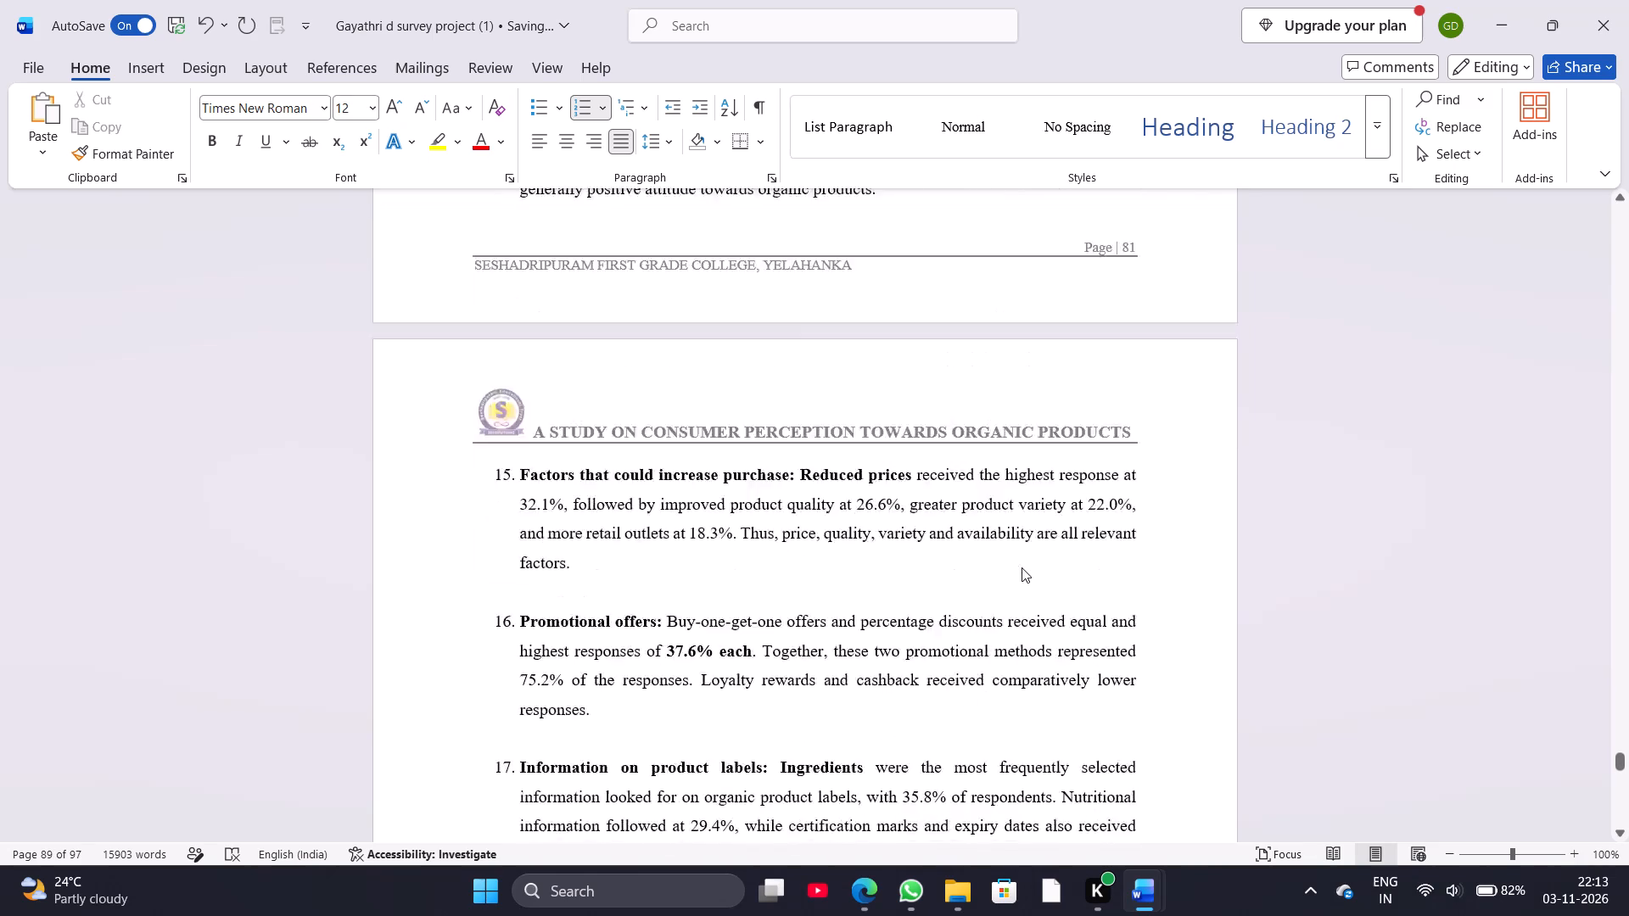
scroll(1022, 567, up, 2)
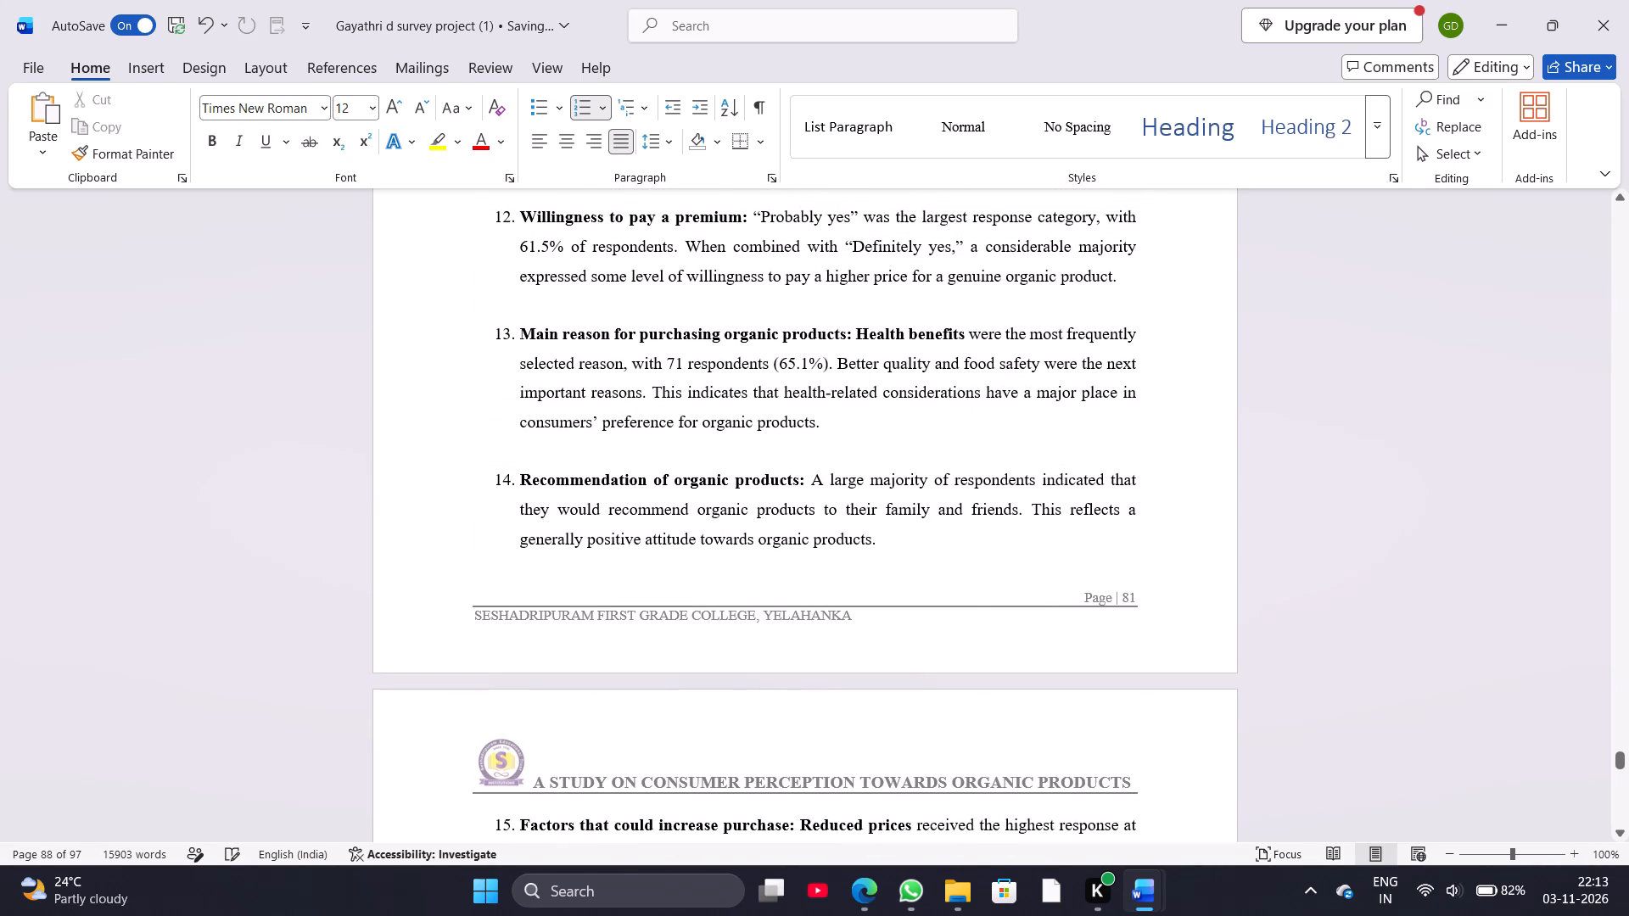
Delete the LOG SHEET heading and its whole work-activity table from the last page of the report.
scroll(1022, 567, down, 7)
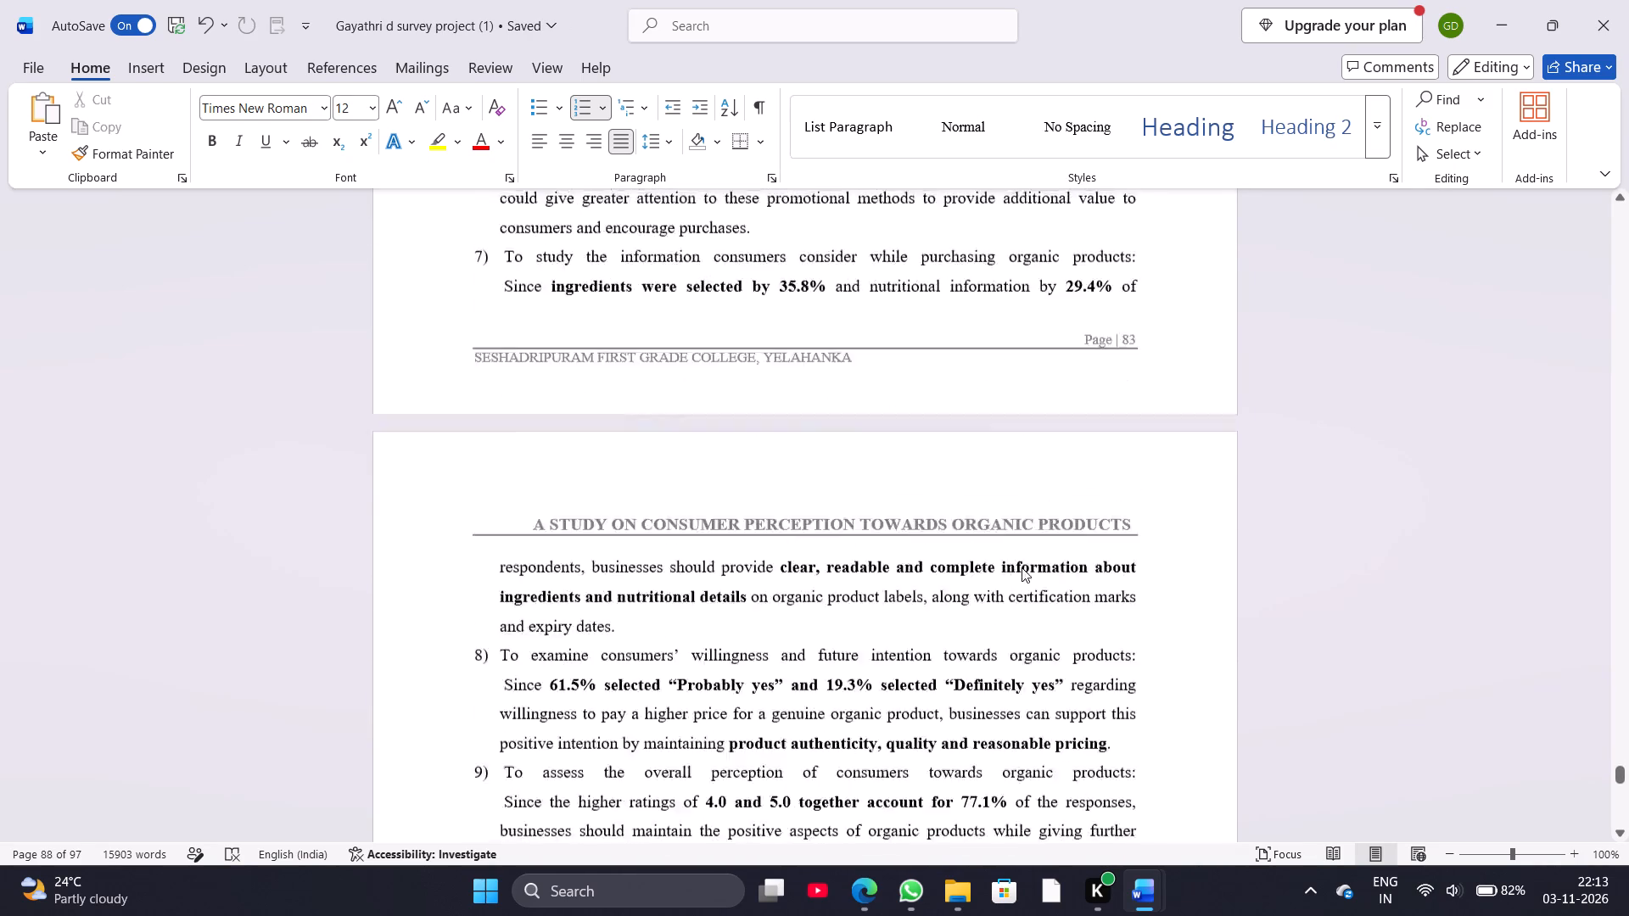
scroll(1022, 567, down, 11)
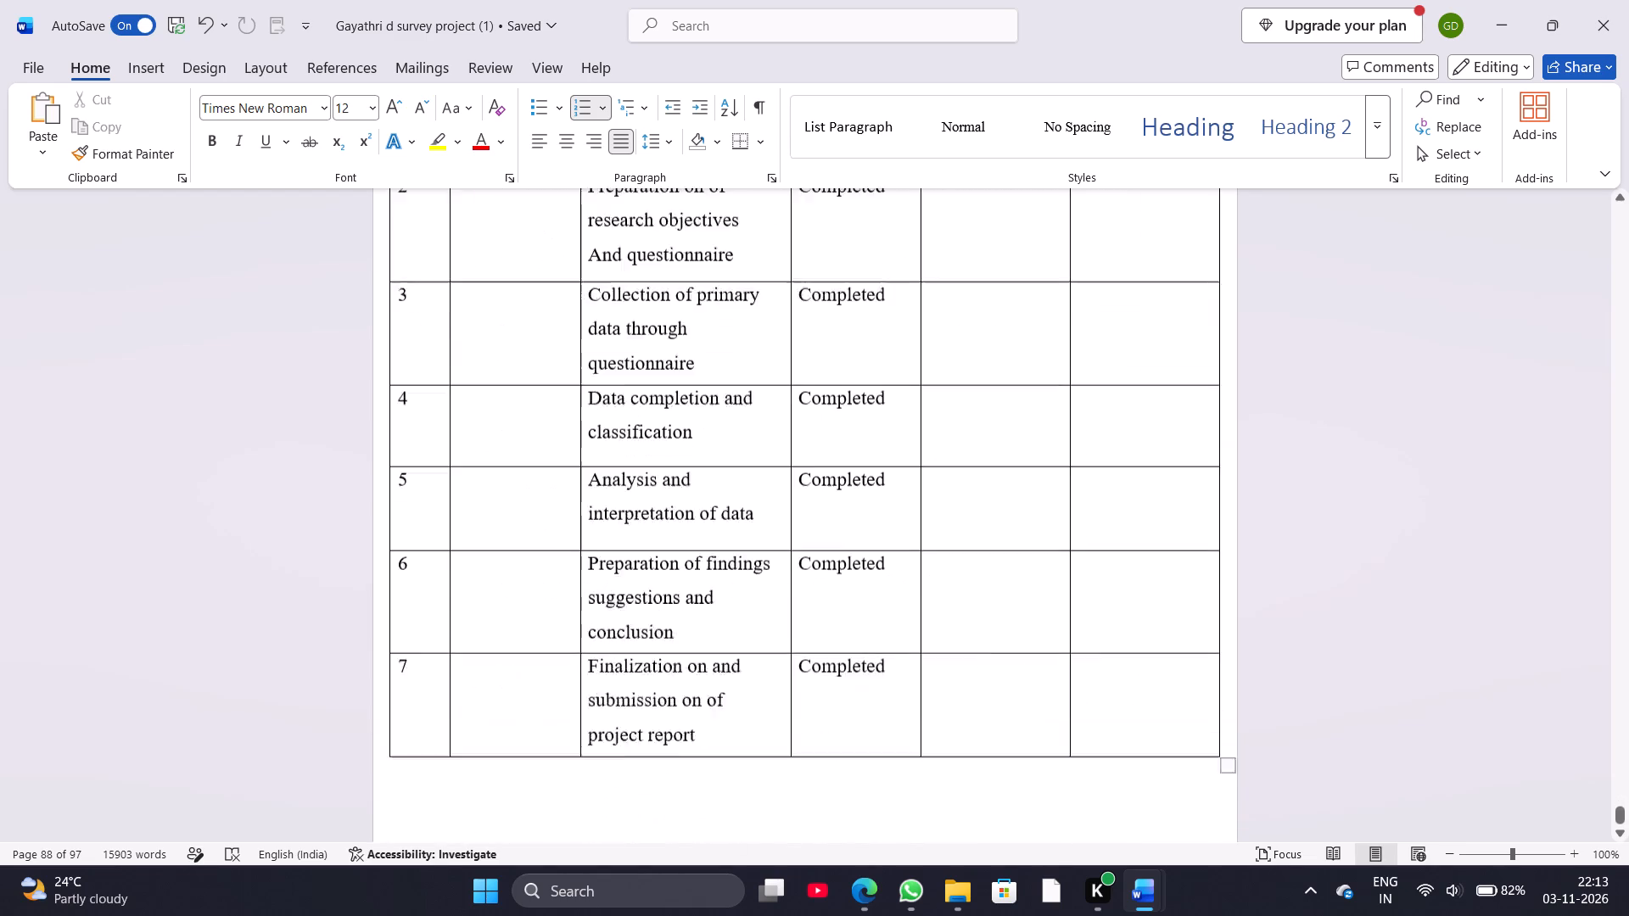
scroll(1022, 567, down, 3)
scroll(1022, 567, up, 3)
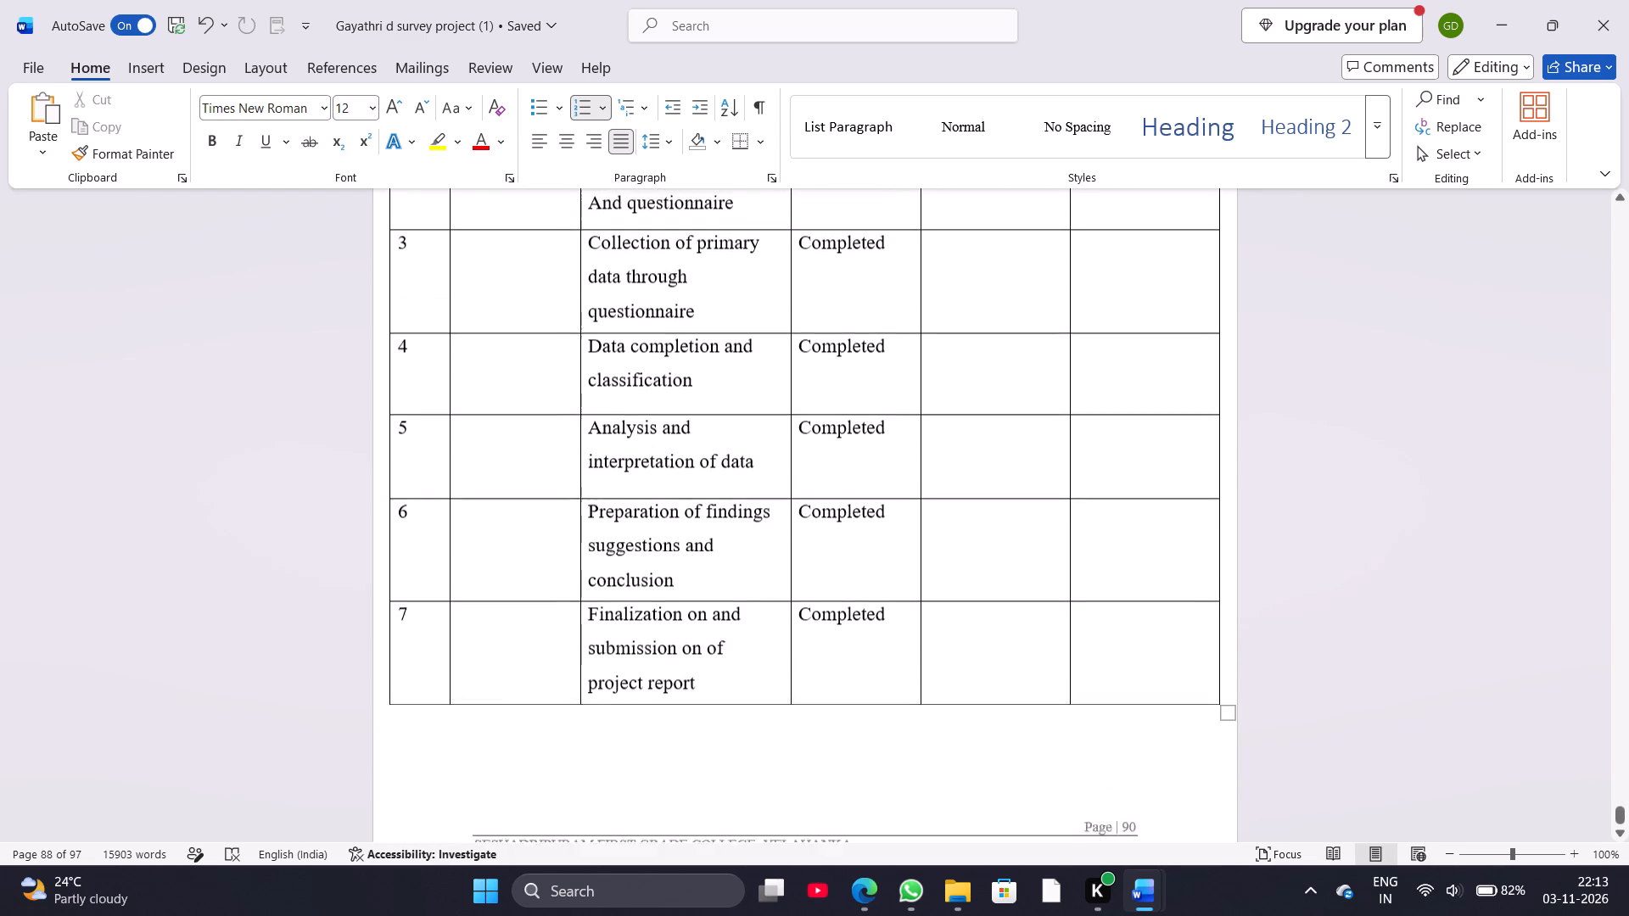
scroll(1022, 567, up, 3)
drag(743, 467, 772, 491)
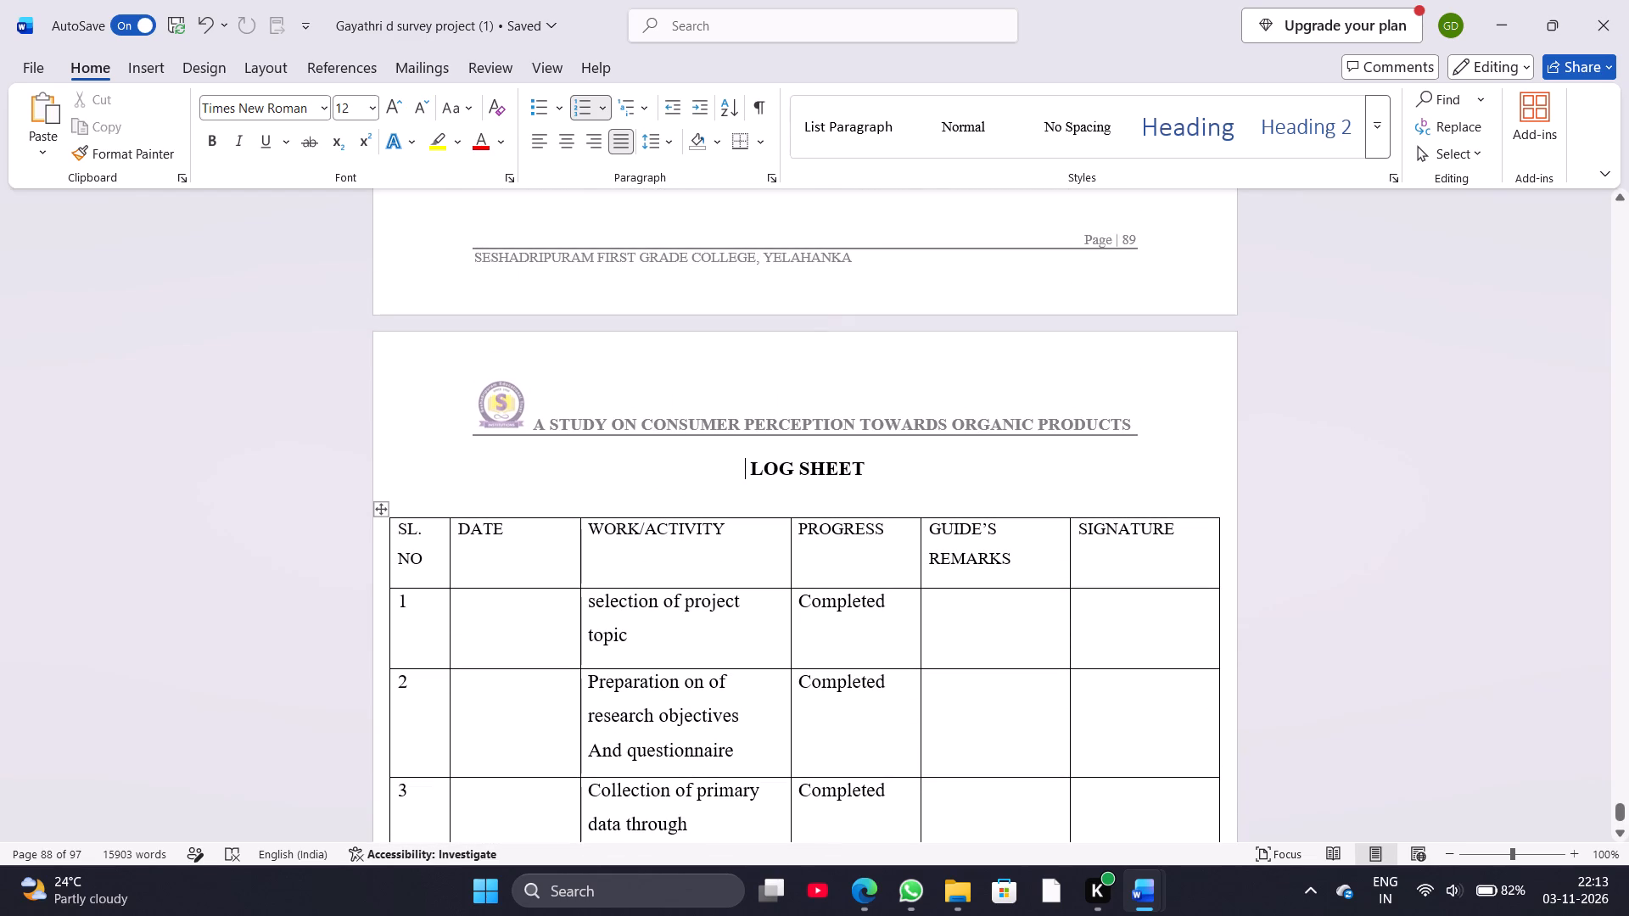
drag(772, 491, 1221, 915)
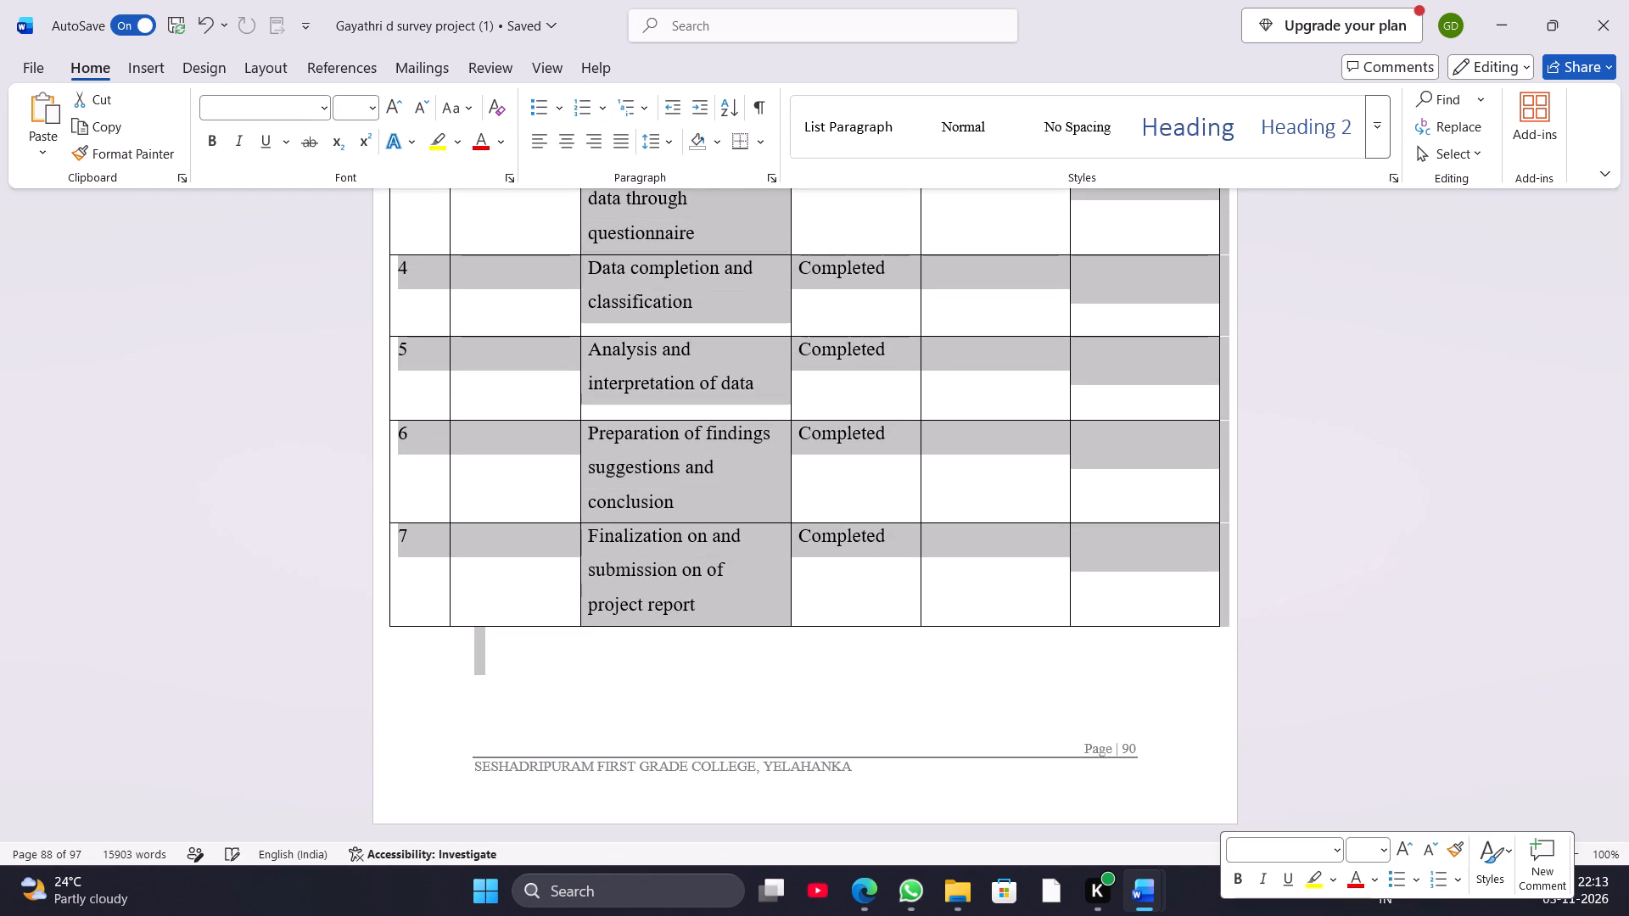
key(Delete)
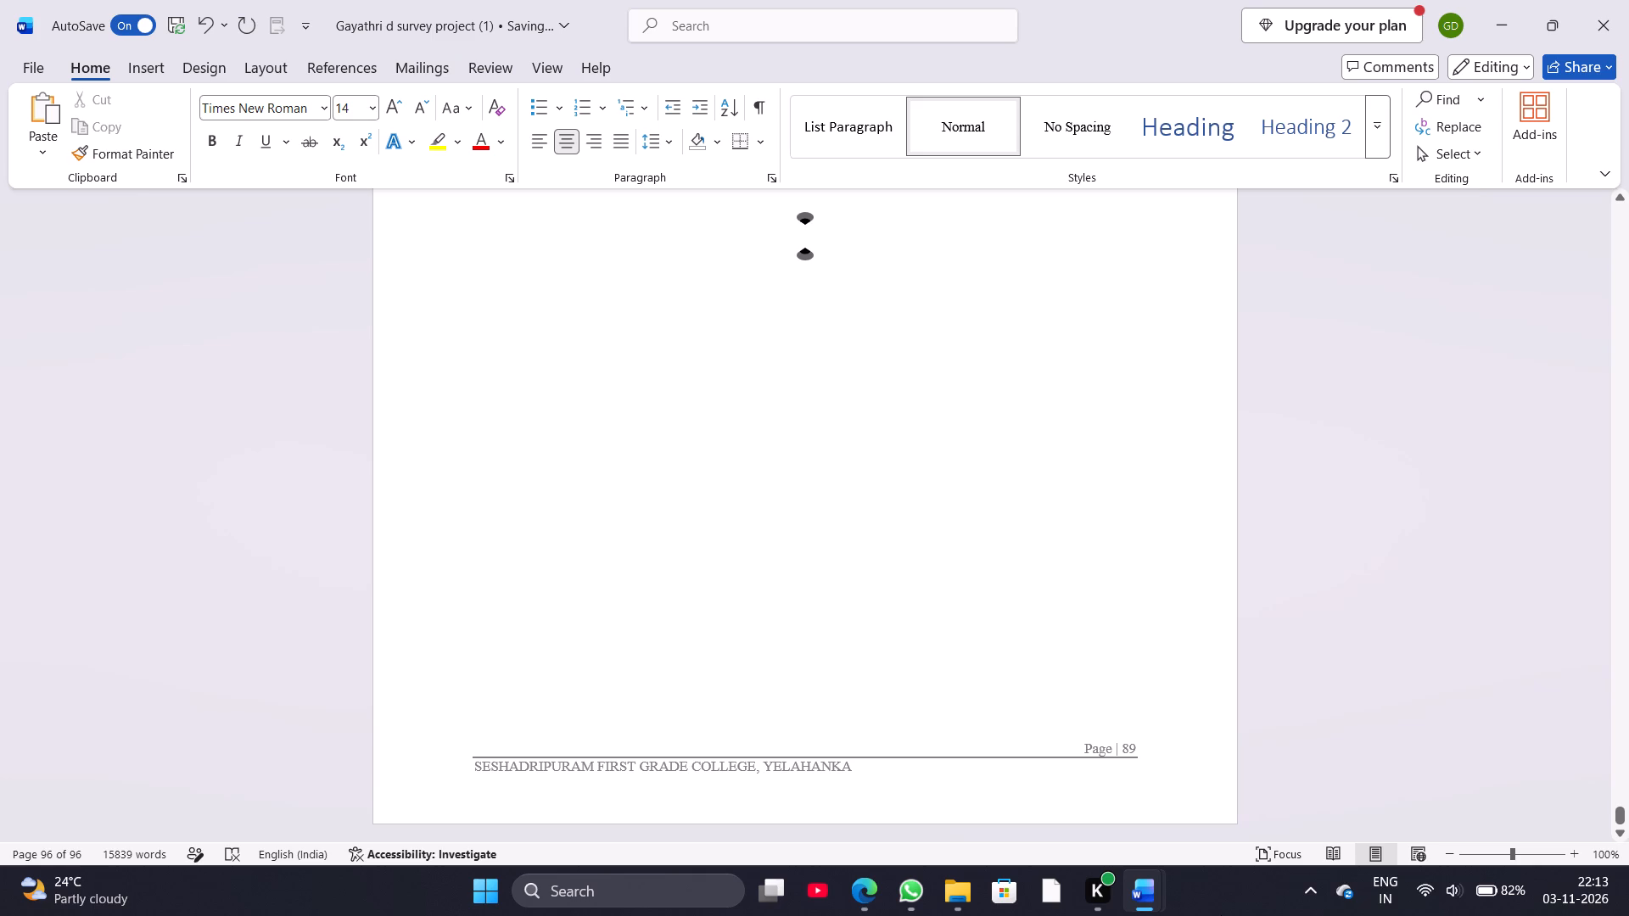
Add a line break at the end of the report, after questionnaire question 20, so a new blank page starts.
scroll(1221, 915, up, 2)
scroll(1023, 551, up, 4)
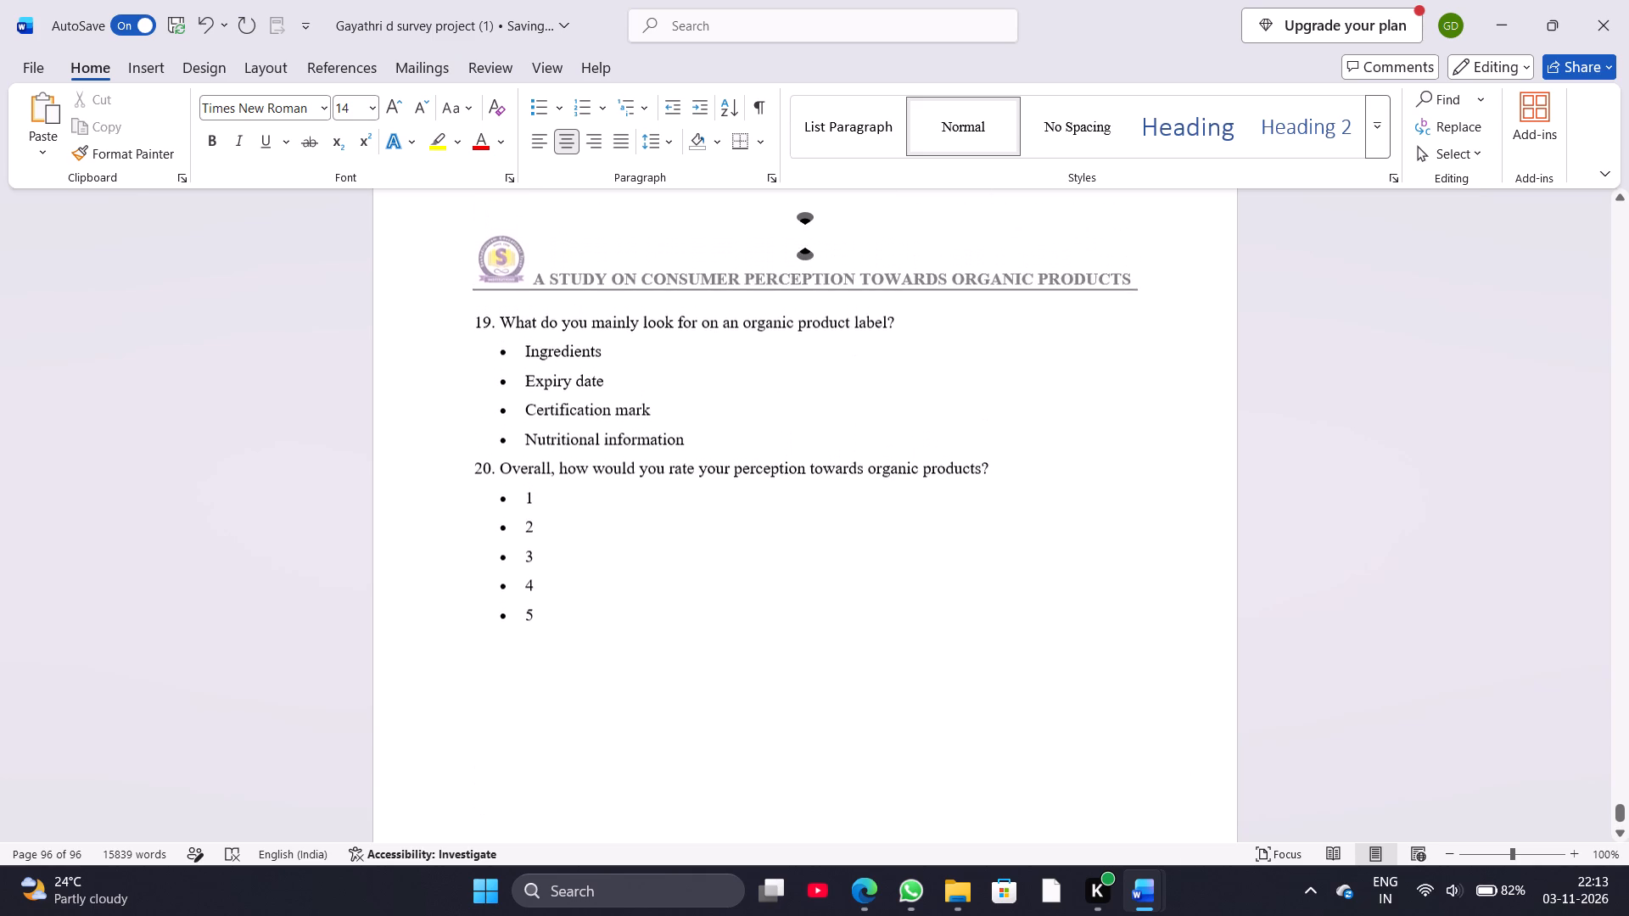
scroll(1023, 551, down, 1)
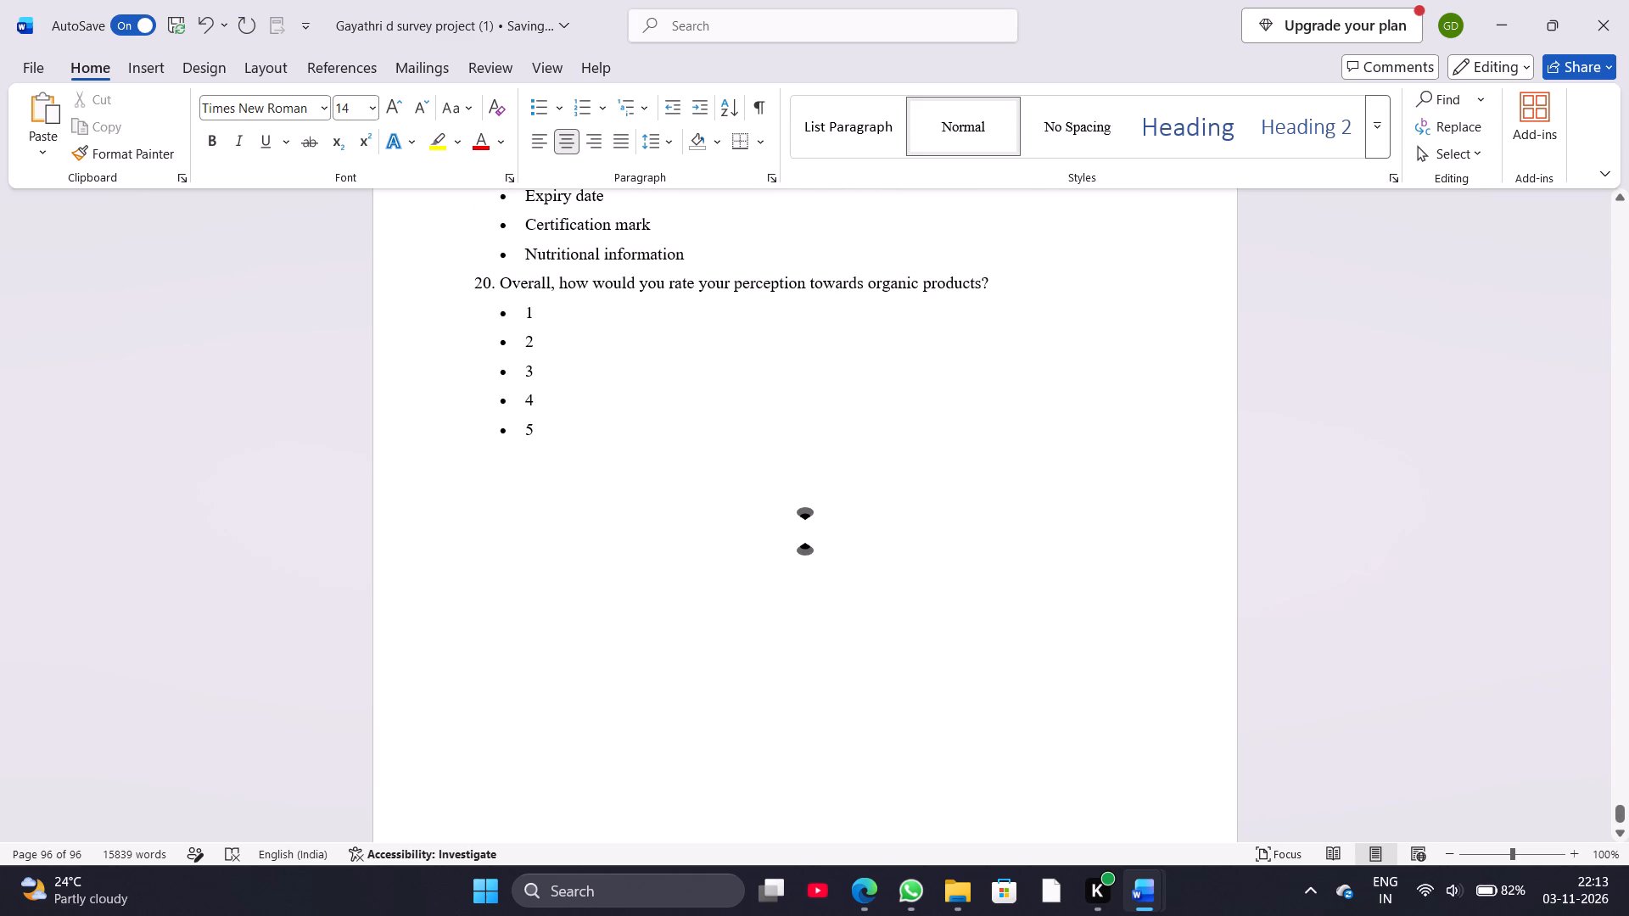
key(Return)
key(Return)
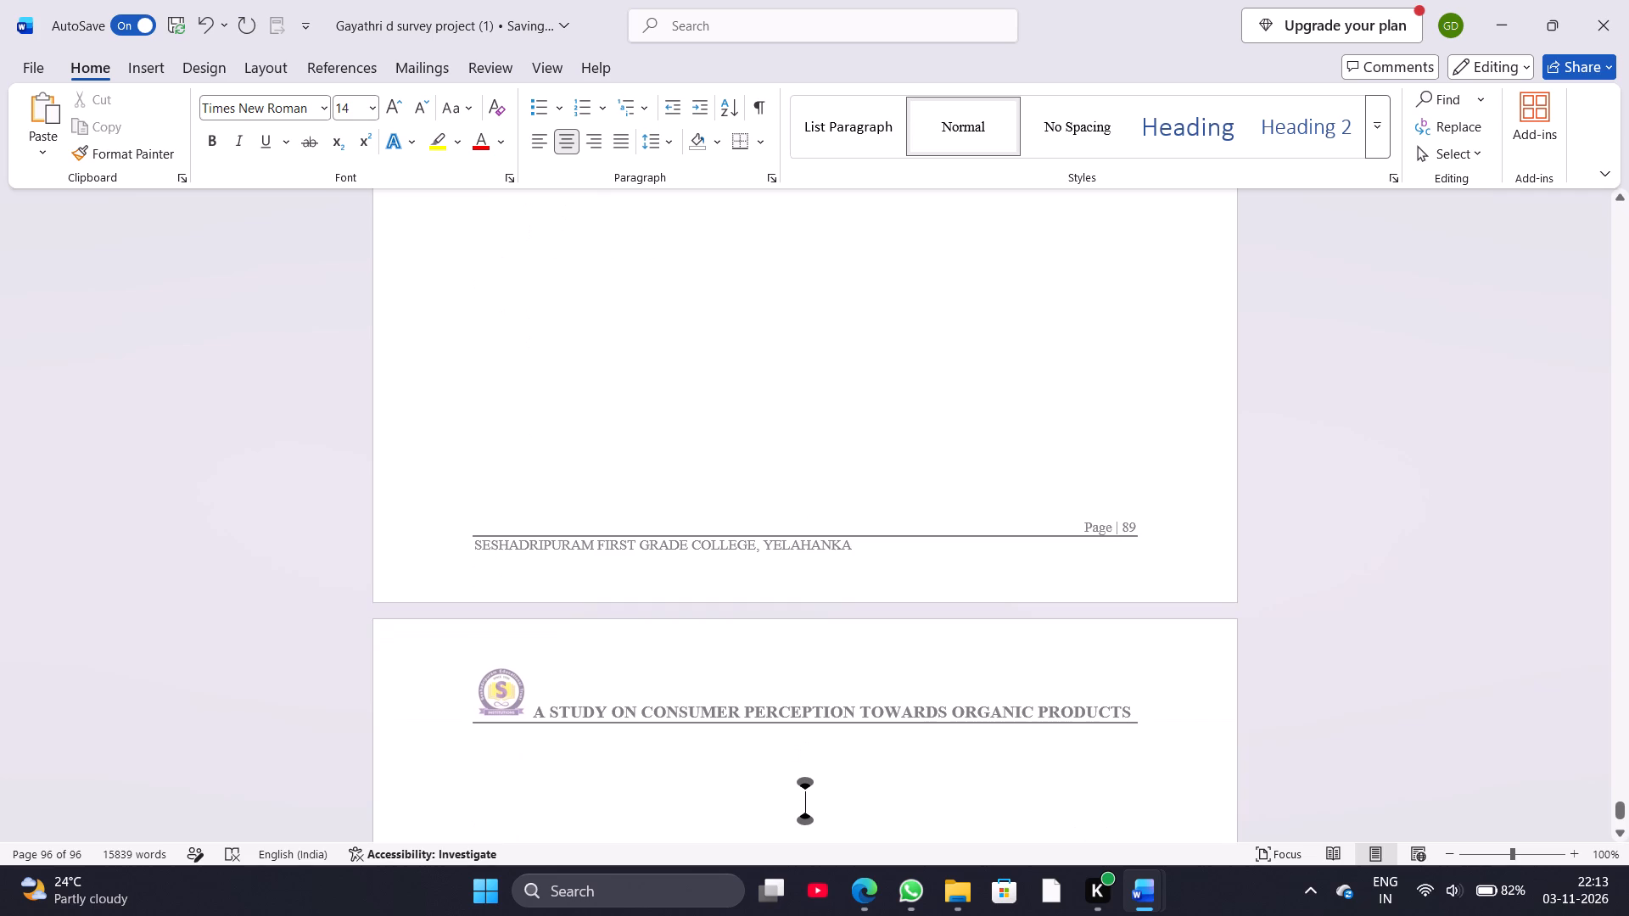
key(BackSpace)
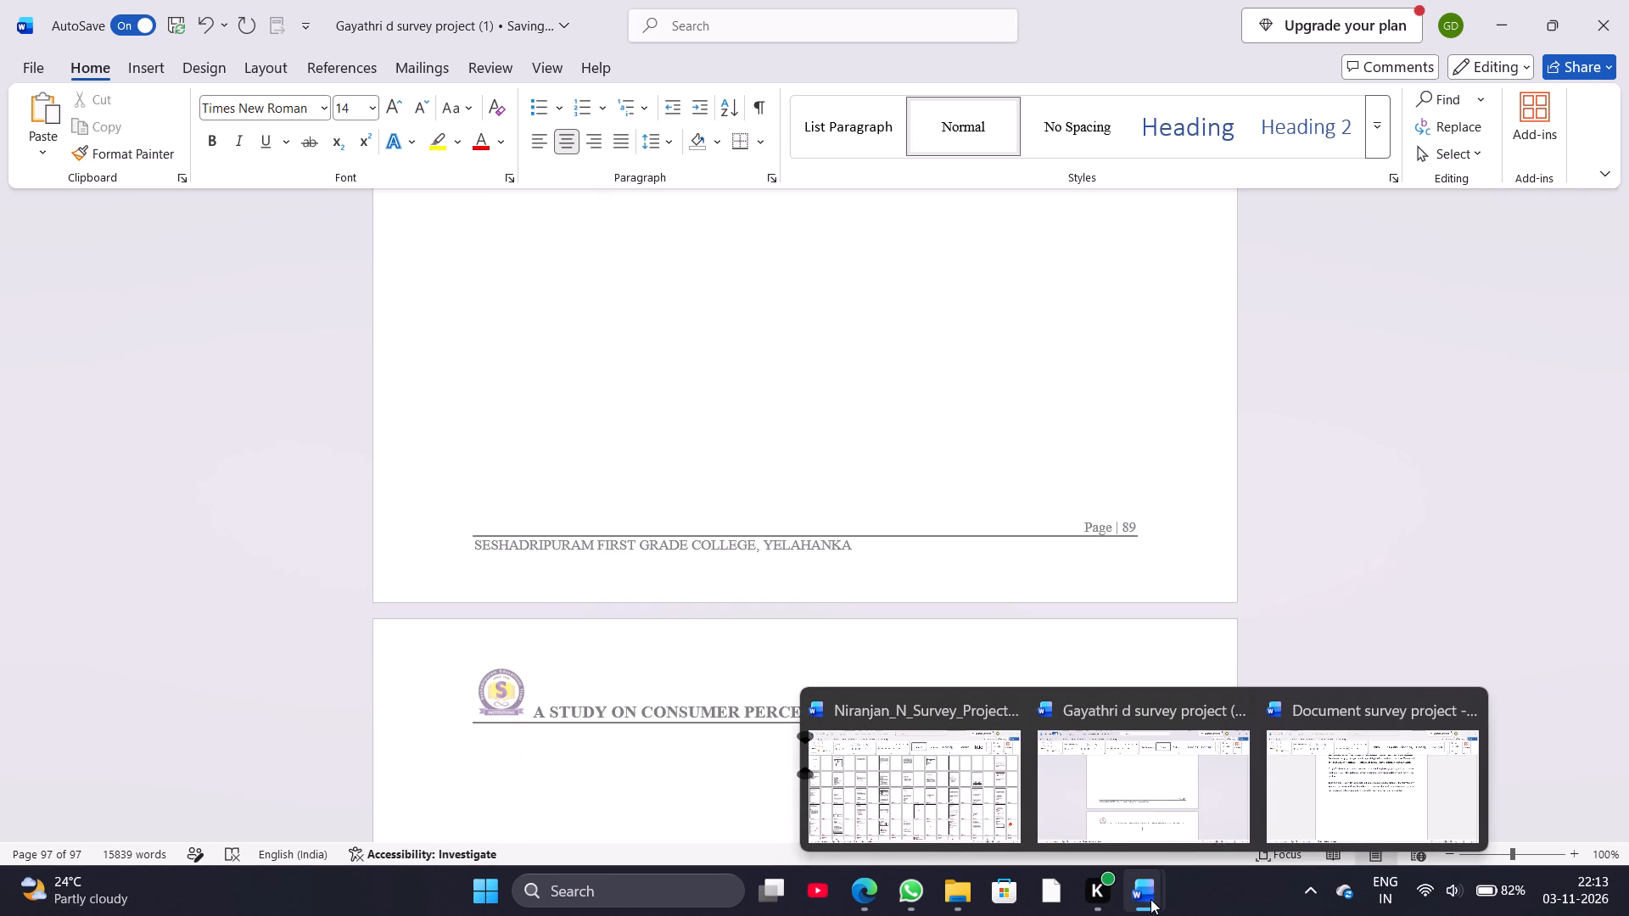
Switch to the other student's 95-page survey project report and close it.
click(1005, 785)
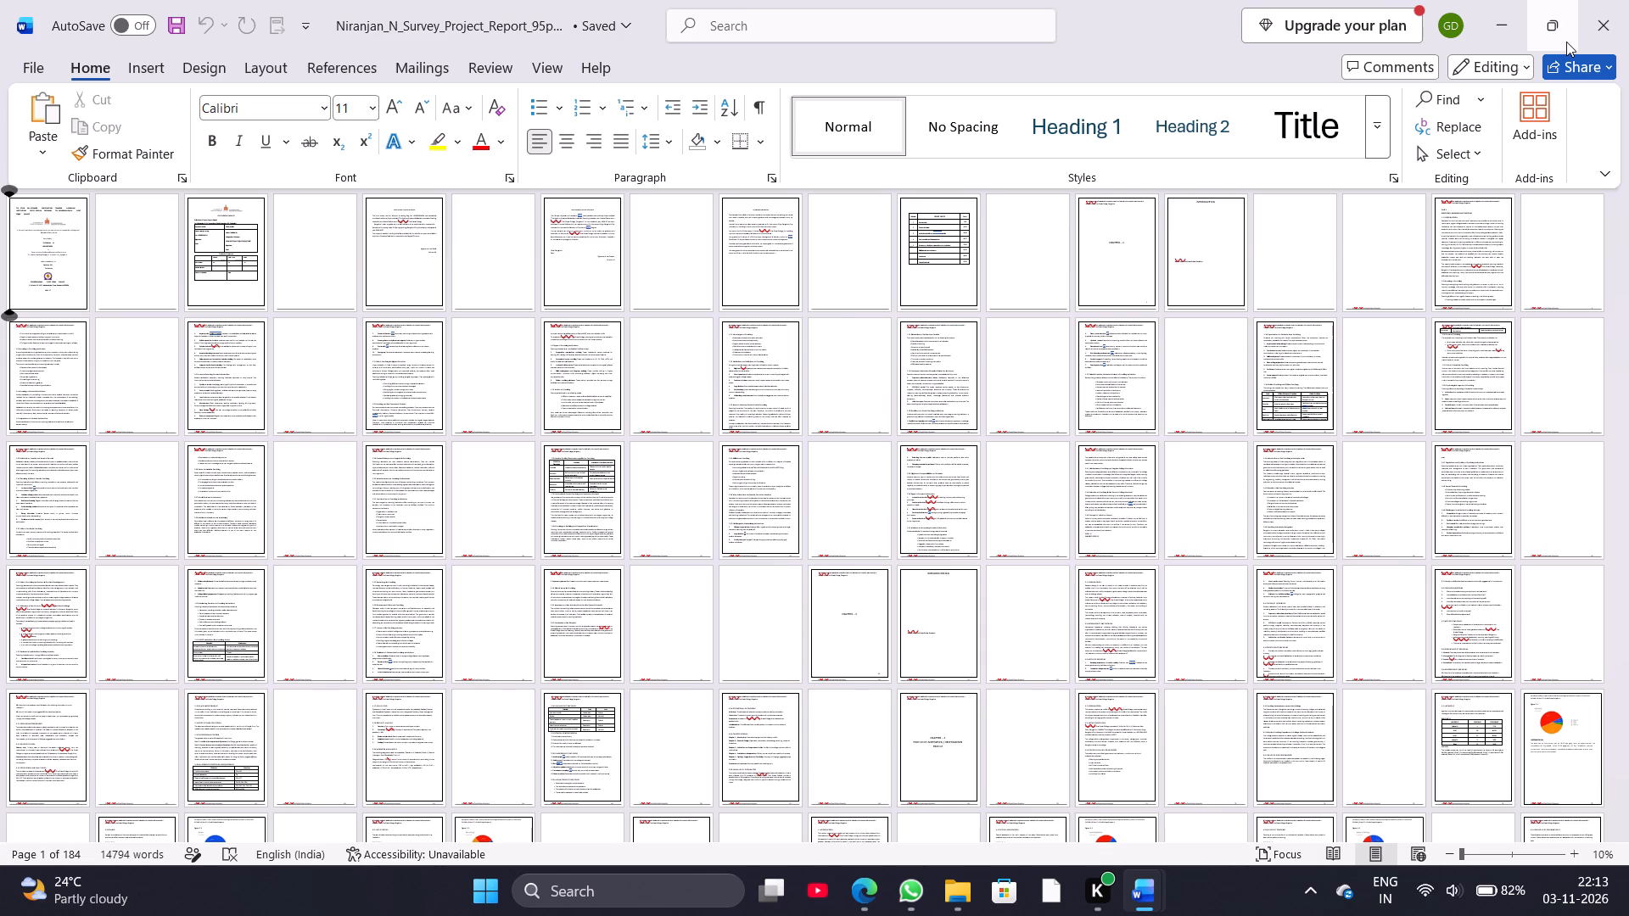
click(1607, 11)
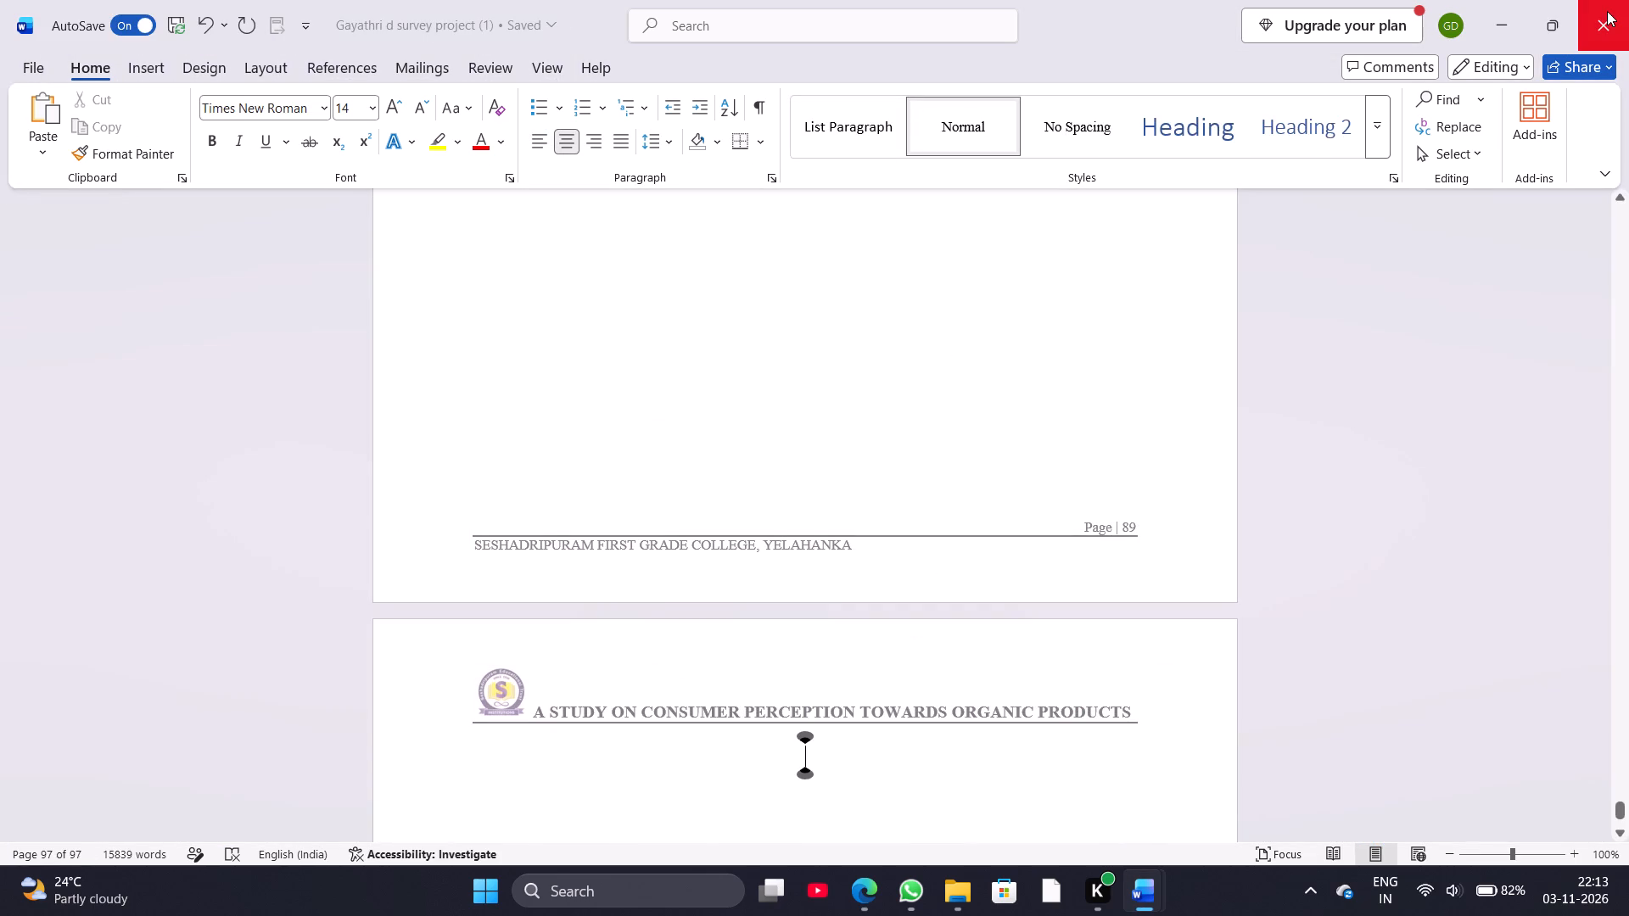
Open the recent document Research Project Guidelines- 30.09.2026 (3).
click(21, 71)
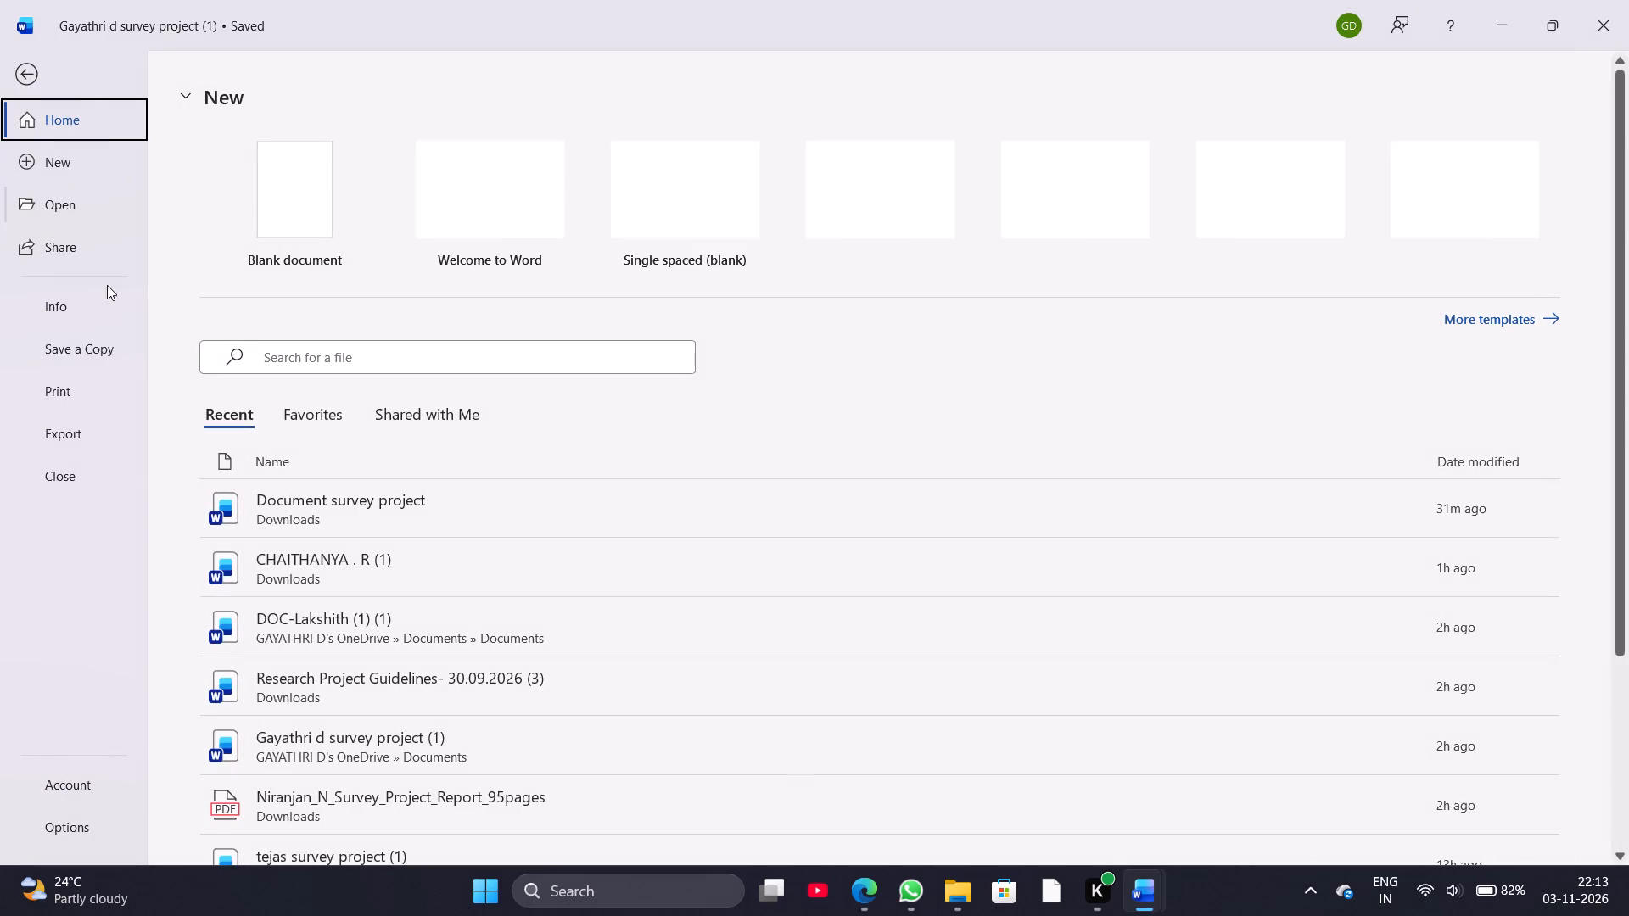
click(383, 663)
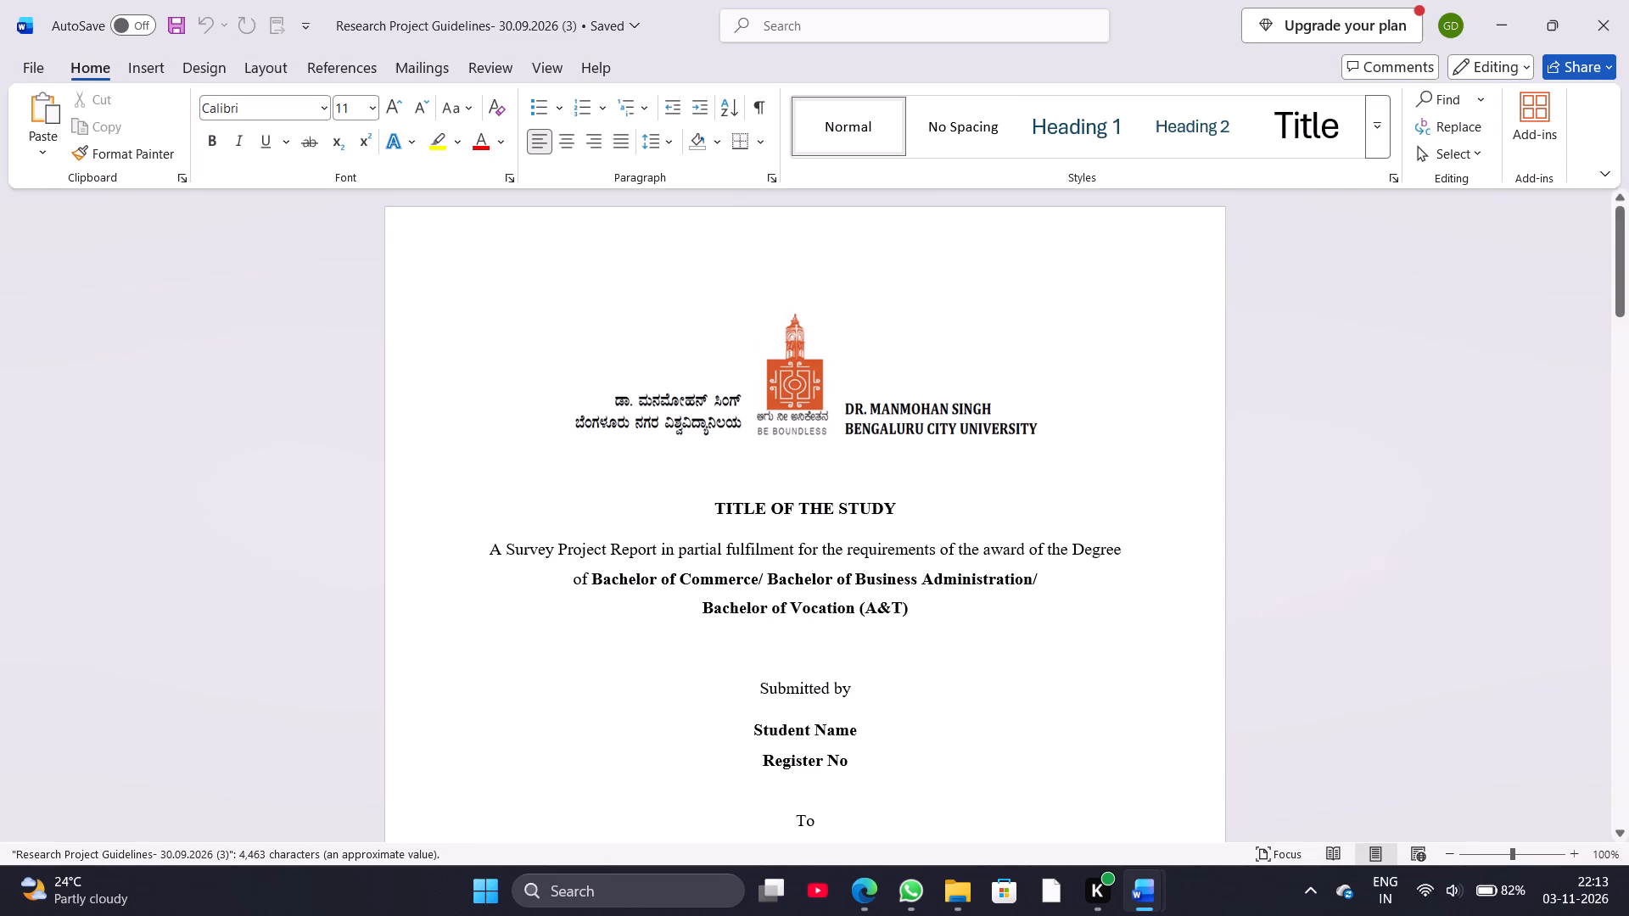
Insert two line breaks before the Title line of the SURVEY PROJECT REPORT LOG BOOK, moving both headings onto the log sheet's page.
scroll(910, 547, down, 20)
scroll(910, 547, down, 20)
scroll(910, 547, down, 20)
scroll(910, 547, down, 8)
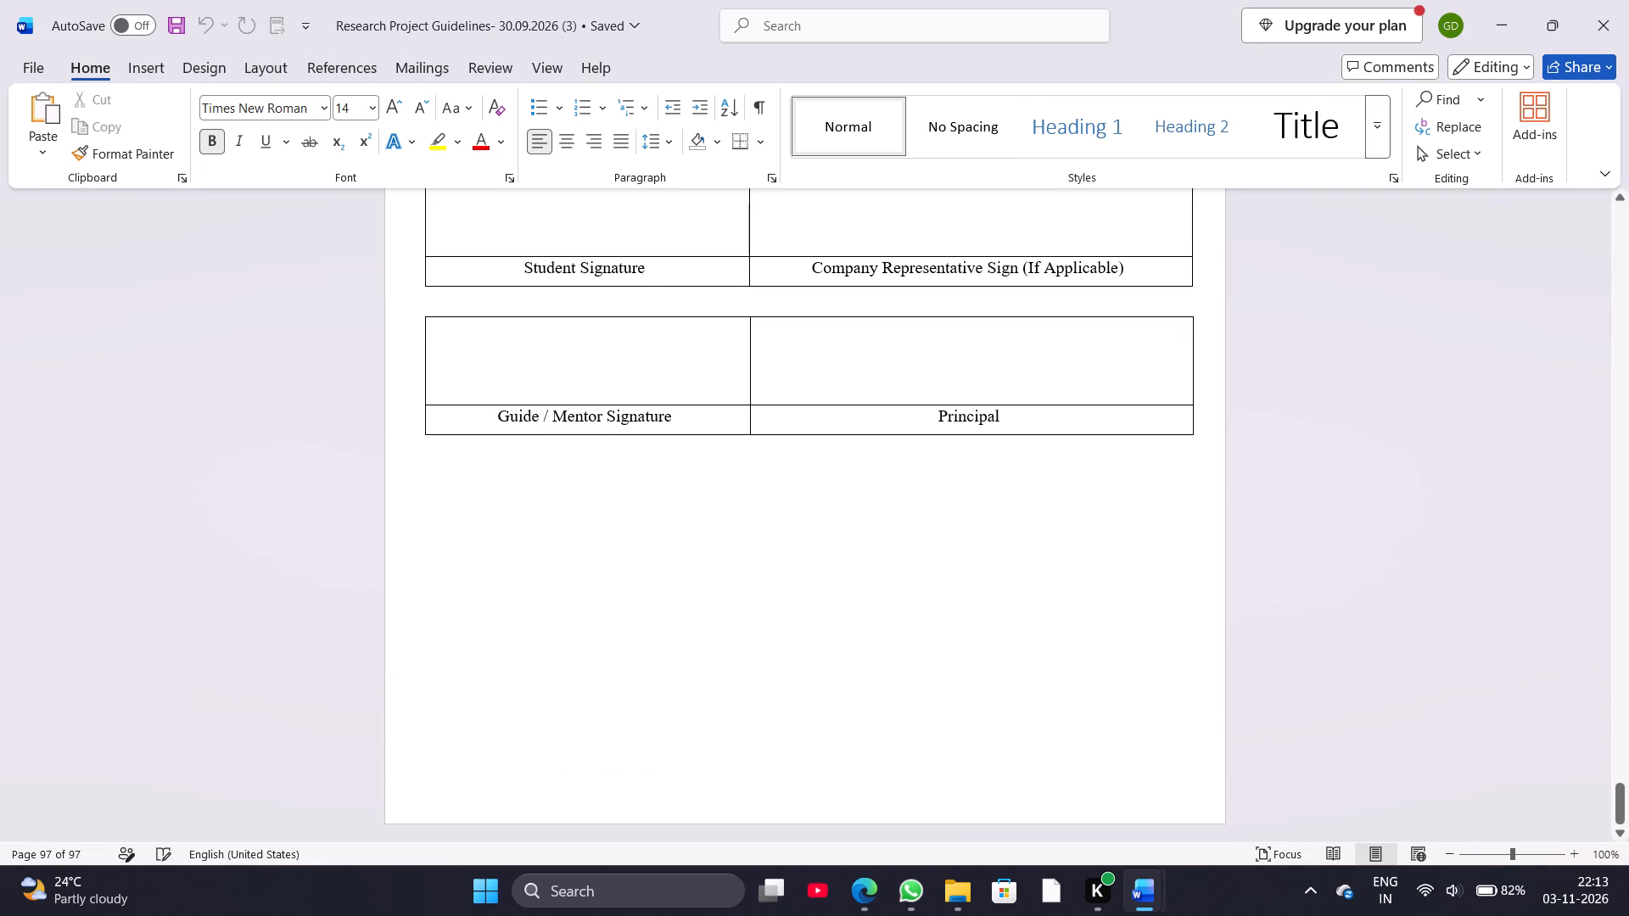
scroll(910, 547, up, 11)
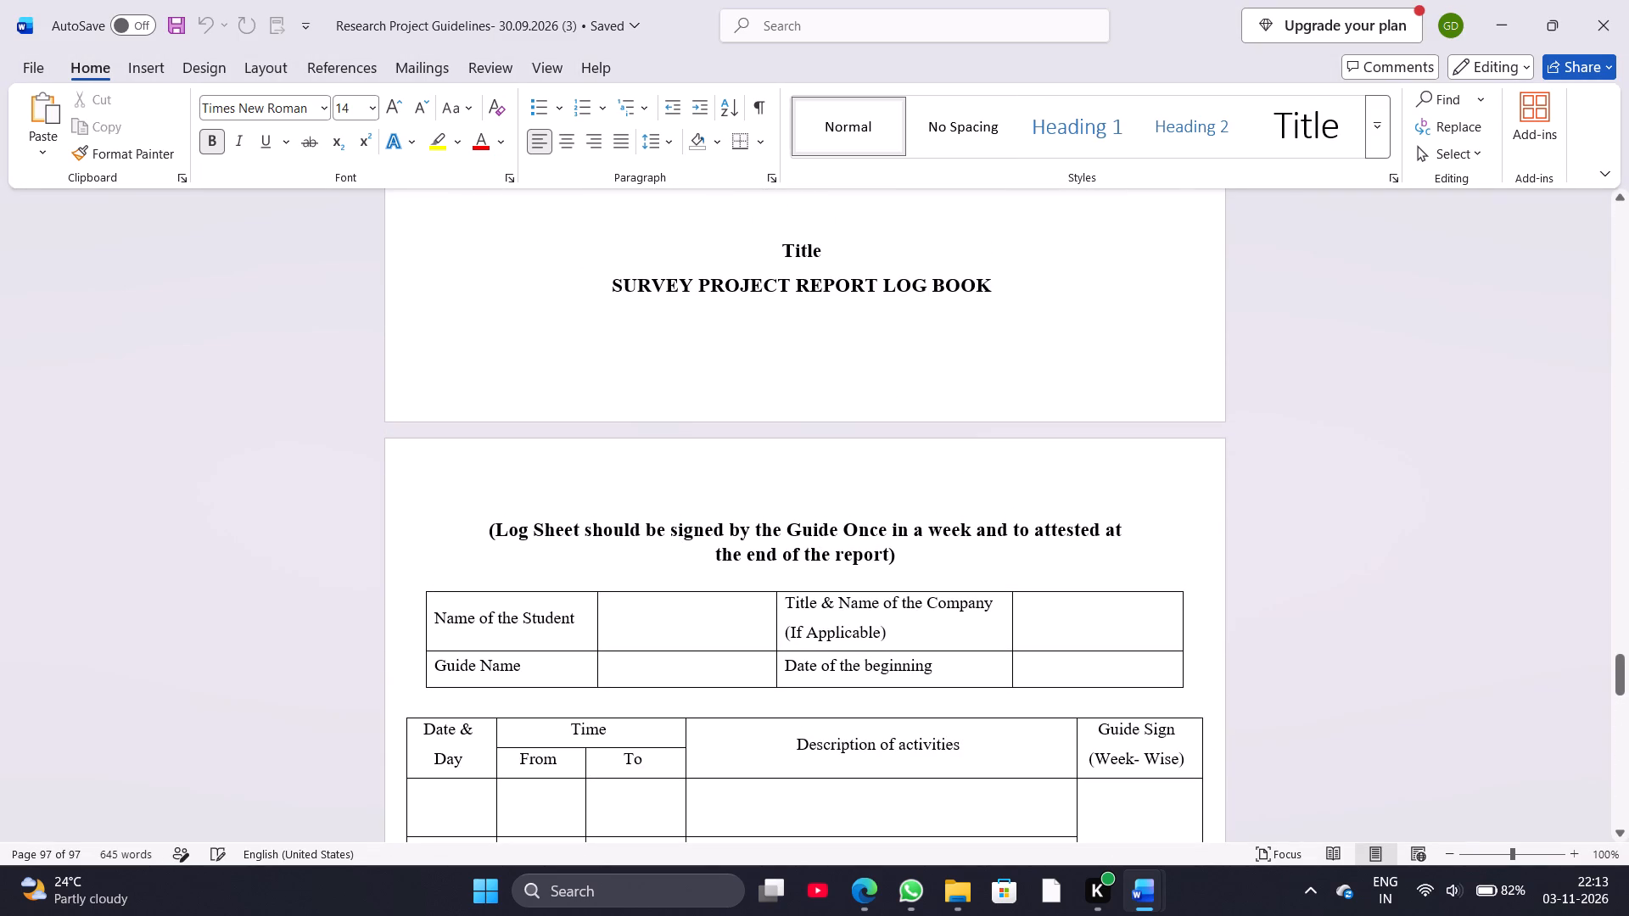
click(775, 247)
key(Return)
key(Return)
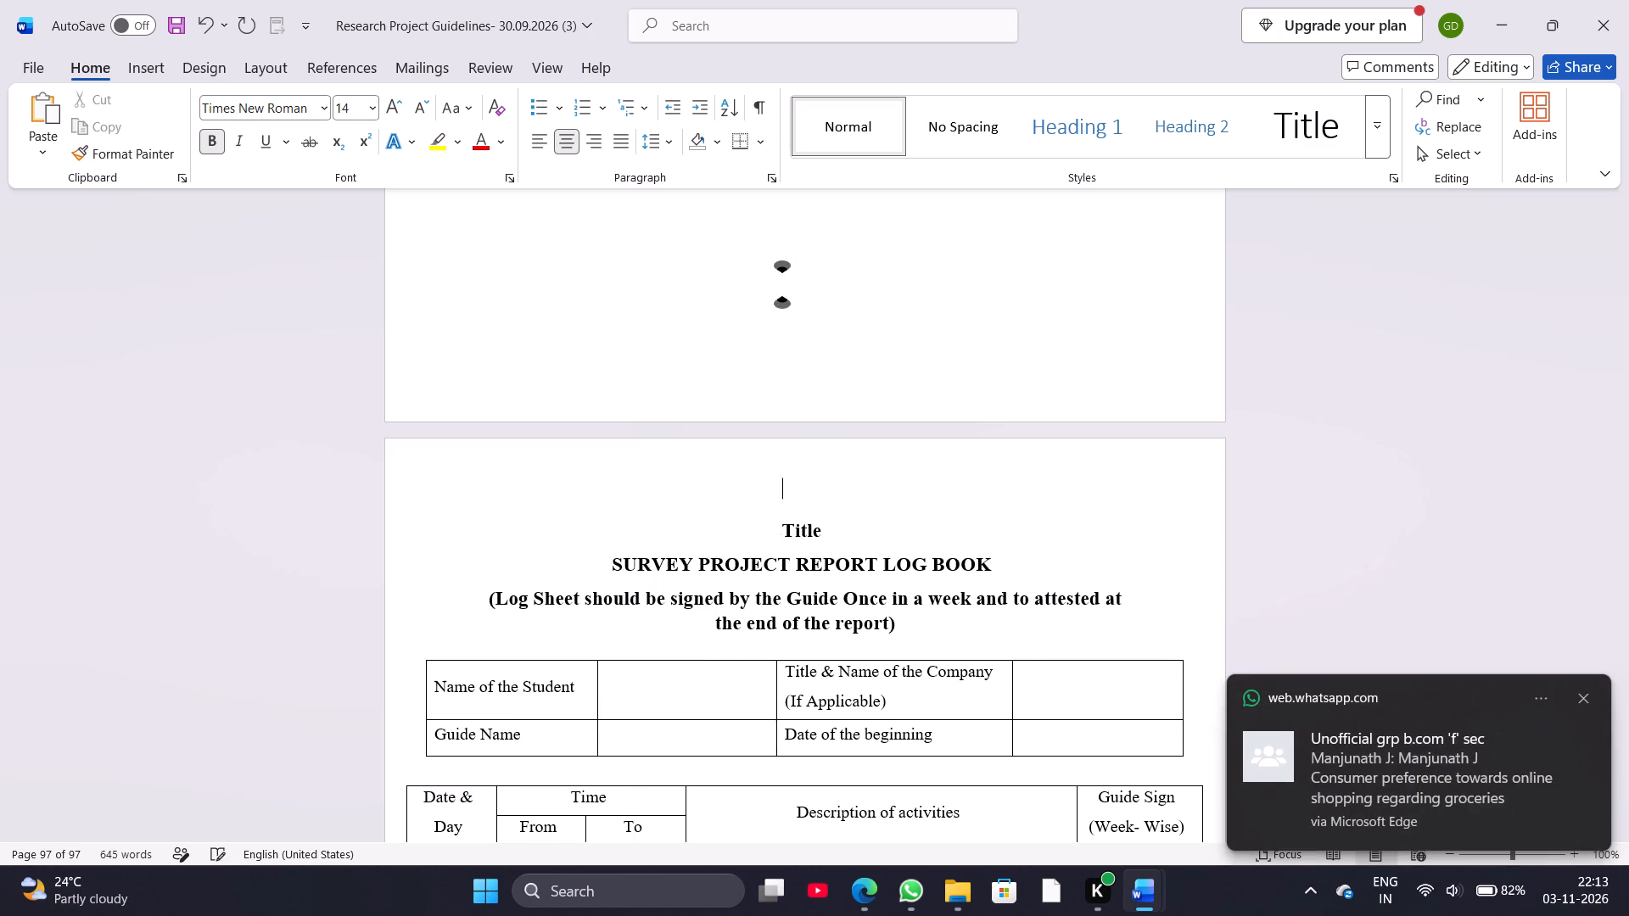
scroll(775, 247, down, 1)
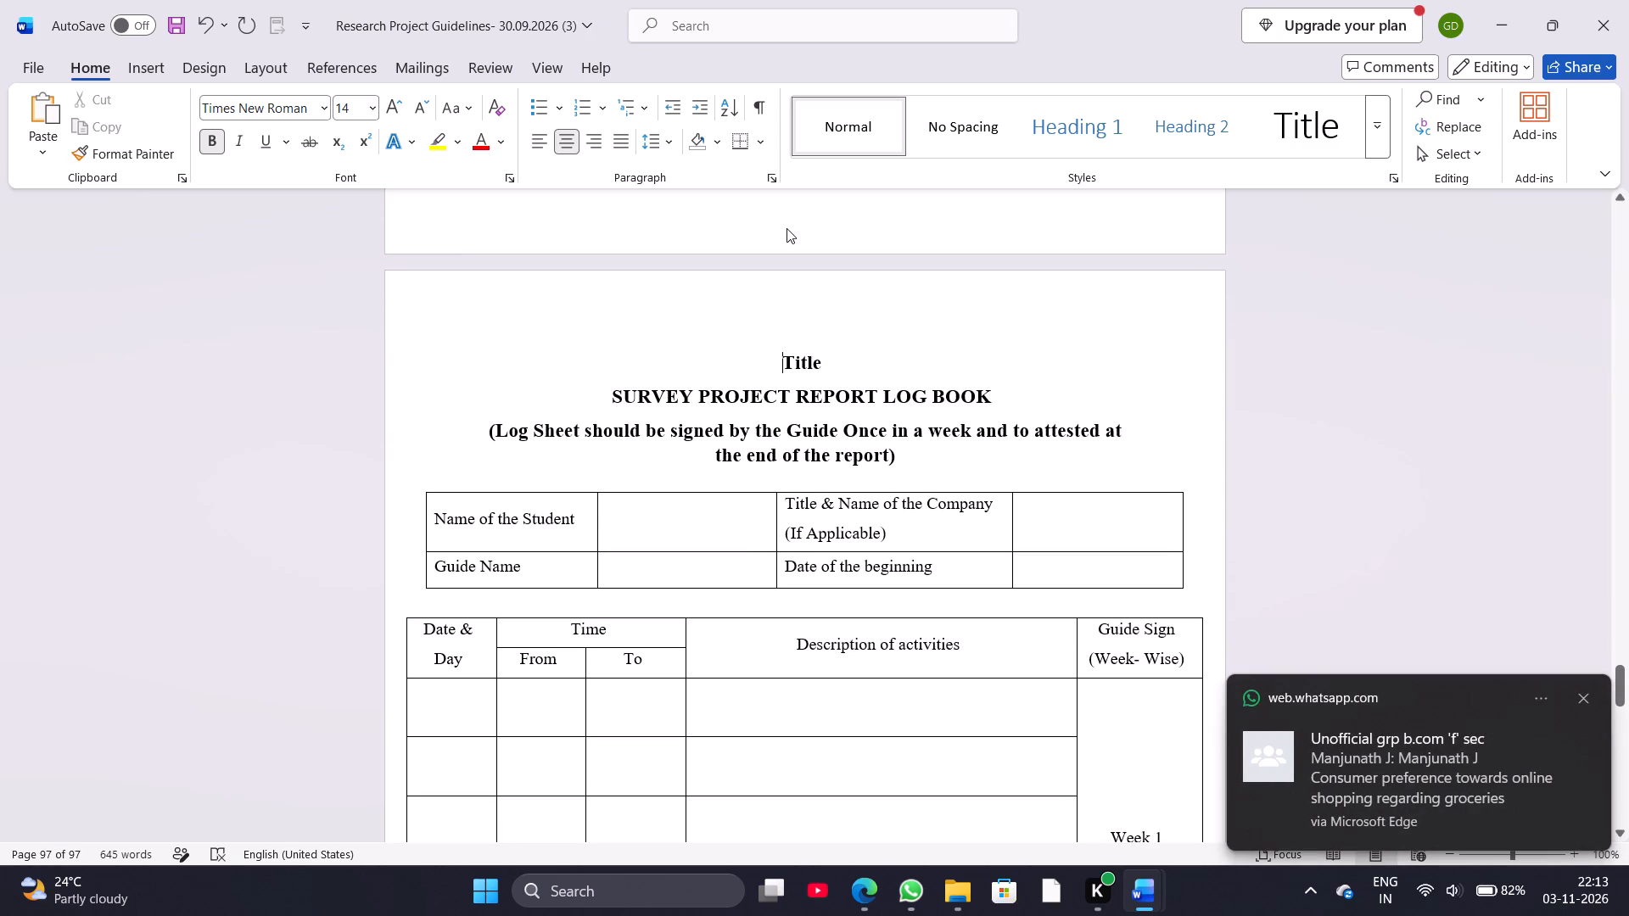
drag(778, 355, 1073, 915)
key(ctrl+c)
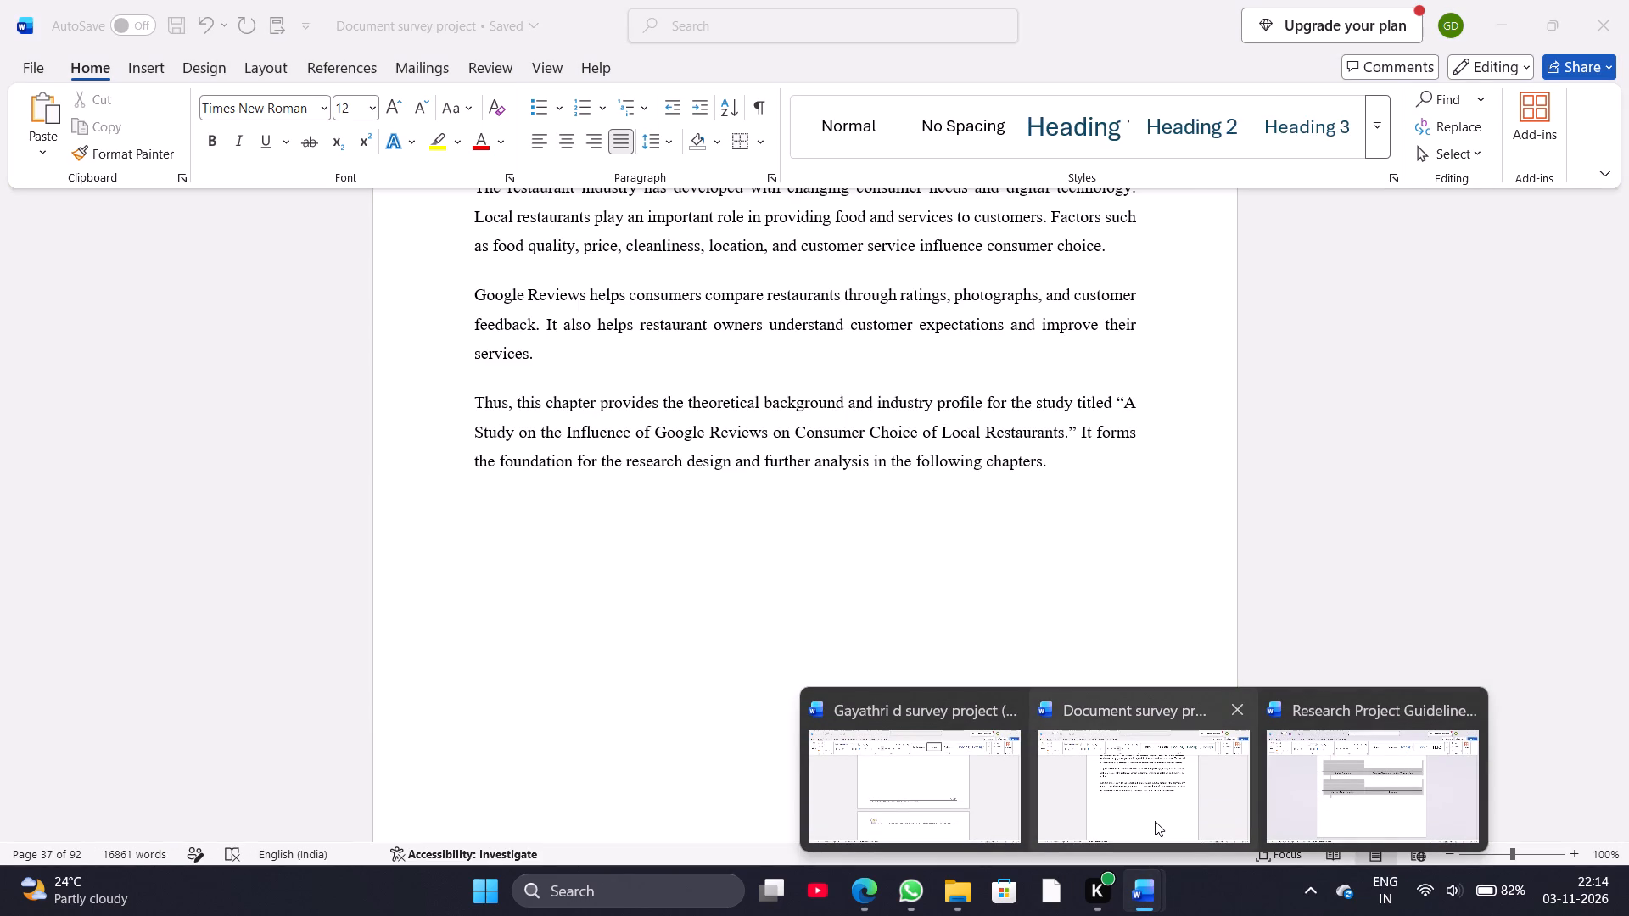
click(979, 809)
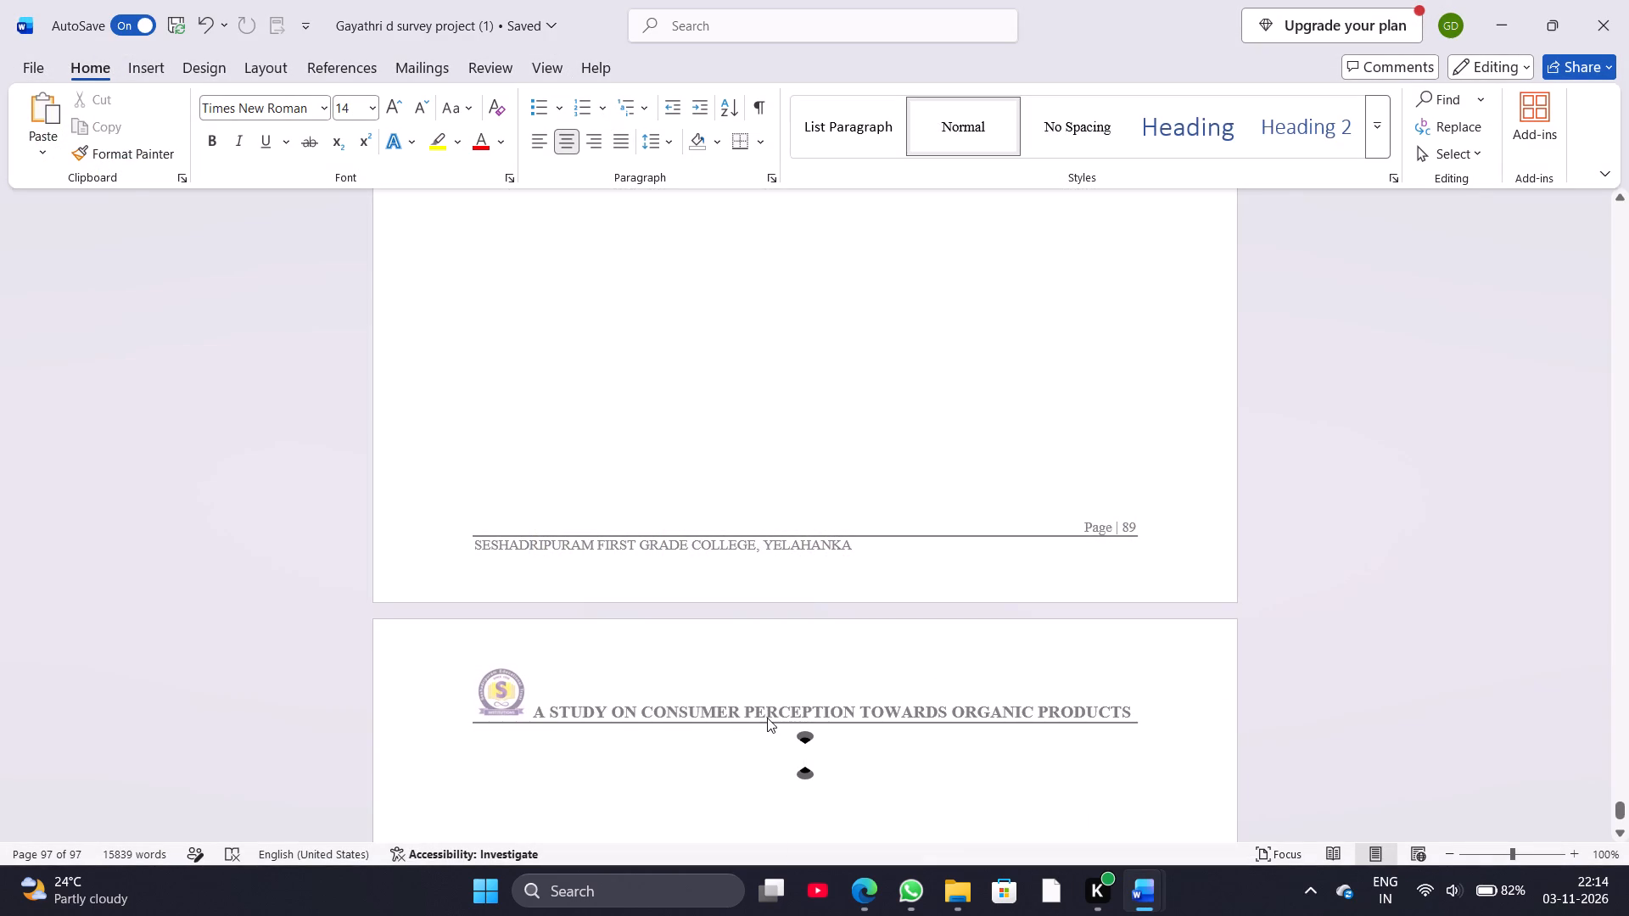
scroll(767, 718, left, 1)
scroll(767, 718, down, 1)
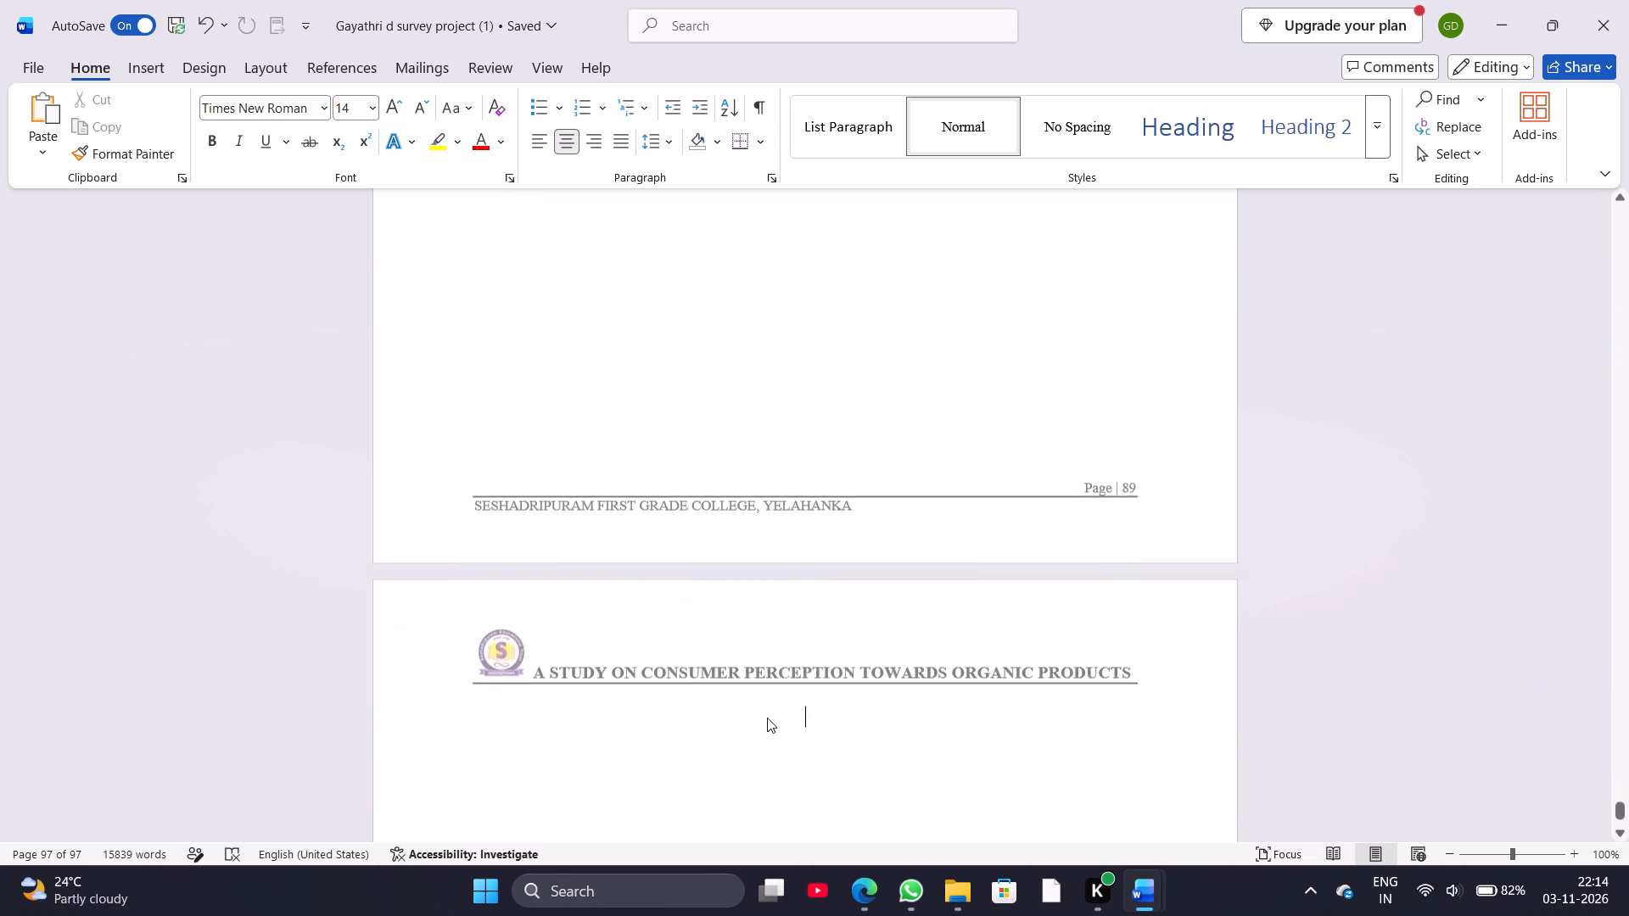
scroll(767, 718, down, 1)
key(ctrl+v)
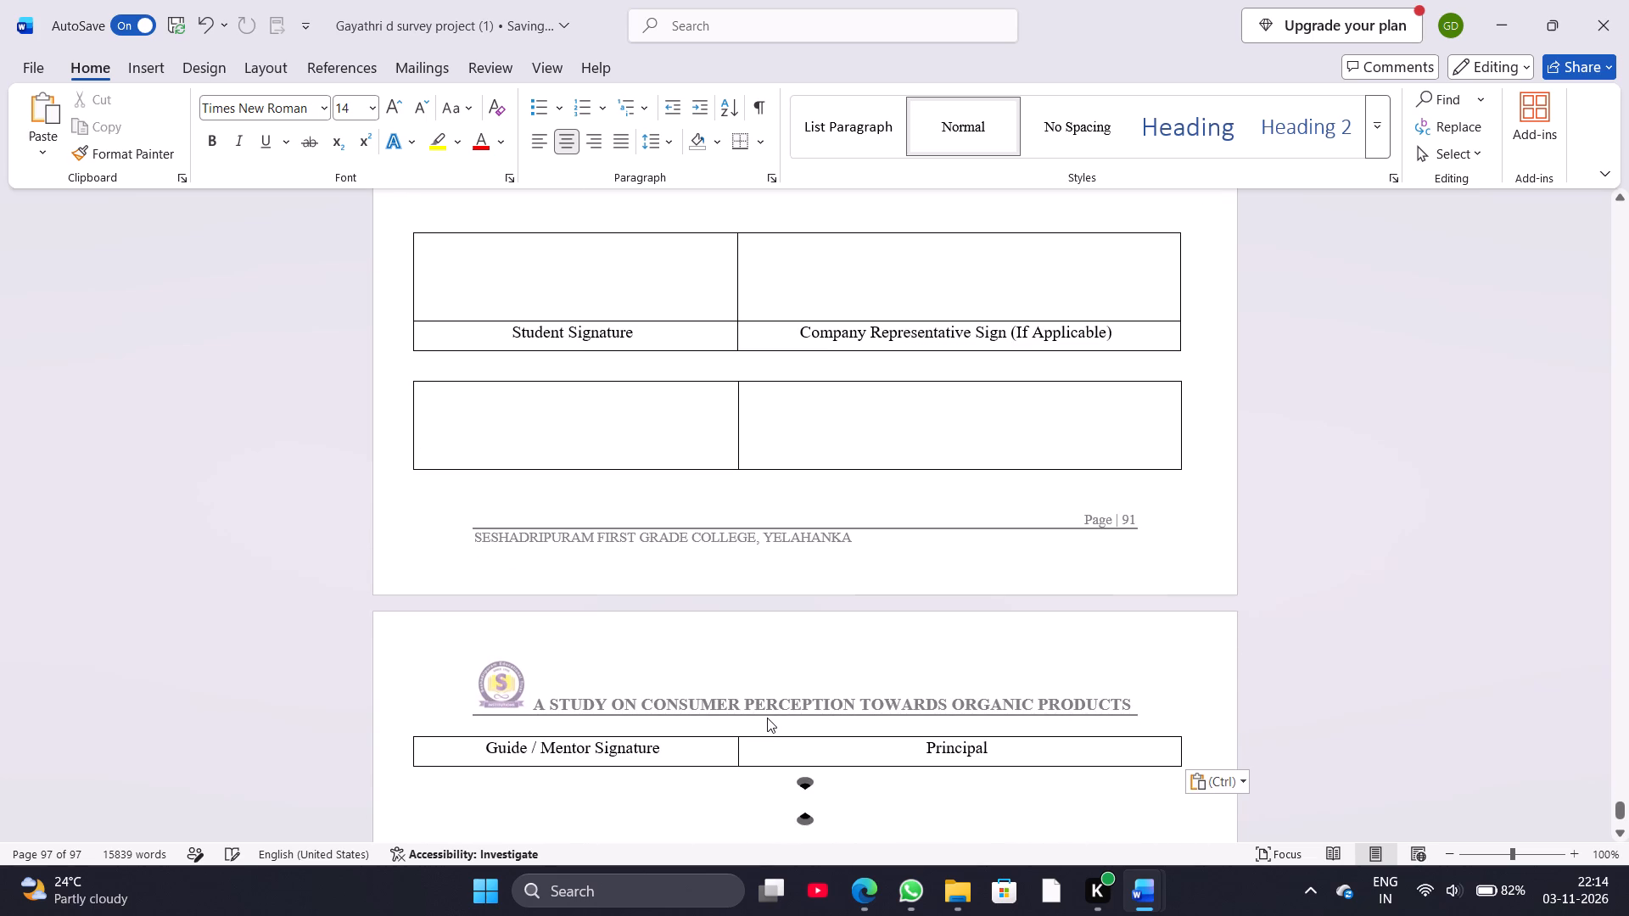
Remove two blank lines above the Student Signature table so both signature tables fit on the same page.
scroll(767, 718, up, 2)
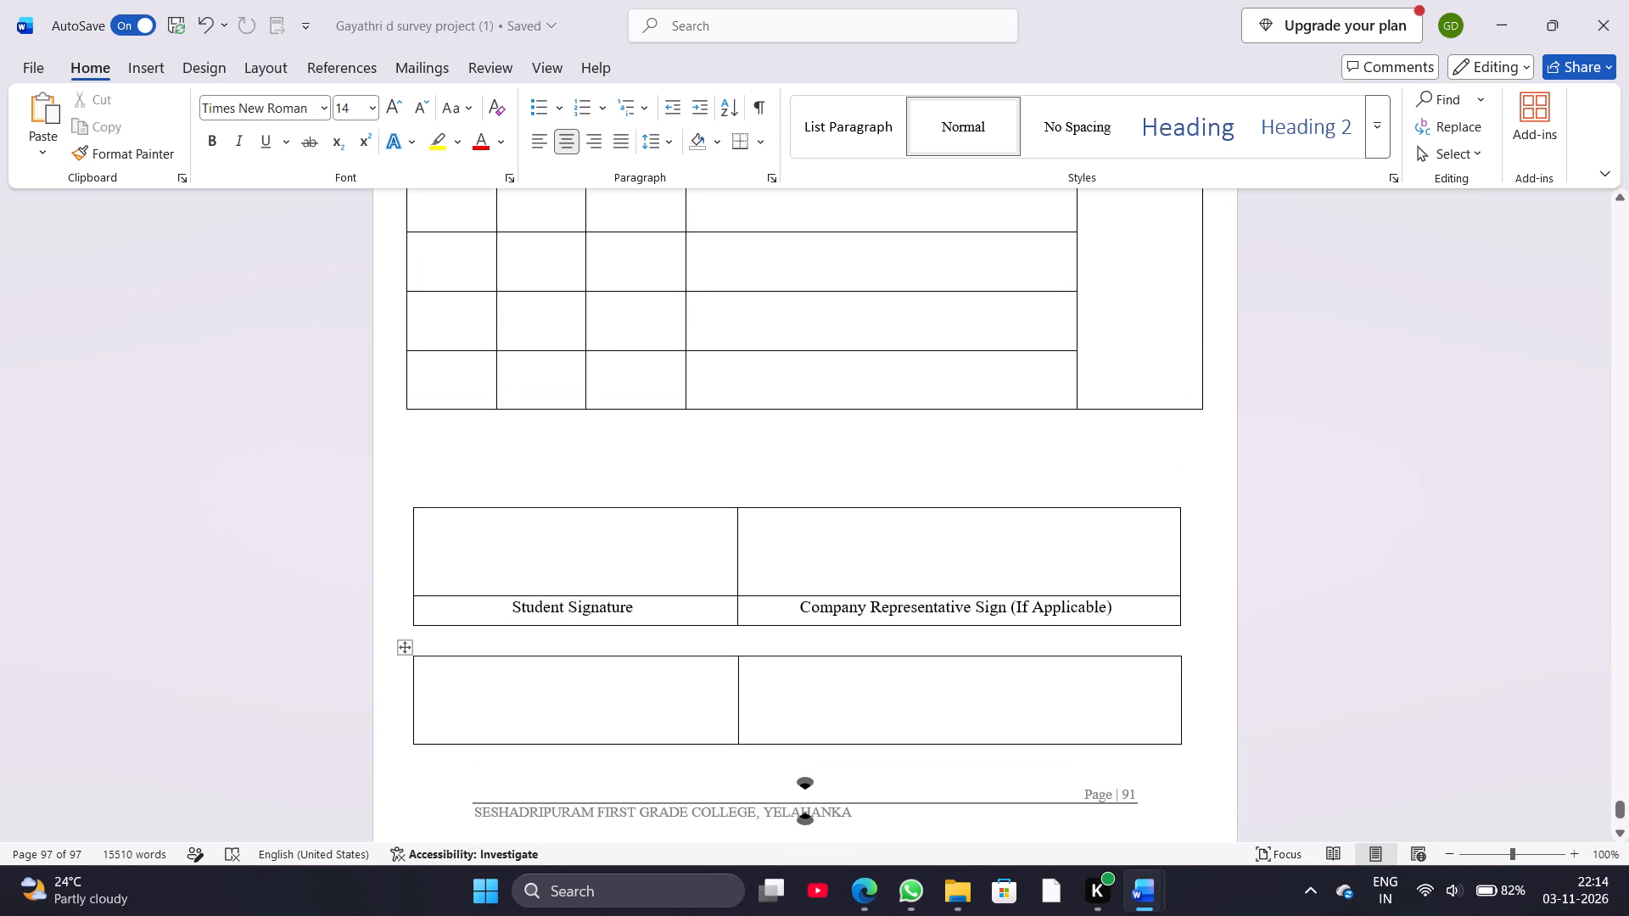
click(428, 479)
click(490, 478)
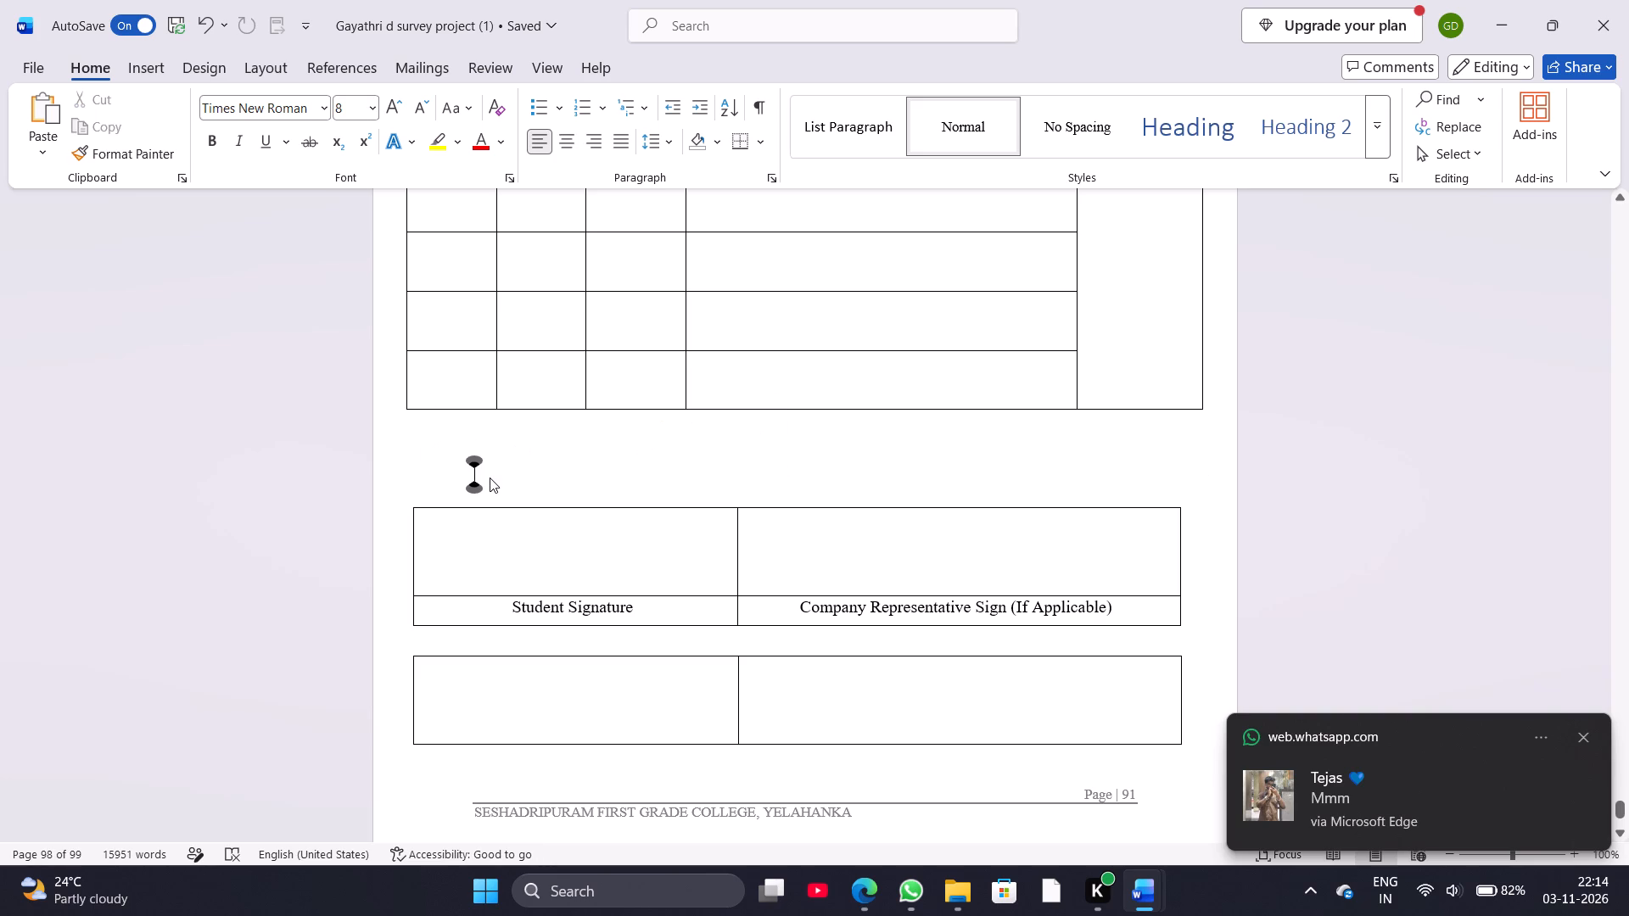
key(BackSpace)
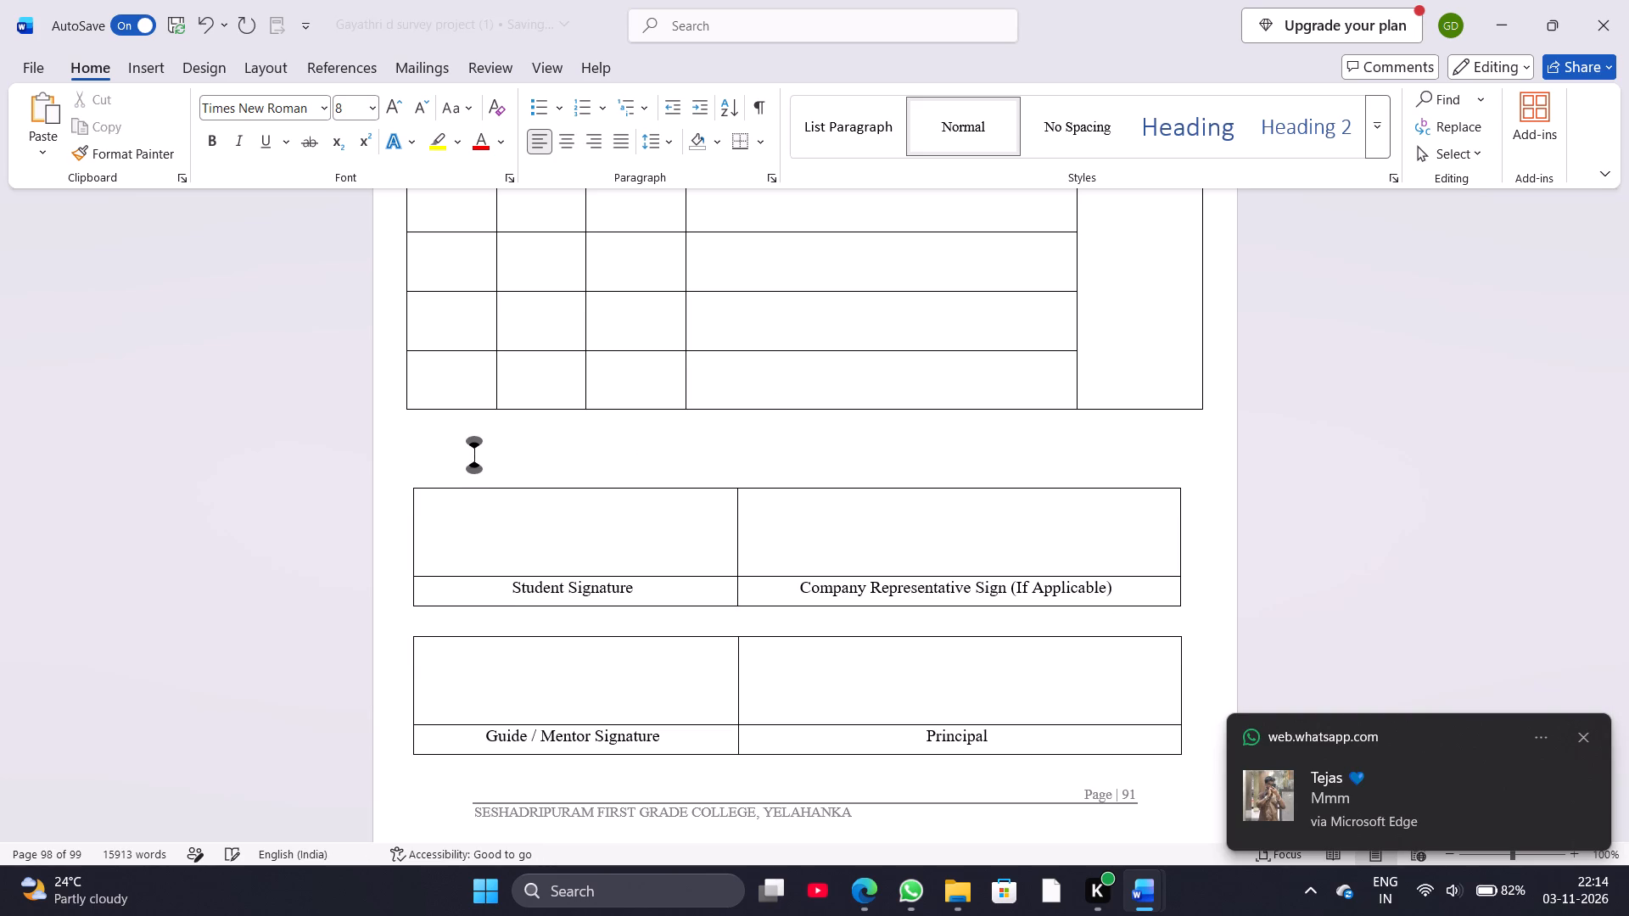
key(BackSpace)
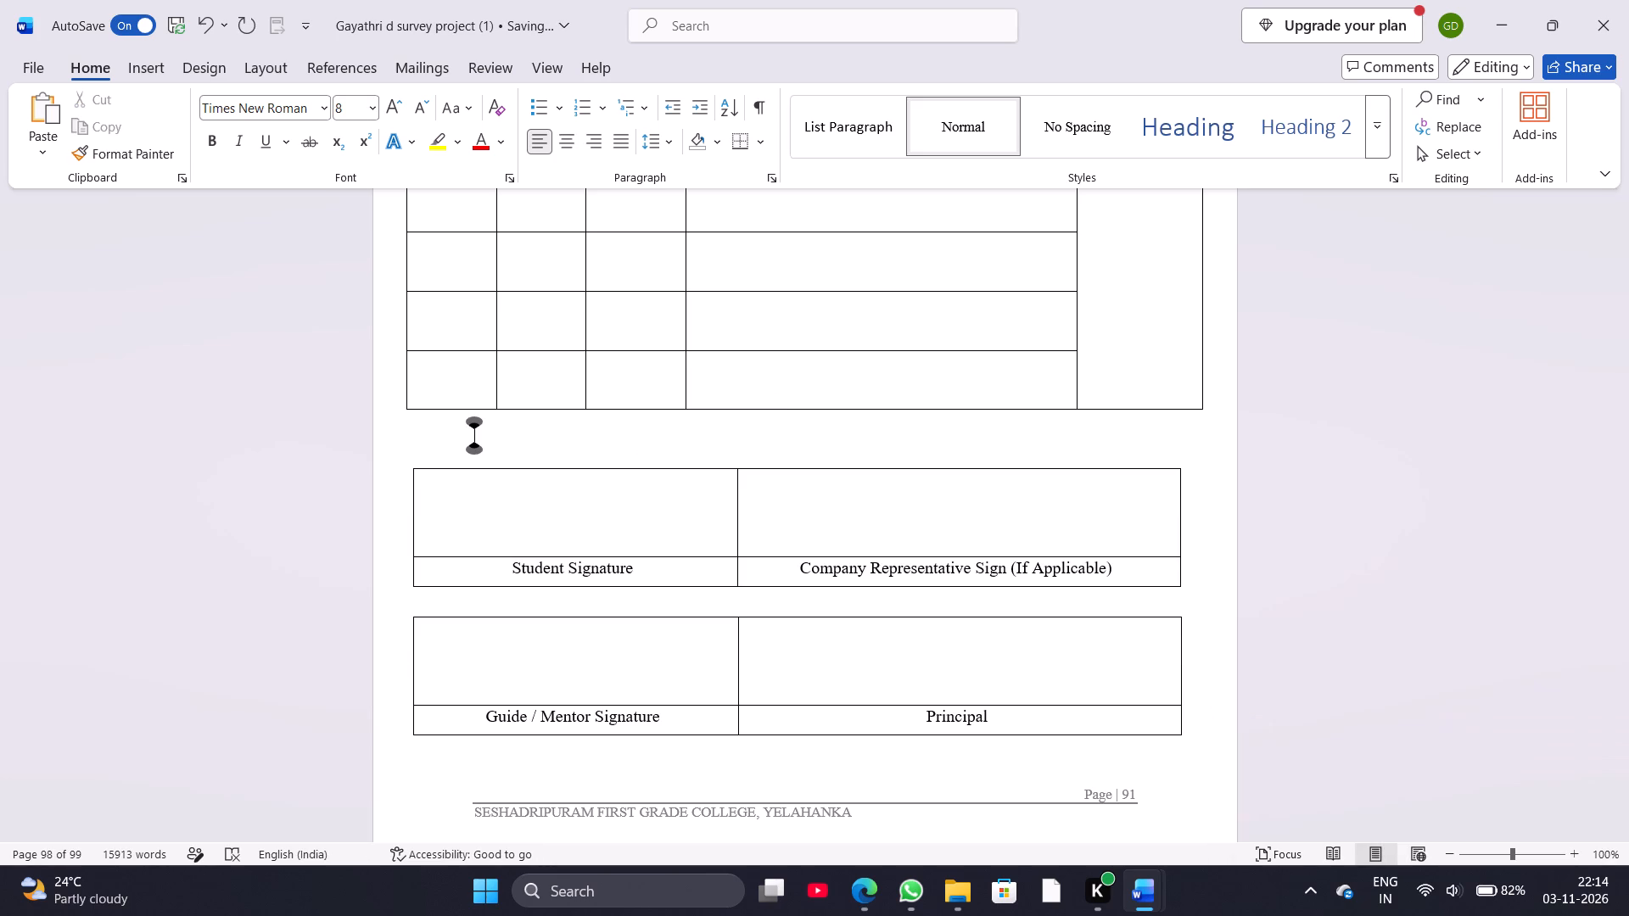
Delete the placeholder word Title above the SURVEY PROJECT REPORT LOG BOOK heading.
scroll(448, 483, down, 2)
scroll(448, 483, up, 3)
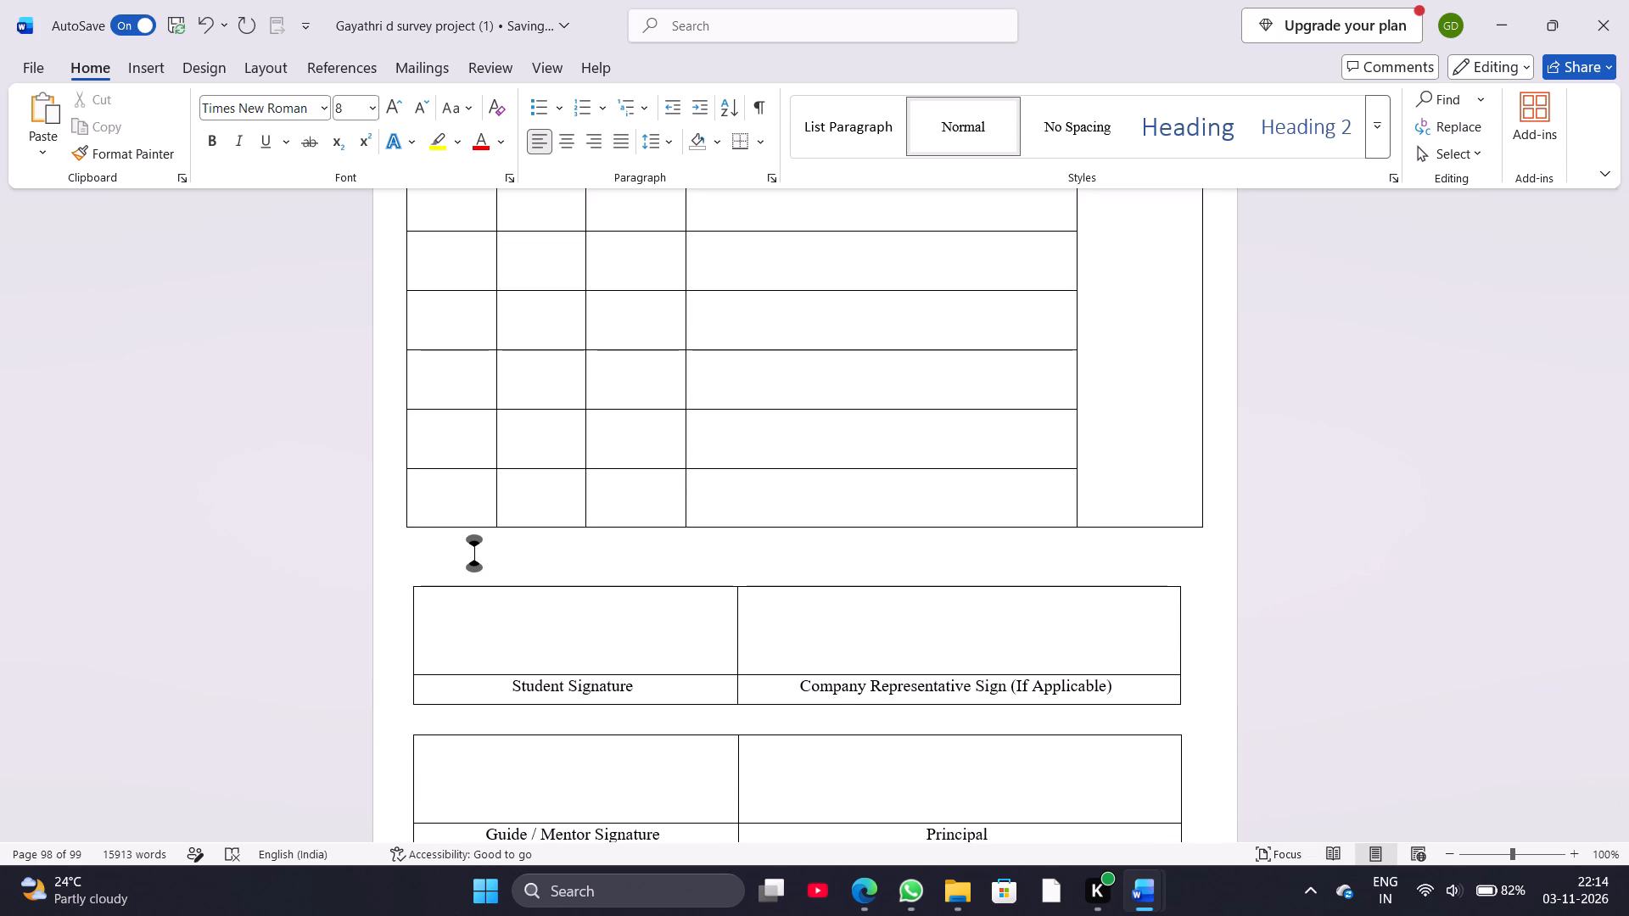
scroll(448, 483, up, 5)
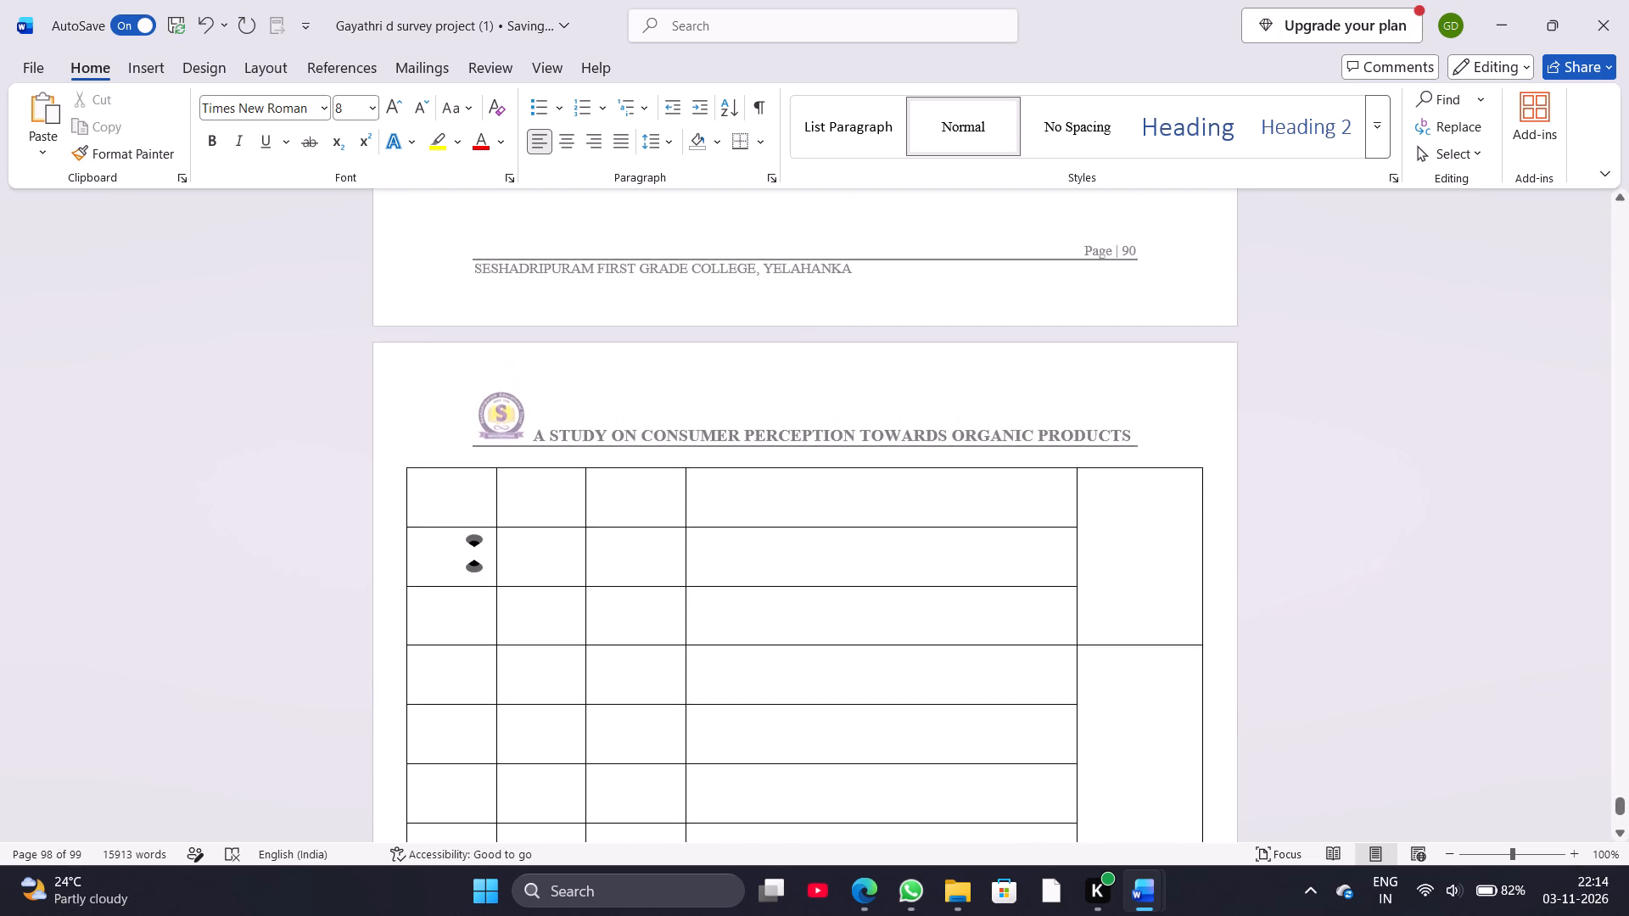
scroll(448, 483, up, 7)
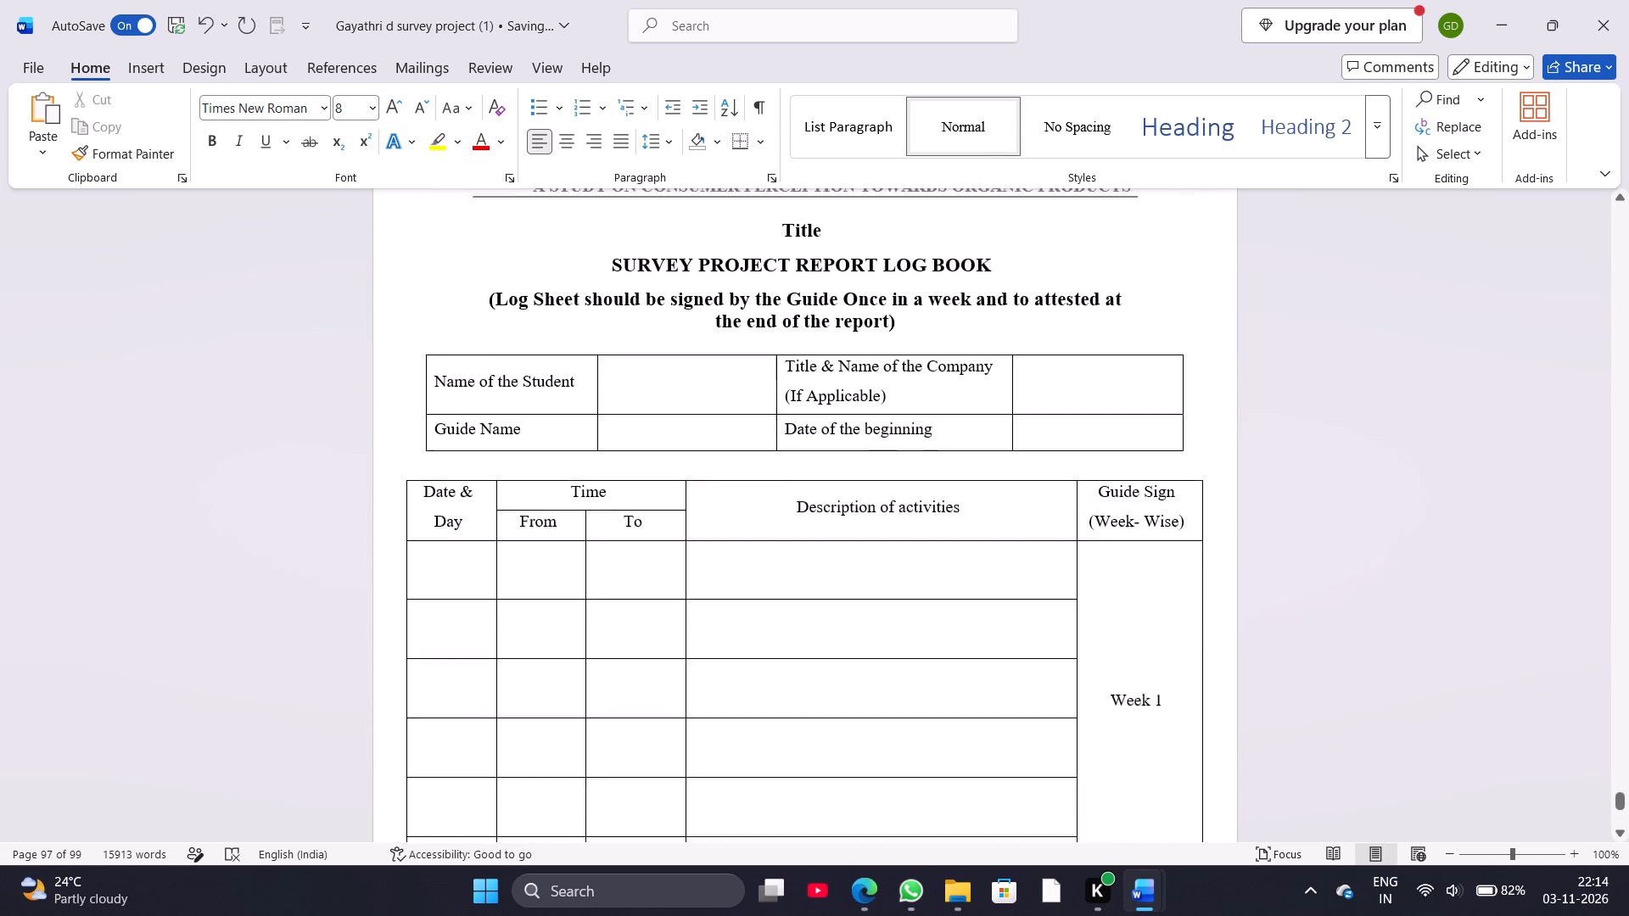
scroll(448, 483, up, 2)
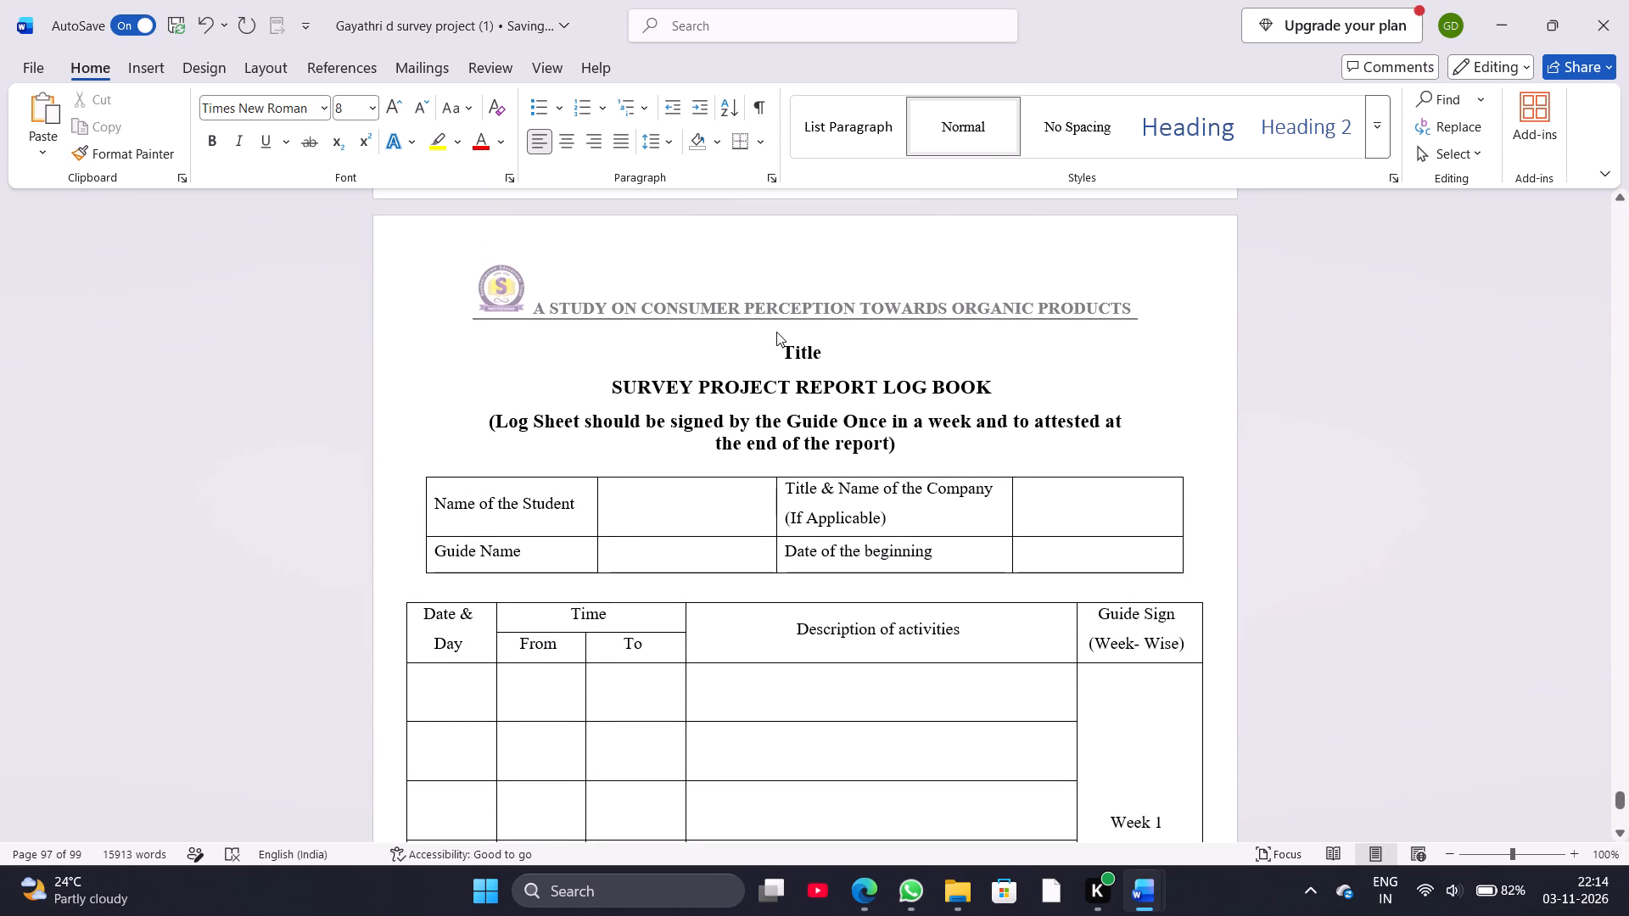
click(829, 343)
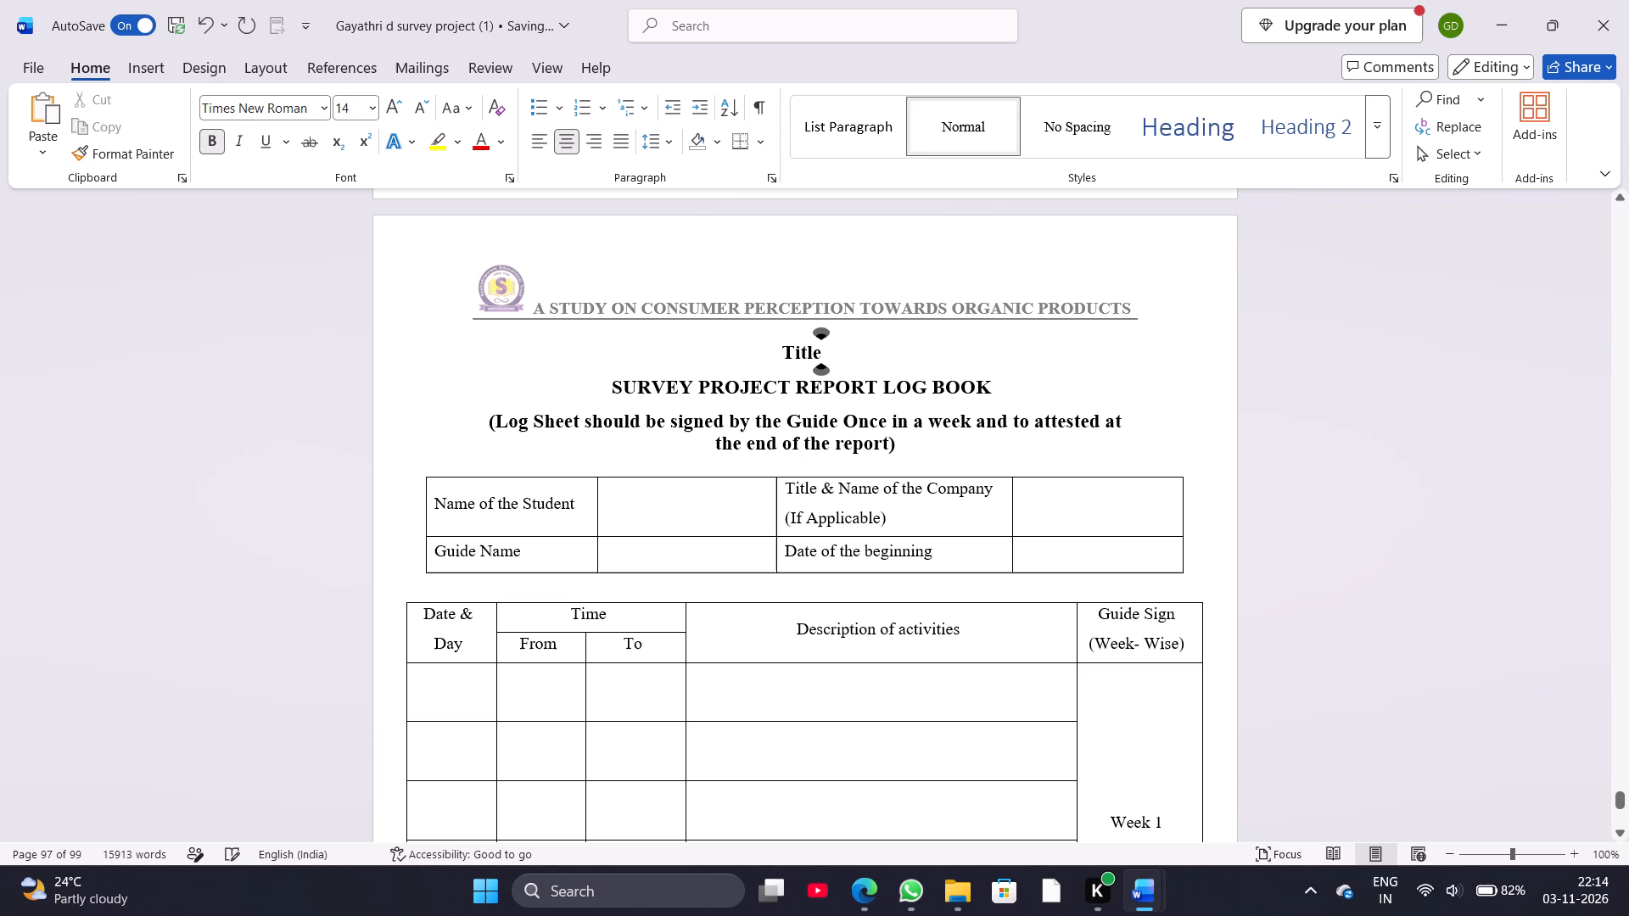
key(BackSpace)
key(BackSpace)
key(BackSpace)
key(BackSpace)
key(BackSpace)
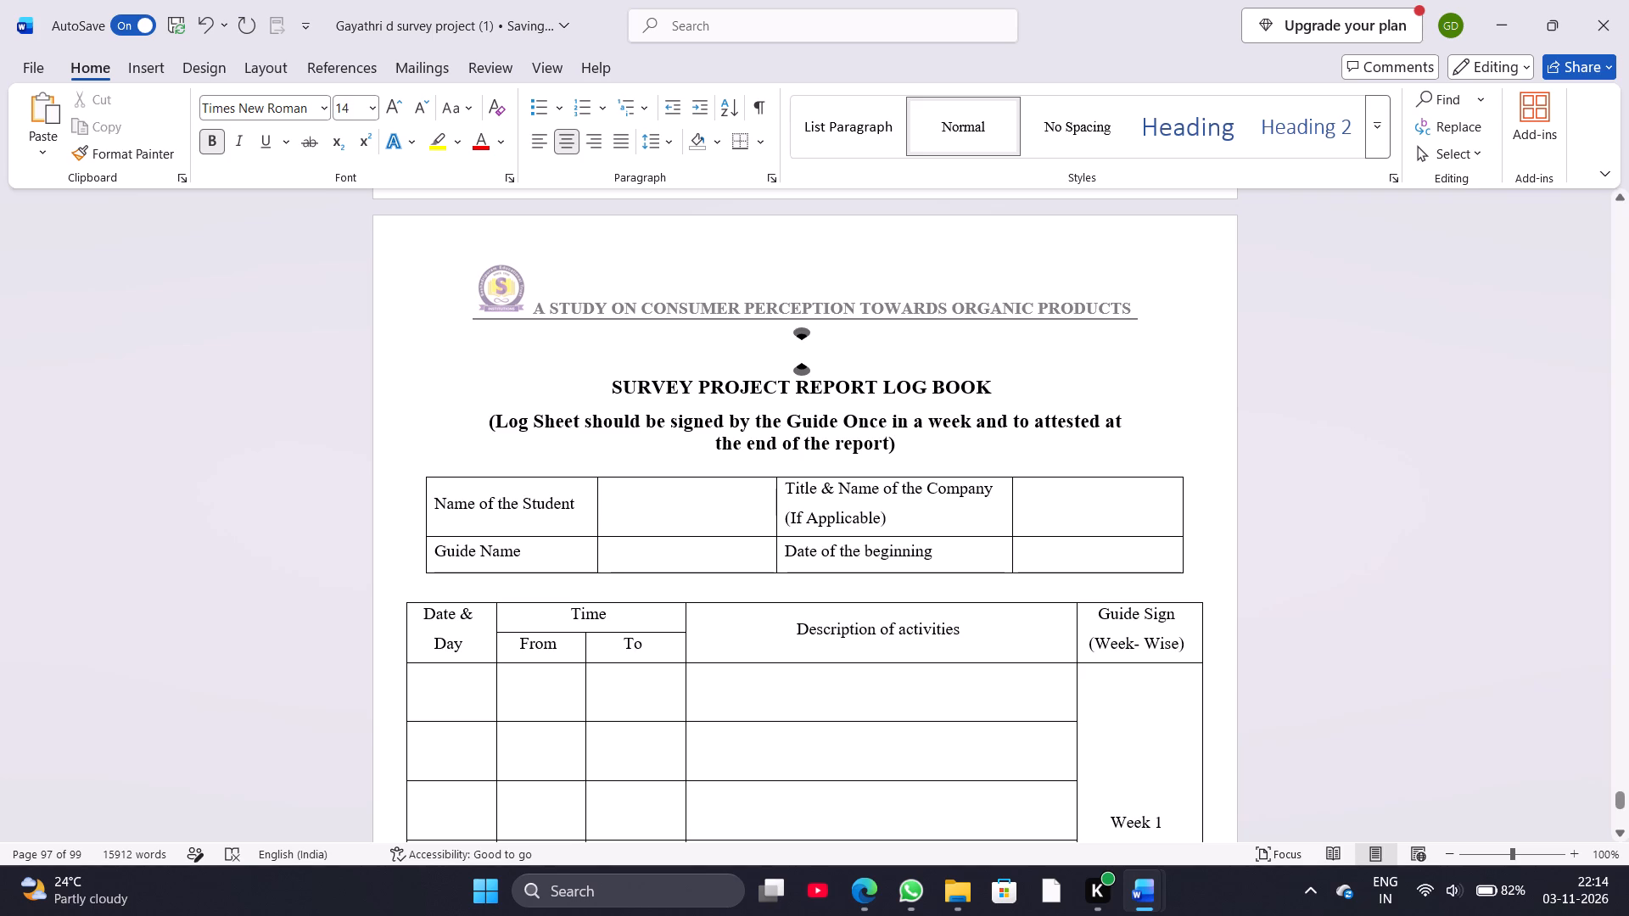
Delete the bracketed note under the log book heading about the guide signing the log sheet once a week.
drag(479, 435, 748, 440)
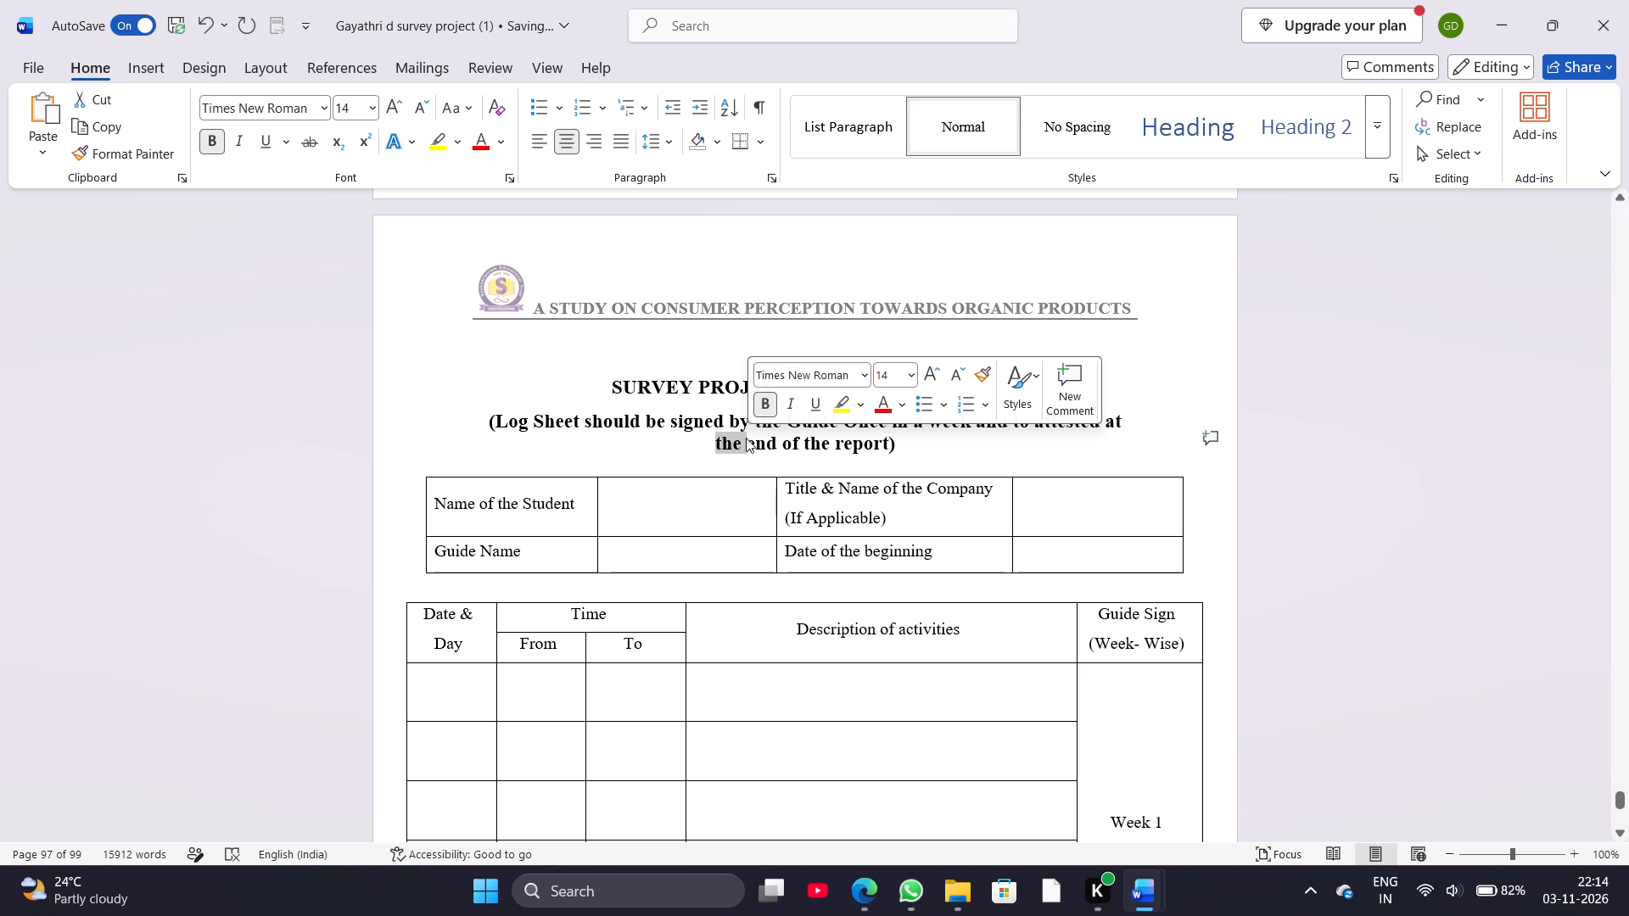
click(485, 419)
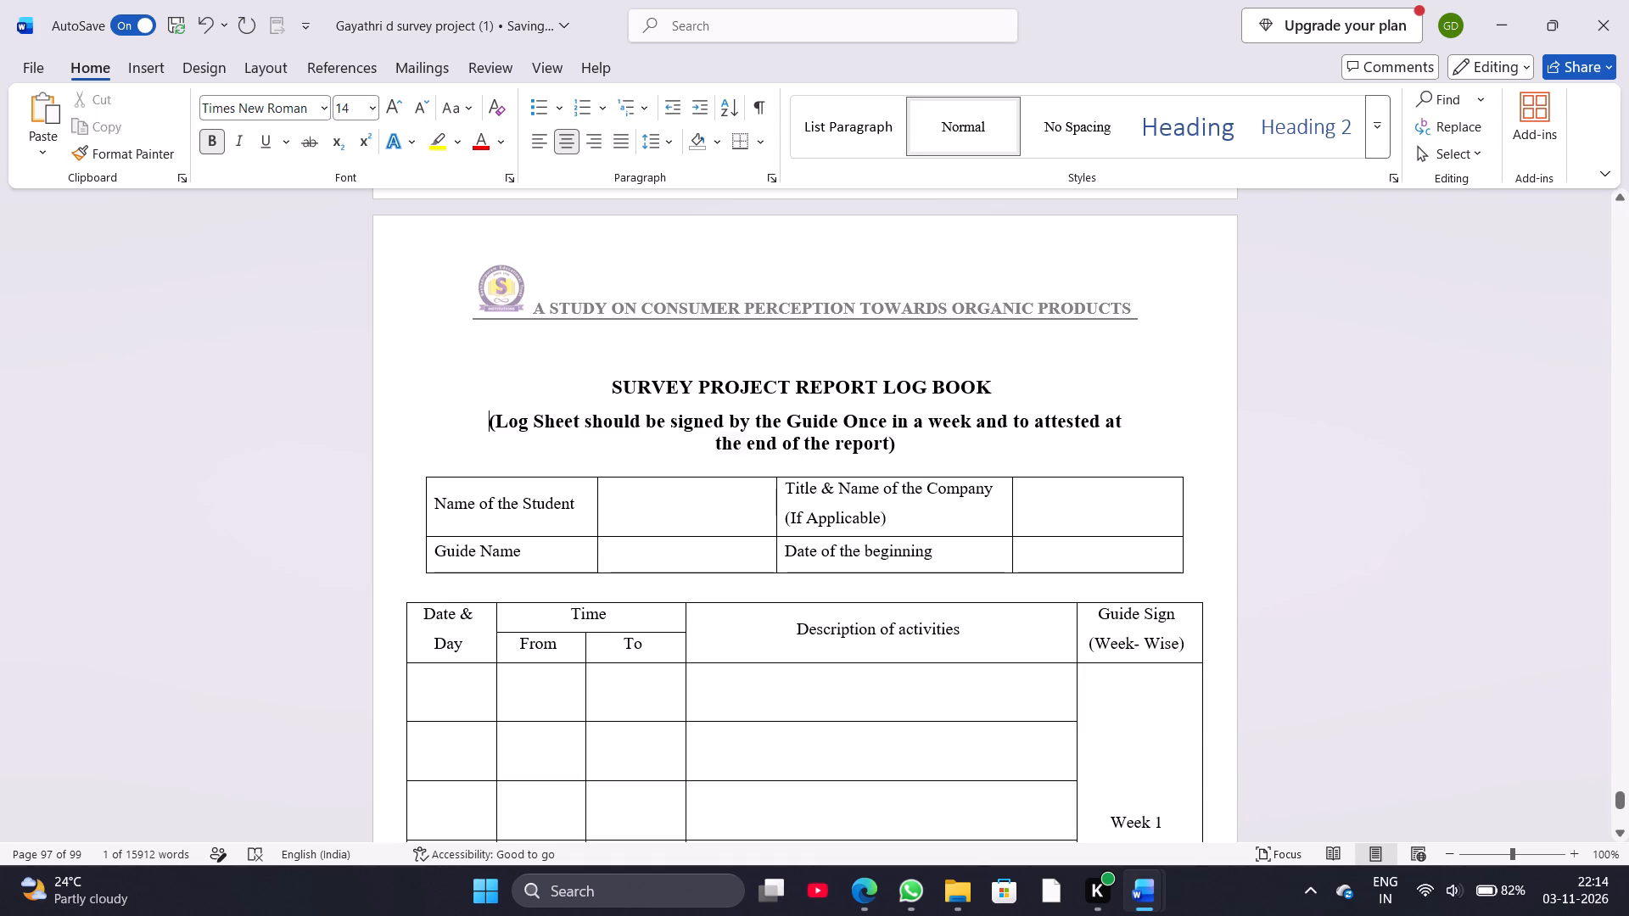
drag(485, 419, 901, 450)
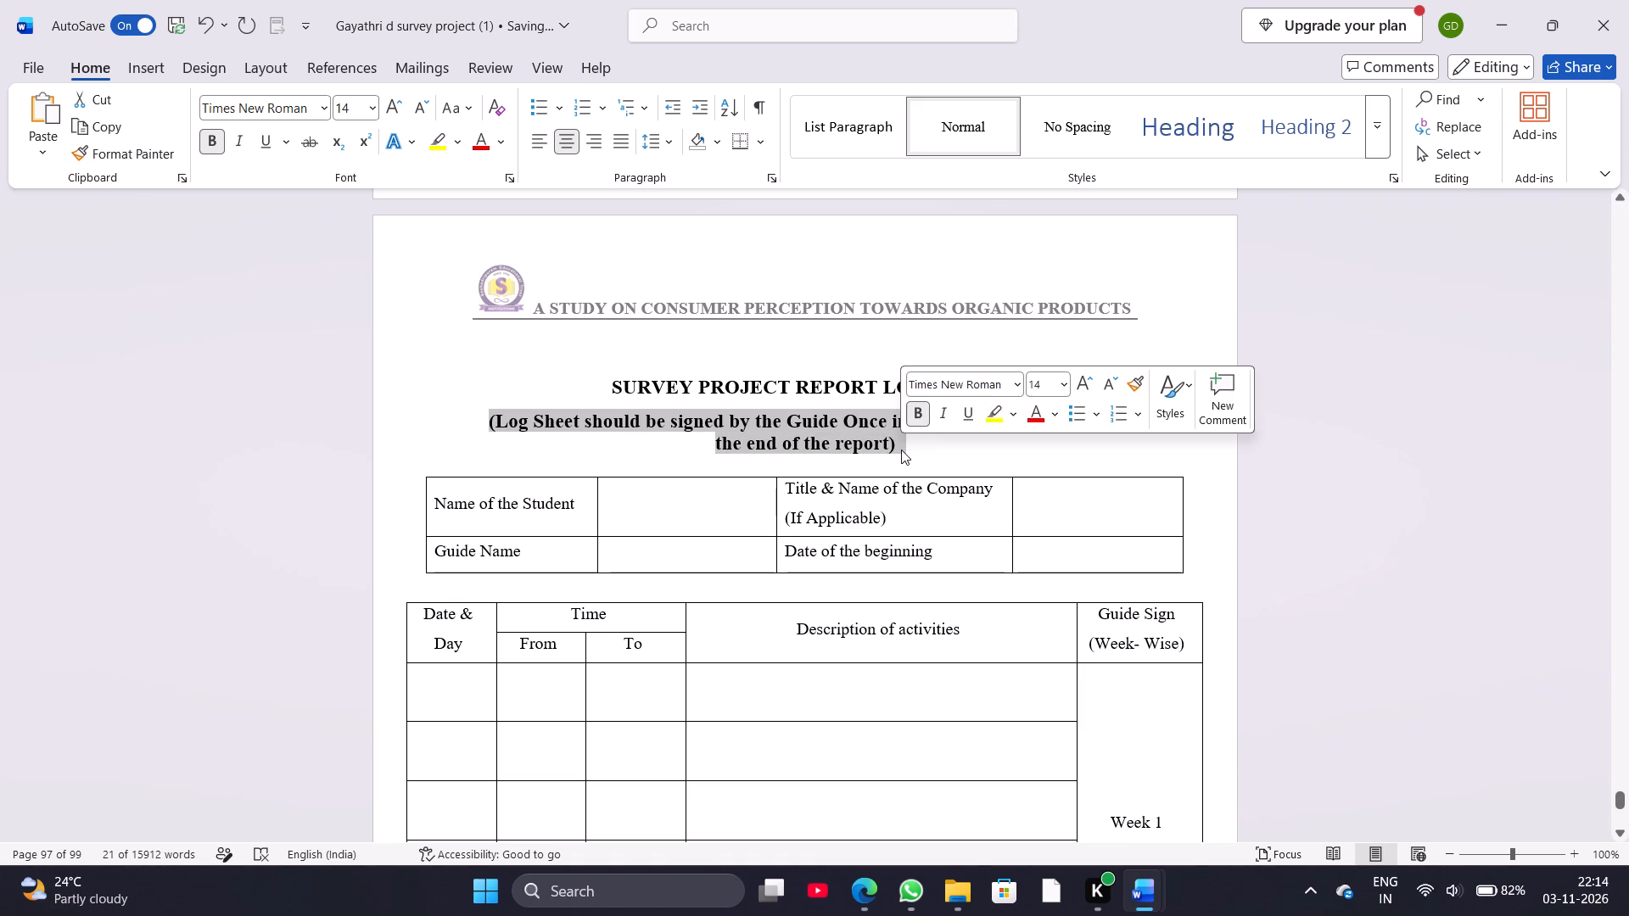
key(Delete)
Copy the title A STUDY ON CONSUMER PERCEPTION ONWARDS ORGANIC PRODUCTS from the cover page and paste it above the log book heading.
scroll(901, 450, up, 9)
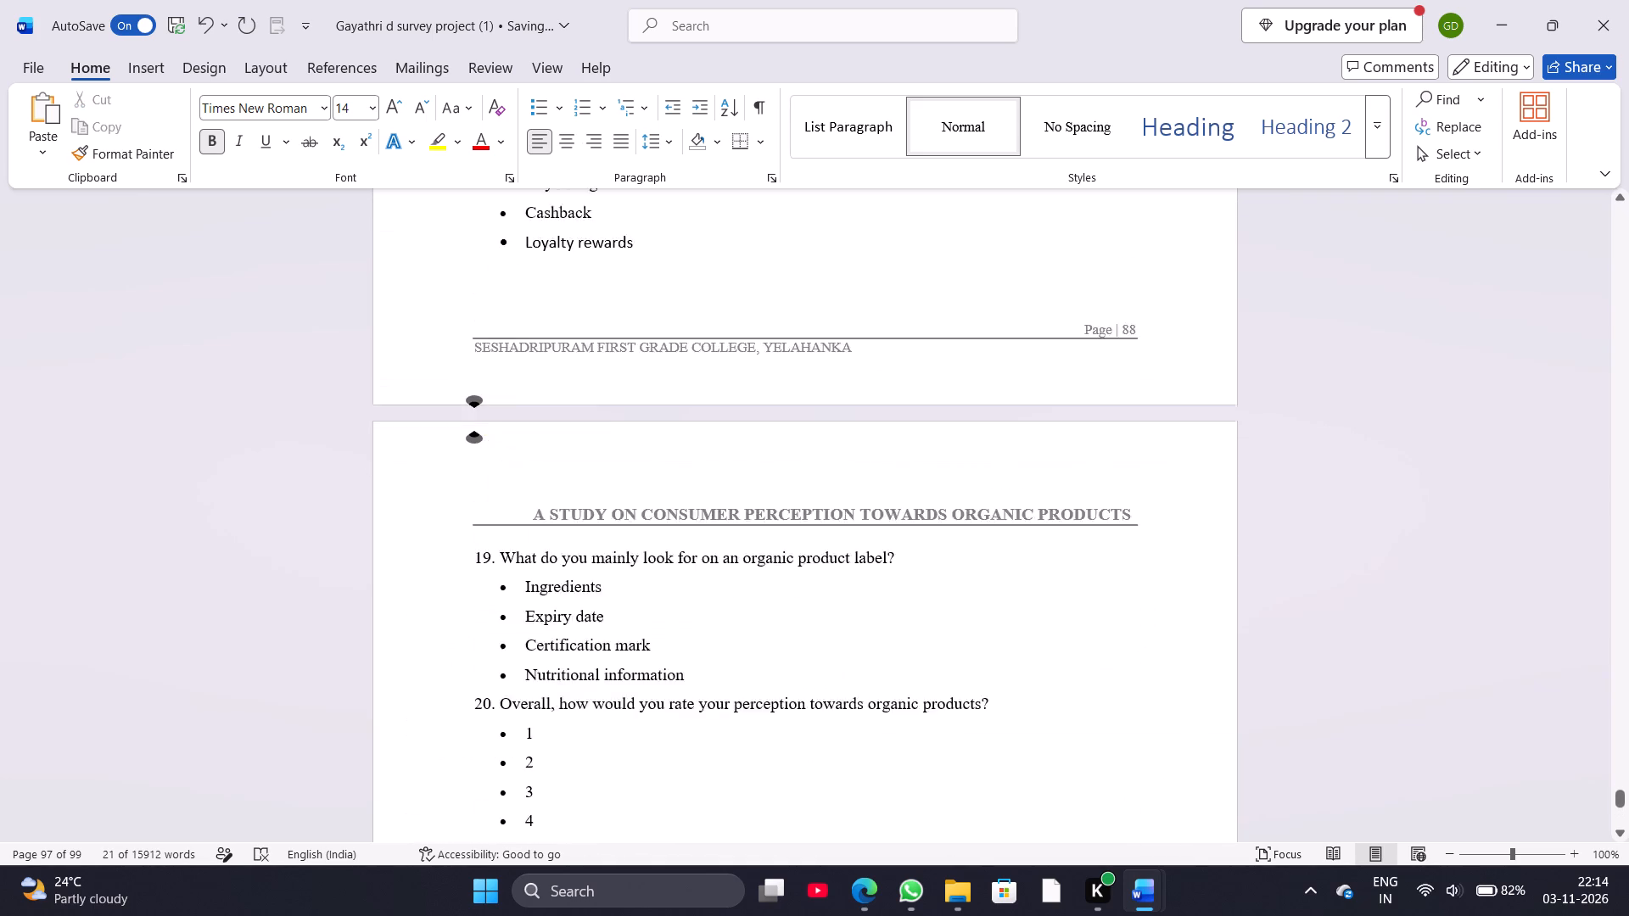
scroll(901, 450, up, 13)
scroll(901, 450, up, 20)
scroll(901, 450, up, 20)
scroll(901, 450, up, 20)
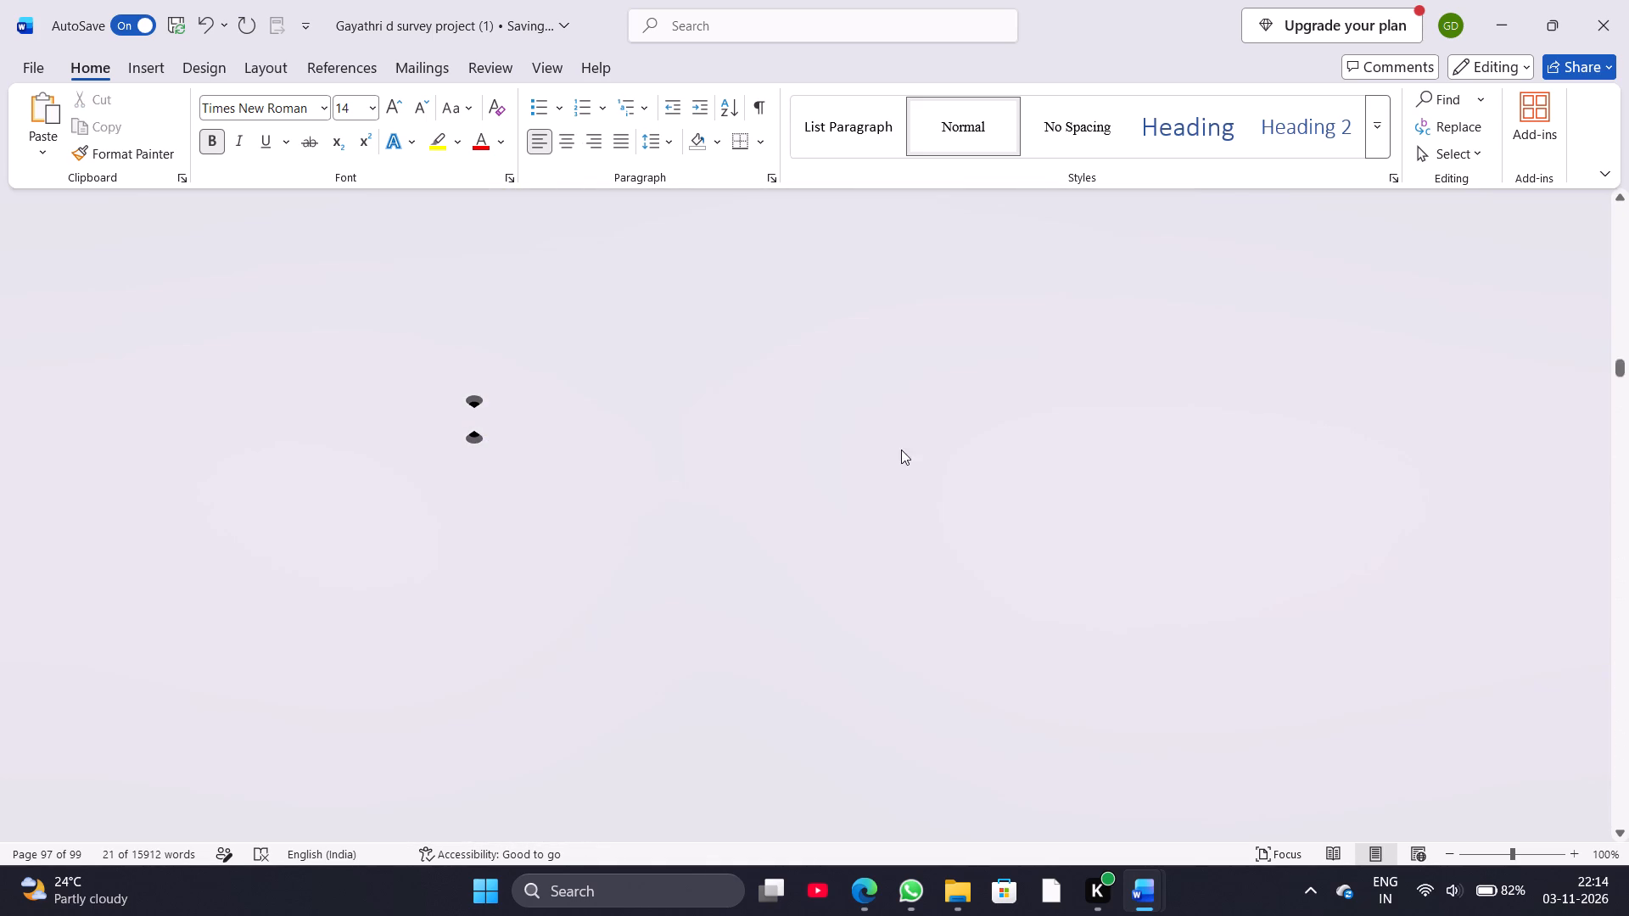
scroll(901, 450, up, 4)
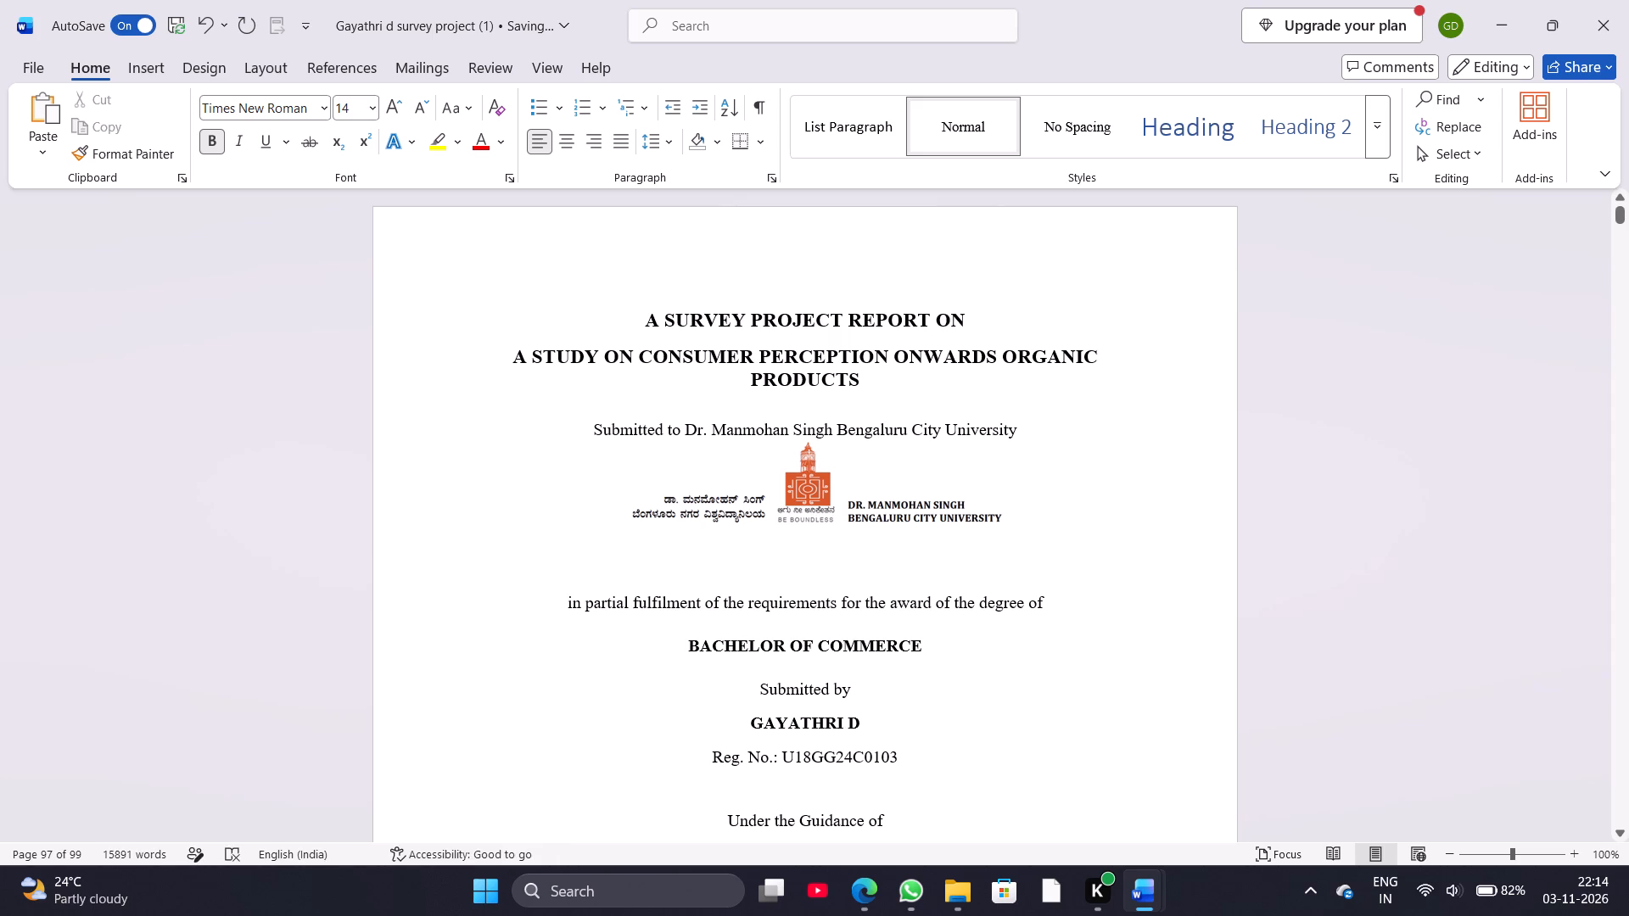
drag(501, 367, 837, 371)
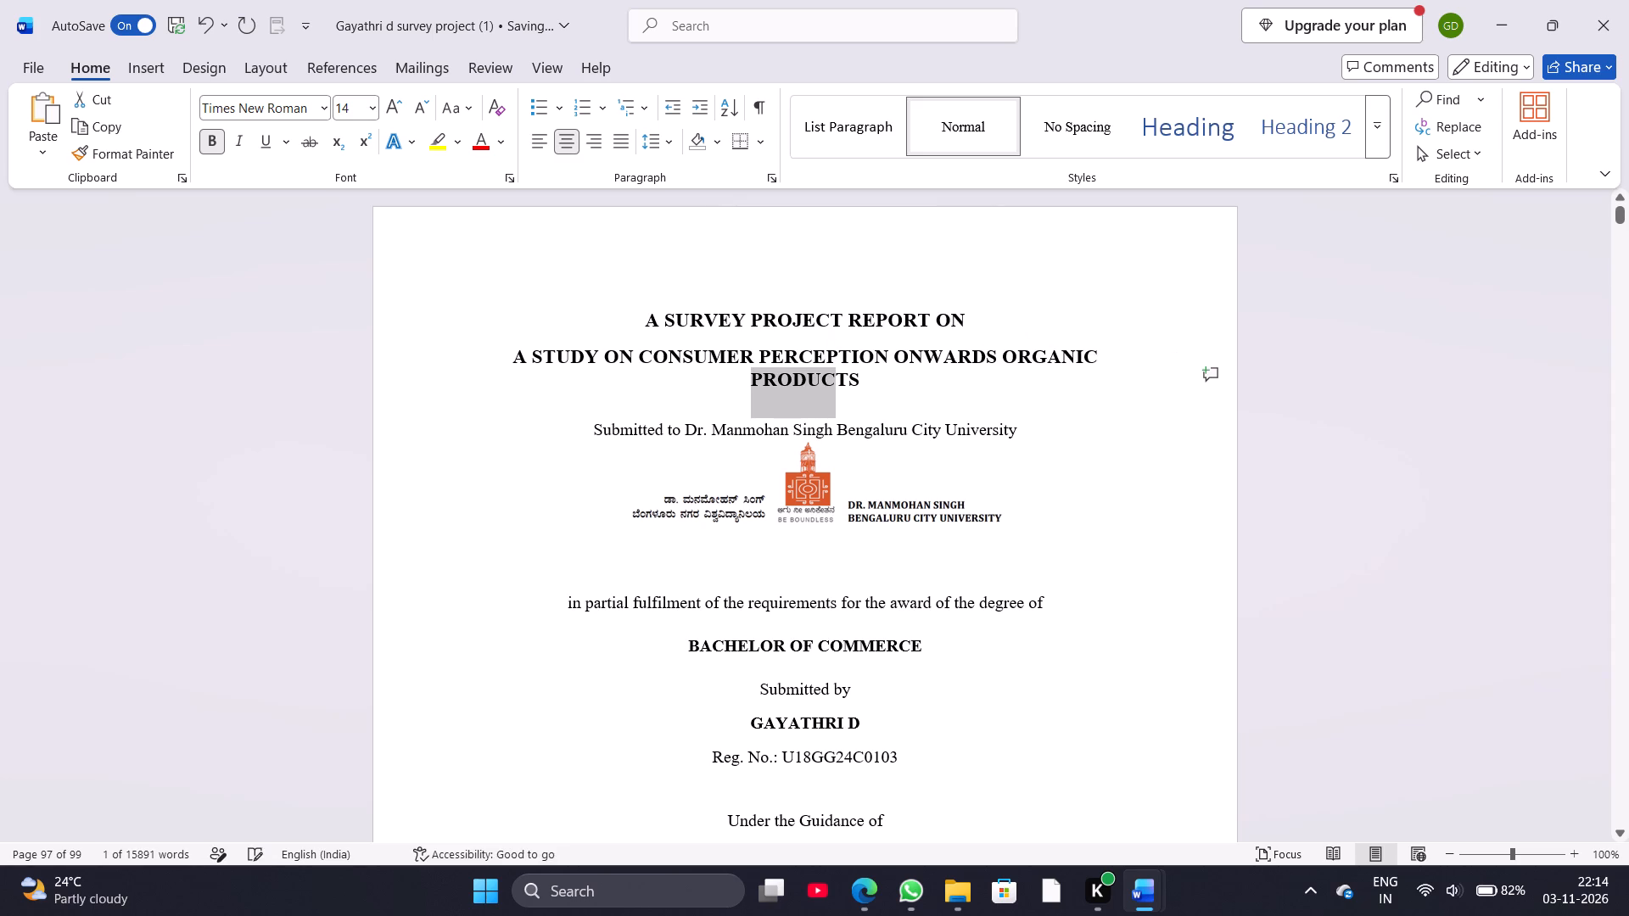
click(504, 354)
drag(504, 354, 893, 394)
key(ctrl+c)
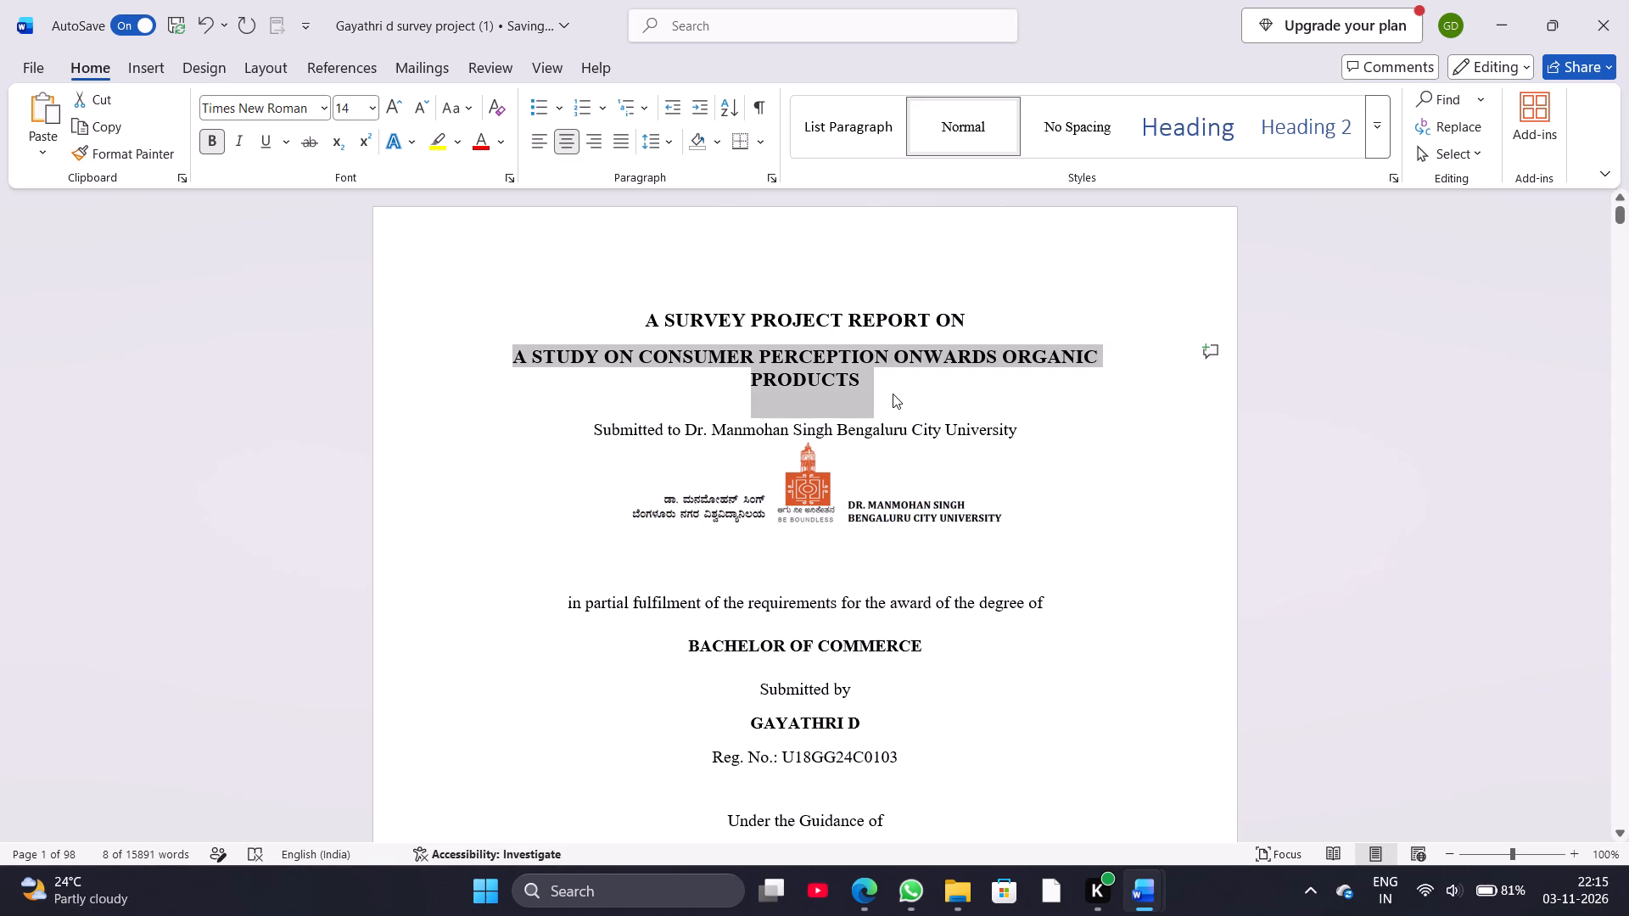
scroll(893, 394, down, 20)
scroll(893, 394, down, 7)
scroll(893, 394, down, 20)
scroll(893, 394, down, 20)
scroll(893, 394, down, 20)
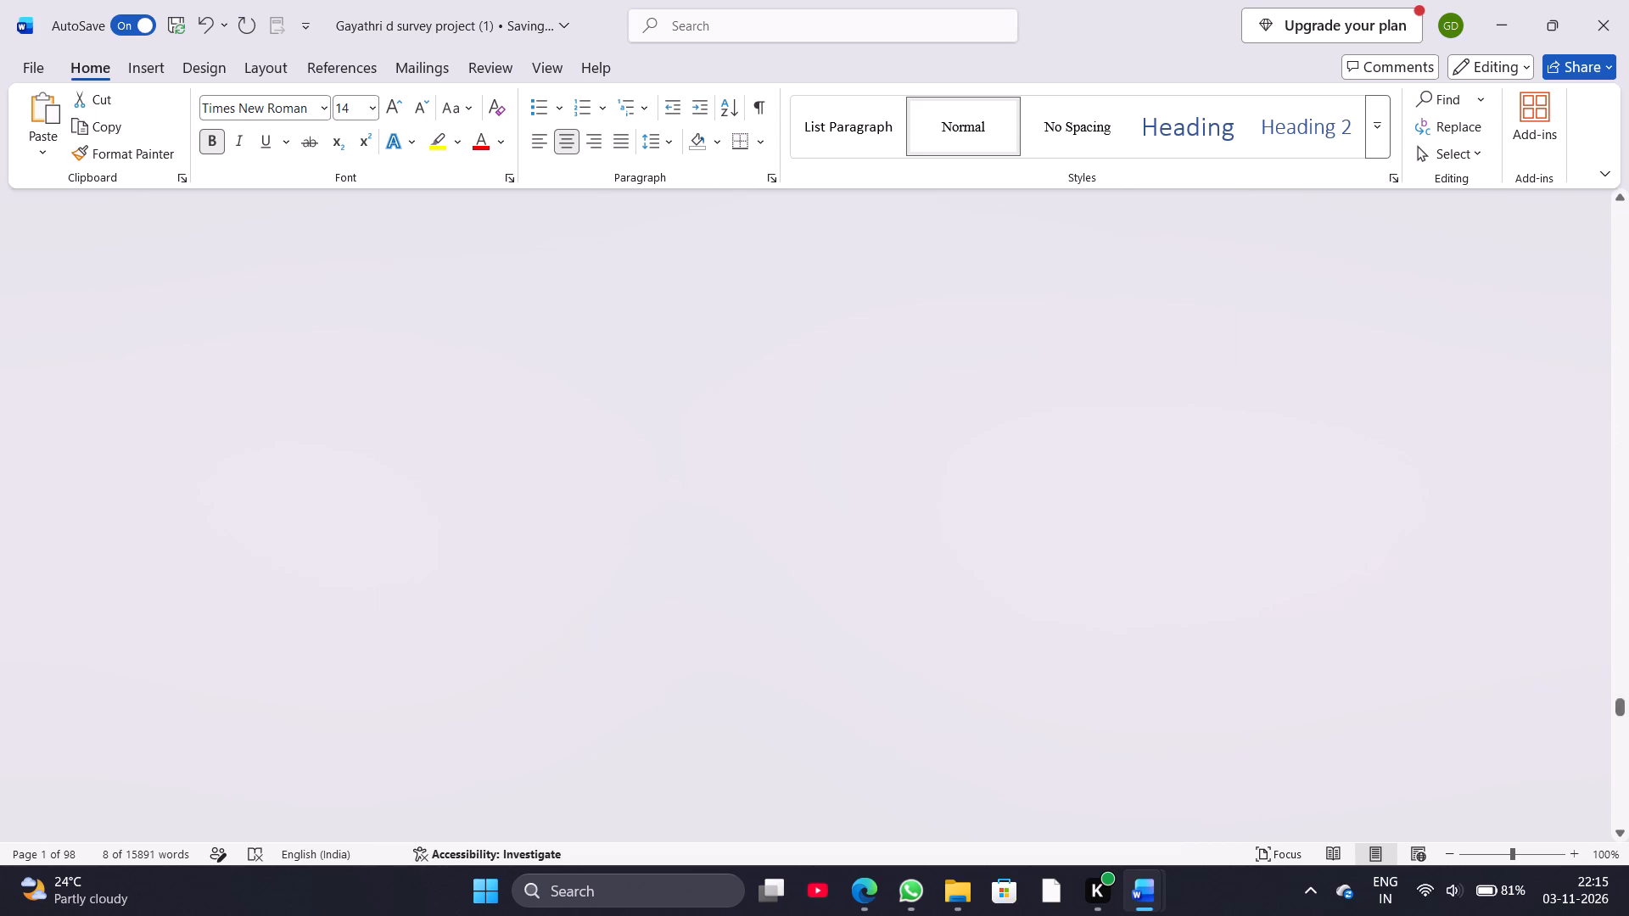
scroll(893, 394, down, 9)
scroll(893, 394, up, 7)
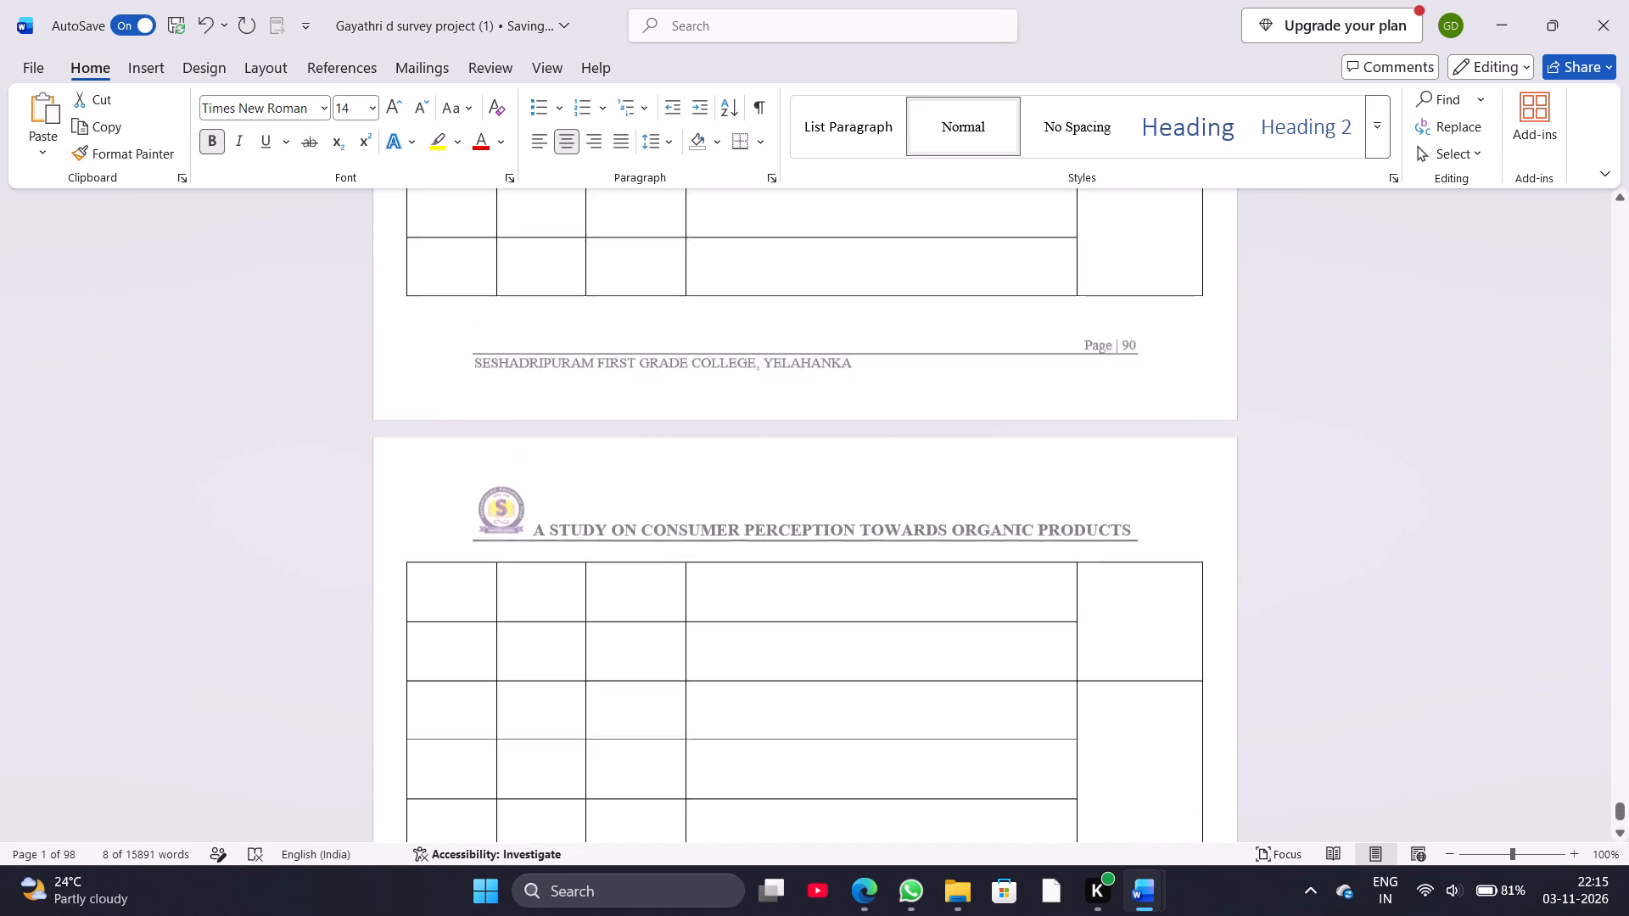
scroll(893, 394, up, 6)
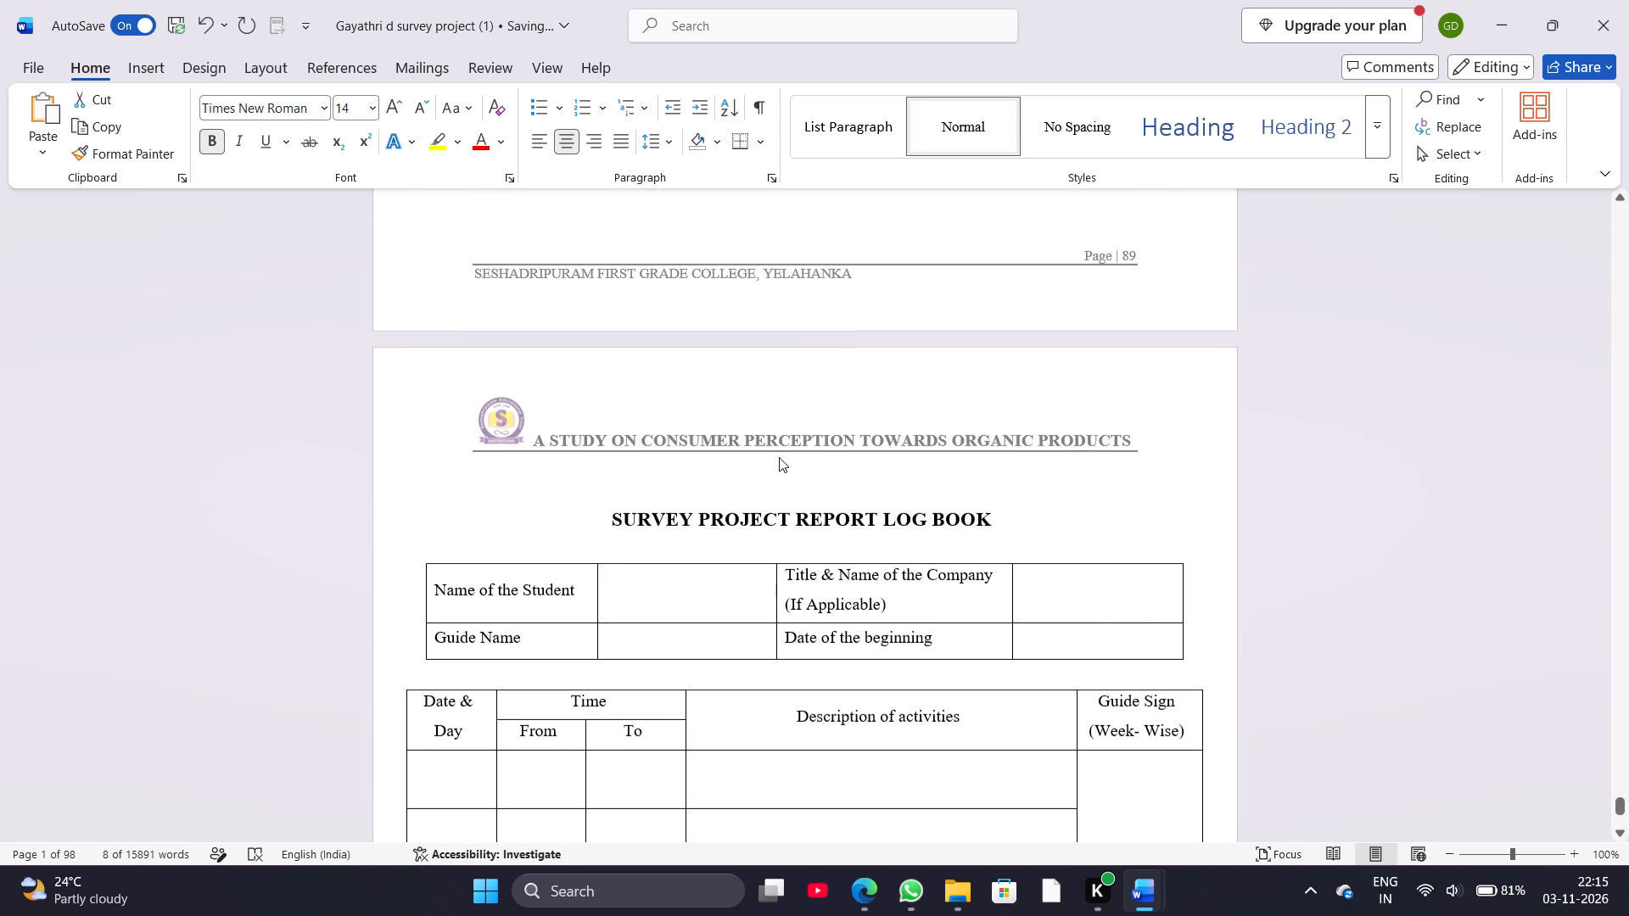
click(775, 479)
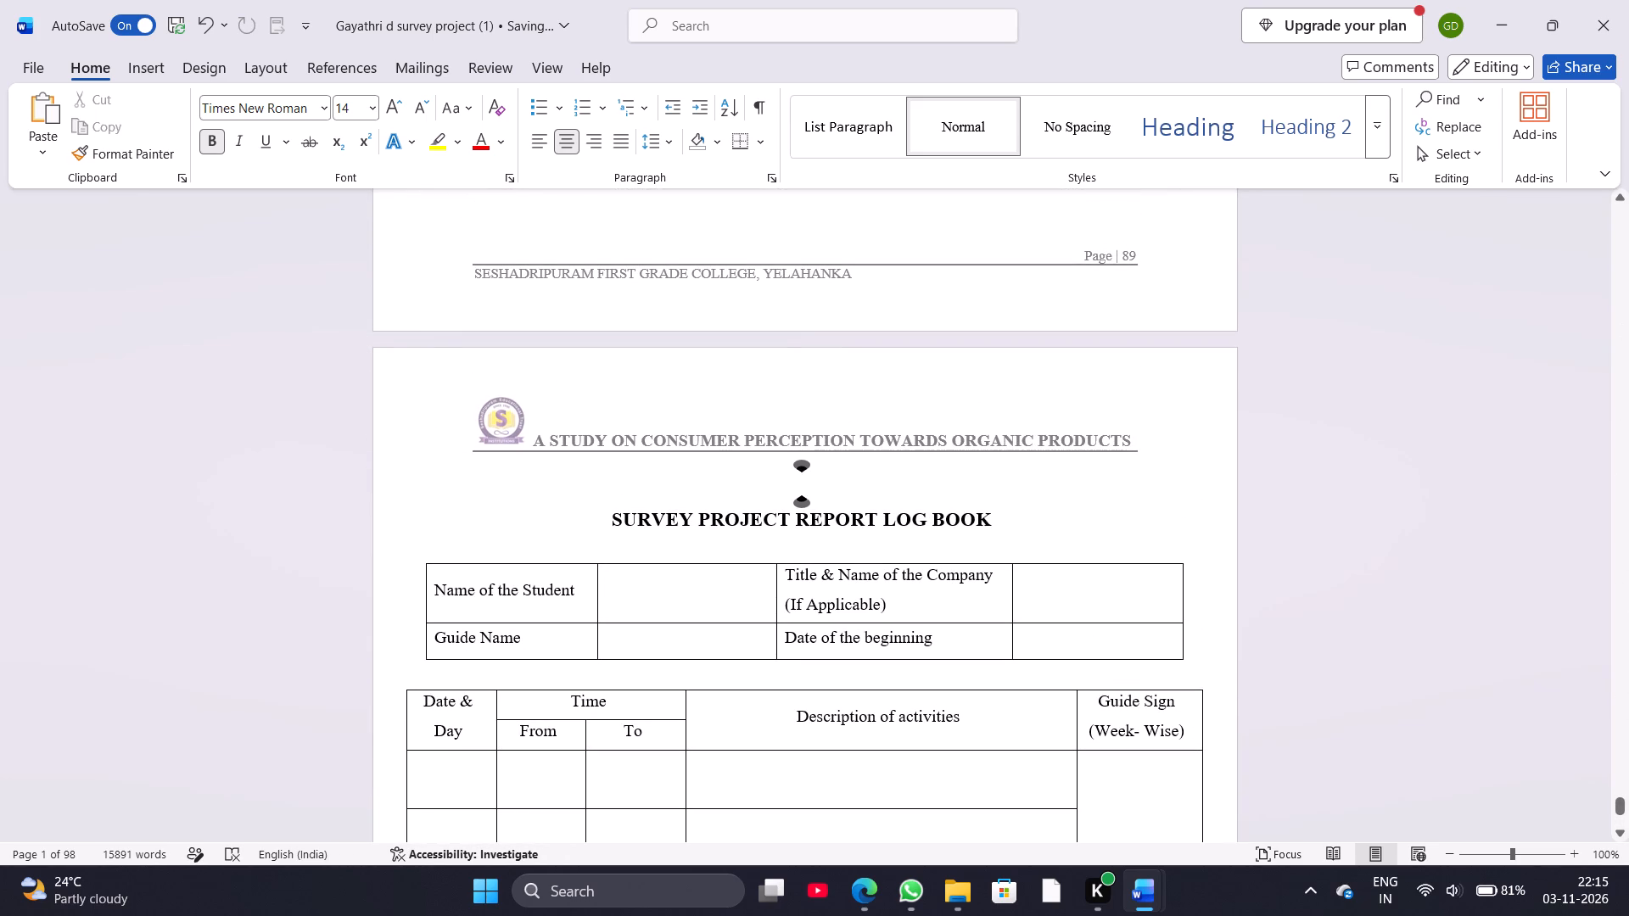
key(ctrl+v)
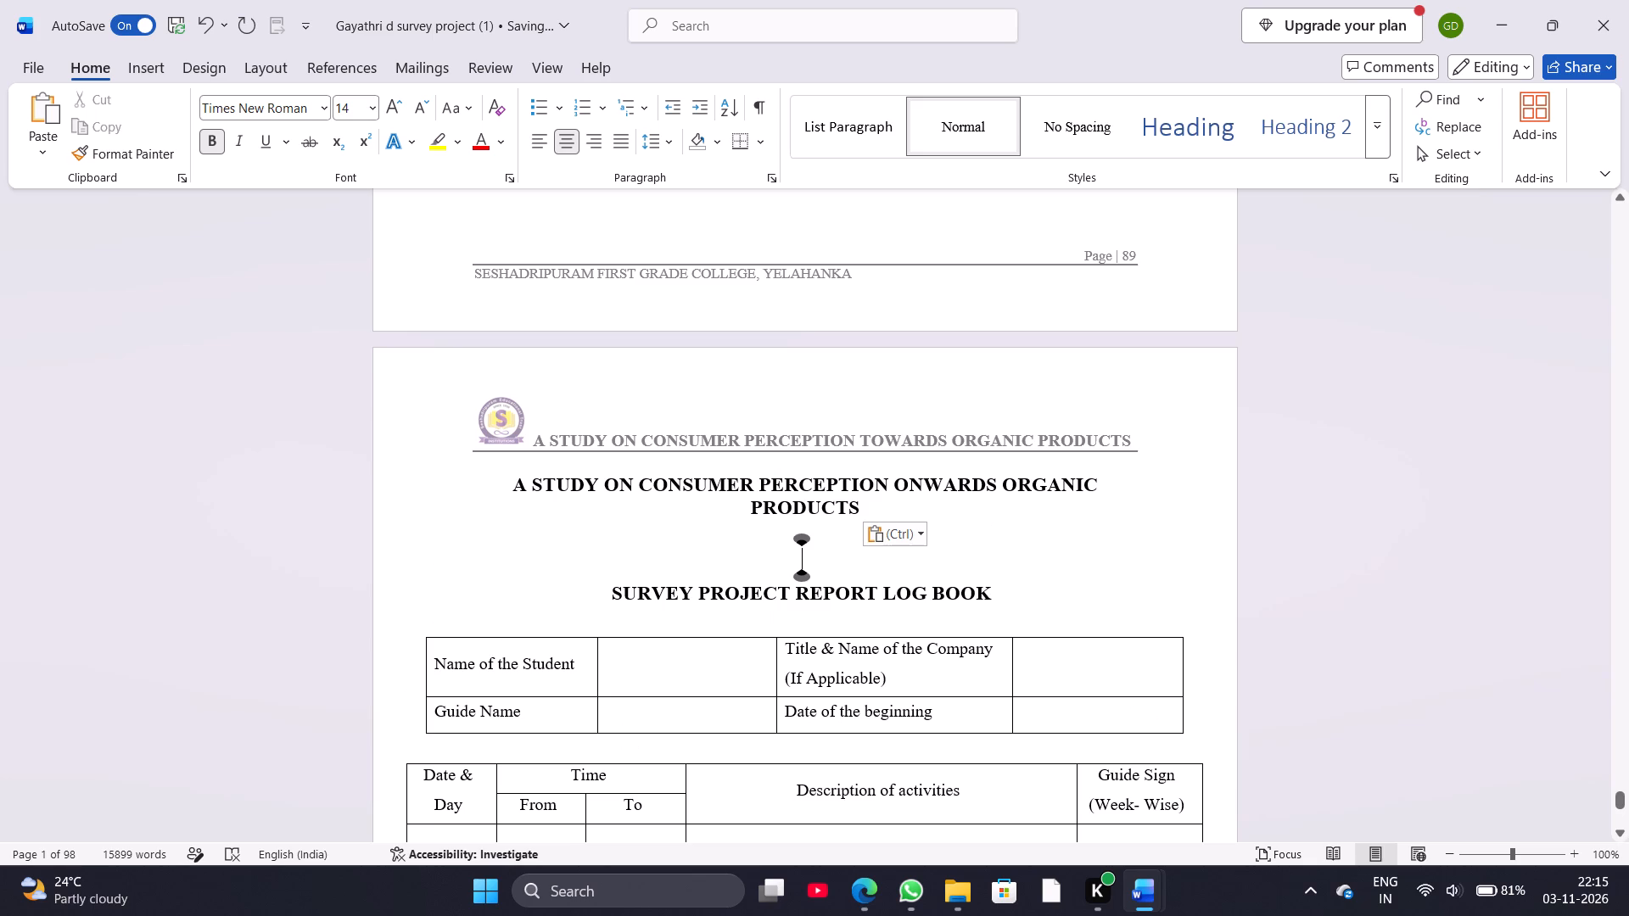
Remove the surplus blank lines around the SURVEY PROJECT REPORT LOG BOOK heading and centre the heading under the pasted title.
click(595, 607)
key(BackSpace)
key(BackSpace)
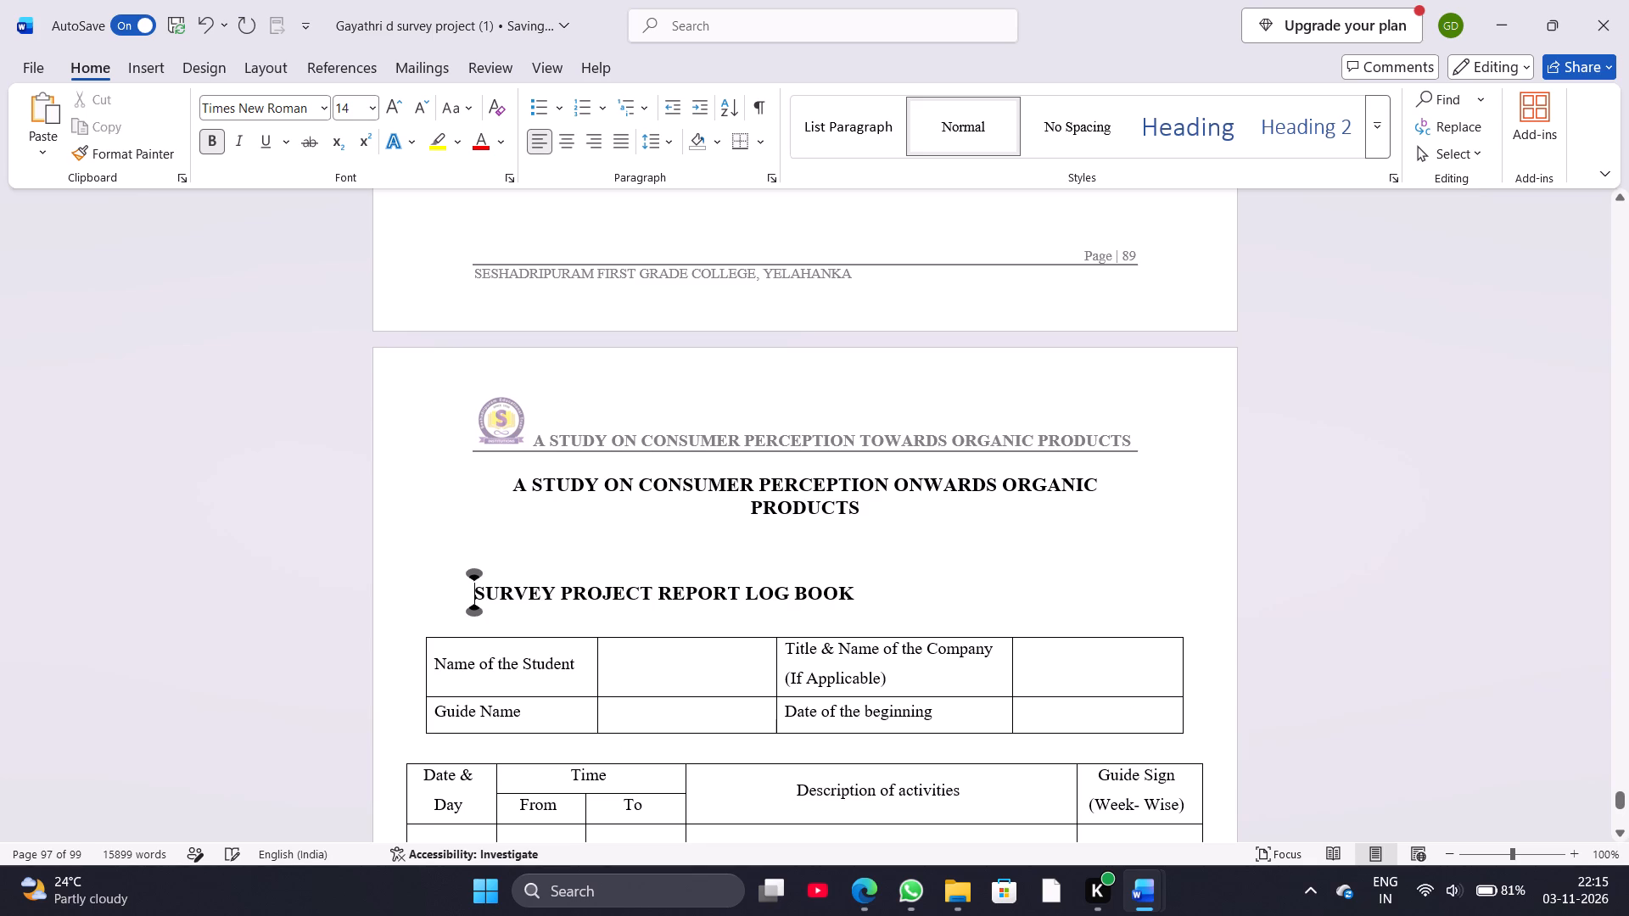
key(BackSpace)
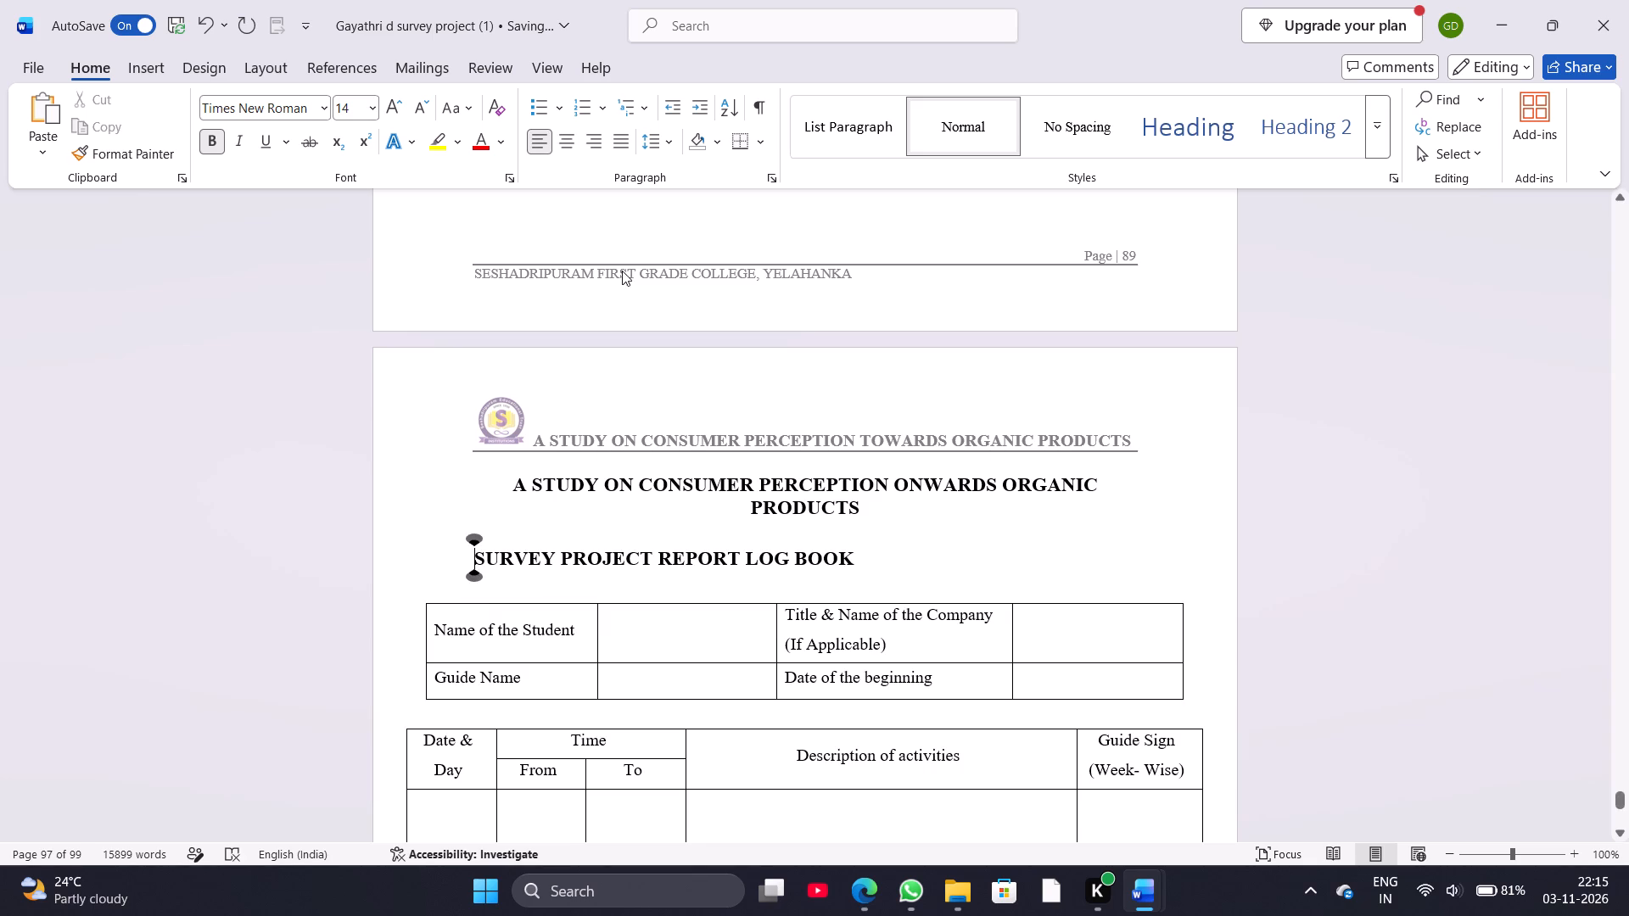
click(572, 147)
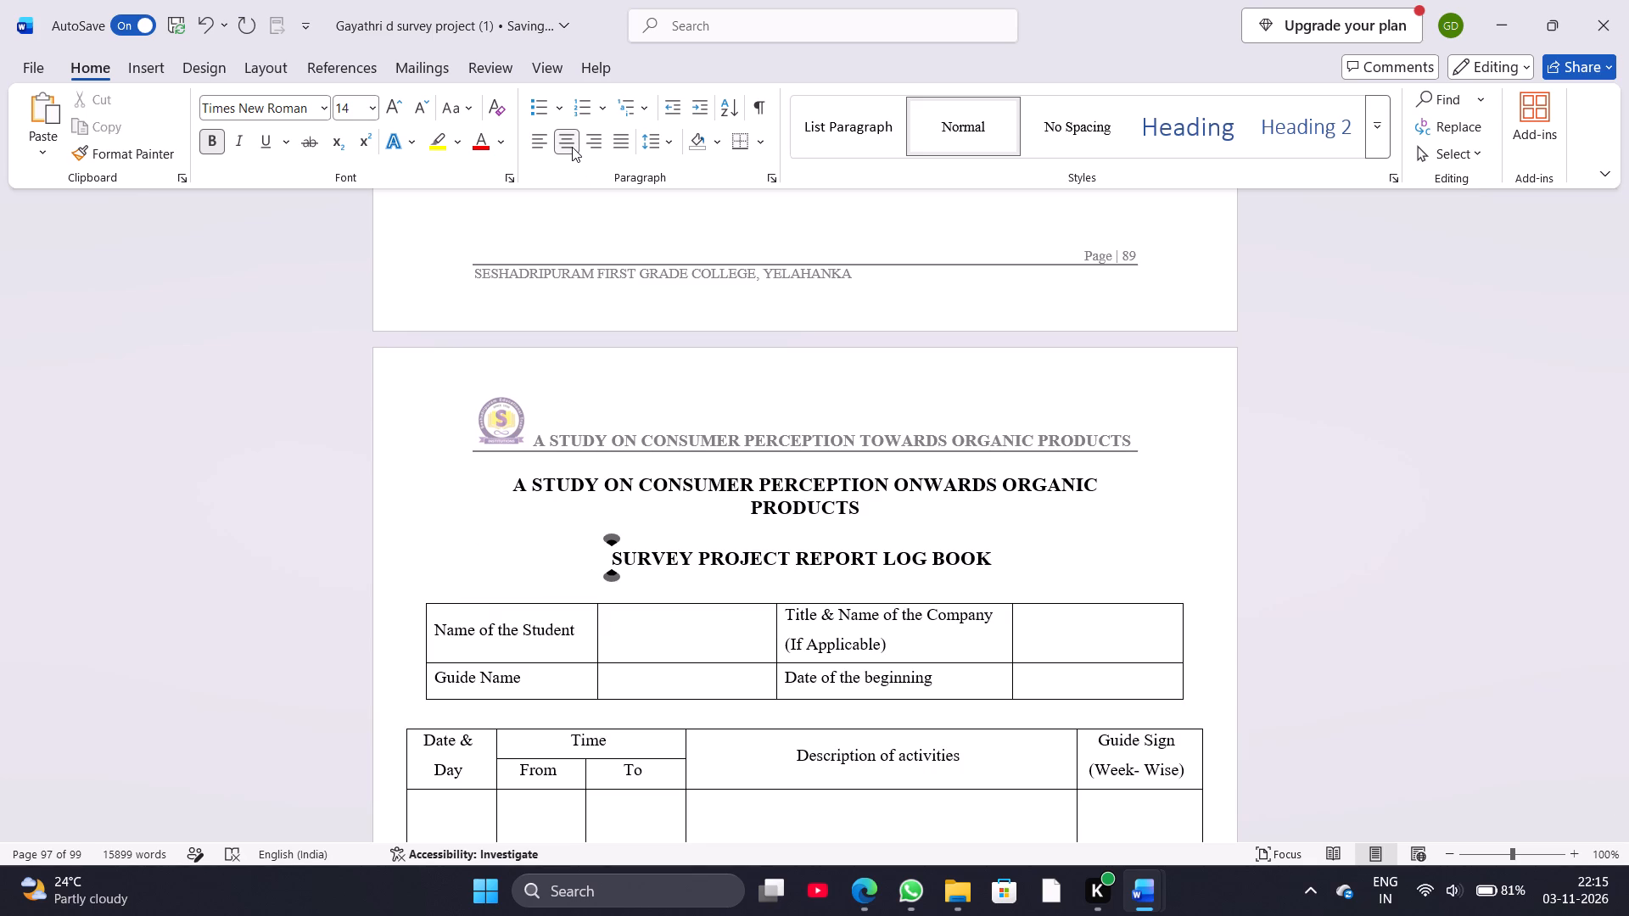
scroll(572, 147, down, 4)
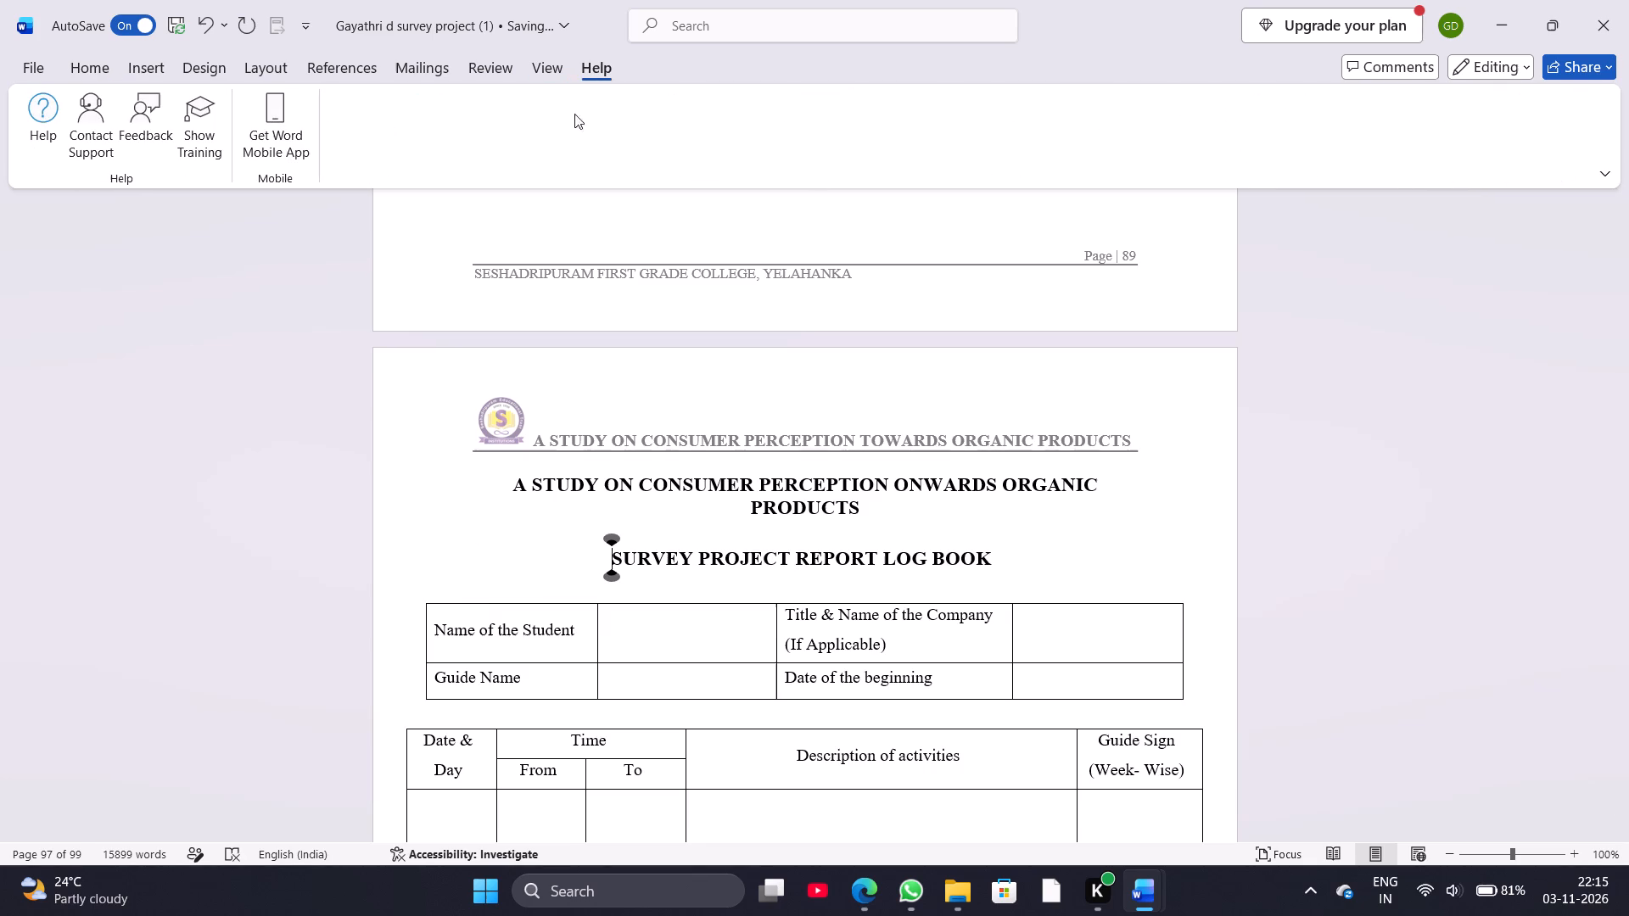
click(95, 57)
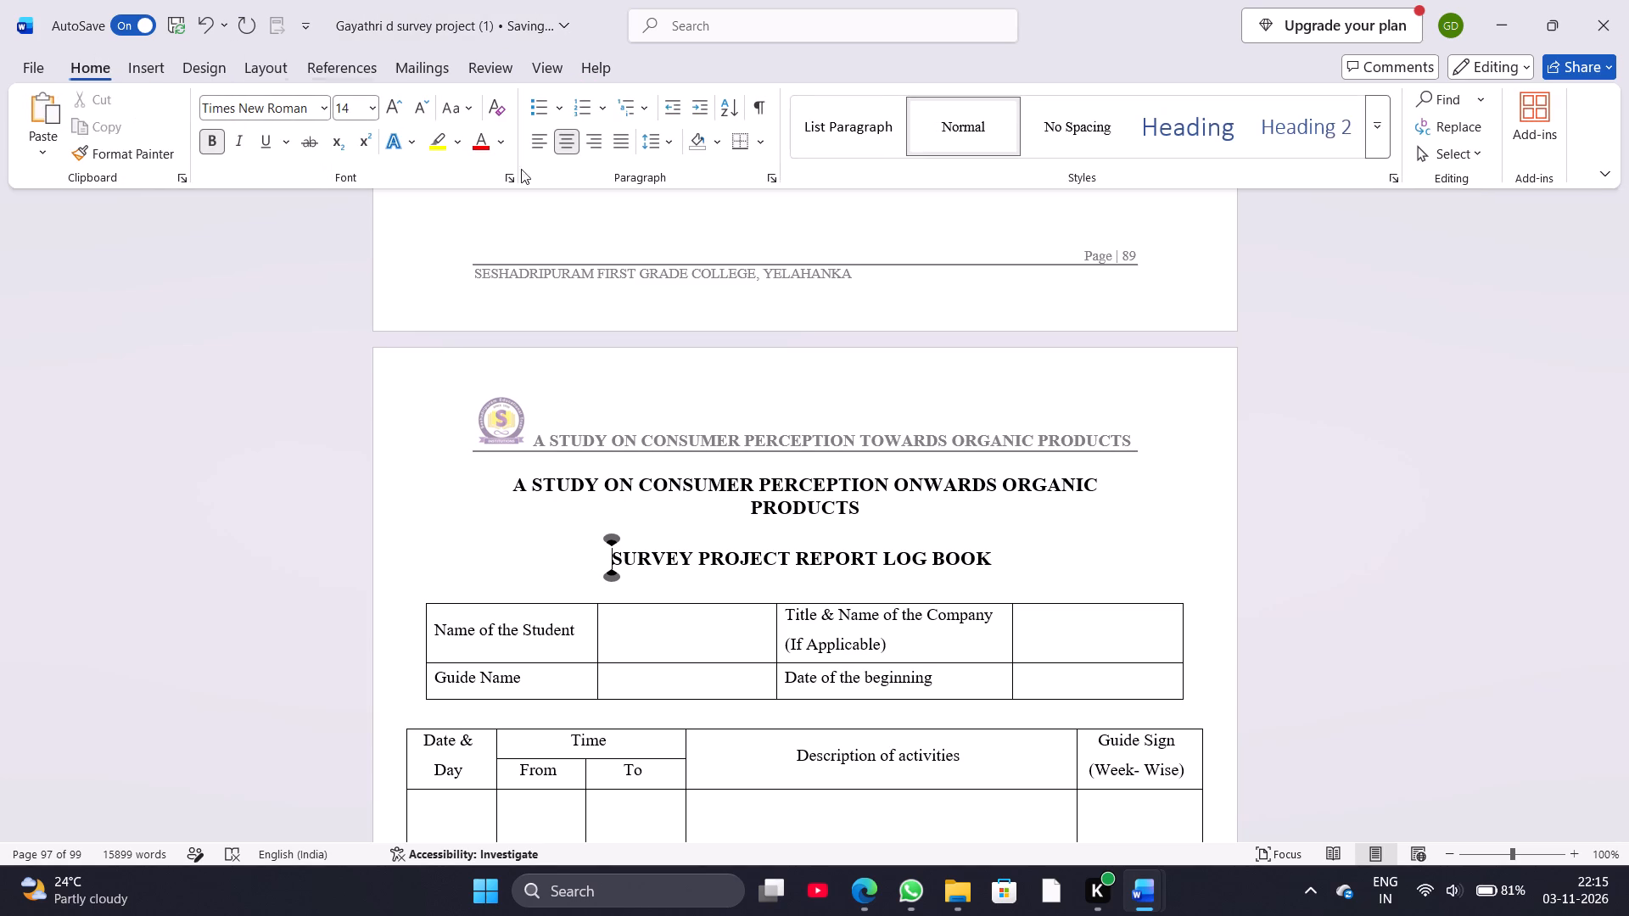
Delete the blank page at the end of the report, after the Guide / Mentor and Principal signature table.
scroll(615, 393, down, 8)
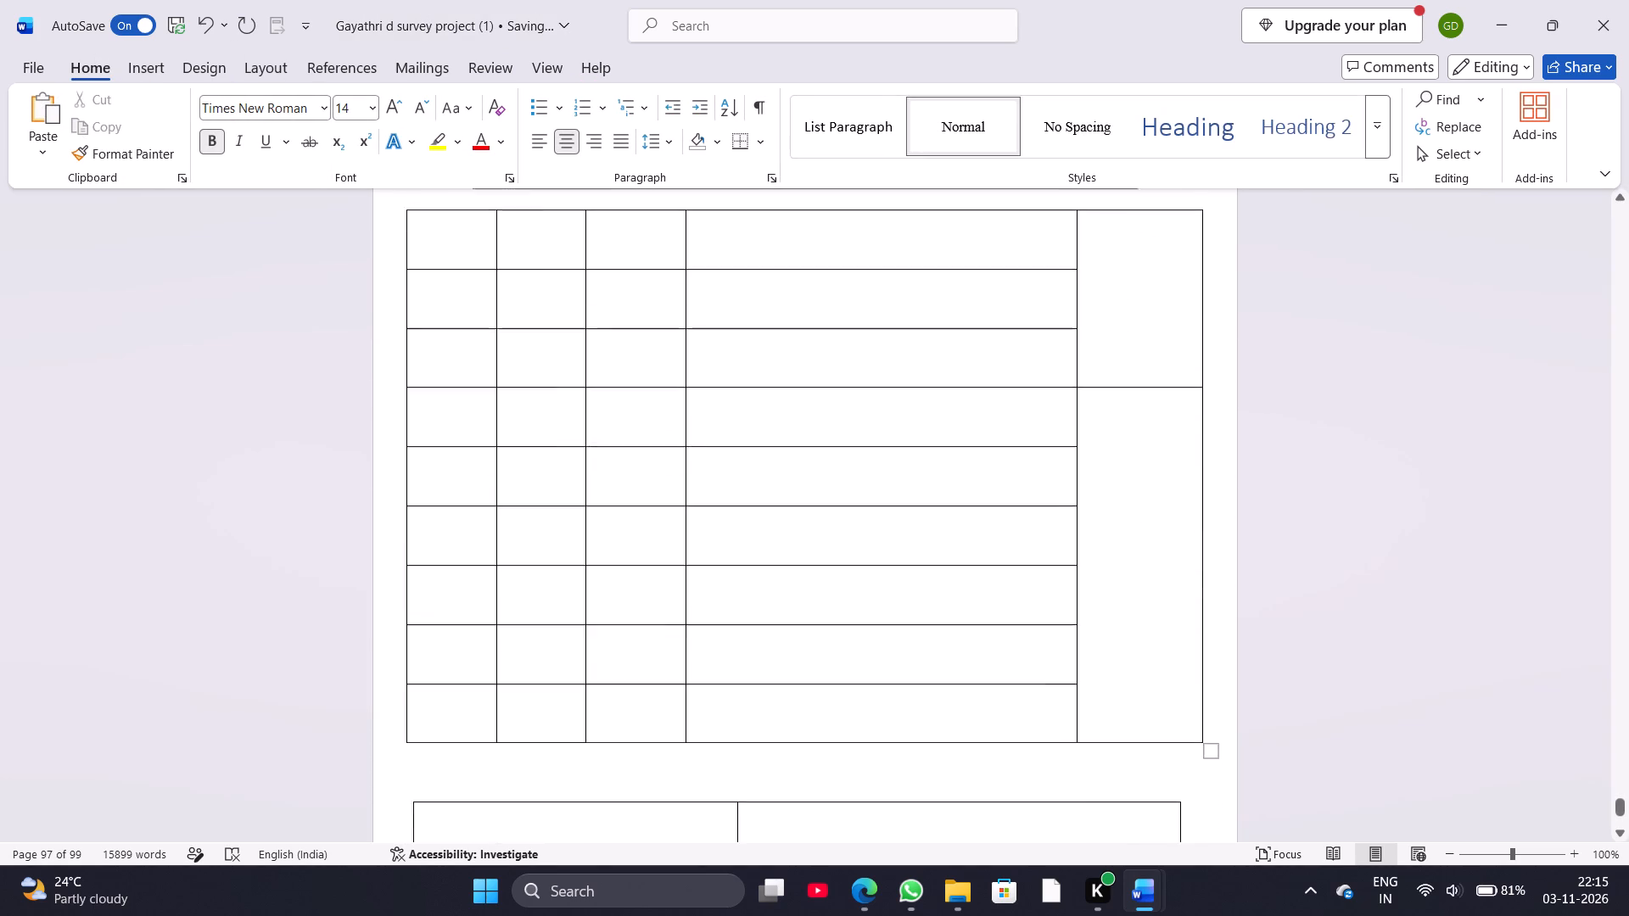
scroll(615, 393, down, 4)
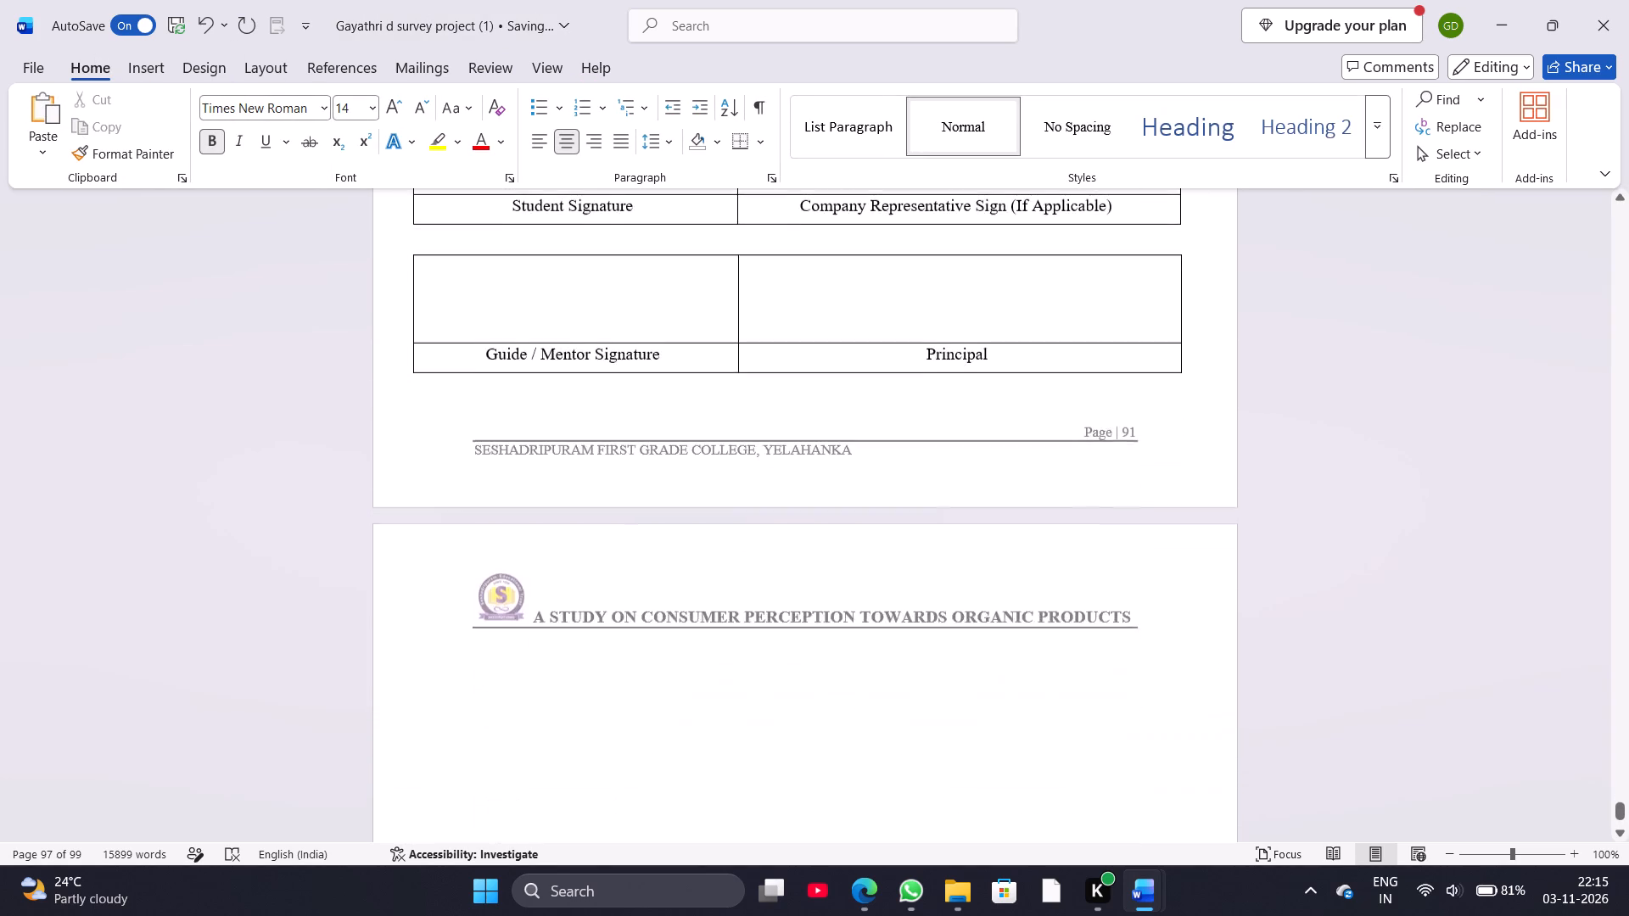
scroll(615, 393, down, 6)
click(677, 441)
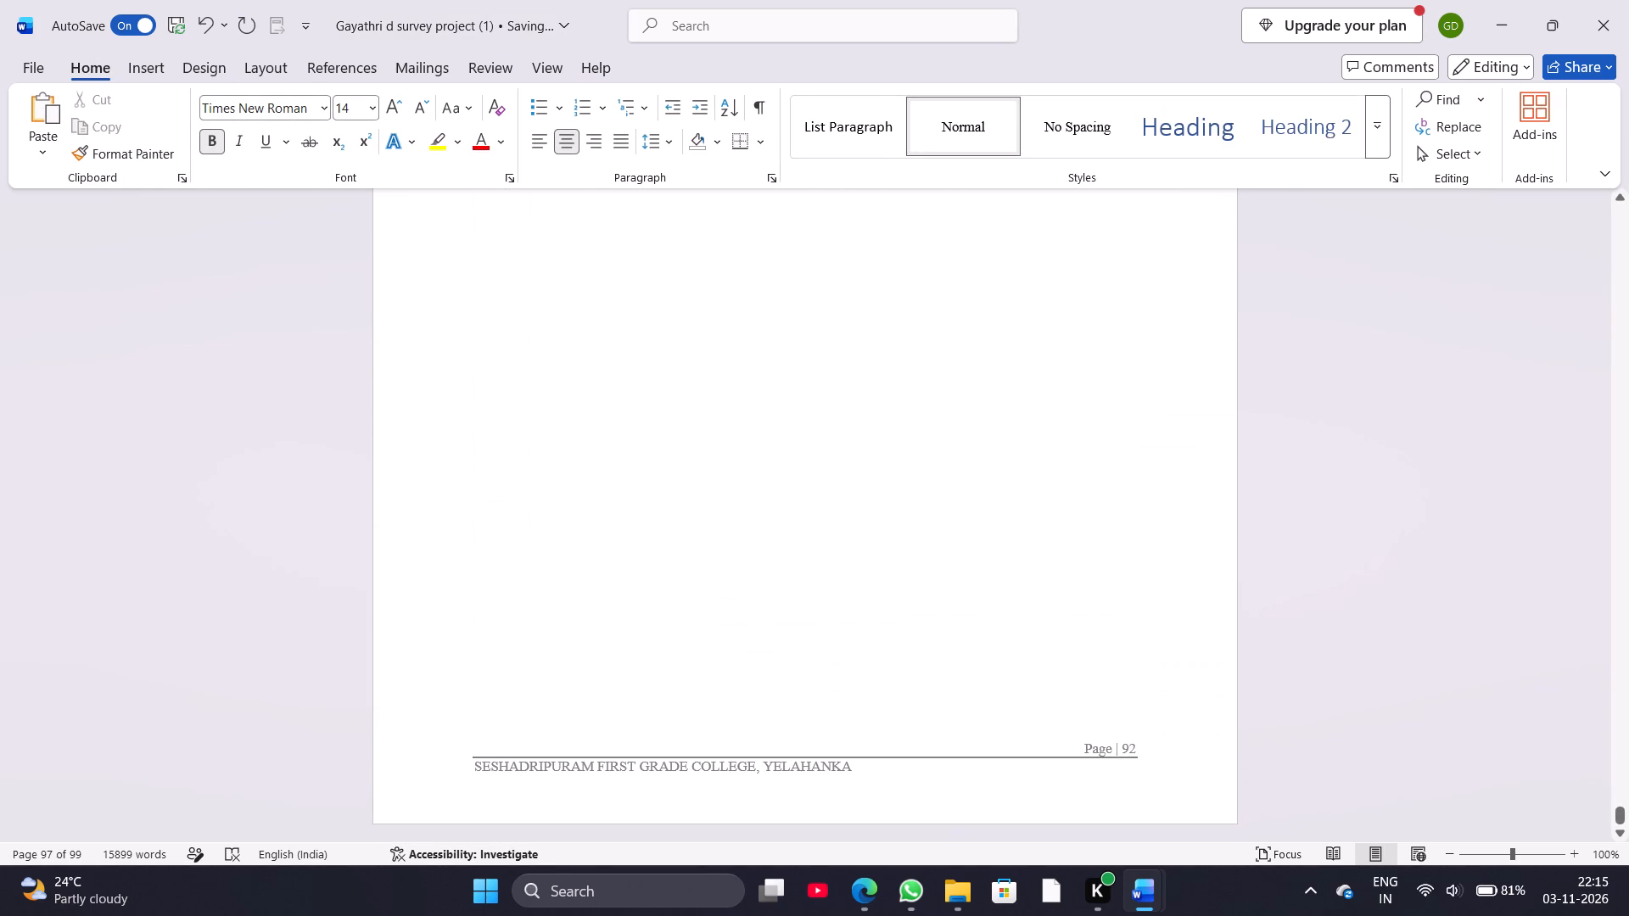
key(Delete)
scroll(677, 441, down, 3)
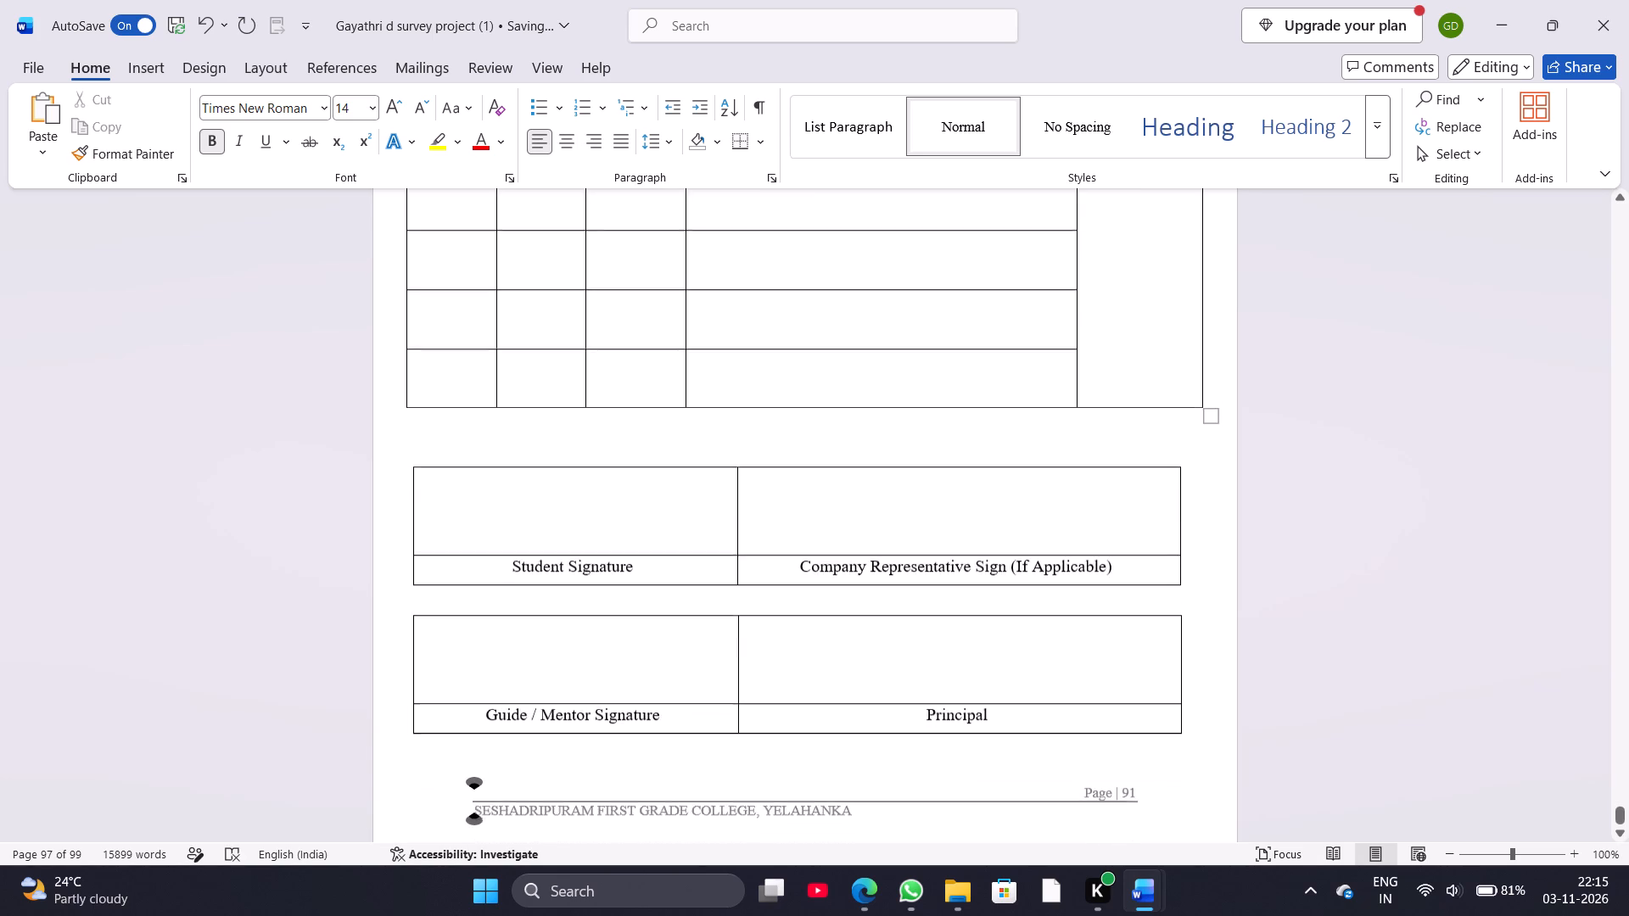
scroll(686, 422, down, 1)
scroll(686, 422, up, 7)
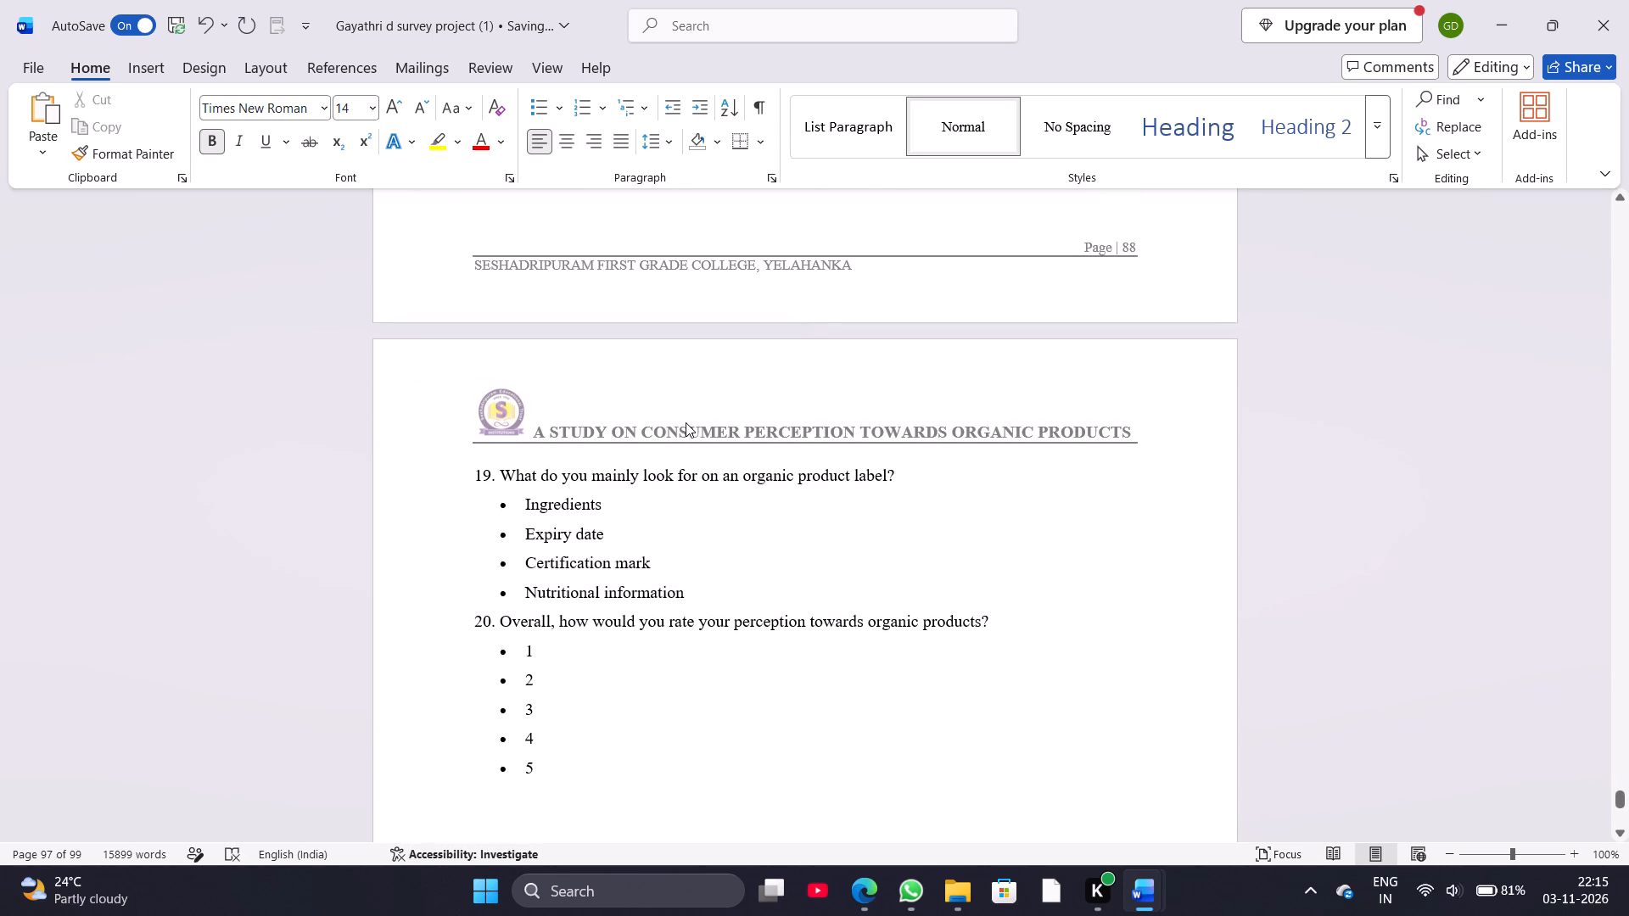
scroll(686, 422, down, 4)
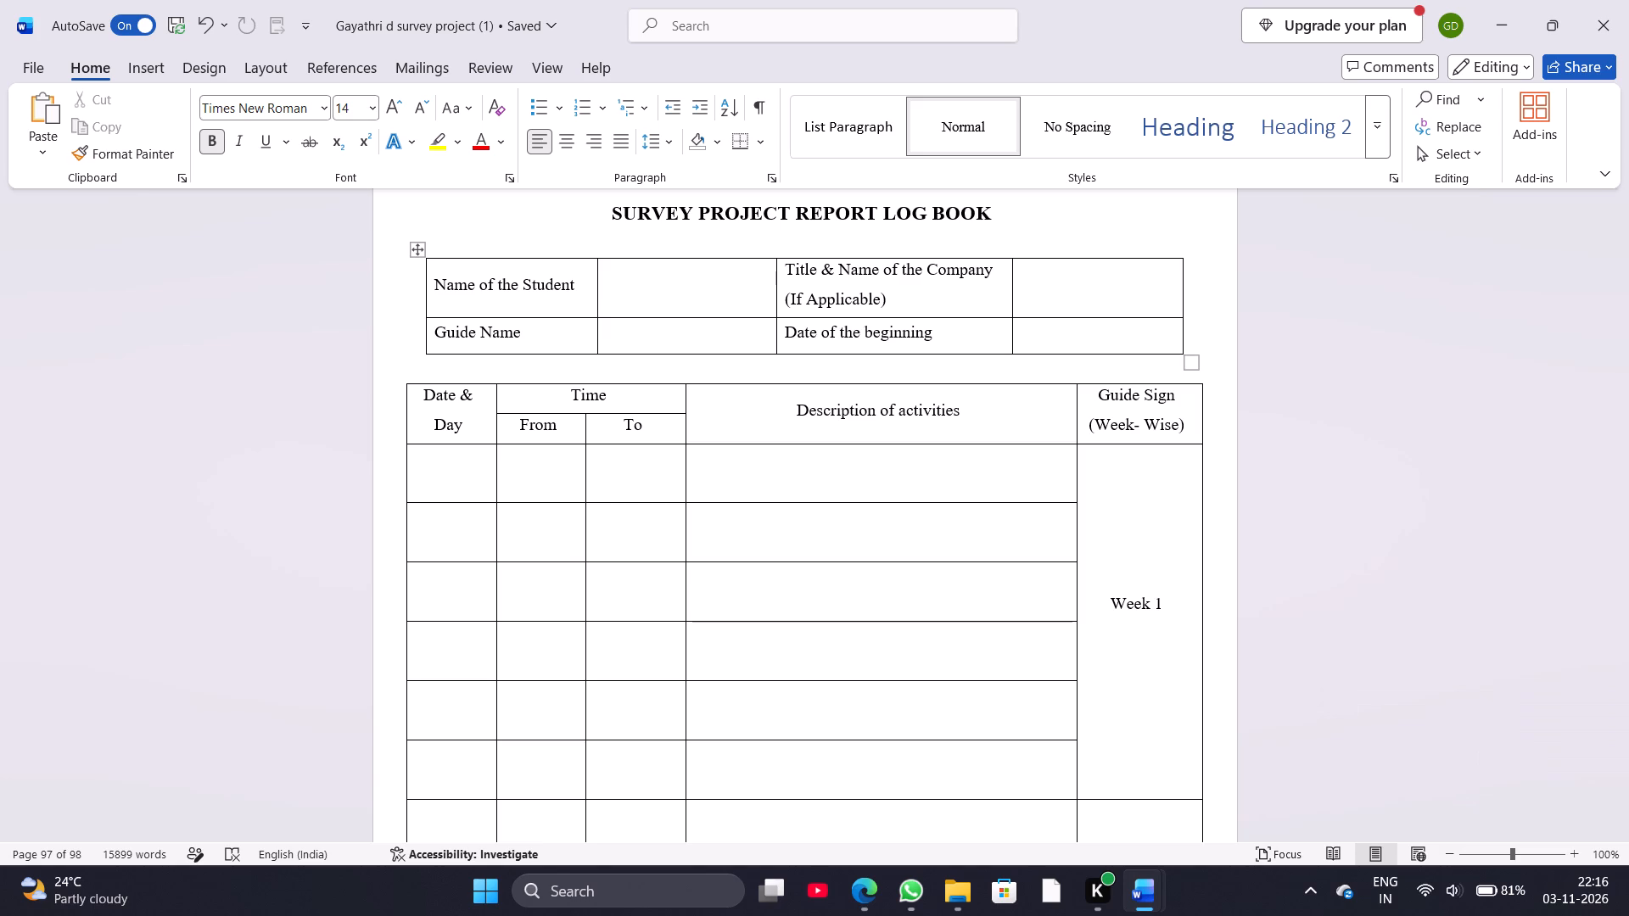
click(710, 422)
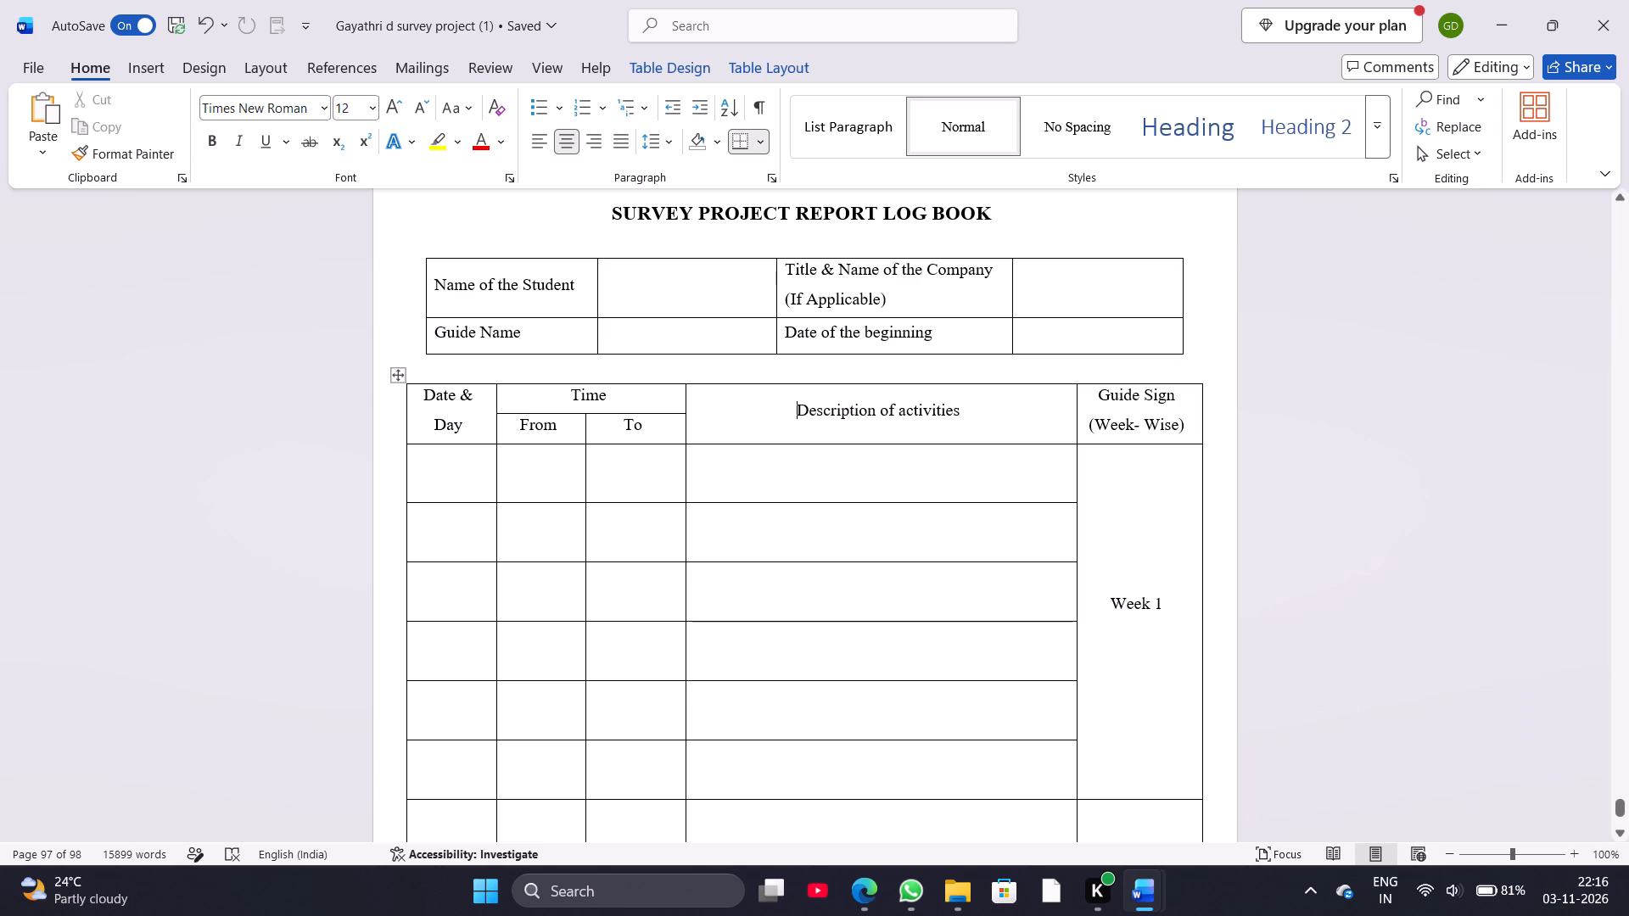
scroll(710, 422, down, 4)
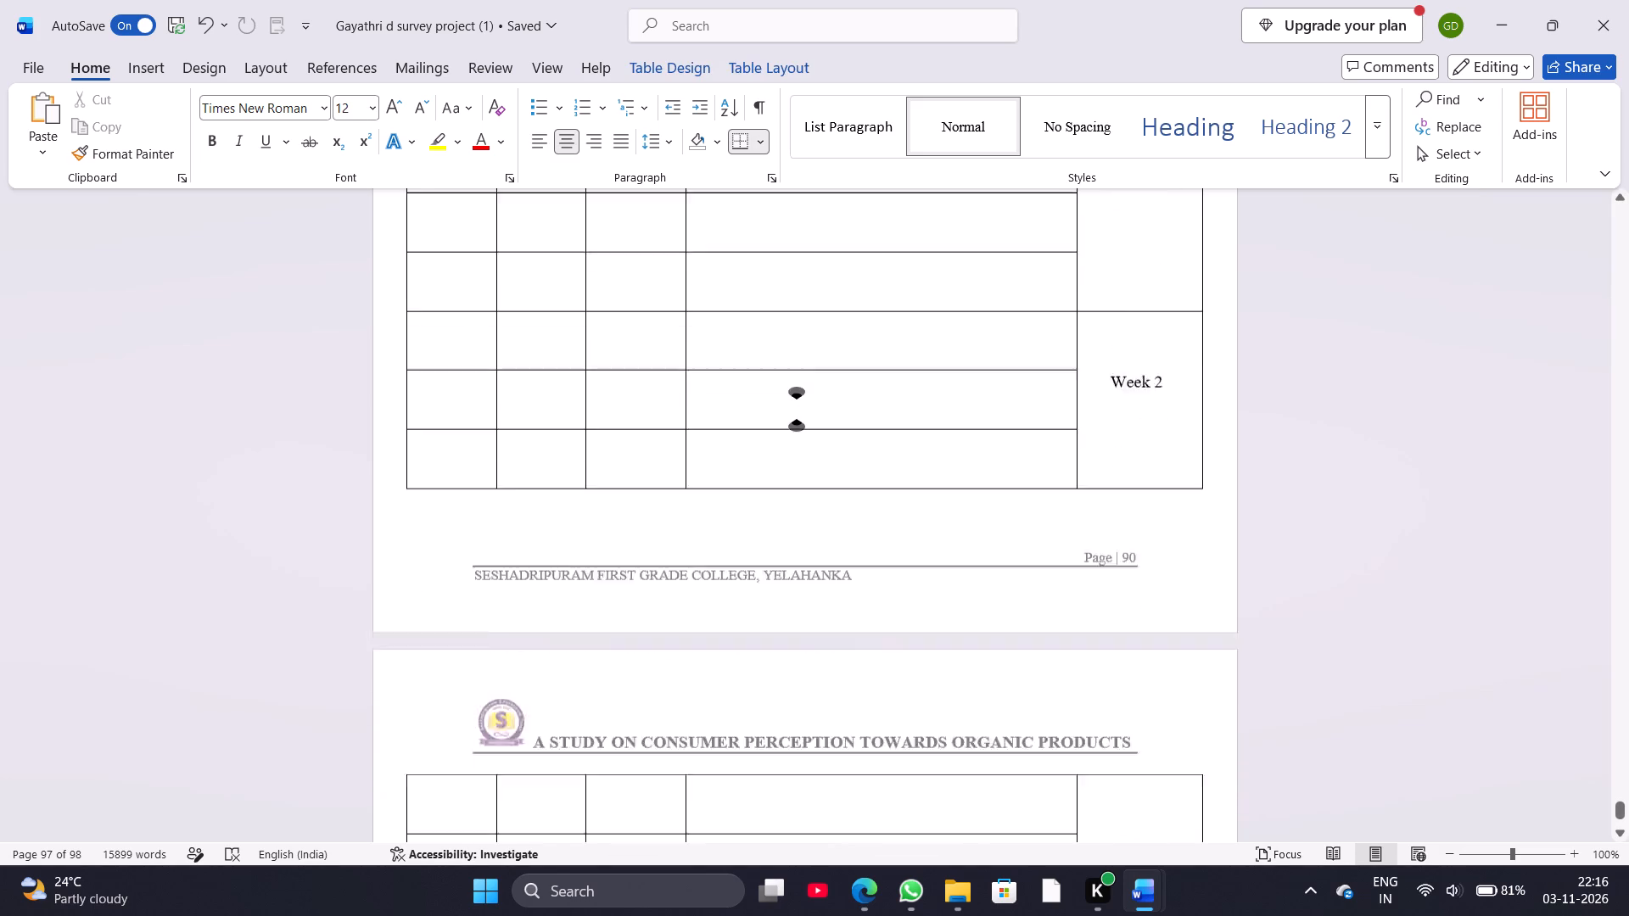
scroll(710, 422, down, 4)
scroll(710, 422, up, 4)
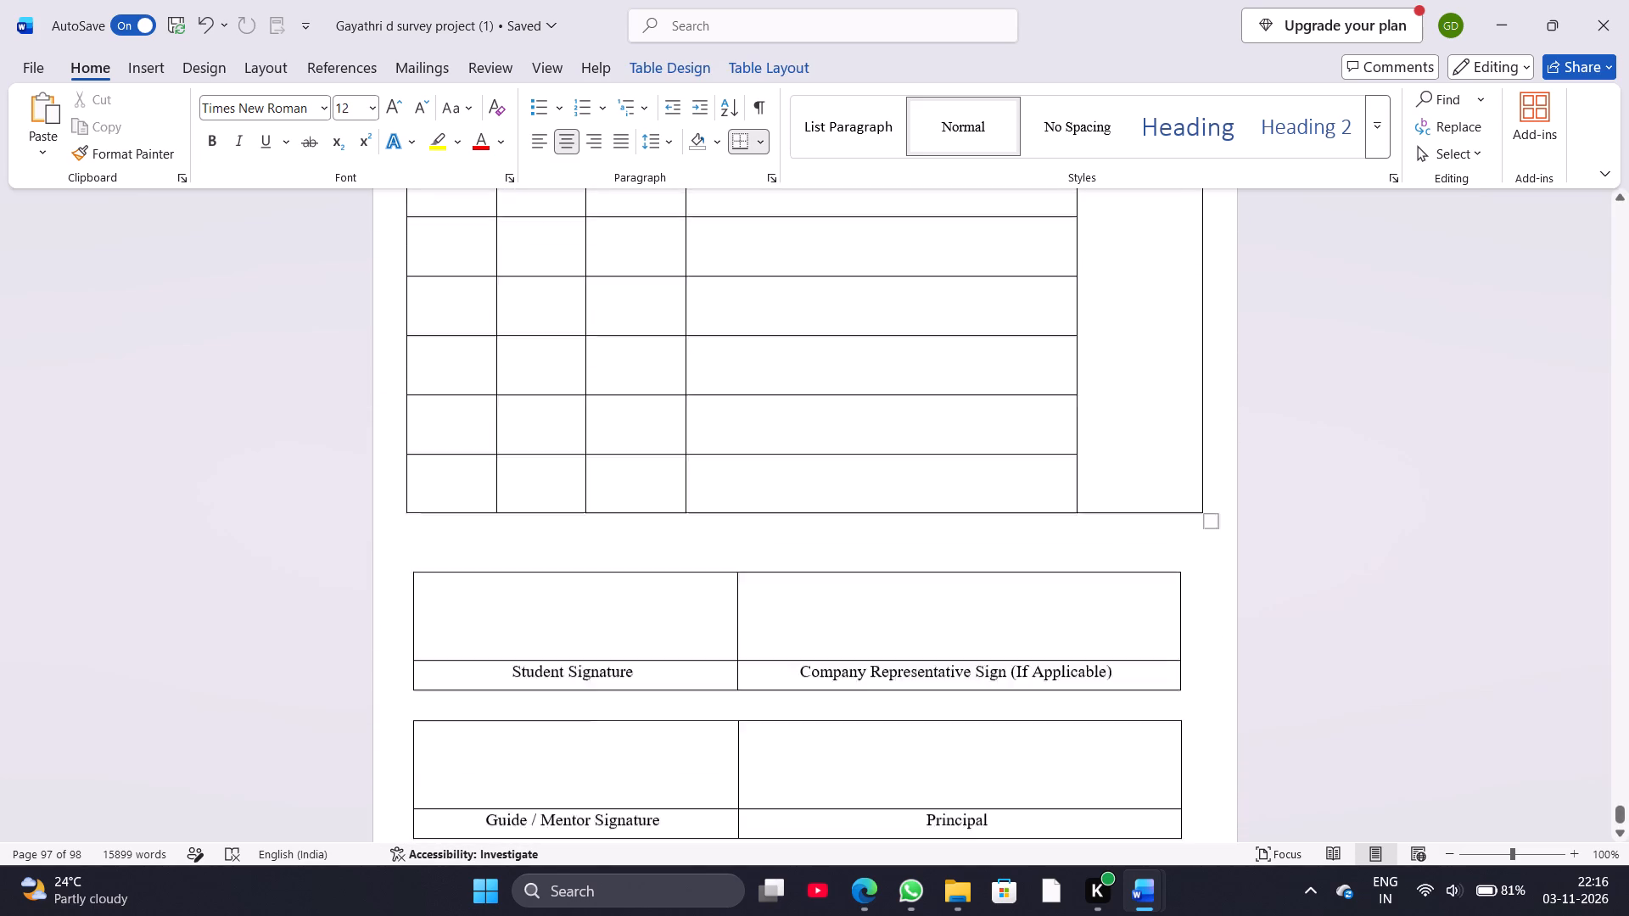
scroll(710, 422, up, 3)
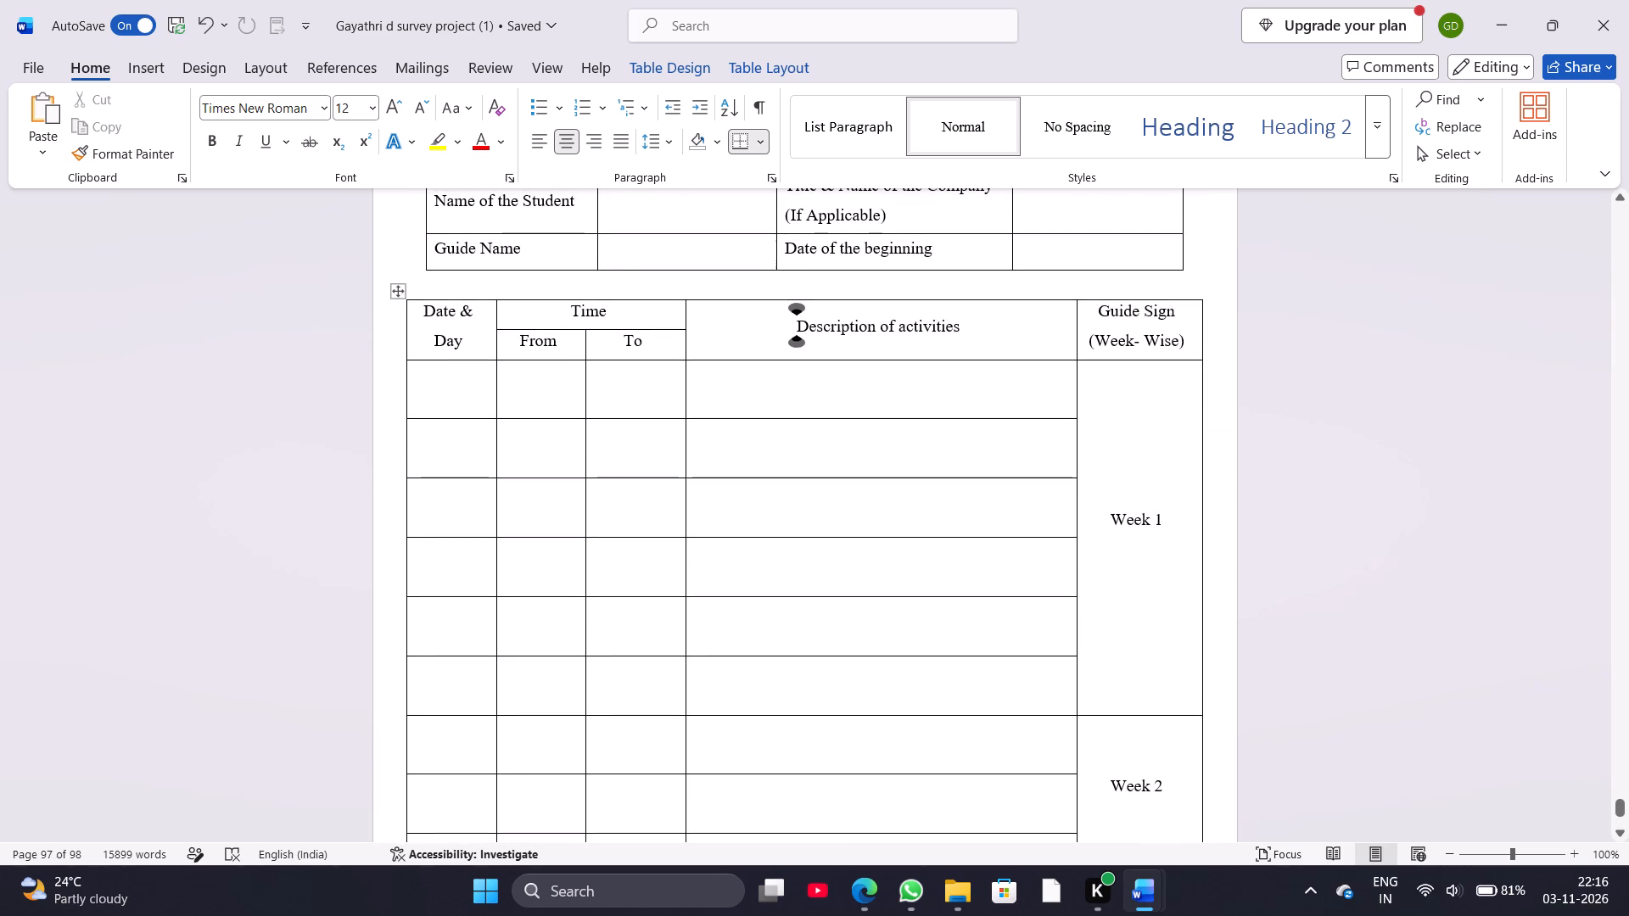
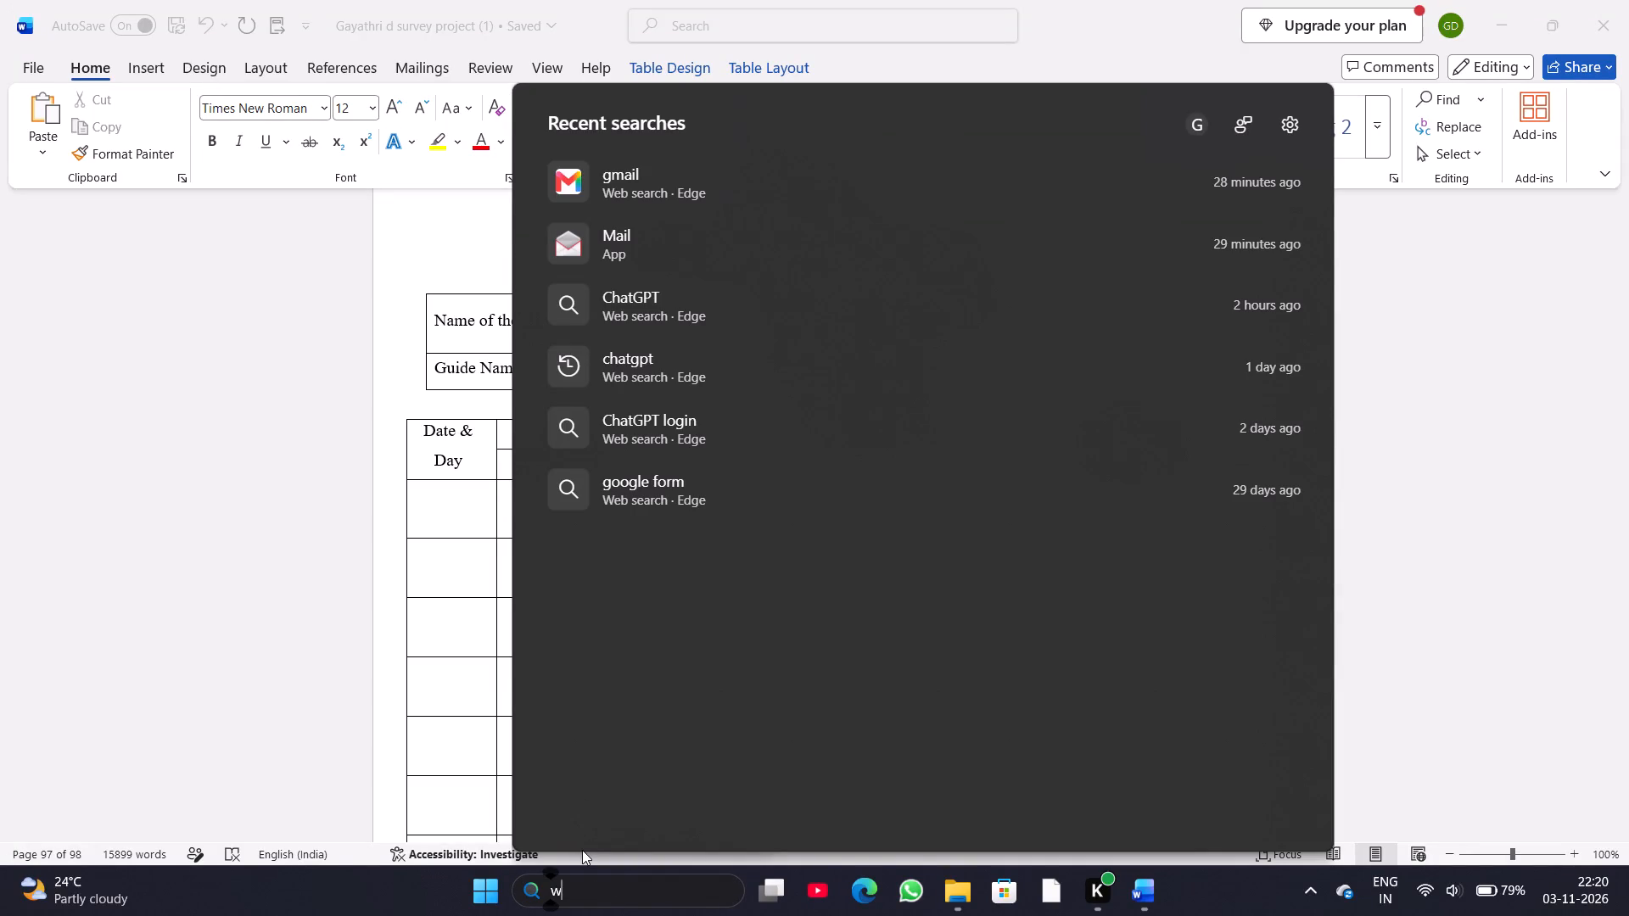
Search the computer for WhatsApp and open the app.
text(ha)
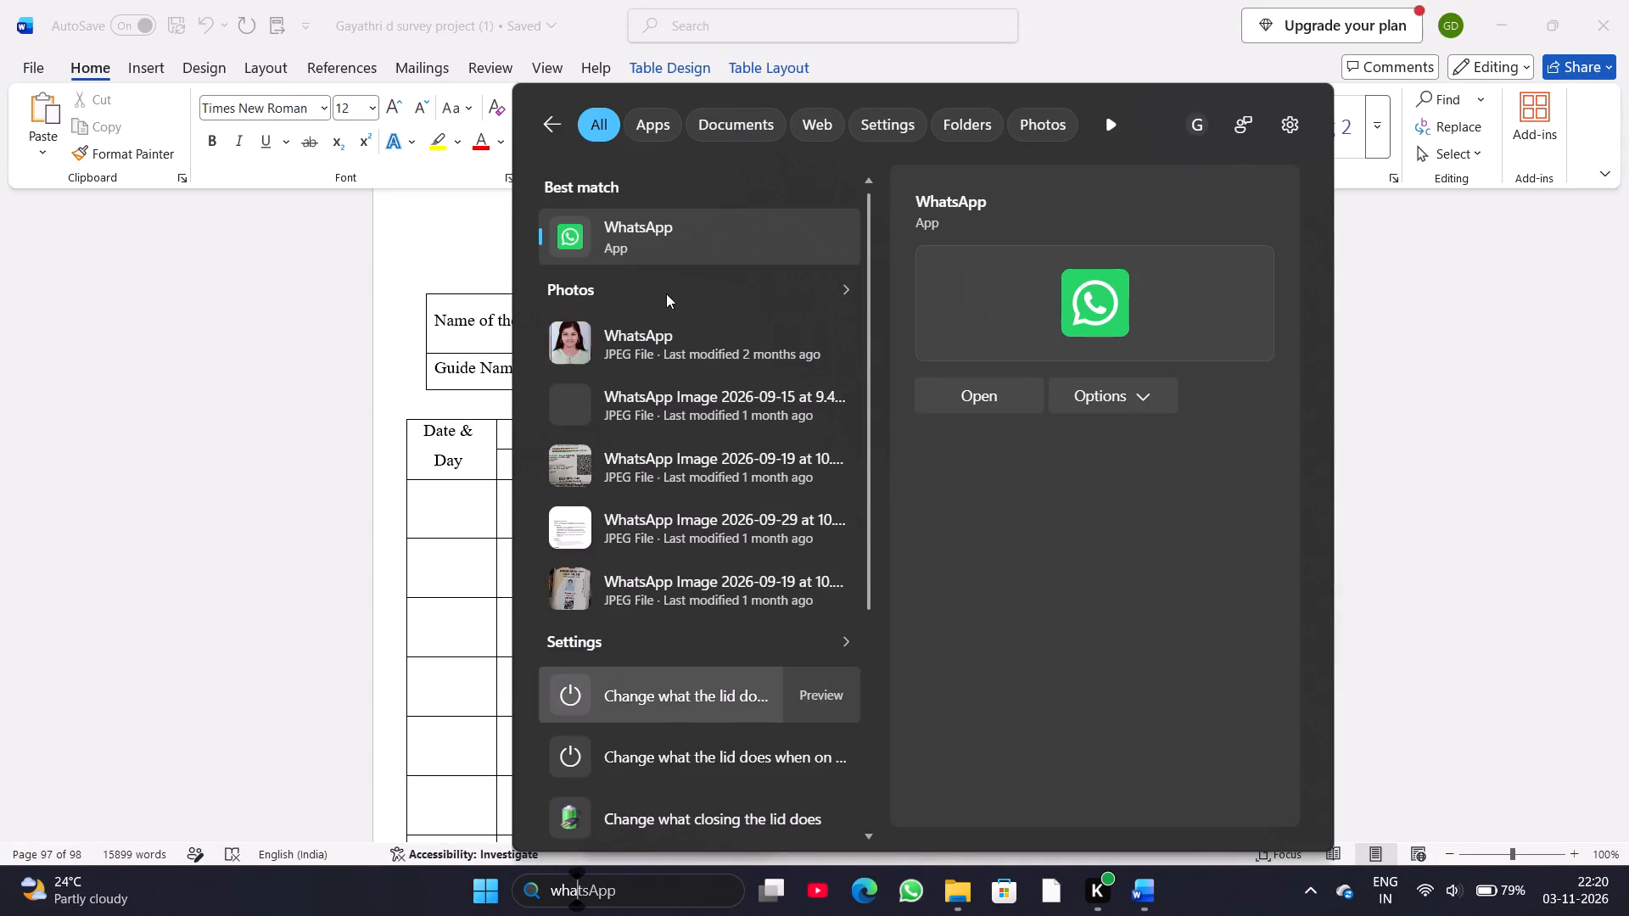
click(660, 241)
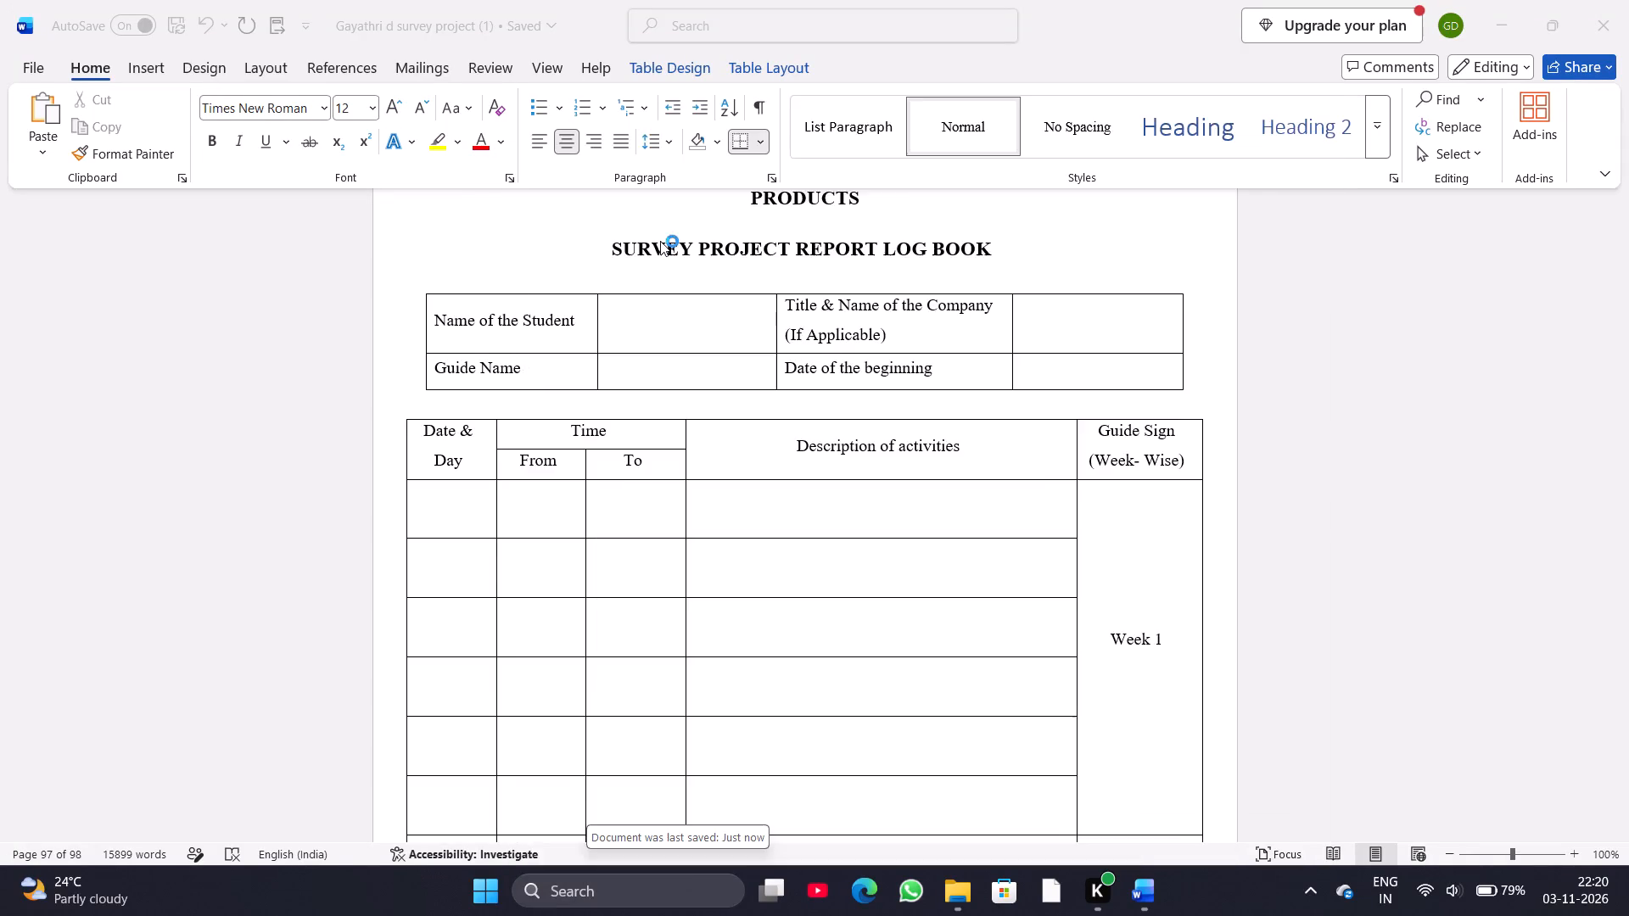